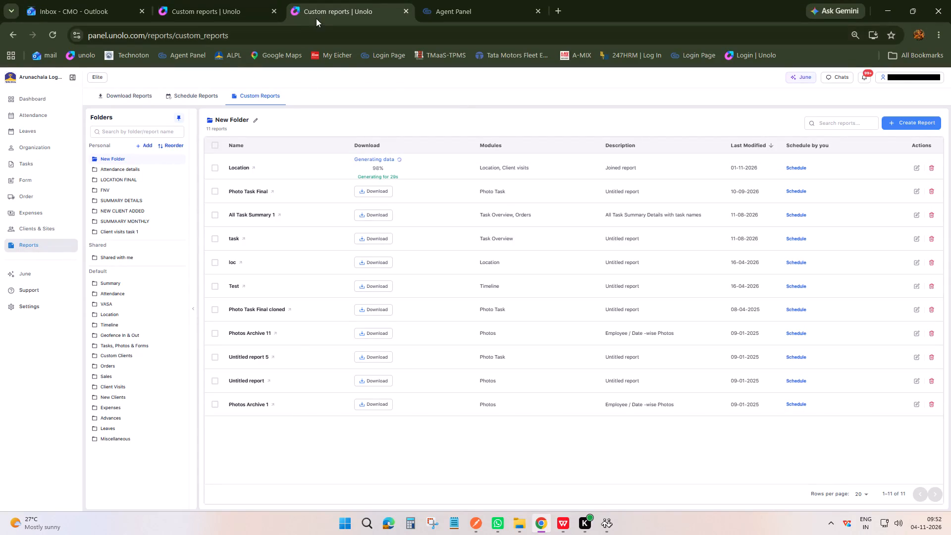
# On the first custom reports page, download the generated Location report in EXCEL format and dismiss the download dialog.
pyautogui.click(243, 8)
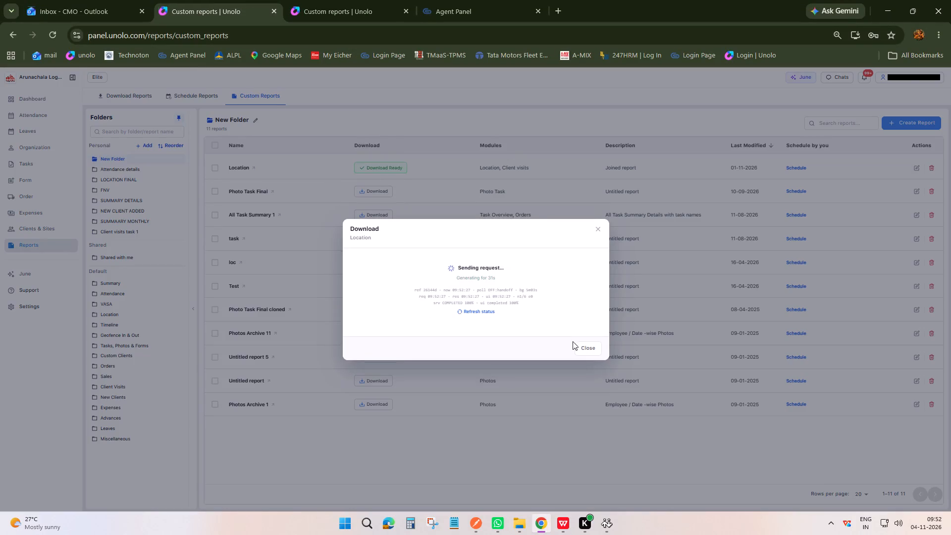
pyautogui.click(581, 344)
pyautogui.click(367, 167)
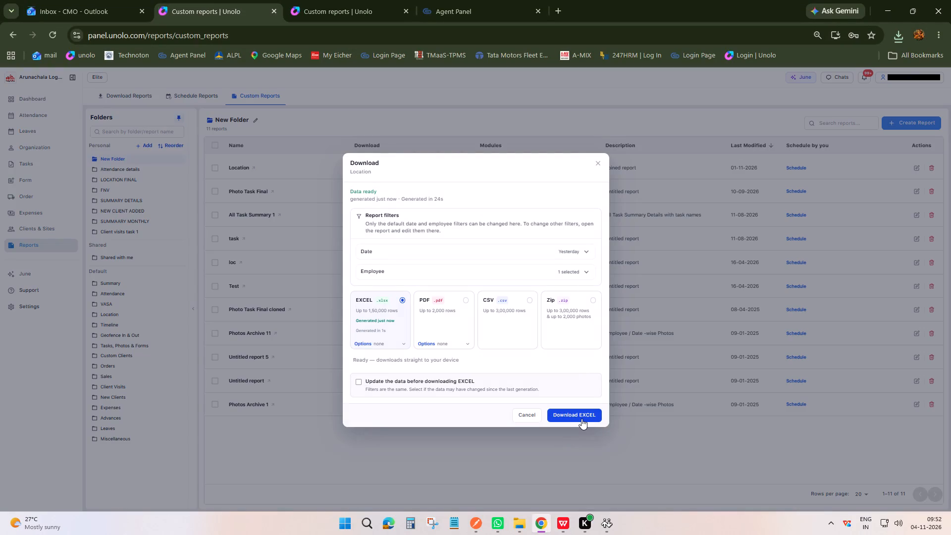
pyautogui.click(581, 419)
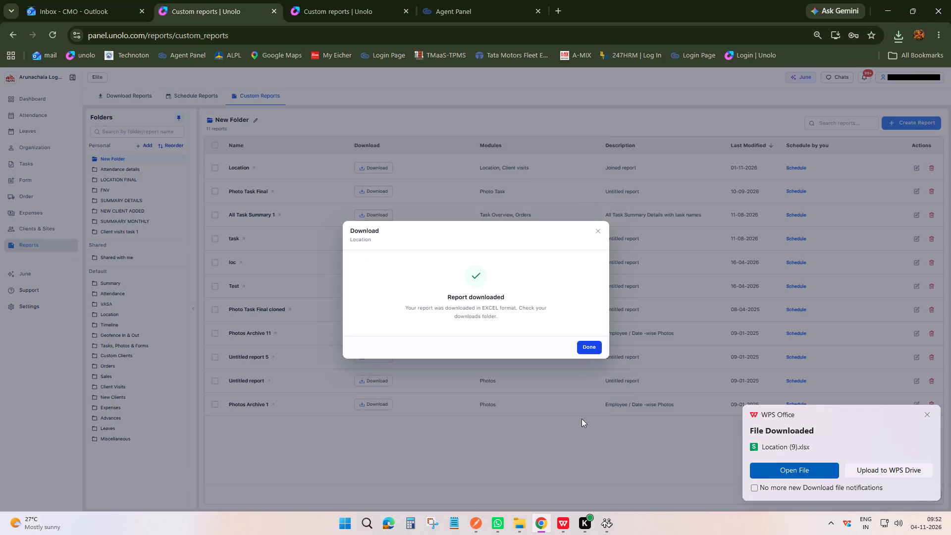
pyautogui.click(591, 350)
# Open the downloaded Location (9).xlsx file in WPS Office.
pyautogui.click(807, 474)
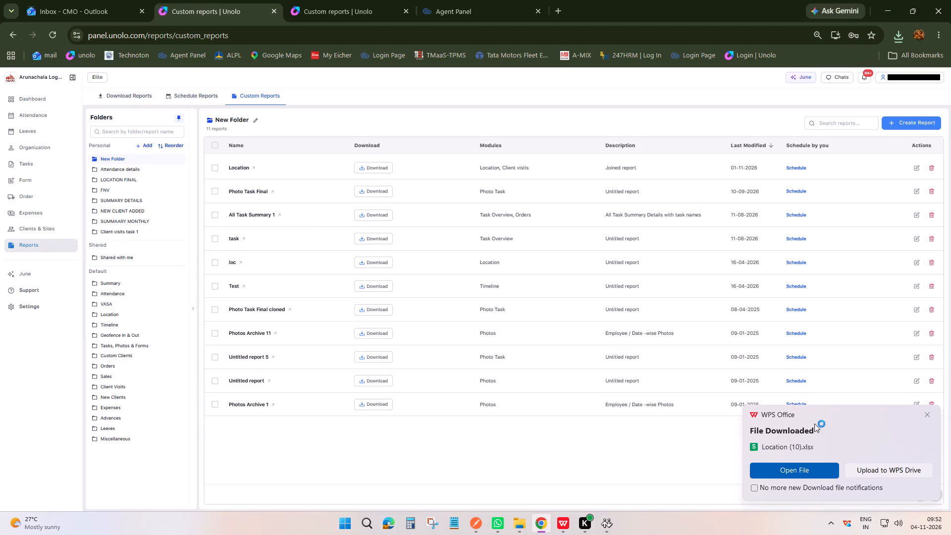
pyautogui.click(931, 418)
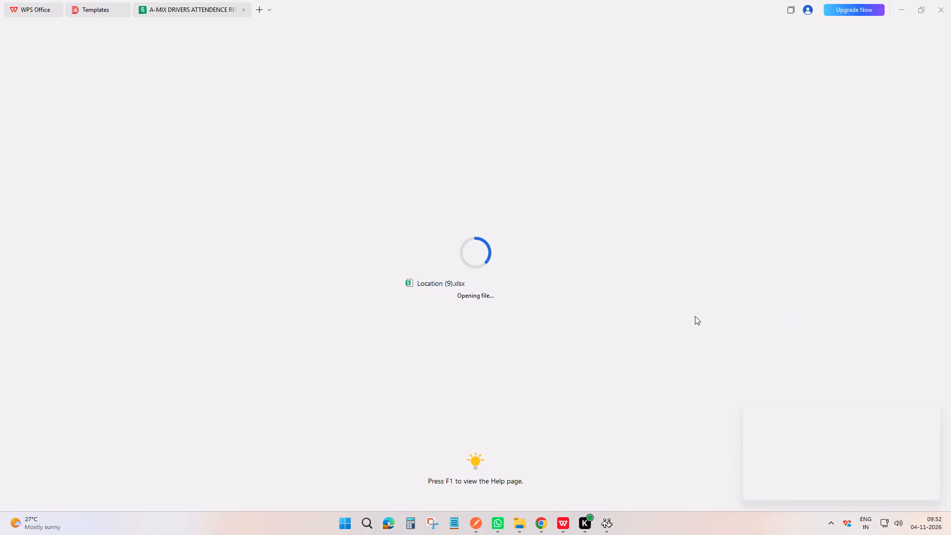
pyautogui.scroll(4, 466, 294)
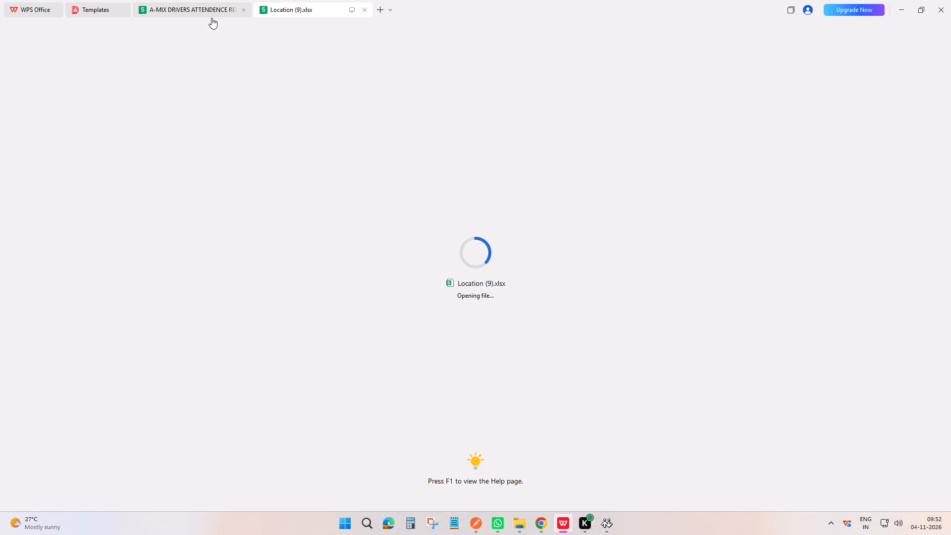
# Save the A-MIX drivers attendance workbook without the cloud backup and close it.
pyautogui.click(208, 8)
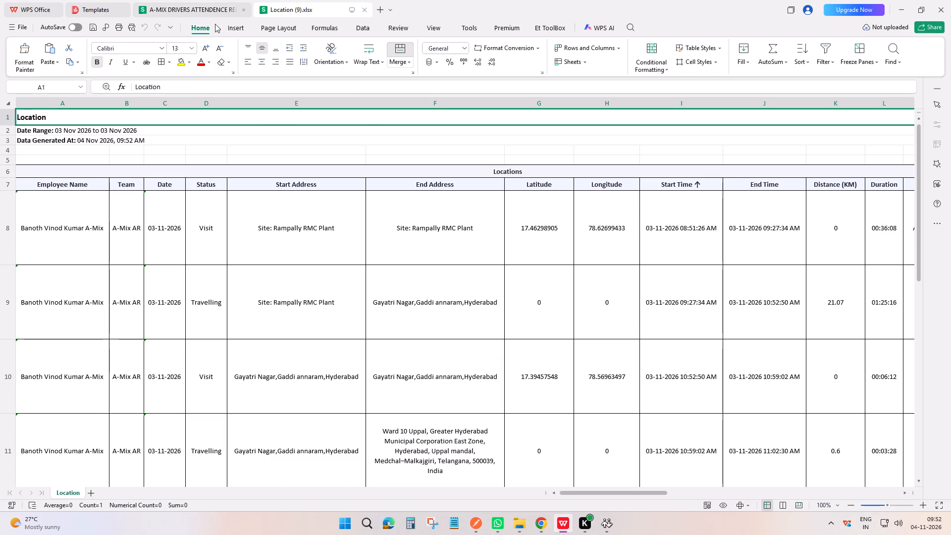
pyautogui.click(187, 0)
pyautogui.hotkey('ctrl', 's')
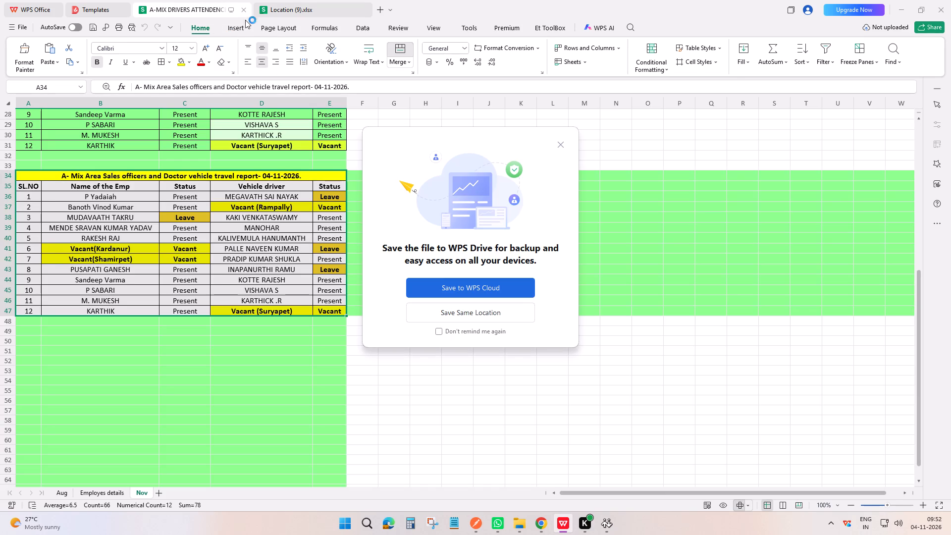
pyautogui.click(566, 144)
pyautogui.click(245, 7)
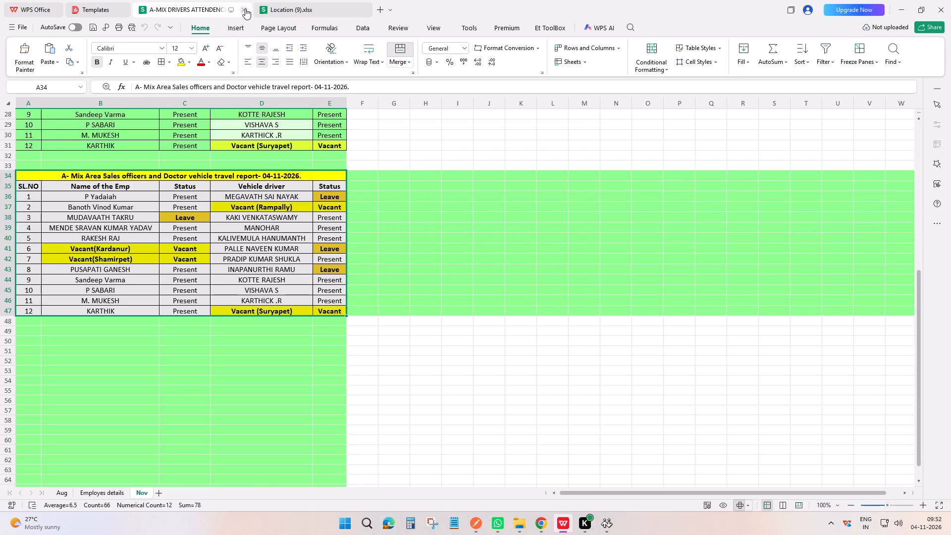
# Delete the Employee Name, Manager Name, Designation, Date and Assigned by columns from the Client visits section of the Location sheet.
pyautogui.scroll(4, 271, 254)
pyautogui.click(309, 235)
pyautogui.scroll(3, 342, 333)
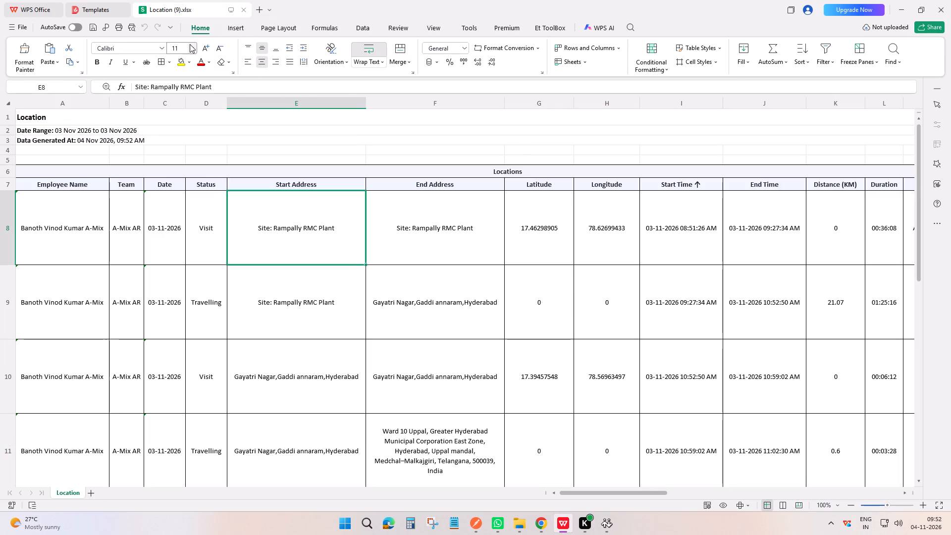
pyautogui.scroll(1, 346, 255)
pyautogui.scroll(-1, 346, 255)
pyautogui.scroll(2, 346, 255)
pyautogui.click(458, 262)
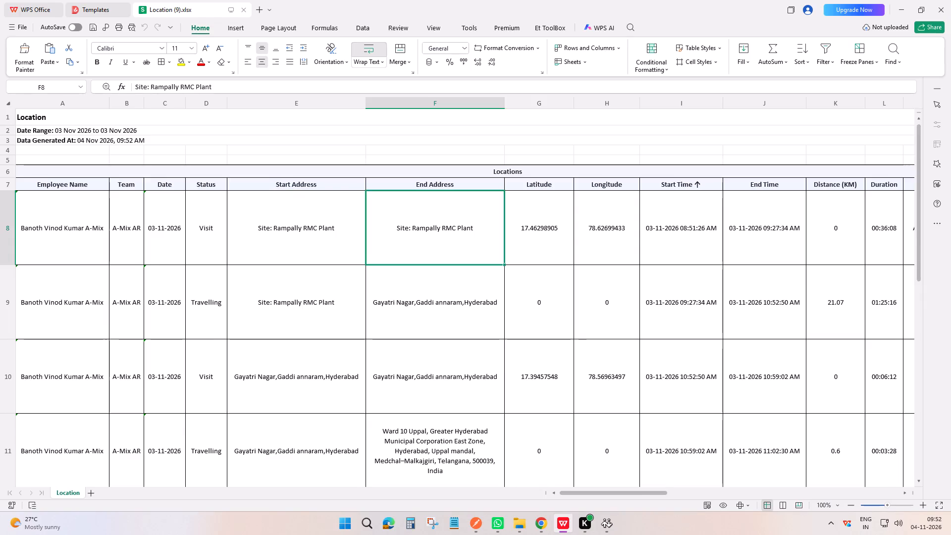
pyautogui.moveTo(632, 493); pyautogui.dragTo(752, 483)
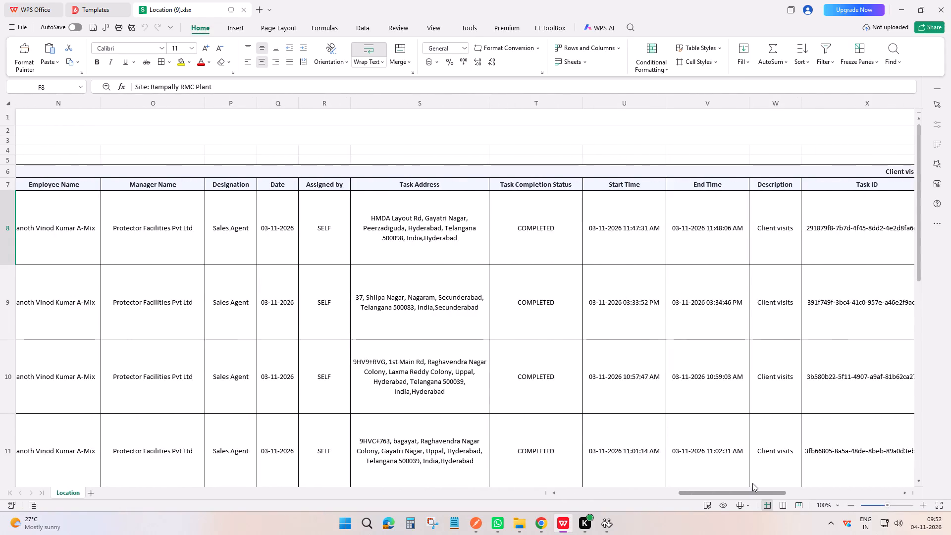
pyautogui.moveTo(752, 483); pyautogui.dragTo(710, 480)
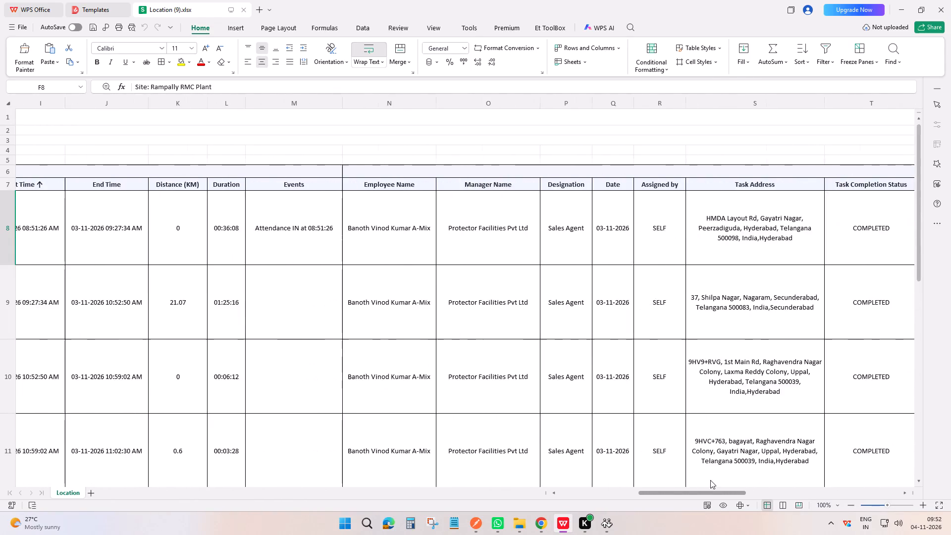
pyautogui.moveTo(710, 480); pyautogui.dragTo(695, 480)
pyautogui.moveTo(514, 103); pyautogui.dragTo(773, 107)
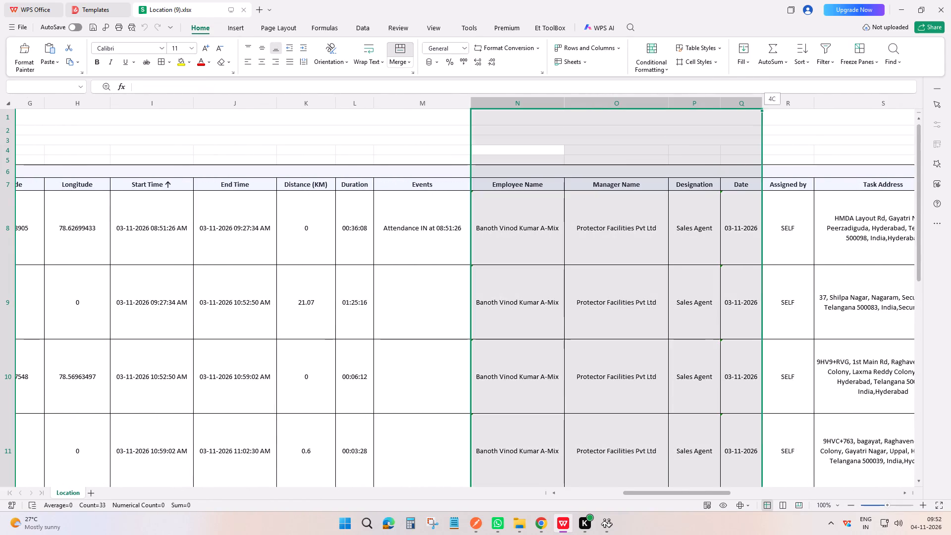
pyautogui.moveTo(773, 107); pyautogui.dragTo(775, 107)
pyautogui.hotkey('ctrl', '-')
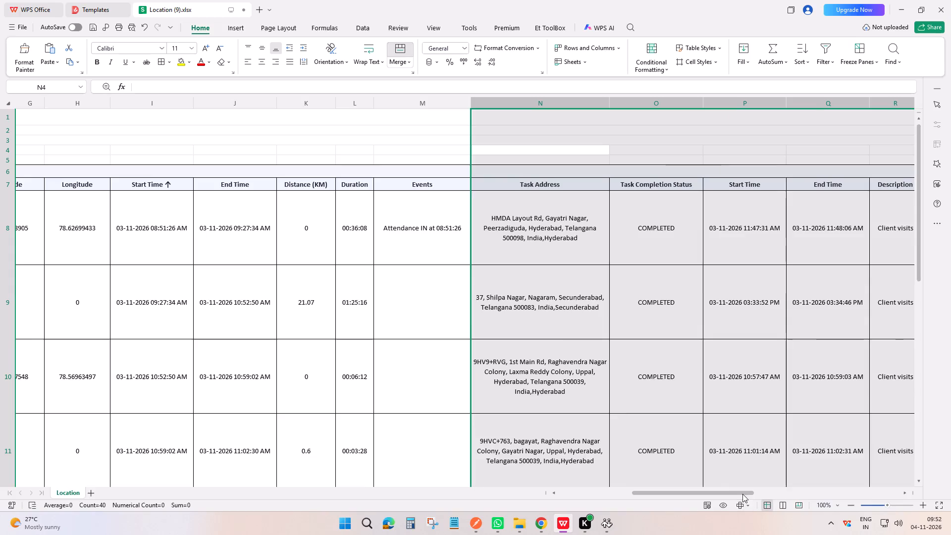
# Delete the Add Form column at the end of the Client visits section.
pyautogui.moveTo(742, 494); pyautogui.dragTo(944, 472)
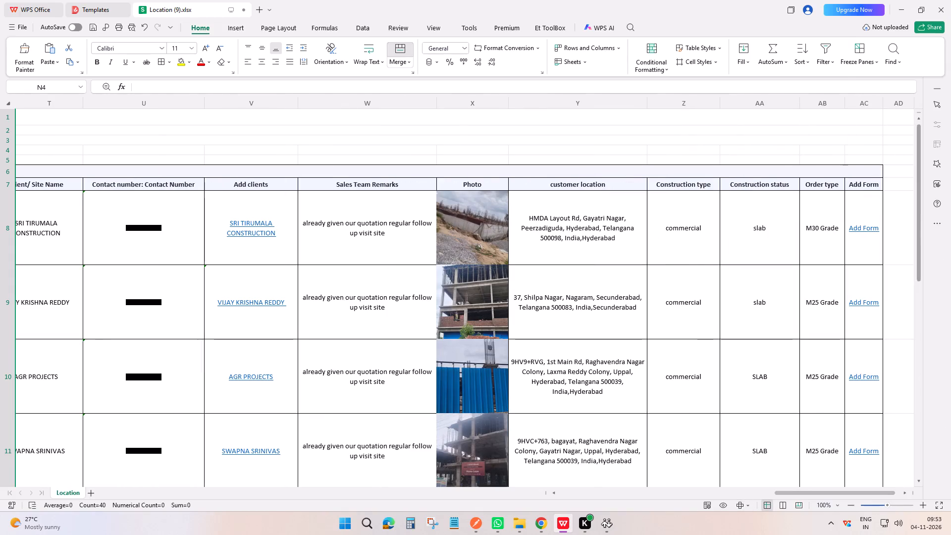
pyautogui.click(876, 107)
pyautogui.hotkey('ctrl', '-')
pyautogui.click(656, 149)
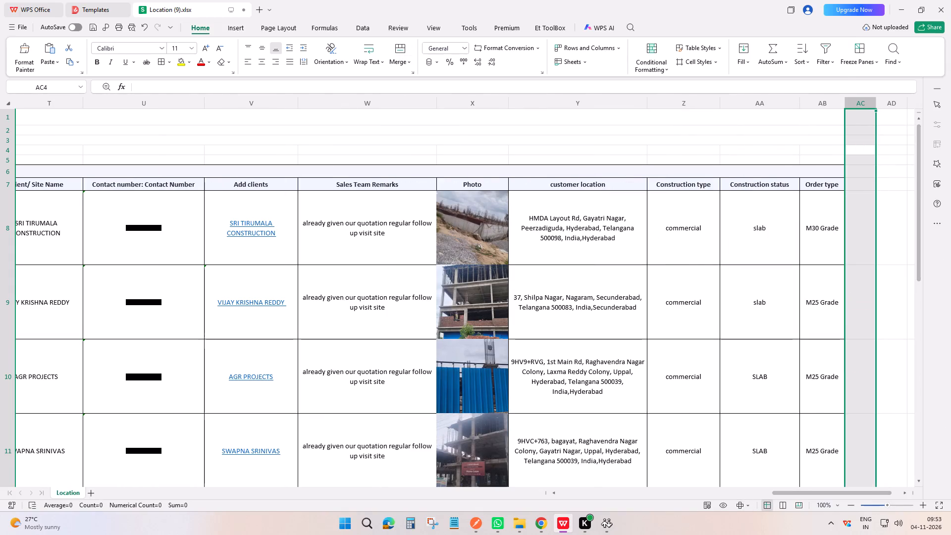
# Return to the start of the Location sheet and switch back to the Unolo custom reports page in Chrome.
pyautogui.moveTo(800, 494); pyautogui.dragTo(411, 438)
pyautogui.scroll(5, 393, 276)
pyautogui.click(385, 141)
pyautogui.scroll(11, 420, 297)
pyautogui.hotkey('alt', 'Tab')
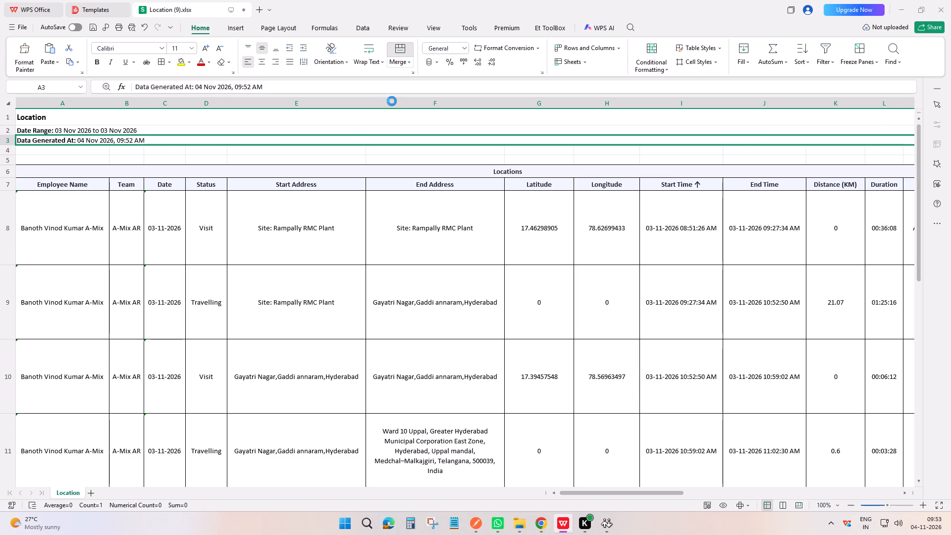
pyautogui.scroll(2, 416, 210)
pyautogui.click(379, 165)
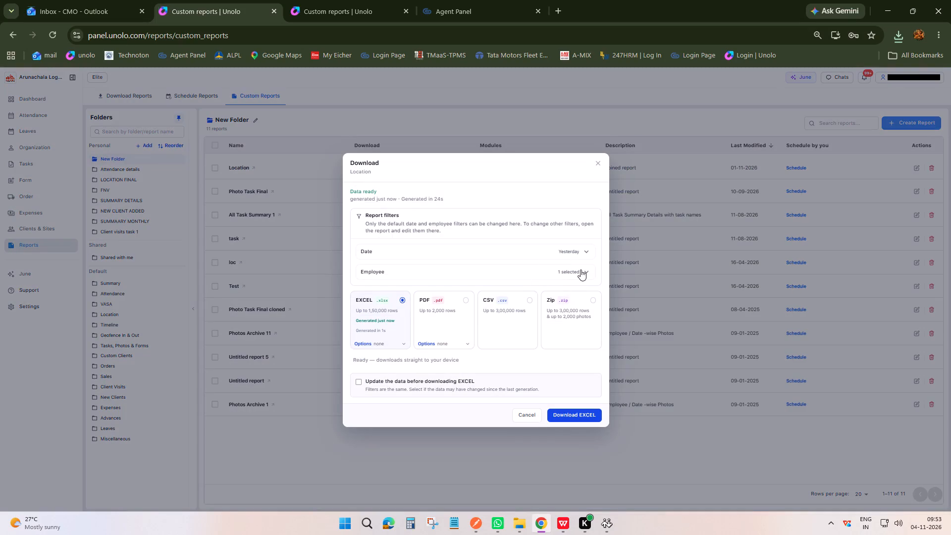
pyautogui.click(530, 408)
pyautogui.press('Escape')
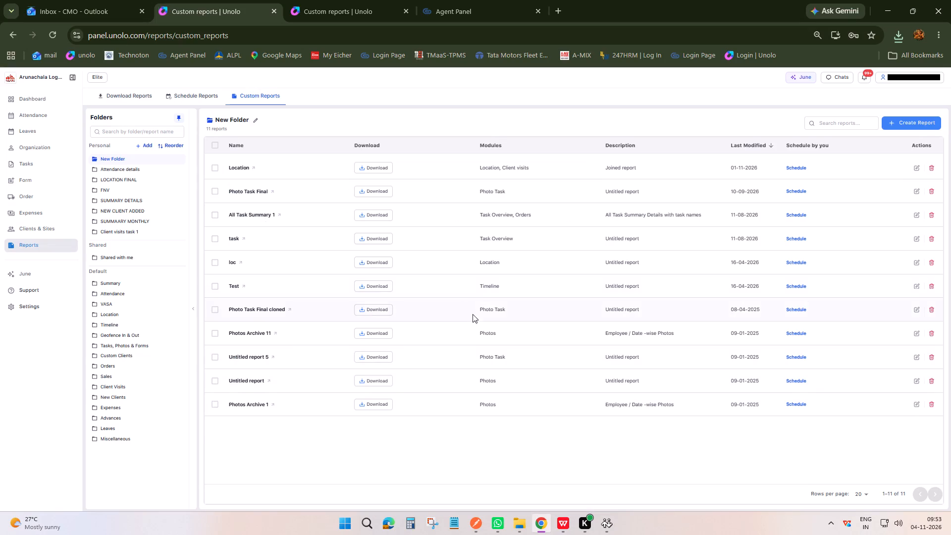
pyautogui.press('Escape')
# Generate the Location report's data and EXCEL file with the employee filter changed to the second "a-mix" match only.
pyautogui.click(381, 165)
pyautogui.click(575, 273)
pyautogui.click(579, 285)
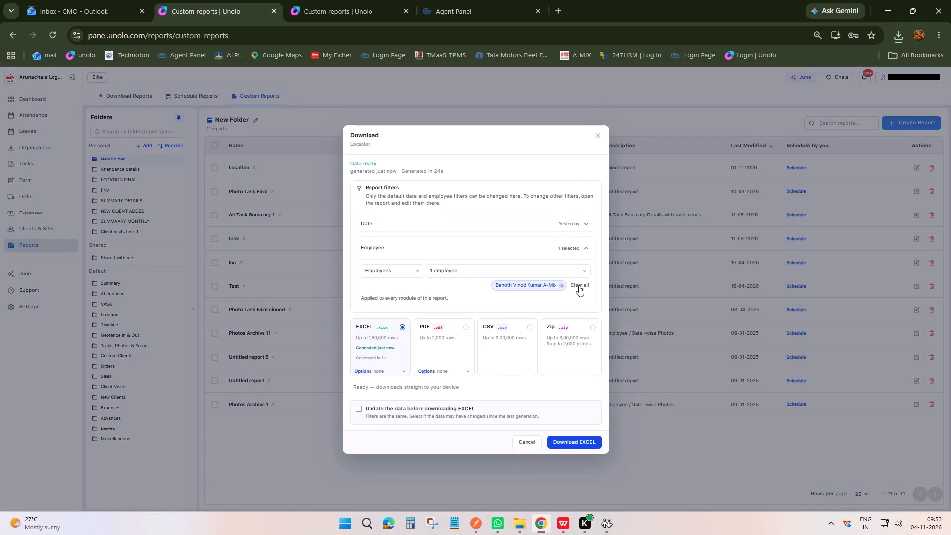
pyautogui.click(584, 286)
pyautogui.write('a-mix')
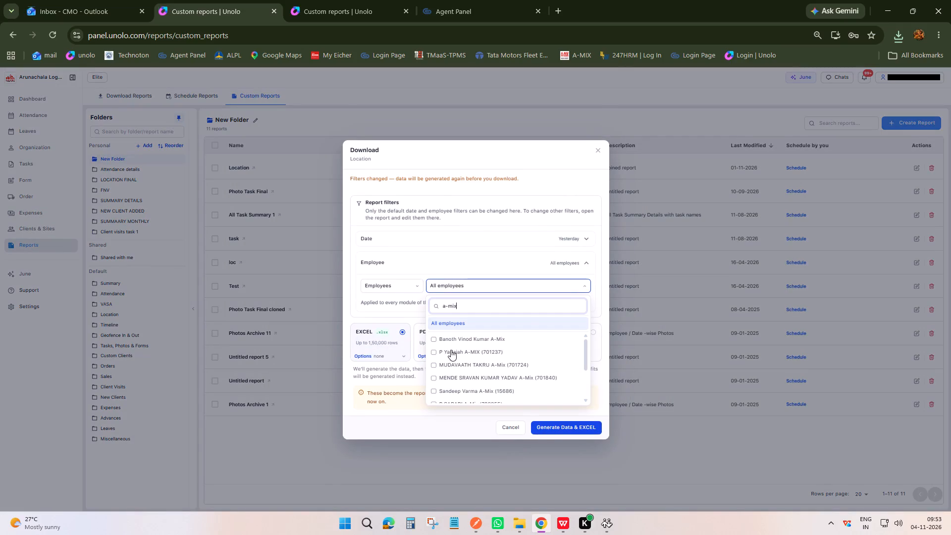
pyautogui.click(451, 350)
pyautogui.click(562, 434)
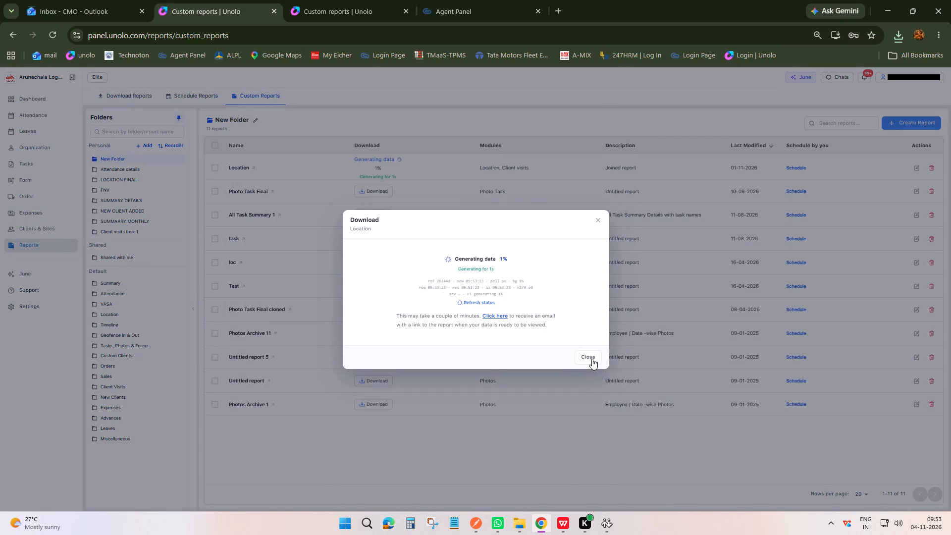
pyautogui.click(591, 358)
# Back in the Location workbook in WPS Office, embed all the site photos in the Photo column into their nearest cells.
pyautogui.hotkey('alt', 'Tab')
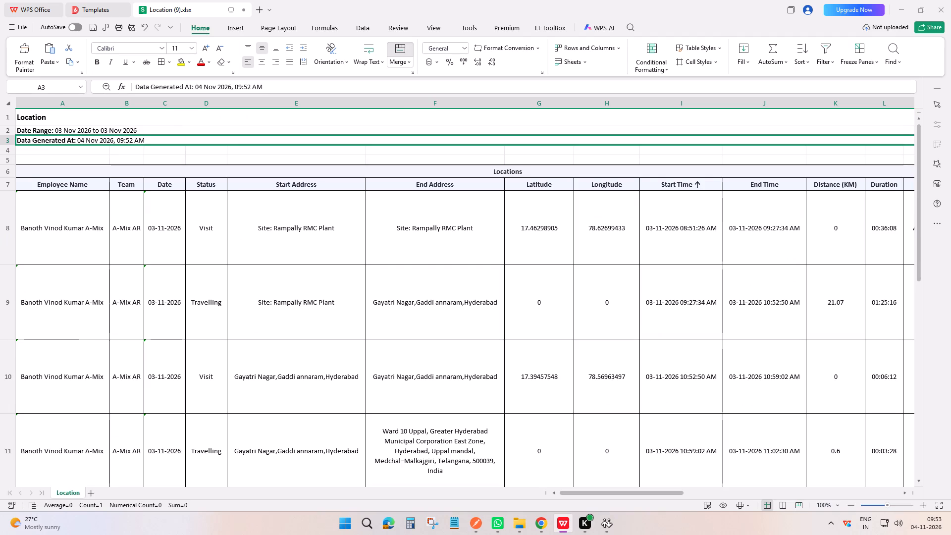
pyautogui.moveTo(628, 493); pyautogui.dragTo(836, 486)
pyautogui.rightClick(585, 236)
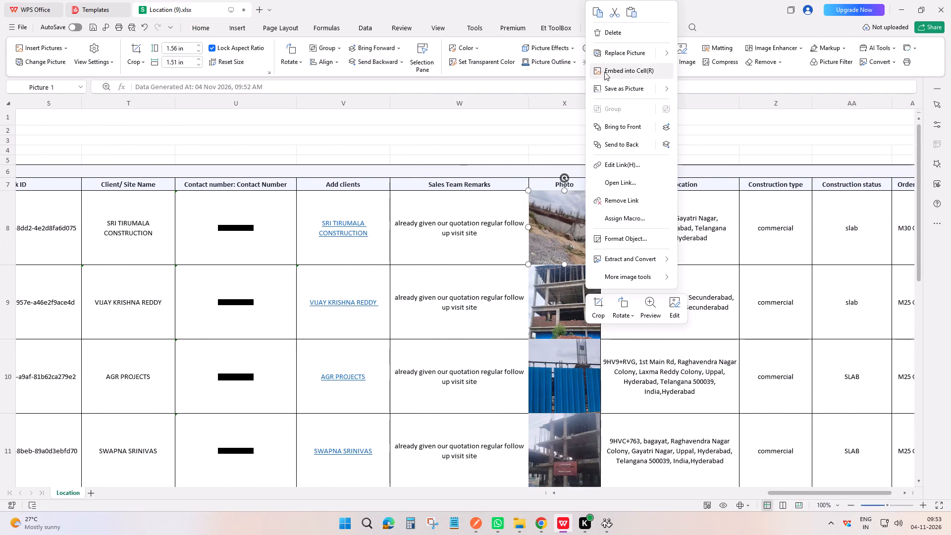
pyautogui.click(609, 69)
pyautogui.rightClick(576, 208)
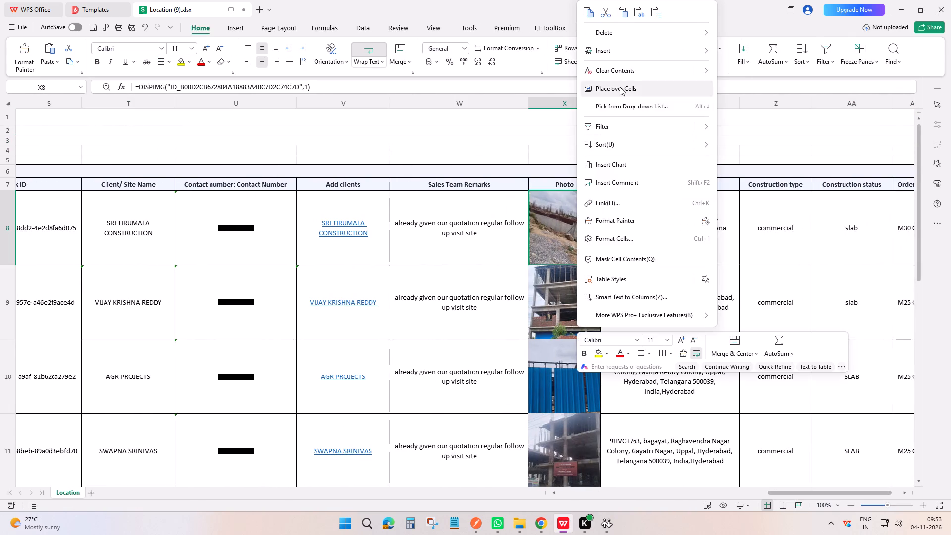
pyautogui.click(620, 87)
pyautogui.click(656, 214)
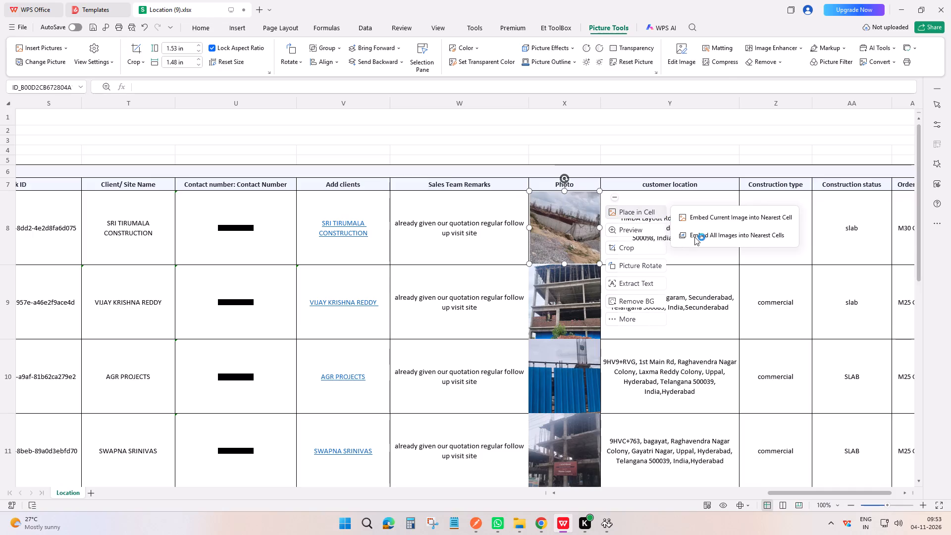
pyautogui.click(694, 237)
# Copy the entire Location sheet into a new blank workbook.
pyautogui.scroll(3, 384, 333)
pyautogui.moveTo(820, 496); pyautogui.dragTo(269, 409)
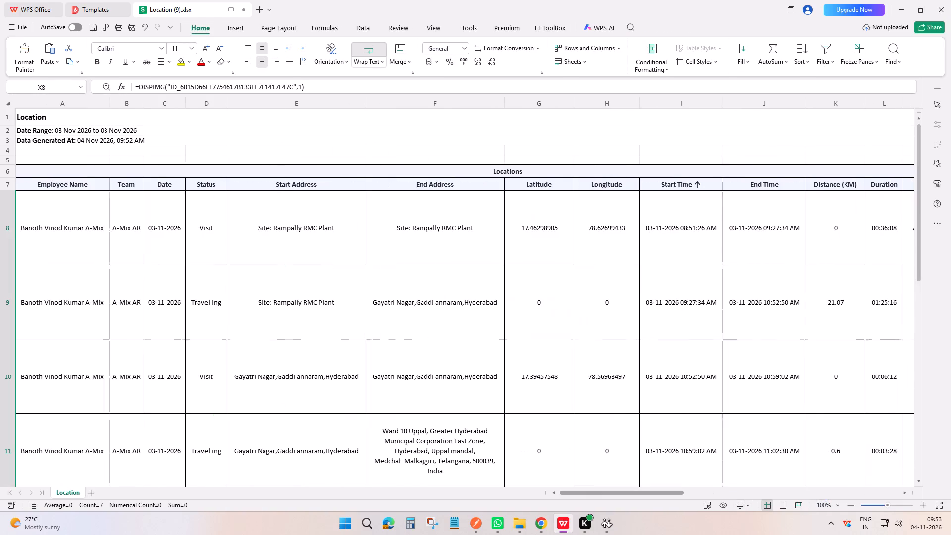
pyautogui.scroll(3, 158, 247)
pyautogui.click(11, 102)
pyautogui.hotkey('ctrl', 'c')
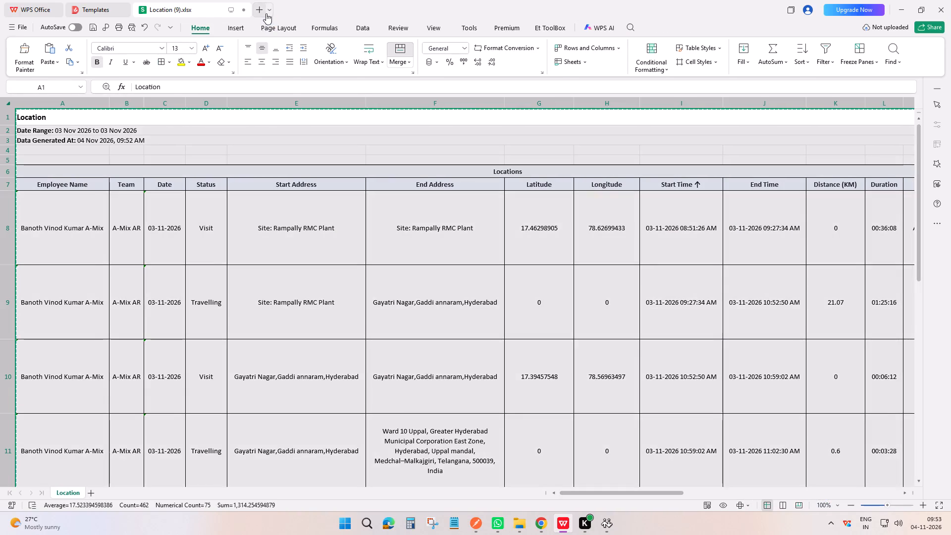
pyautogui.click(267, 11)
pyautogui.click(302, 106)
pyautogui.hotkey('ctrl', 'v')
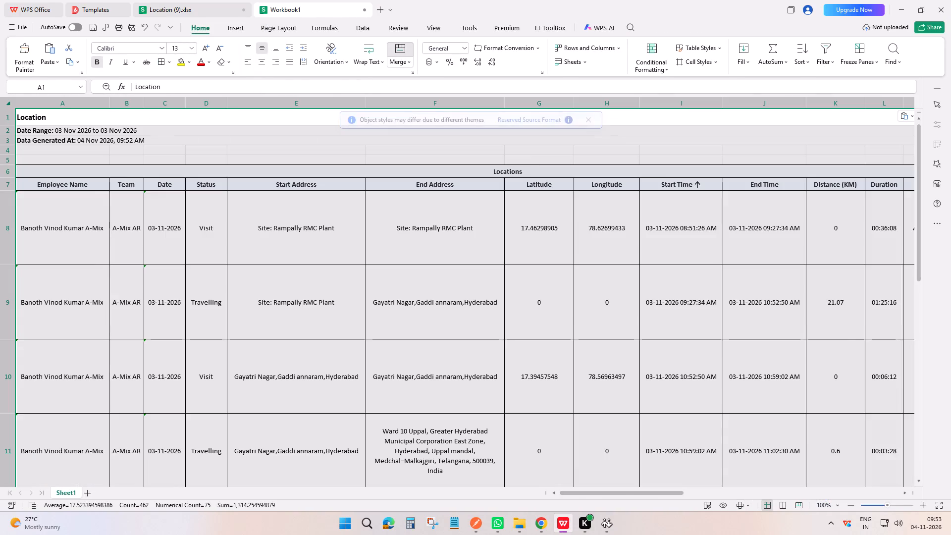
pyautogui.click(903, 117)
pyautogui.click(841, 259)
pyautogui.click(639, 233)
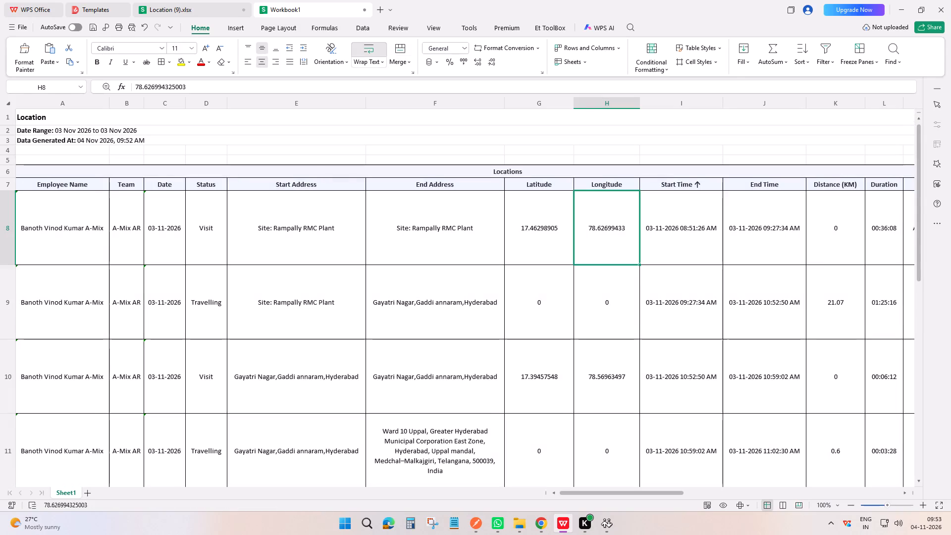
# In the new workbook, clear the Client visits data below the headers, from Task Address through the last column.
pyautogui.scroll(5, 618, 213)
pyautogui.moveTo(623, 496); pyautogui.dragTo(736, 485)
pyautogui.click(281, 226)
pyautogui.hotkey('ctrl', 'shift', 'Down')
pyautogui.hotkey('ctrl', 'shift', 'Right')
pyautogui.hotkey('ctrl', 'shift', 'Delete')
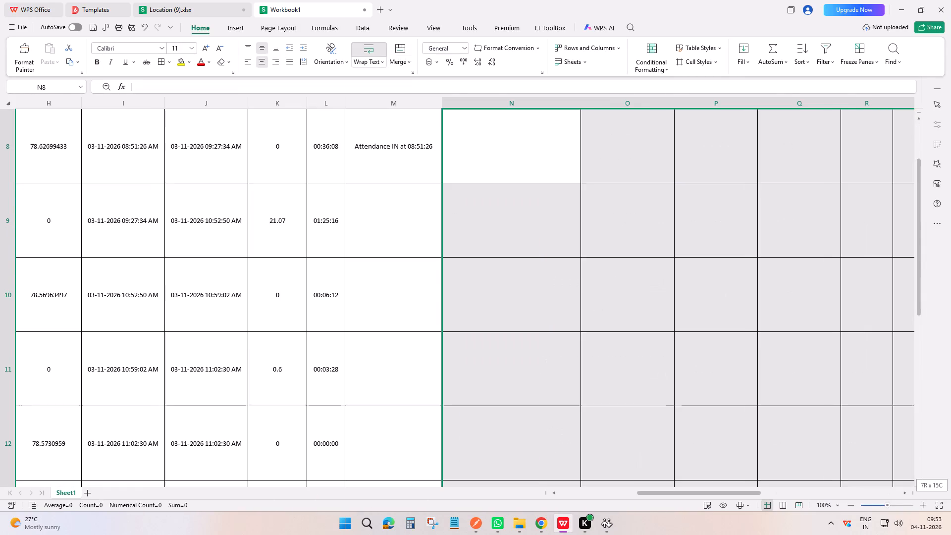
pyautogui.scroll(5, 253, 282)
pyautogui.click(511, 237)
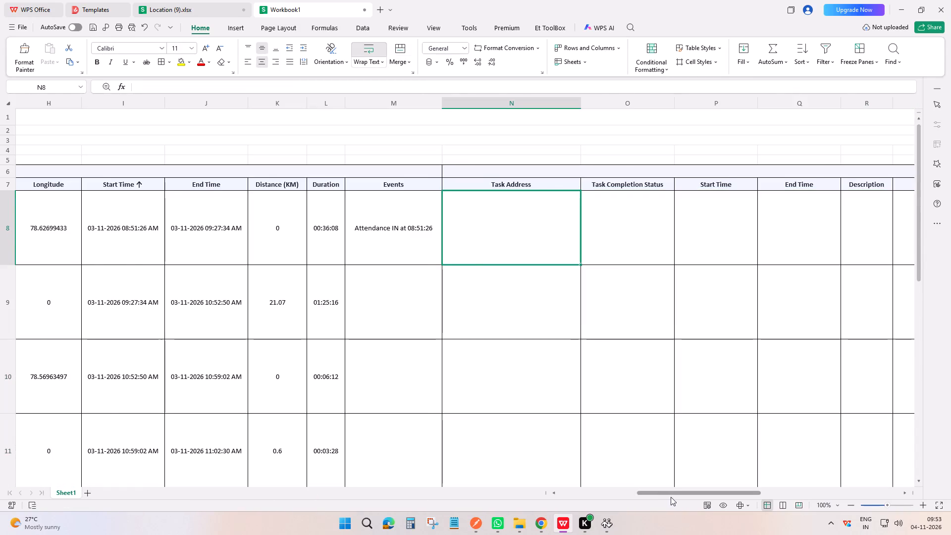
pyautogui.moveTo(671, 494); pyautogui.dragTo(663, 488)
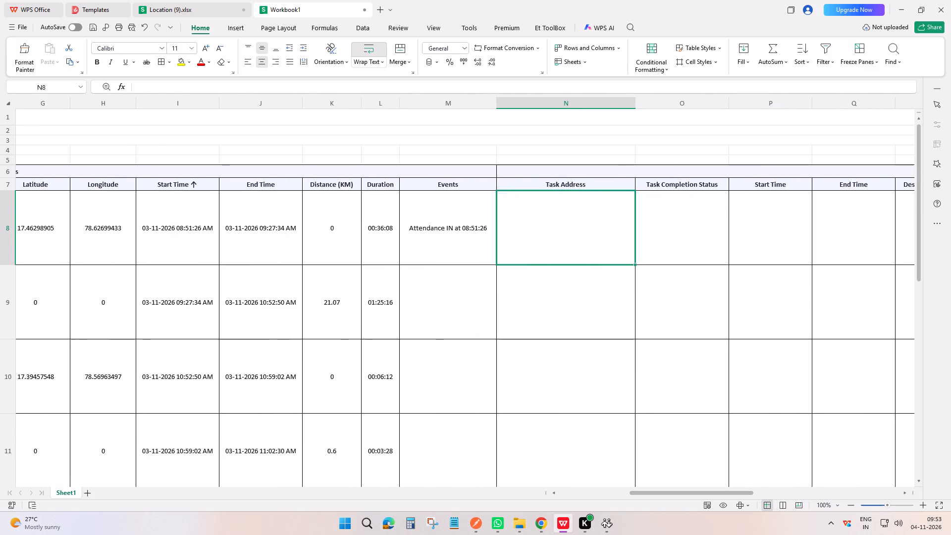
# In Chrome, load the Unolo dashboard Timeline for the A-Mix employee found by searching "Vinod", dated 03-11-2026.
pyautogui.click(558, 232)
pyautogui.click(540, 519)
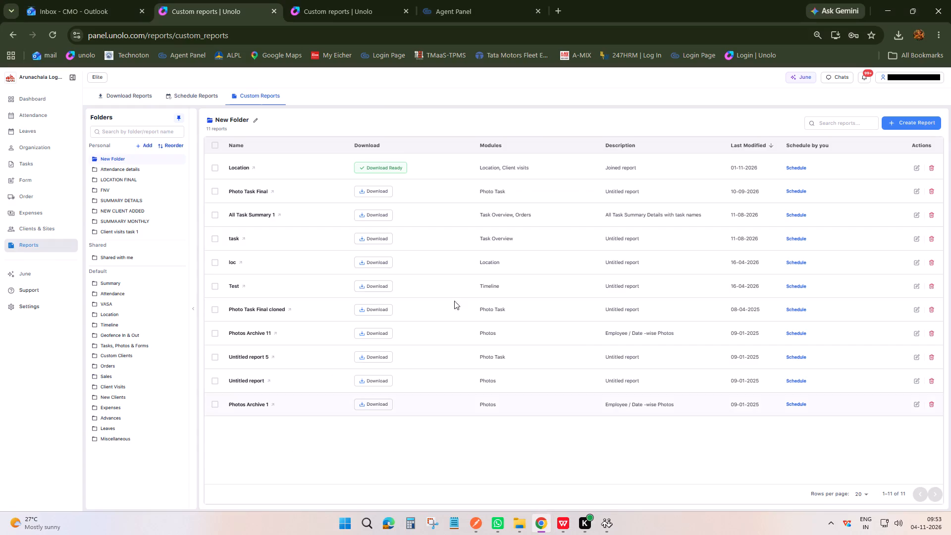
pyautogui.click(331, 4)
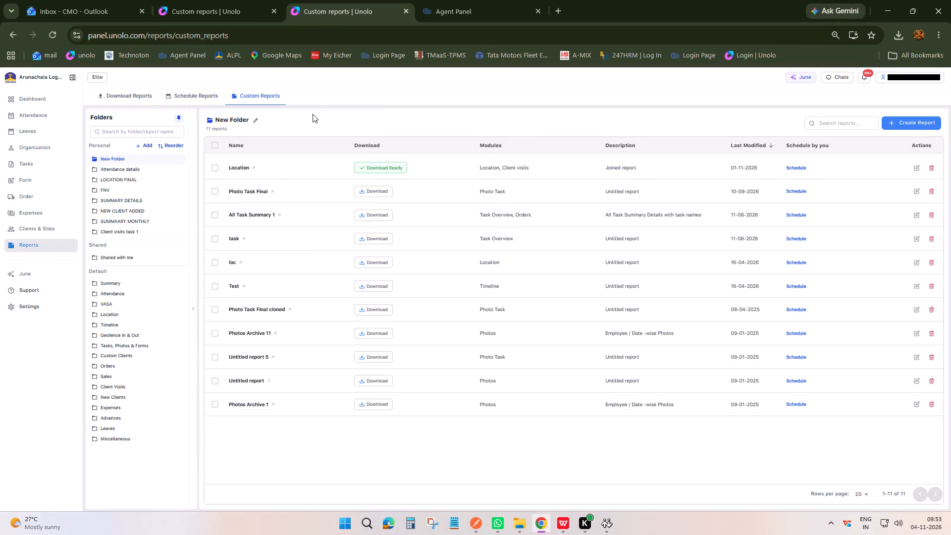
pyautogui.click(23, 103)
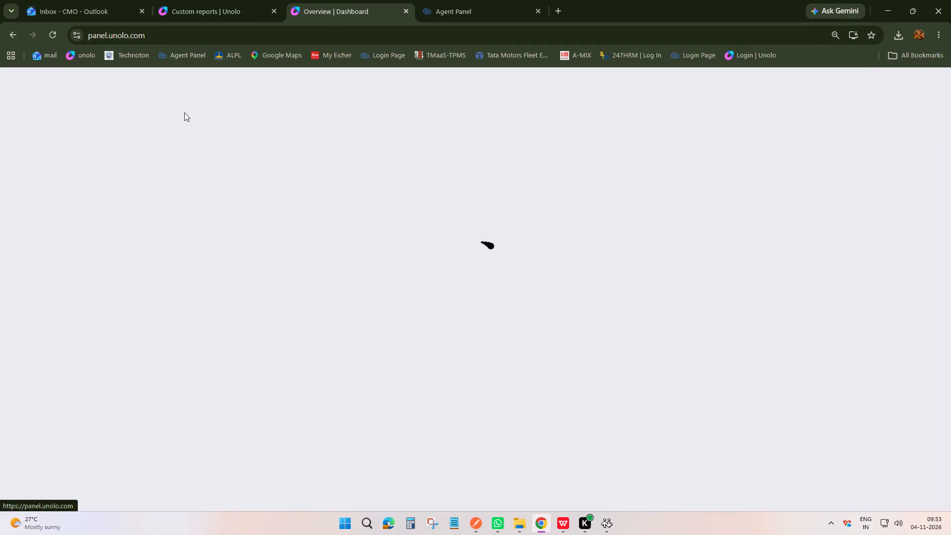
pyautogui.click(224, 100)
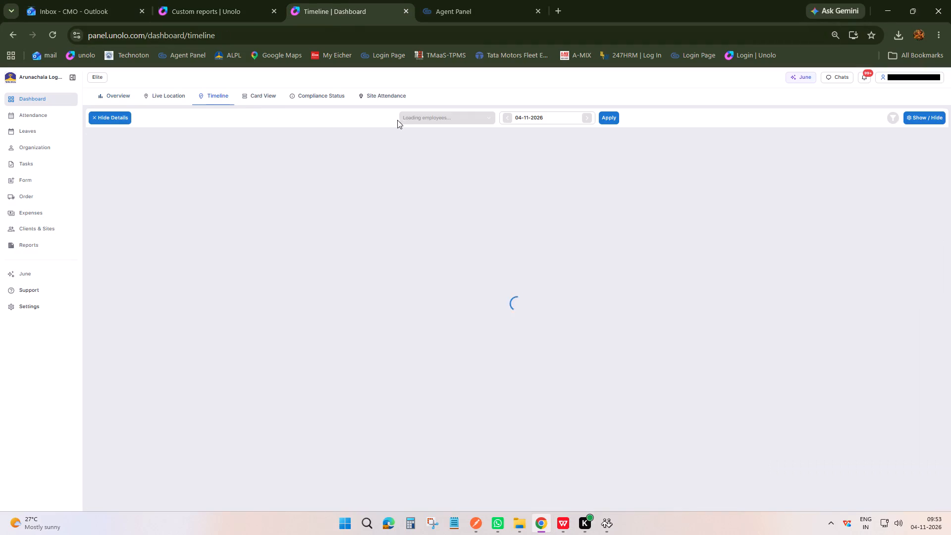
pyautogui.click(417, 114)
pyautogui.click(419, 119)
pyautogui.click(434, 120)
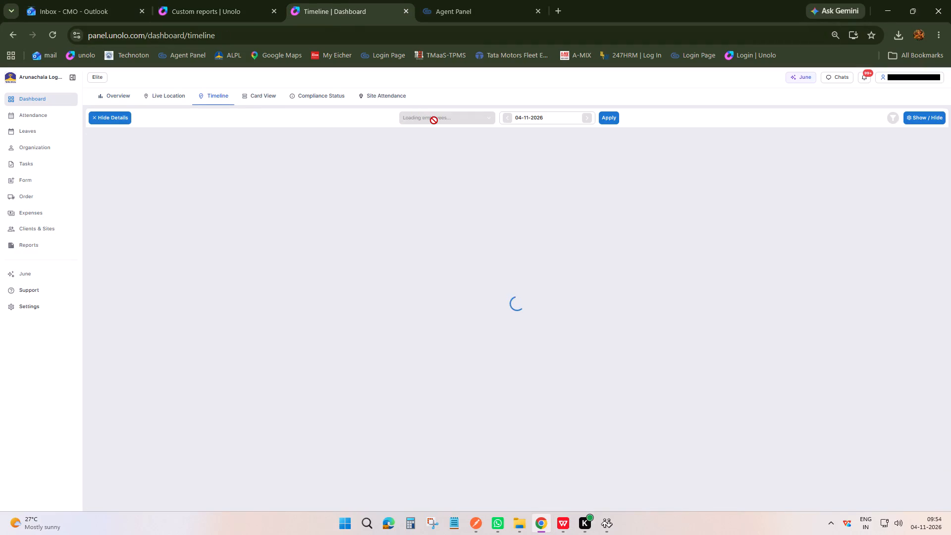
pyautogui.click(434, 120)
pyautogui.click(428, 135)
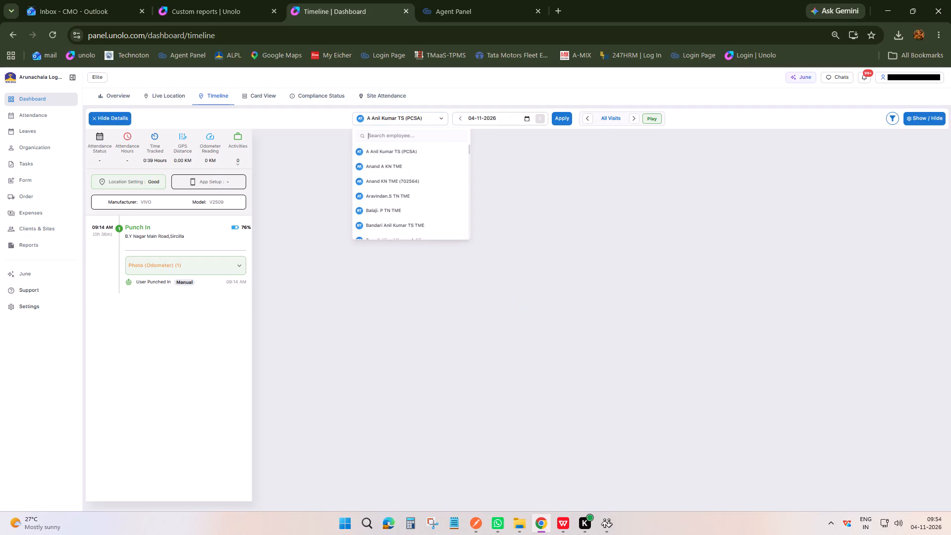
pyautogui.write('Vinod')
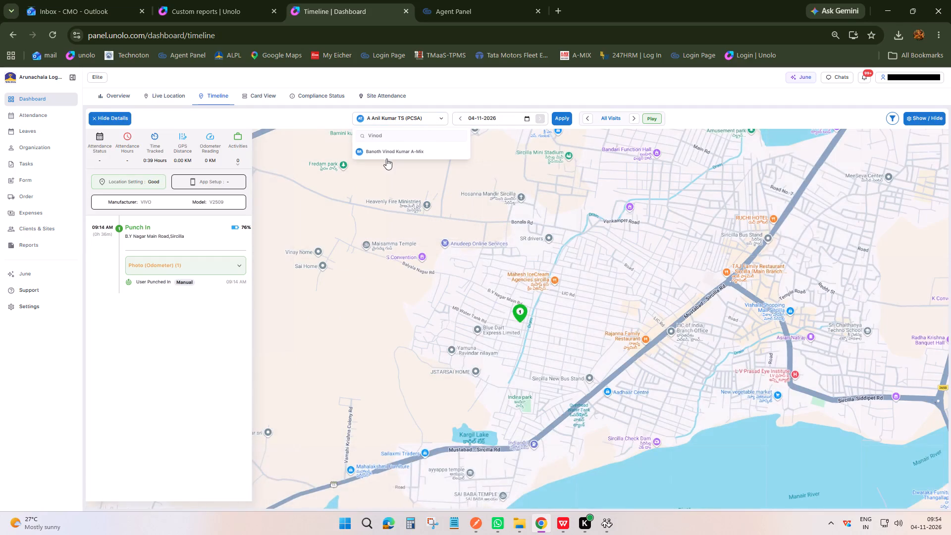
pyautogui.click(392, 155)
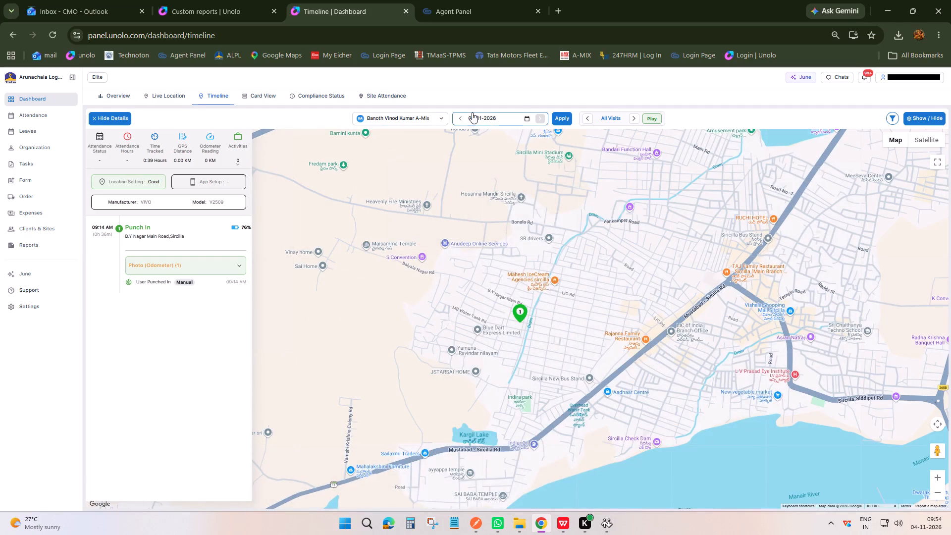
pyautogui.click(460, 117)
pyautogui.click(563, 118)
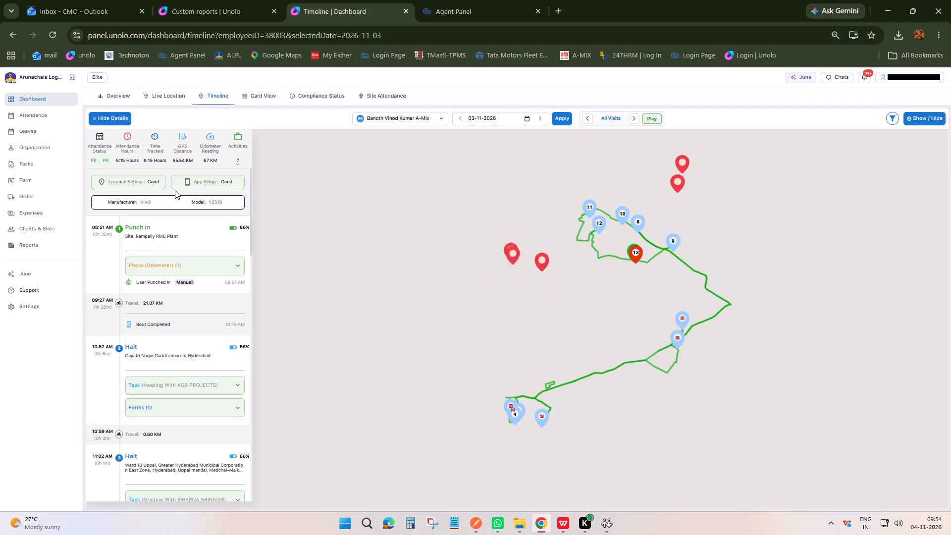
# Examine the timeline's punch-in and the 10:52 AM halt's client visit task, and move the timeline's browser tab ahead of Custom reports.
pyautogui.scroll(4, 152, 223)
pyautogui.click(171, 230)
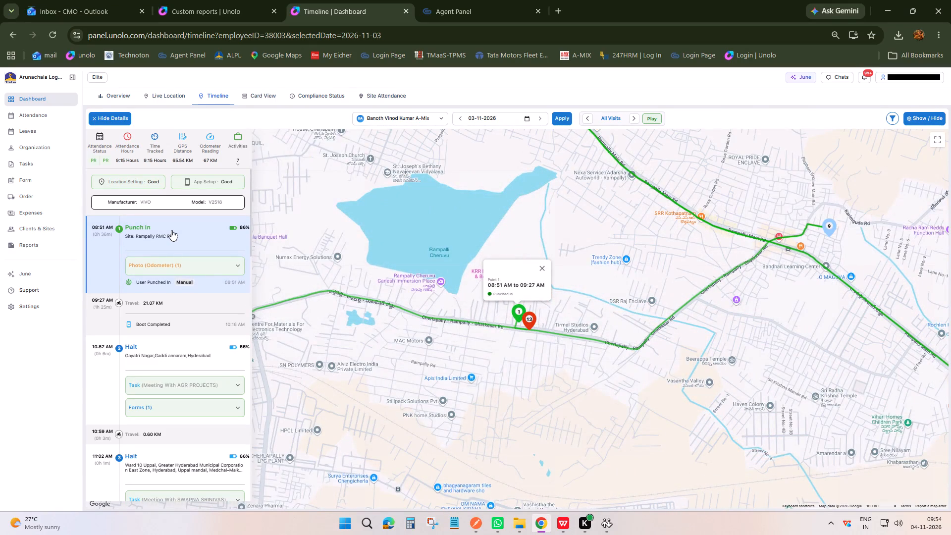
pyautogui.click(171, 230)
pyautogui.scroll(4, 171, 230)
pyautogui.click(171, 230)
pyautogui.scroll(-1, 171, 230)
pyautogui.click(183, 287)
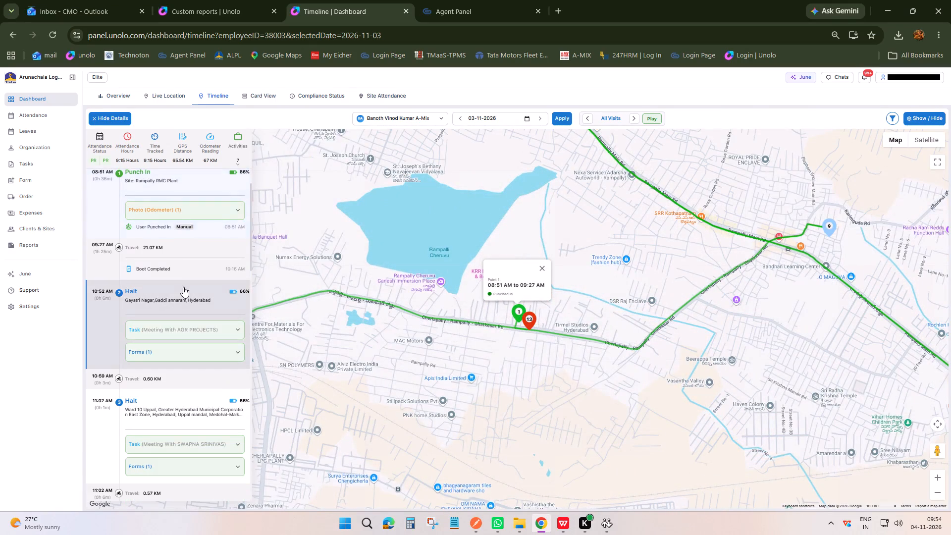
pyautogui.scroll(-1, 181, 293)
pyautogui.click(208, 285)
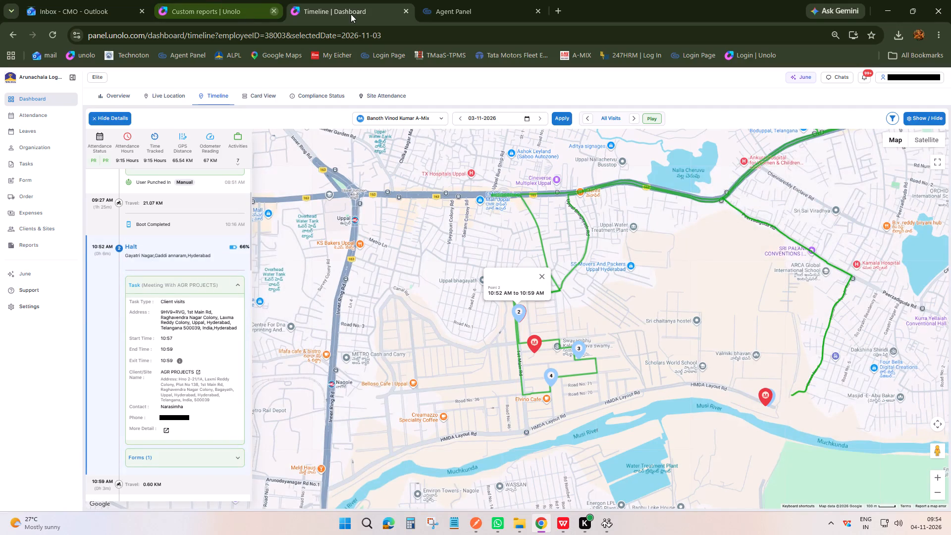
pyautogui.moveTo(351, 14); pyautogui.dragTo(228, 9)
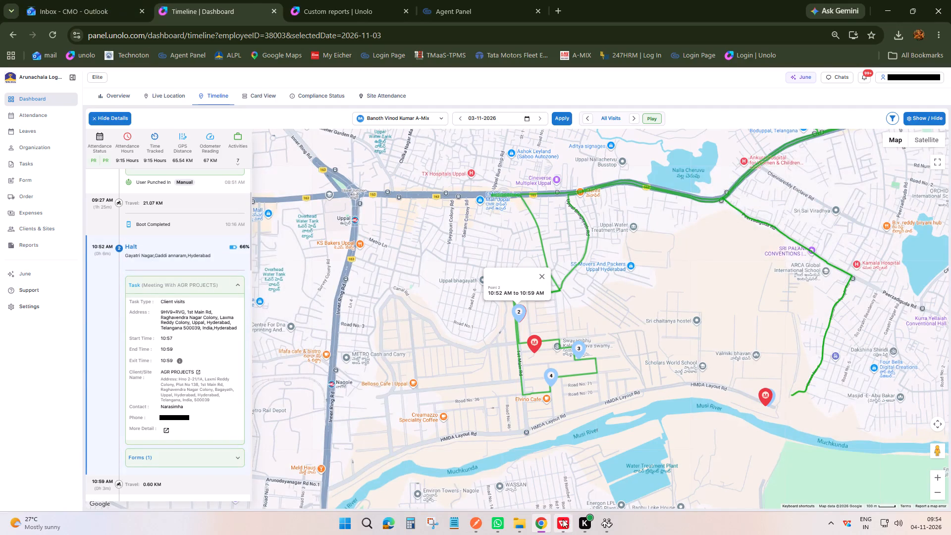
# In Location (9).xlsx in WPS Office, copy the AGR PROJECTS client visit in row 10, from Task Address through the last column.
pyautogui.click(569, 531)
pyautogui.click(562, 239)
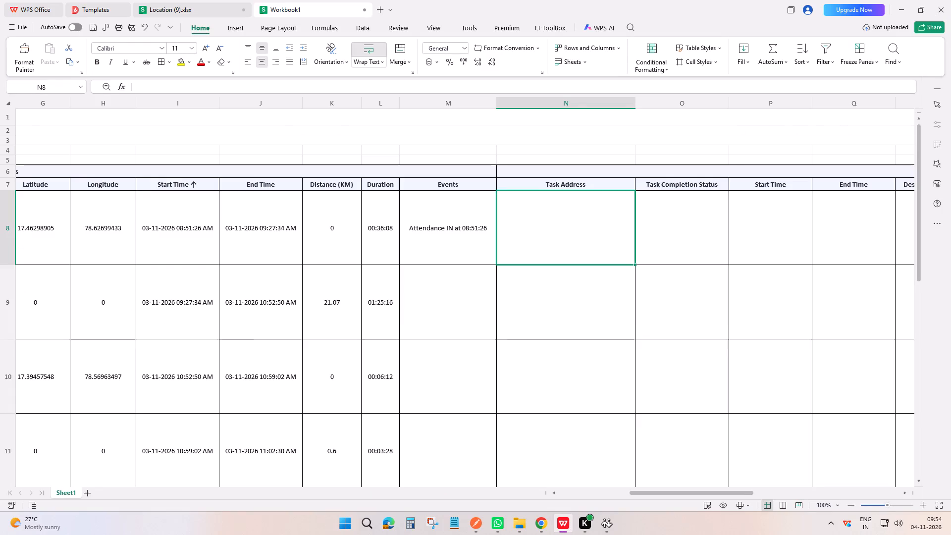
pyautogui.click(212, 0)
pyautogui.moveTo(634, 492); pyautogui.dragTo(713, 476)
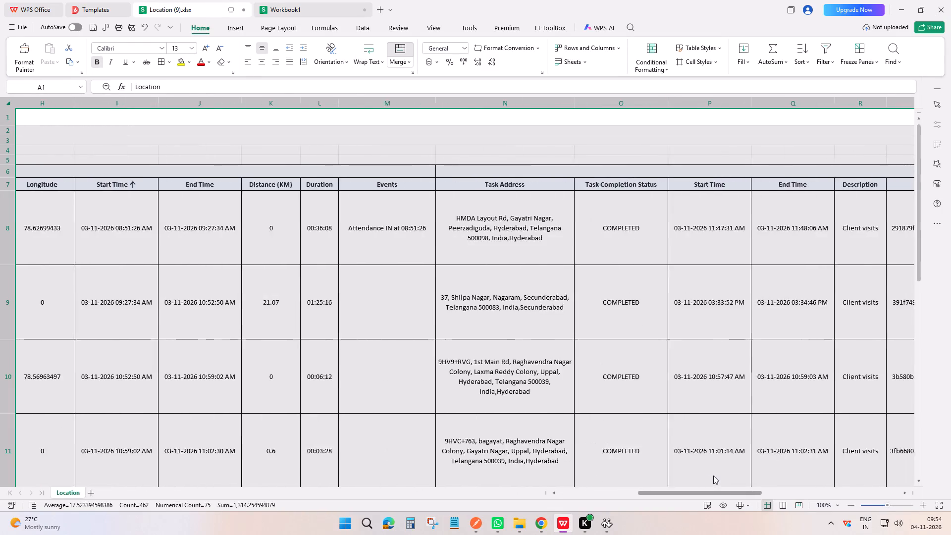
pyautogui.moveTo(713, 476); pyautogui.dragTo(811, 470)
pyautogui.scroll(-3, 673, 352)
pyautogui.click(589, 301)
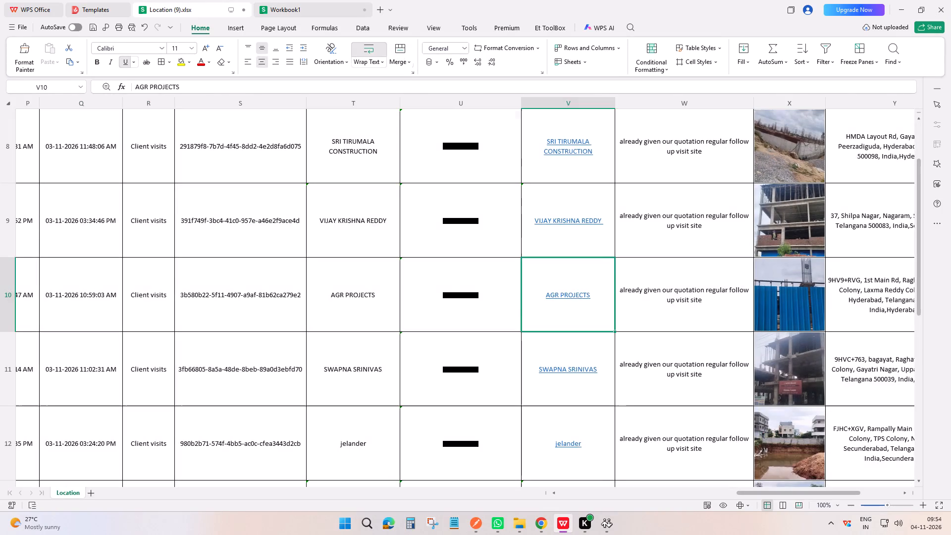
pyautogui.press('Left')
pyautogui.press('Left')
pyautogui.press('Left')
pyautogui.press('Left')
pyautogui.press('Left')
pyautogui.press('Left')
pyautogui.press('Left')
pyautogui.press('Left')
pyautogui.press('Left')
pyautogui.press('Left')
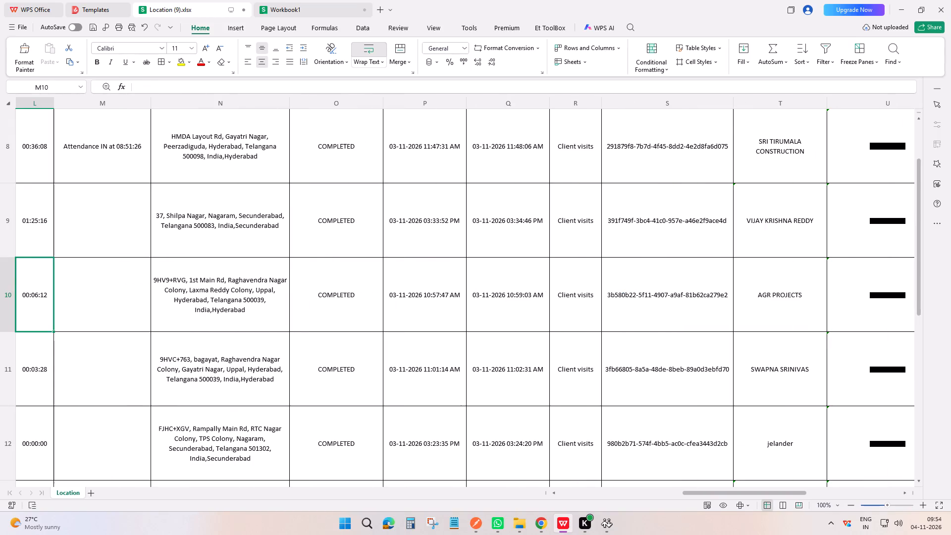
pyautogui.press('Right')
pyautogui.press('Right')
pyautogui.hotkey('ctrl', 'shift', 'Right')
pyautogui.hotkey('ctrl', 'c')
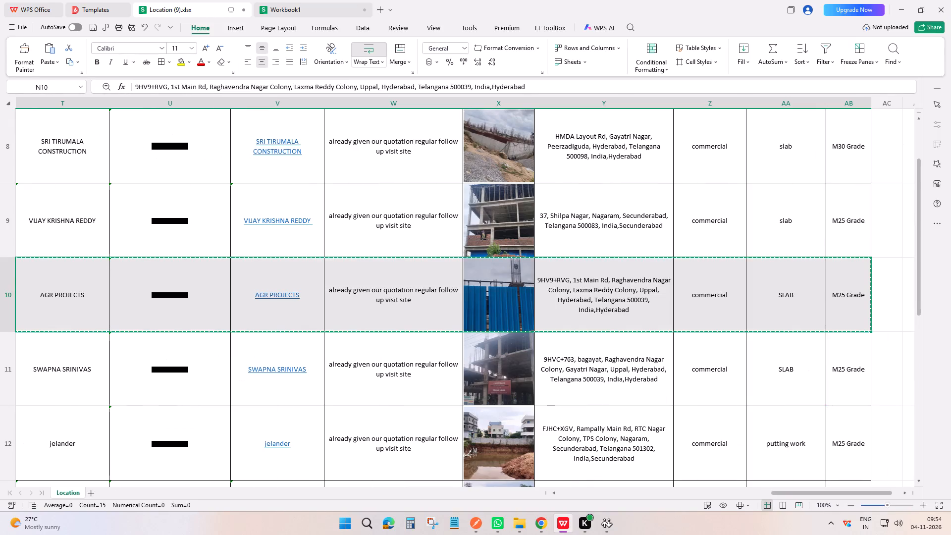
# Paste the AGR PROJECTS visit into Workbook1 at N10, beside the halt starting 10:52:50 AM, after rechecking the Chrome timeline.
pyautogui.click(297, 0)
pyautogui.scroll(-3, 563, 267)
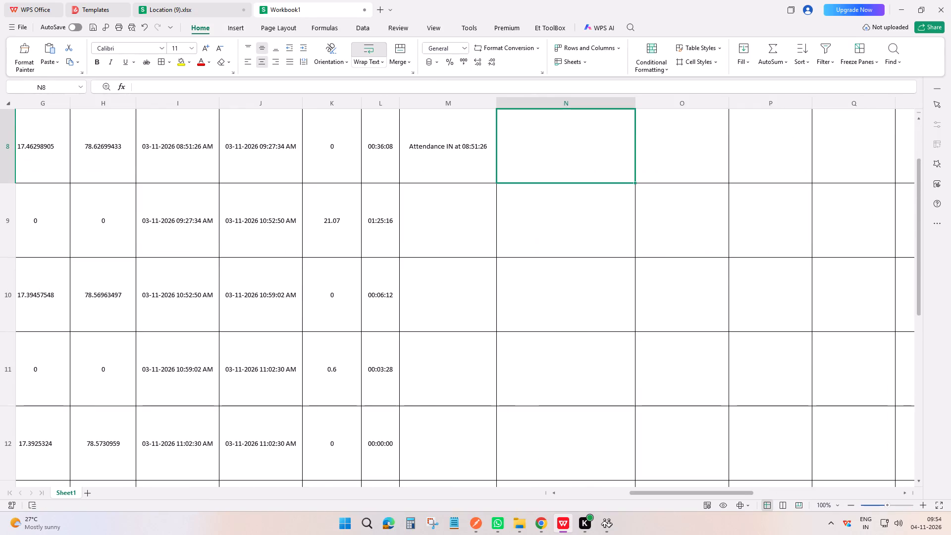
pyautogui.click(545, 523)
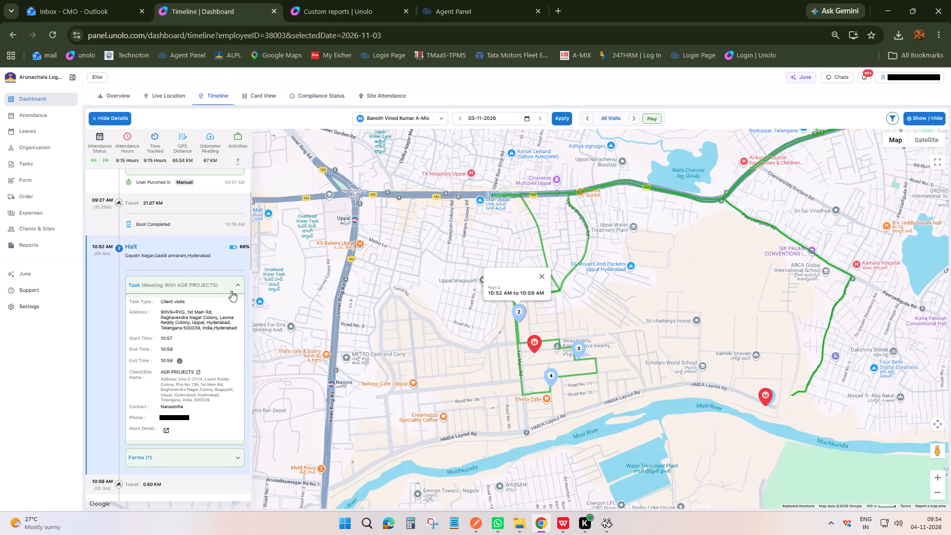
pyautogui.click(559, 533)
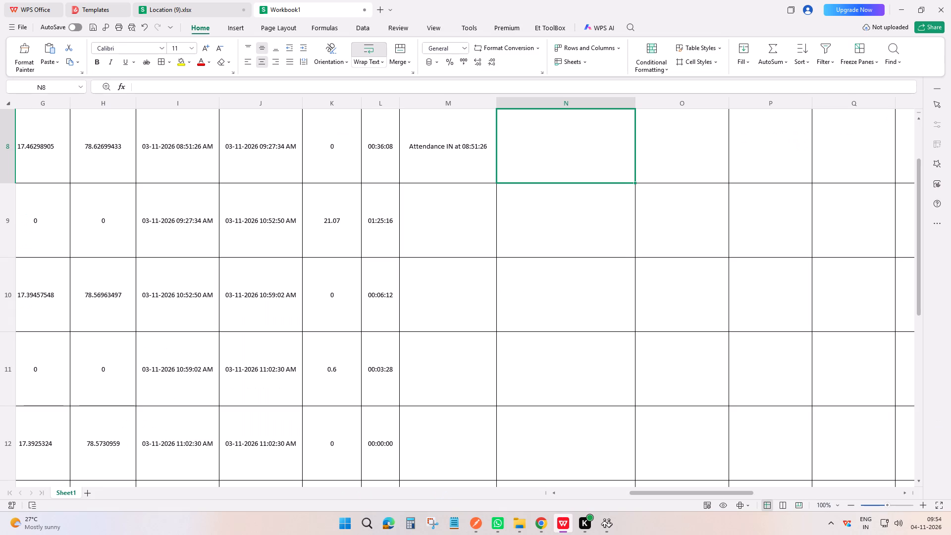
pyautogui.moveTo(179, 309); pyautogui.dragTo(305, 305)
pyautogui.click(549, 300)
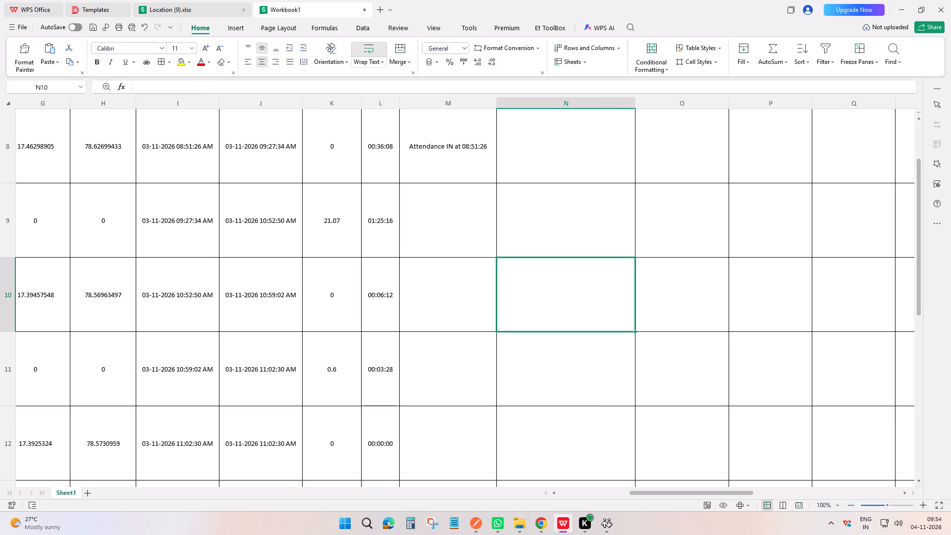
pyautogui.hotkey('ctrl', 'v')
# Check the 11:02 AM halt's task in the Chrome timeline and copy its matching visit, N11 through the last column, from Location (9).xlsx.
pyautogui.hotkey('alt', 'Tab')
pyautogui.scroll(-1, 195, 357)
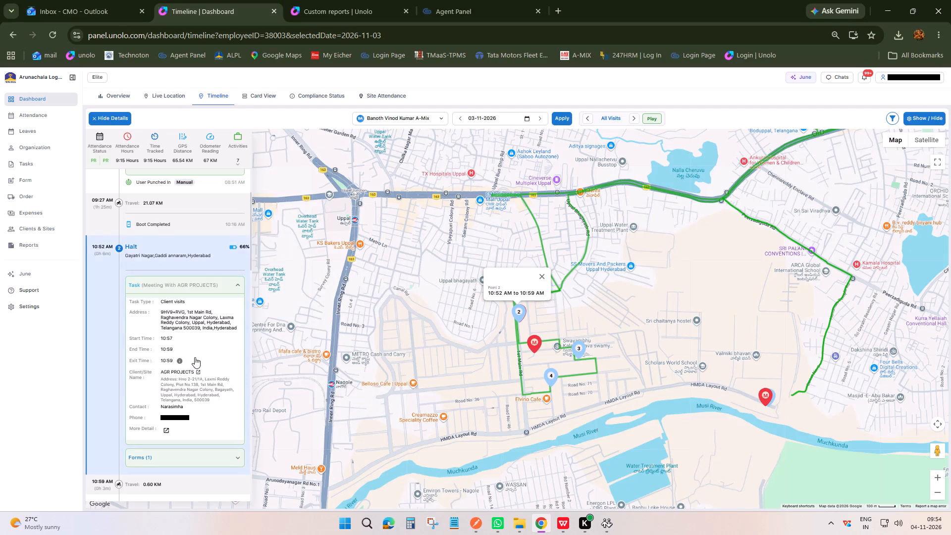
pyautogui.scroll(-4, 195, 357)
pyautogui.click(233, 276)
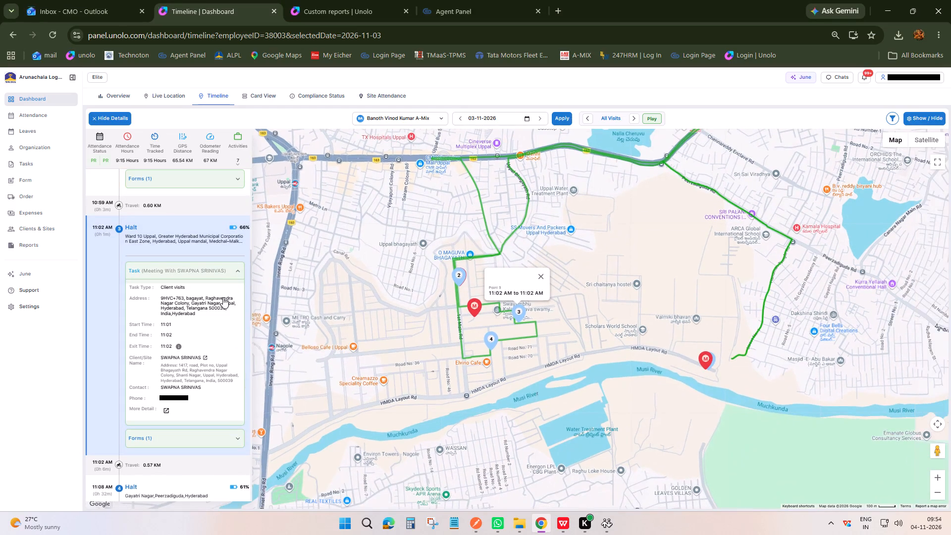
pyautogui.hotkey('alt', 'Tab')
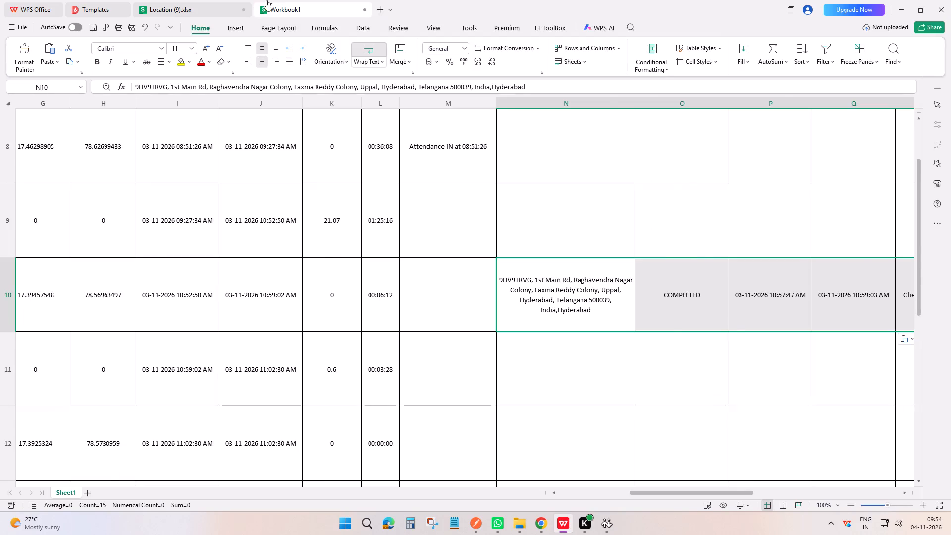
pyautogui.click(193, 5)
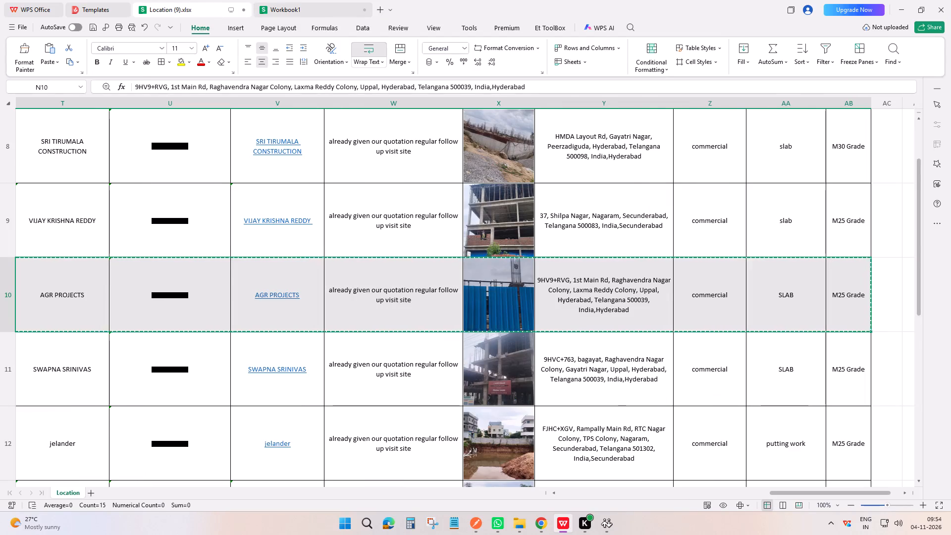
pyautogui.click(305, 357)
pyautogui.press('Left')
pyautogui.press('Left')
pyautogui.press('Left')
pyautogui.press('Left')
pyautogui.press('Left')
pyautogui.press('Left')
pyautogui.press('Left')
pyautogui.press('Left')
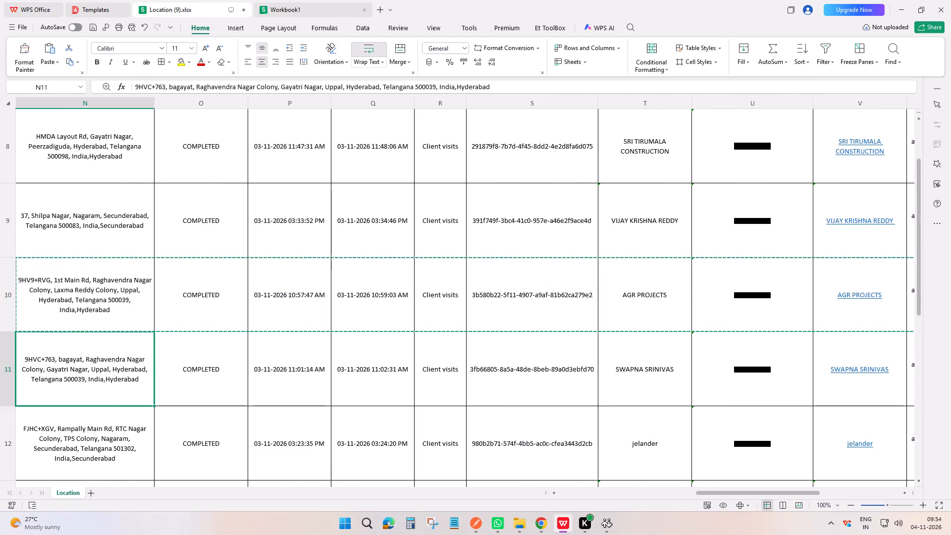
pyautogui.hotkey('ctrl', 'shift', 'Right')
pyautogui.hotkey('ctrl', 'c')
# Paste the copied visit into Workbook1 at N12, beside the halt starting 11:02:30 AM, after rechecking the Chrome timeline.
pyautogui.click(308, 9)
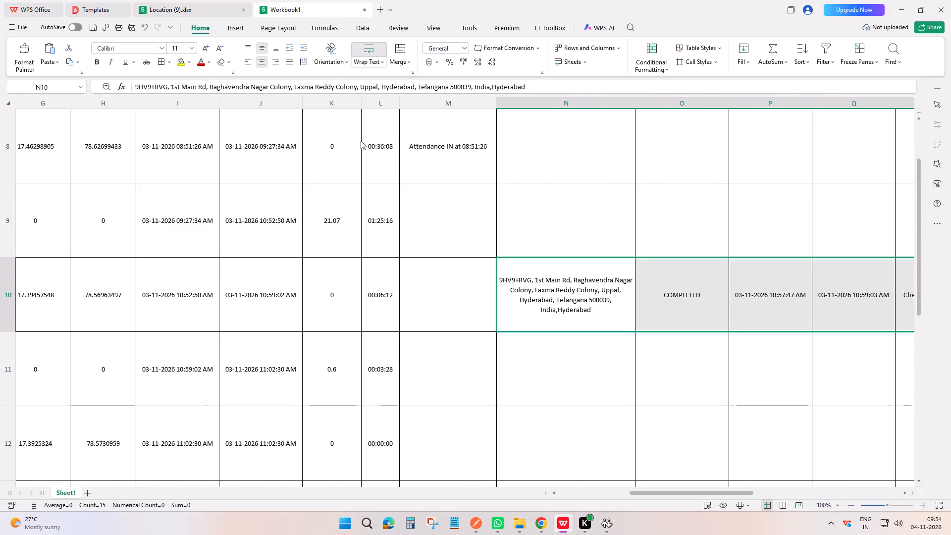
pyautogui.scroll(-2, 326, 362)
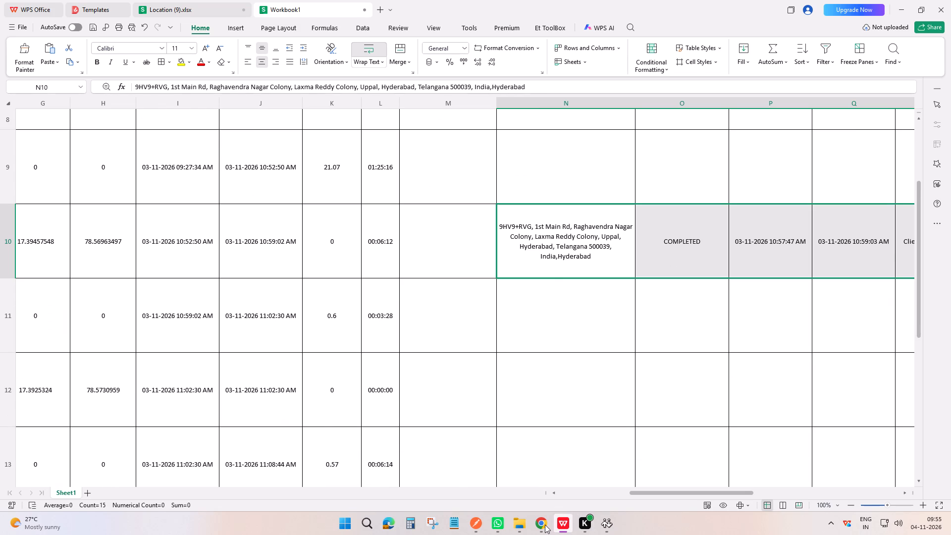
pyautogui.click(545, 525)
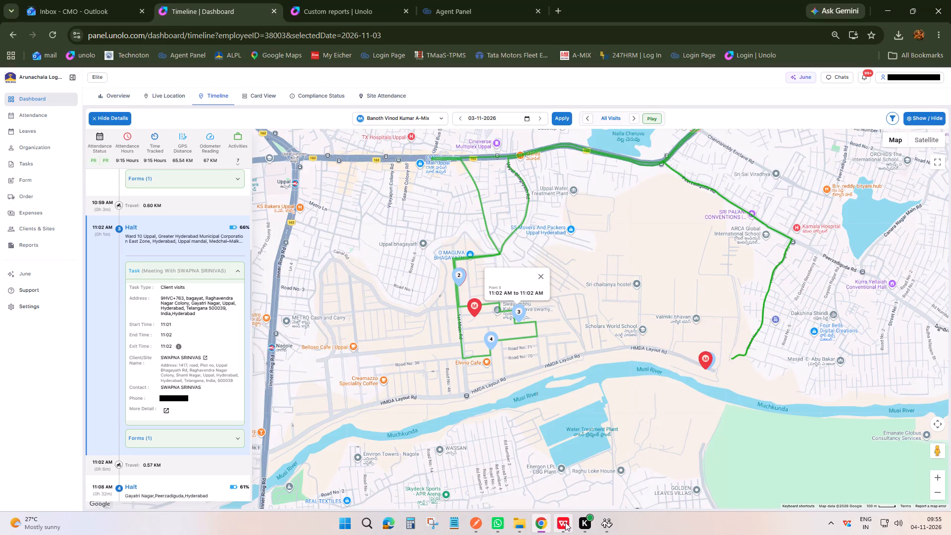
pyautogui.click(565, 522)
pyautogui.click(535, 317)
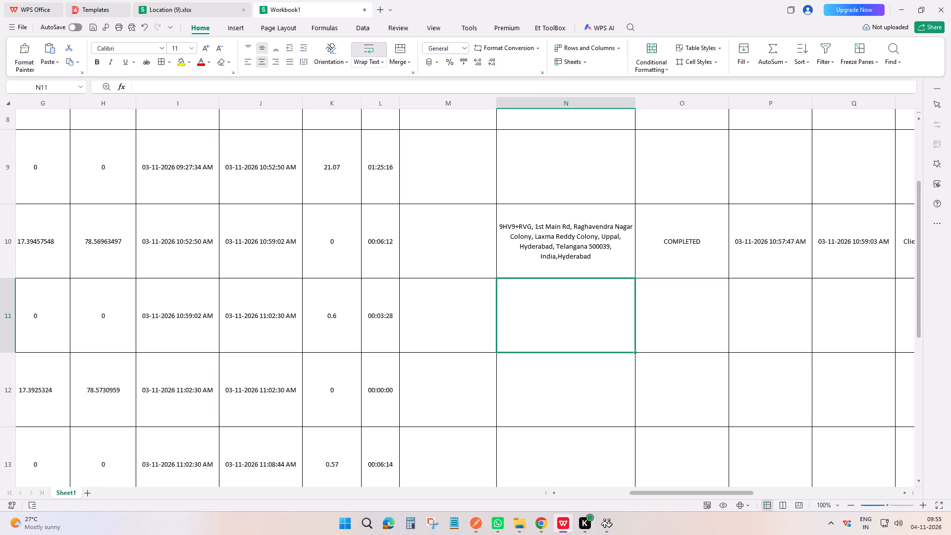
pyautogui.click(538, 376)
pyautogui.hotkey('ctrl', 'v')
# Check the 11:47 AM halt's task in the Chrome timeline and select N16 in Workbook1, beside the halt starting 11:47:20 AM.
pyautogui.hotkey('alt', 'Tab')
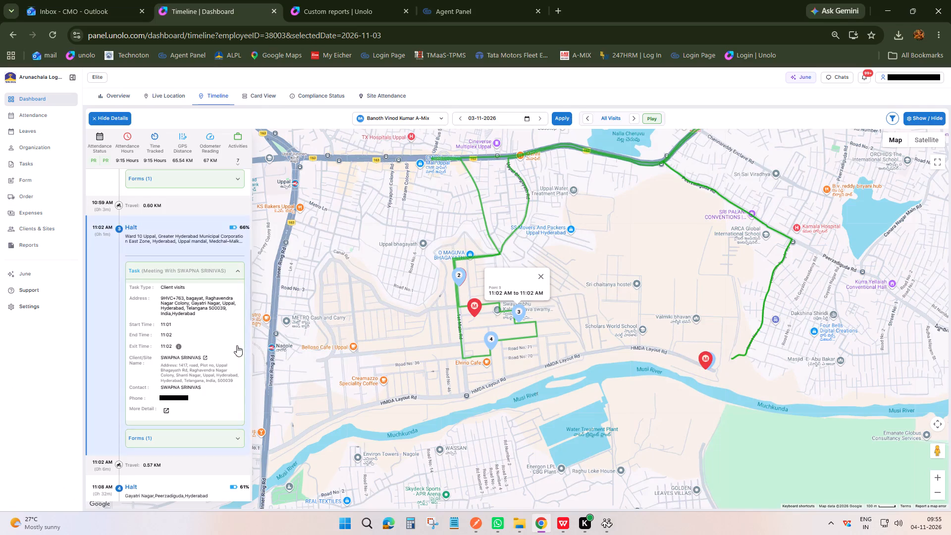
pyautogui.scroll(-4, 223, 366)
pyautogui.click(237, 361)
pyautogui.scroll(-2, 235, 355)
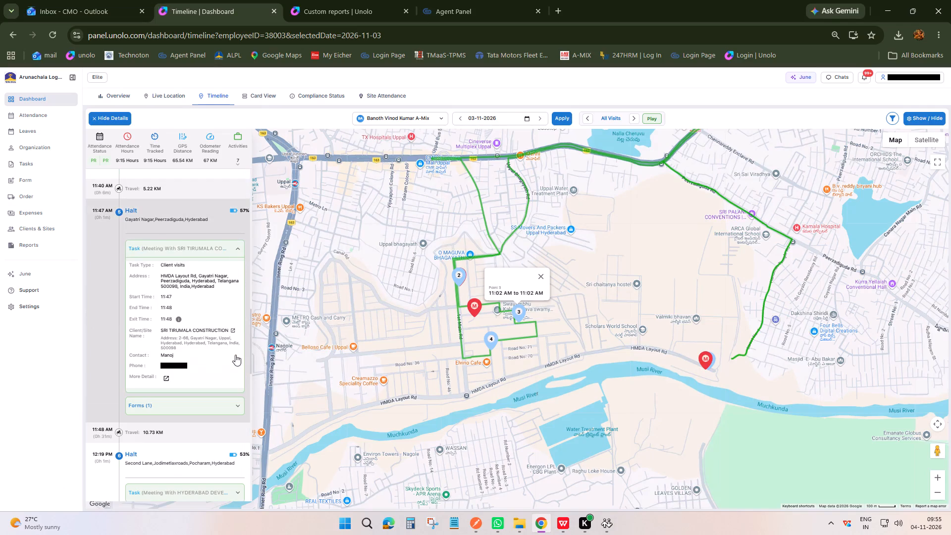
pyautogui.hotkey('alt', 'Tab')
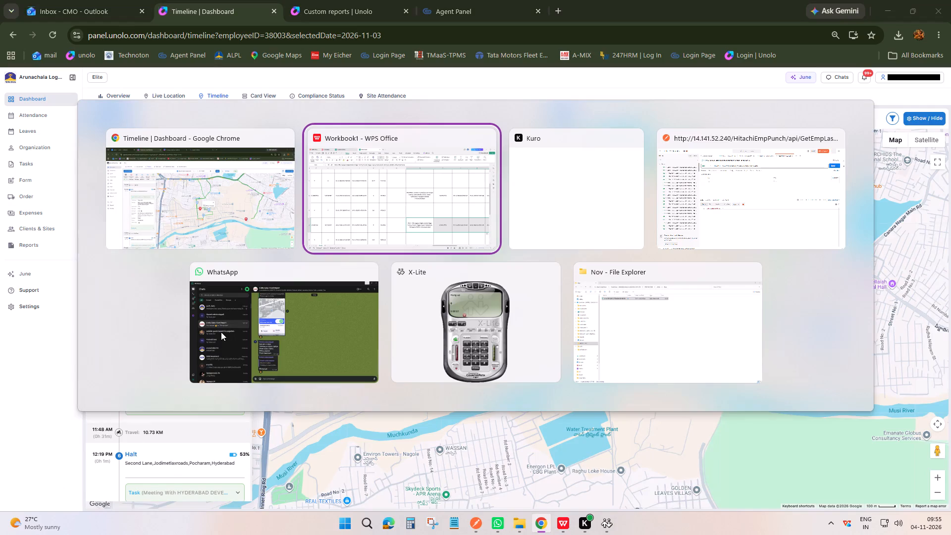
pyautogui.hotkey('alt', 'Escape')
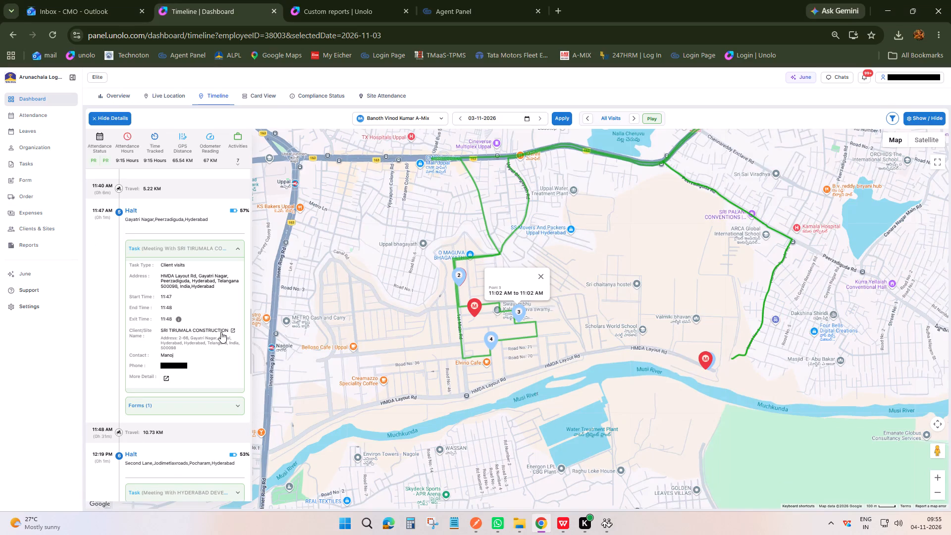
pyautogui.hotkey('alt', 'Tab')
pyautogui.scroll(-4, 527, 408)
pyautogui.hotkey('alt', 'Tab')
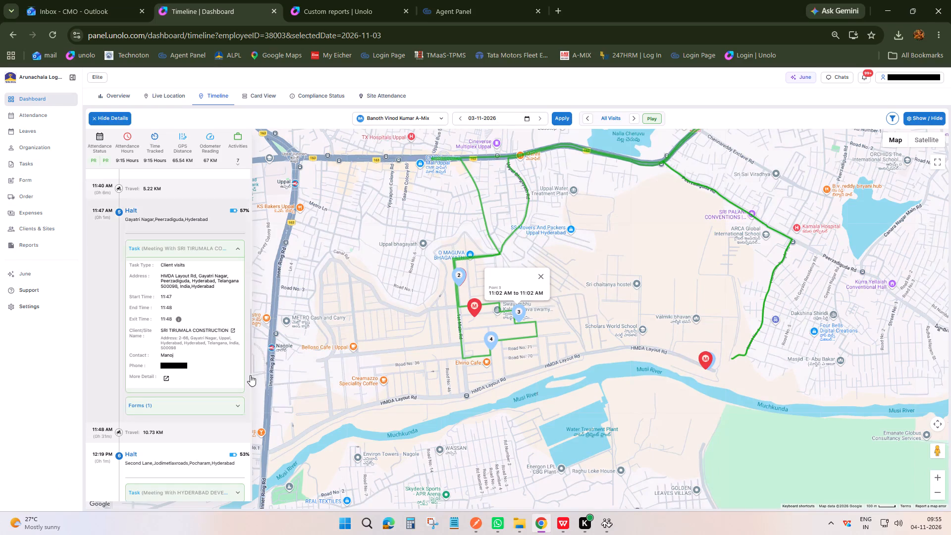
pyautogui.hotkey('alt', 'Tab')
pyautogui.scroll(-1, 575, 388)
pyautogui.scroll(-2, 301, 374)
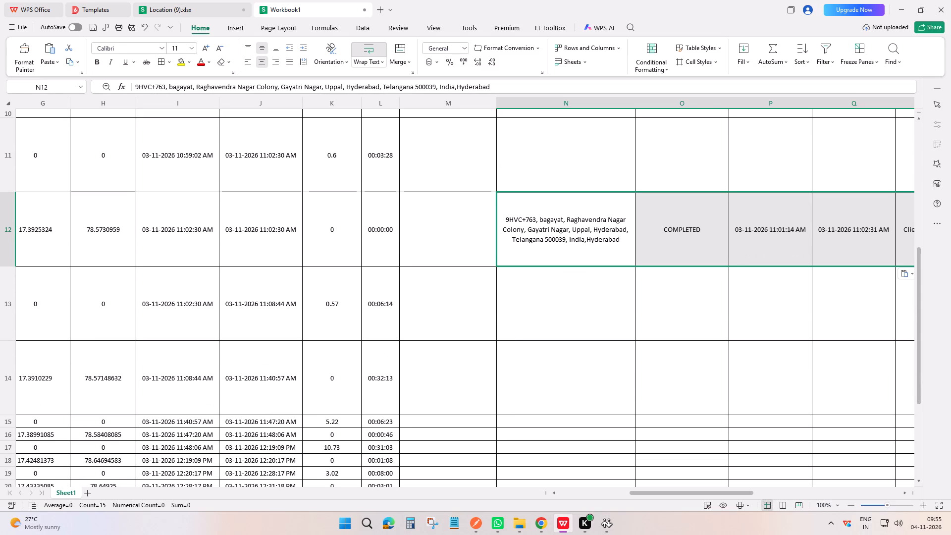
pyautogui.scroll(-2, 212, 329)
pyautogui.moveTo(190, 355); pyautogui.dragTo(237, 355)
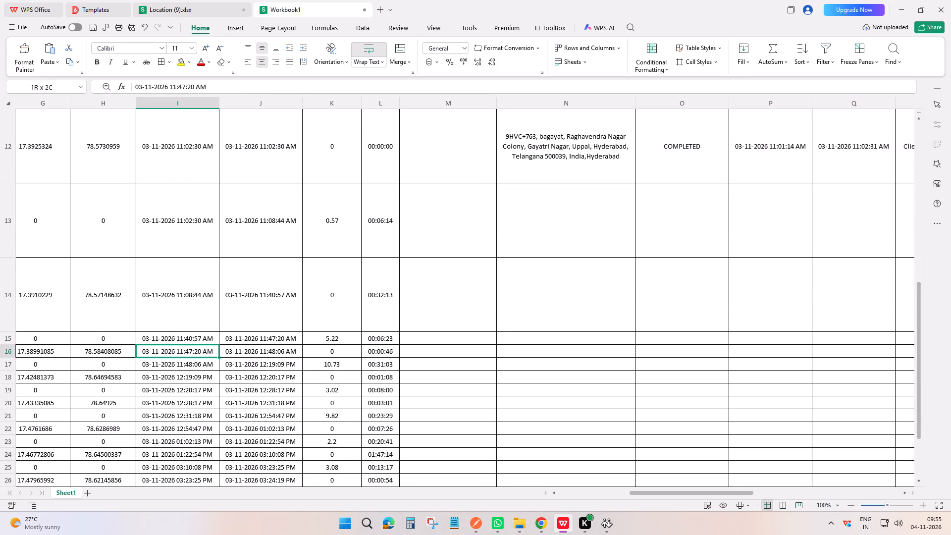
pyautogui.moveTo(237, 355); pyautogui.dragTo(528, 350)
pyautogui.click(528, 350)
pyautogui.hotkey('alt', 'Tab')
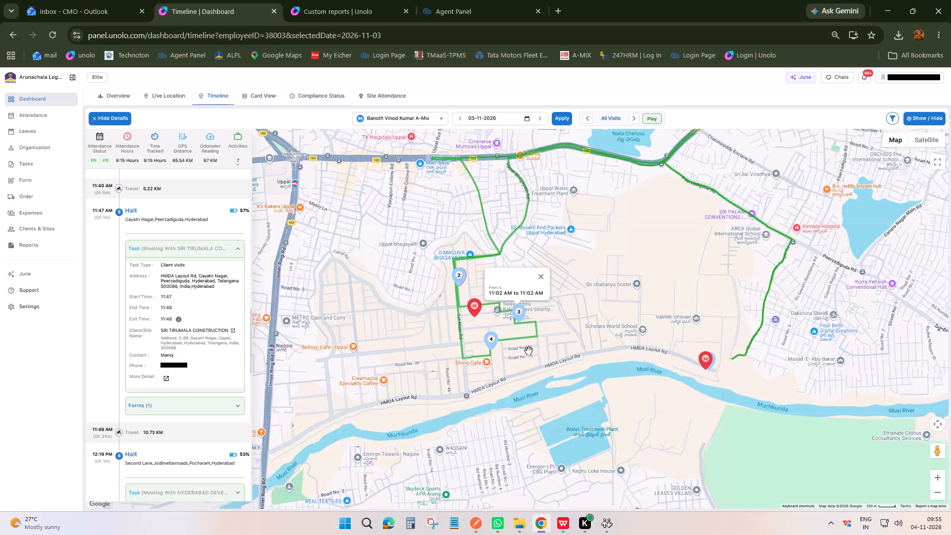
pyautogui.hotkey('alt', 'Tab')
# In Location (9).xlsx, copy the matching SRI TIRUMALA CONSTRUCTION visit, from Task Address in N8 through the last column.
pyautogui.click(152, 4)
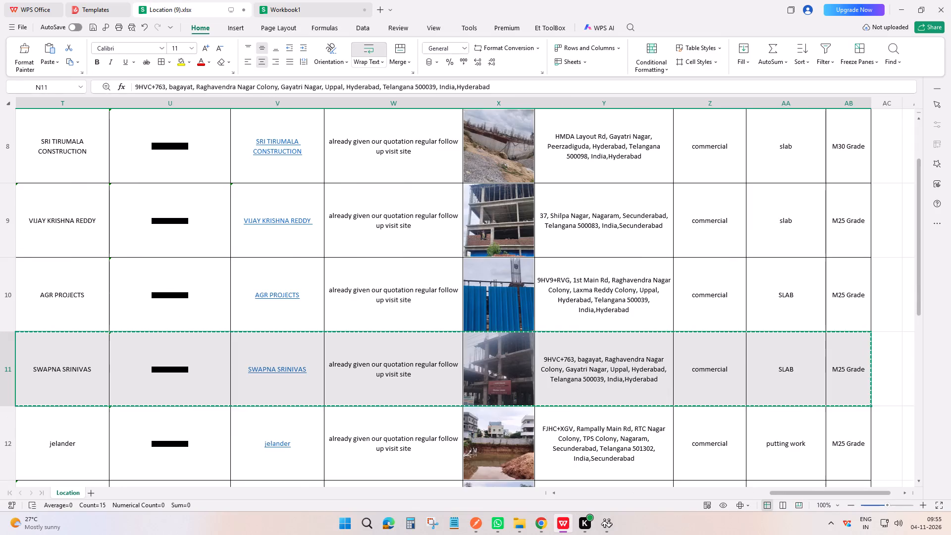
pyautogui.scroll(-1, 448, 308)
pyautogui.scroll(3, 448, 309)
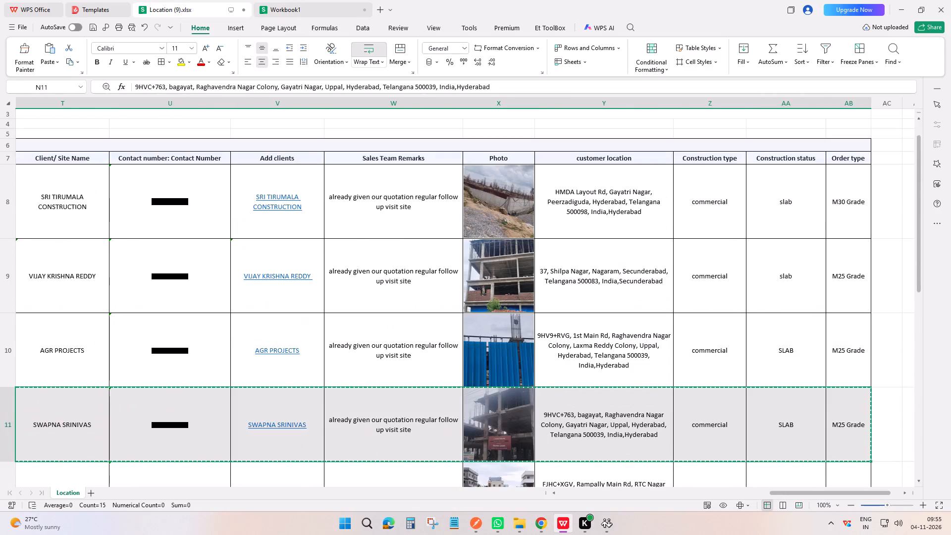
pyautogui.scroll(-11, 320, 311)
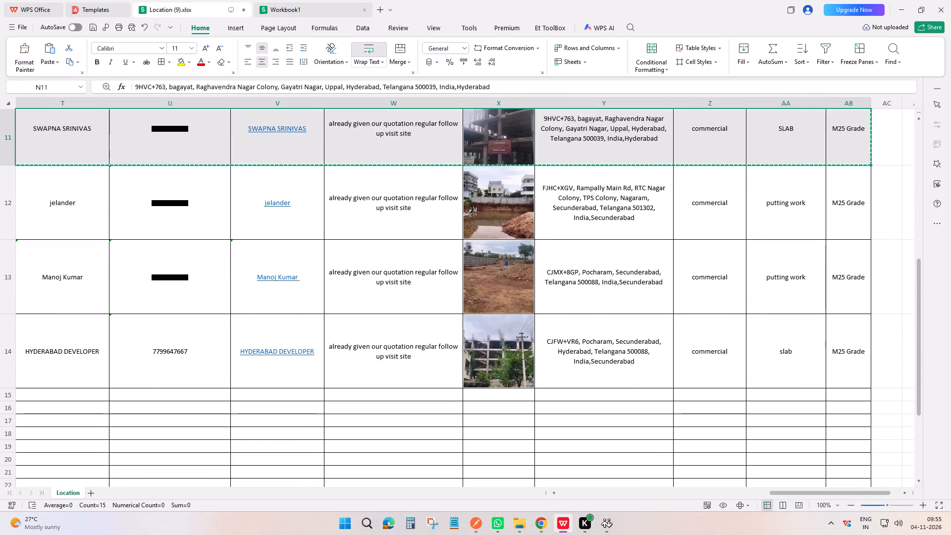
pyautogui.scroll(2, 293, 342)
pyautogui.hotkey('alt', 'Tab')
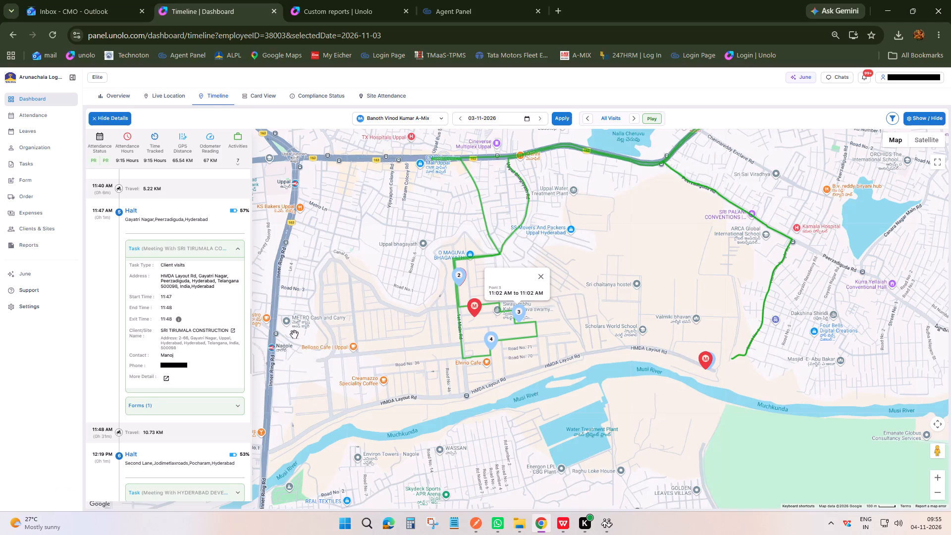
pyautogui.hotkey('alt', 'Tab')
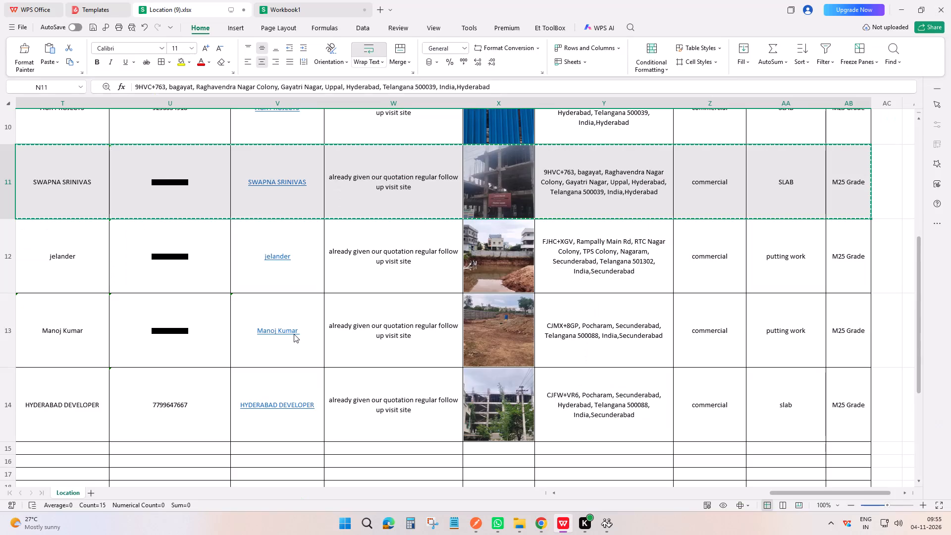
pyautogui.scroll(-4, 294, 334)
pyautogui.scroll(13, 294, 334)
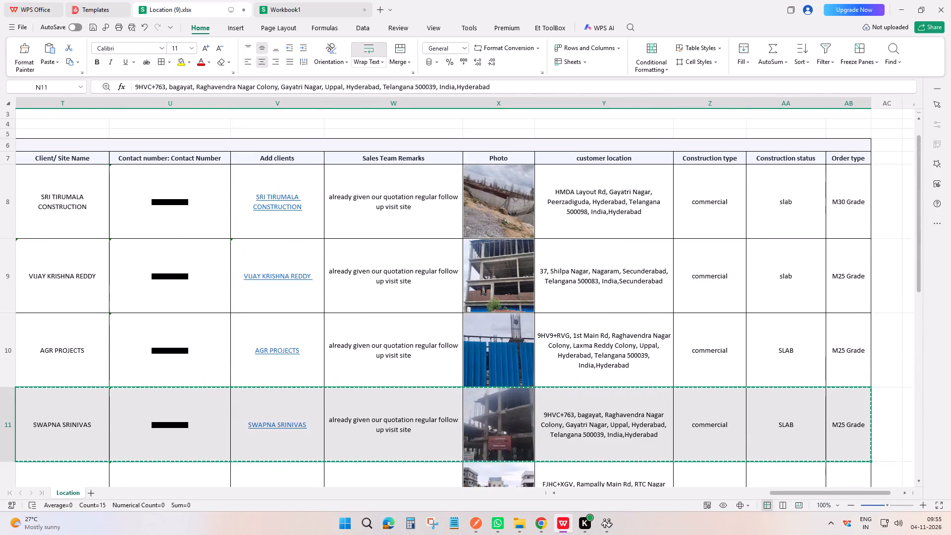
pyautogui.click(280, 227)
pyautogui.press('Left')
pyautogui.press('Left')
pyautogui.press('Left')
pyautogui.press('Left')
pyautogui.press('Left')
pyautogui.press('Left')
pyautogui.press('Left')
pyautogui.press('Left')
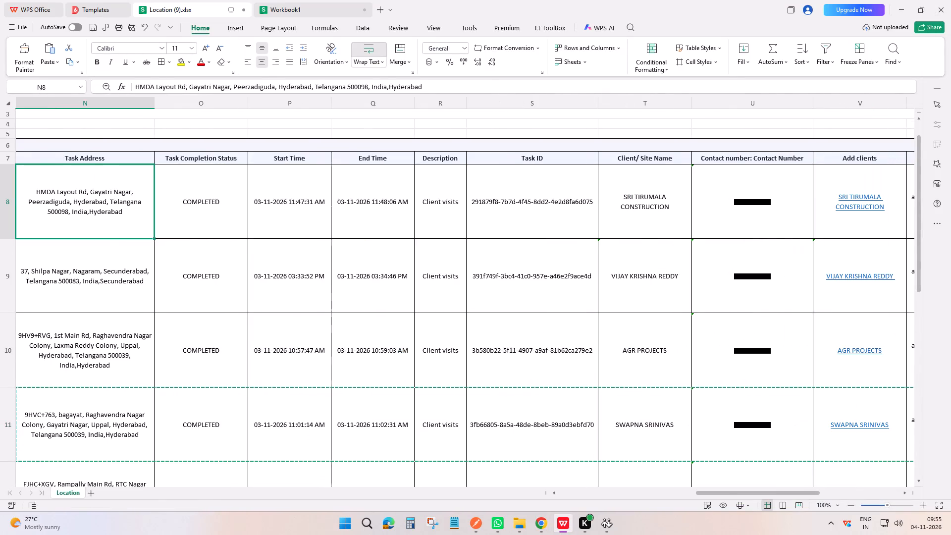
pyautogui.hotkey('ctrl', 'shift', 'Right')
pyautogui.hotkey('ctrl', 'c')
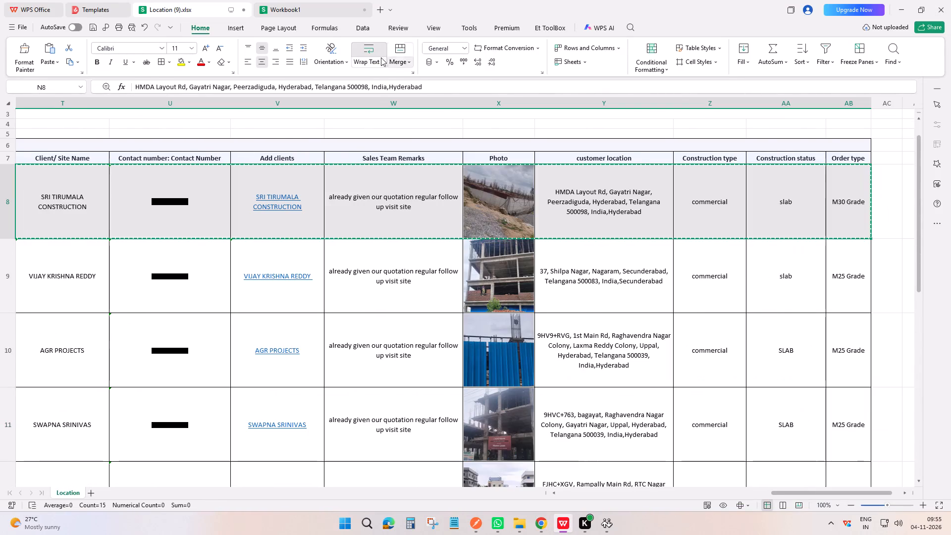
# Paste the SRI TIRUMALA CONSTRUCTION visit into Workbook1 at N16.
pyautogui.click(289, 0)
pyautogui.hotkey('ctrl', 'v')
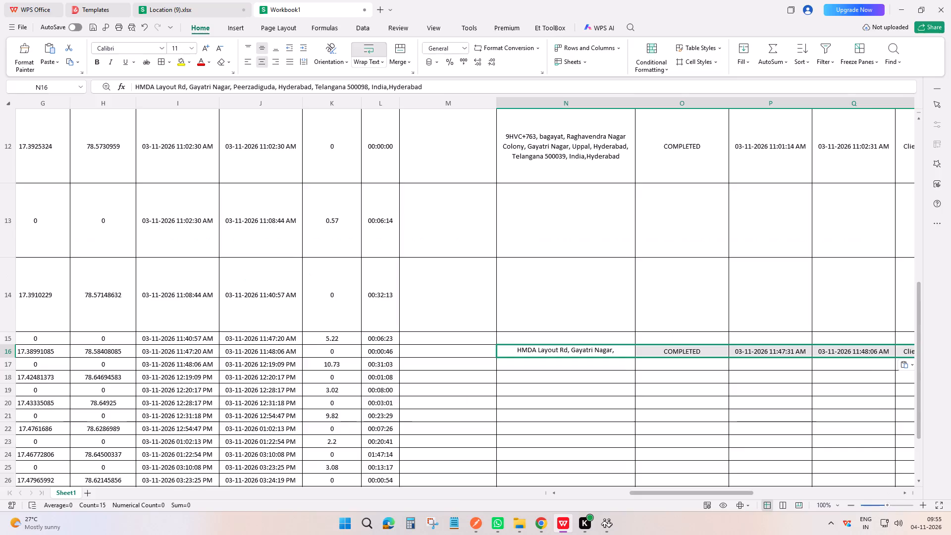
# Check the 12:19 PM halt's task in the Chrome timeline and copy the matching HYDERABAD DEVELOPER visit, N14 through the last column, from Location (9).xlsx.
pyautogui.hotkey('alt', 'Tab')
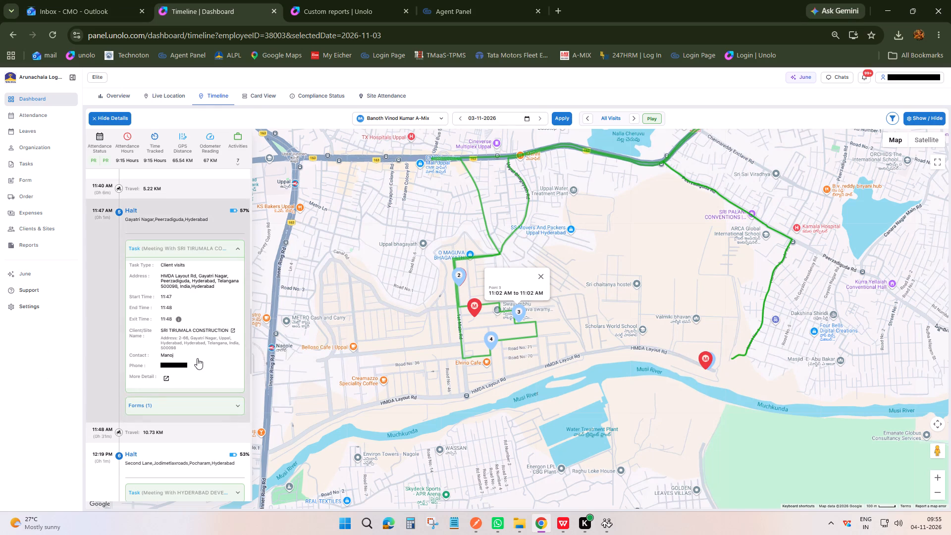
pyautogui.scroll(-3, 197, 358)
pyautogui.click(226, 326)
pyautogui.scroll(-2, 226, 326)
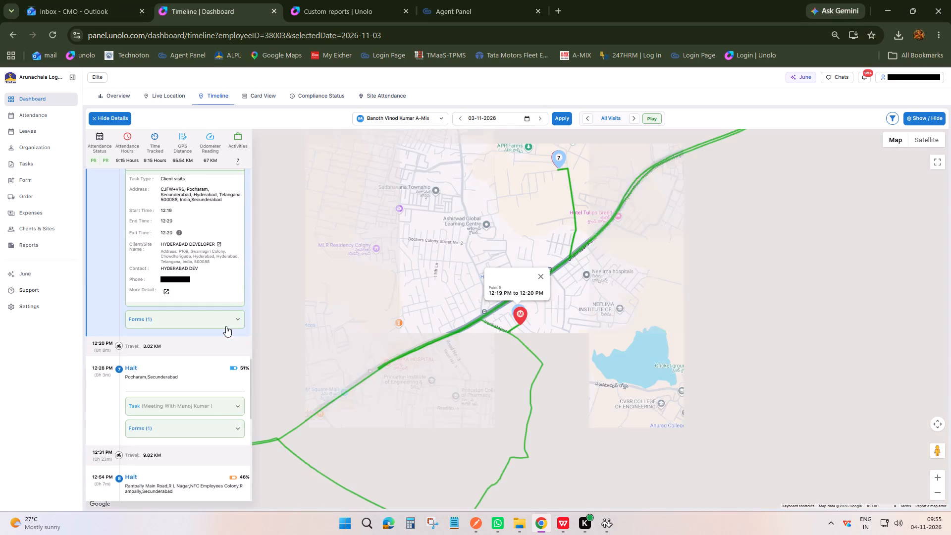
pyautogui.scroll(3, 226, 326)
pyautogui.scroll(-1, 226, 326)
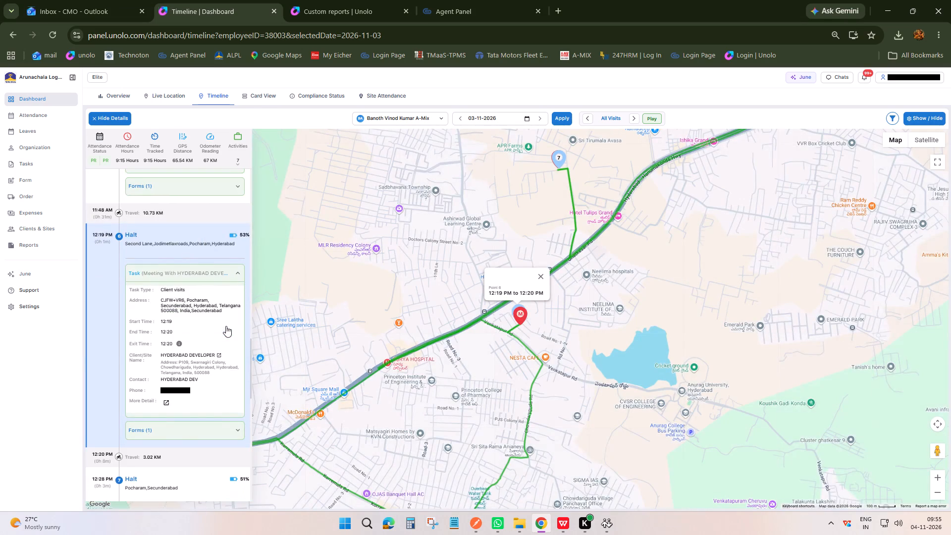
pyautogui.hotkey('alt', 'Tab')
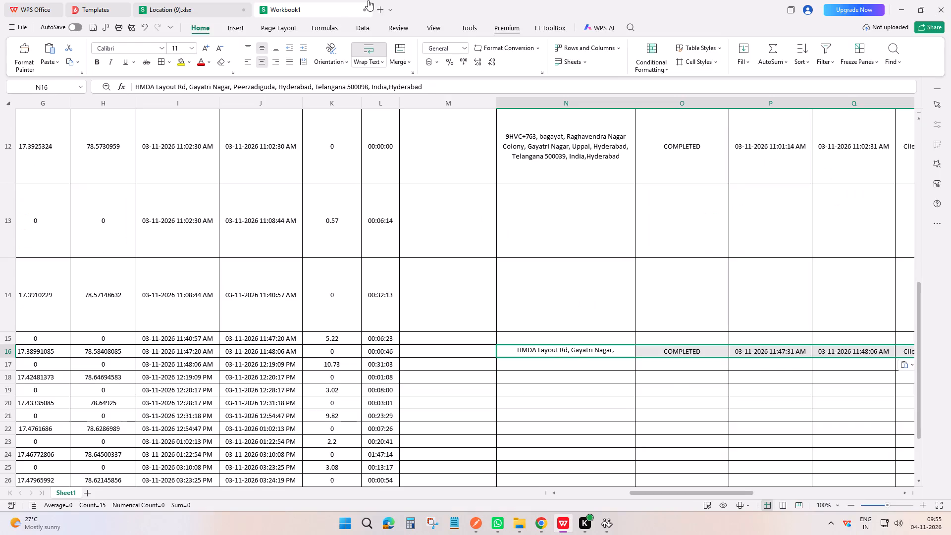
pyautogui.click(199, 10)
pyautogui.scroll(-2, 285, 312)
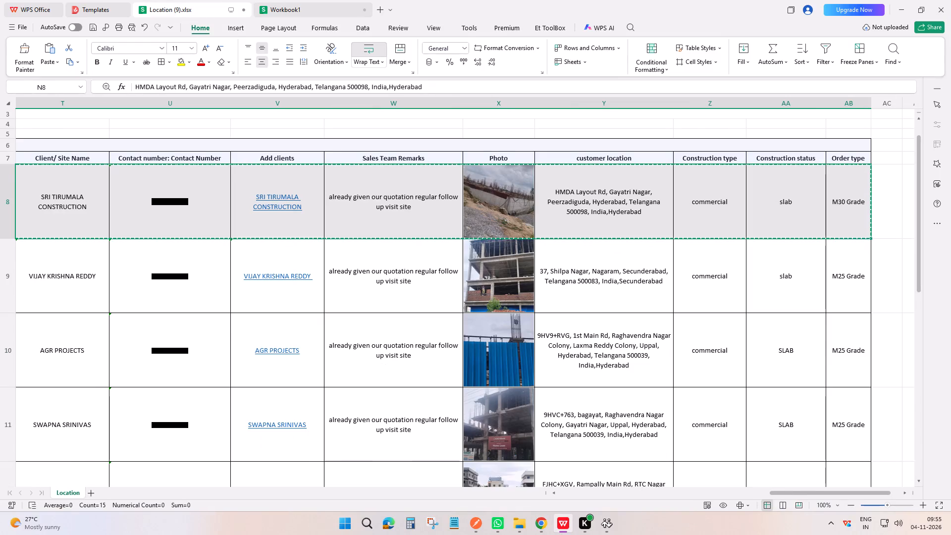
pyautogui.scroll(-9, 285, 312)
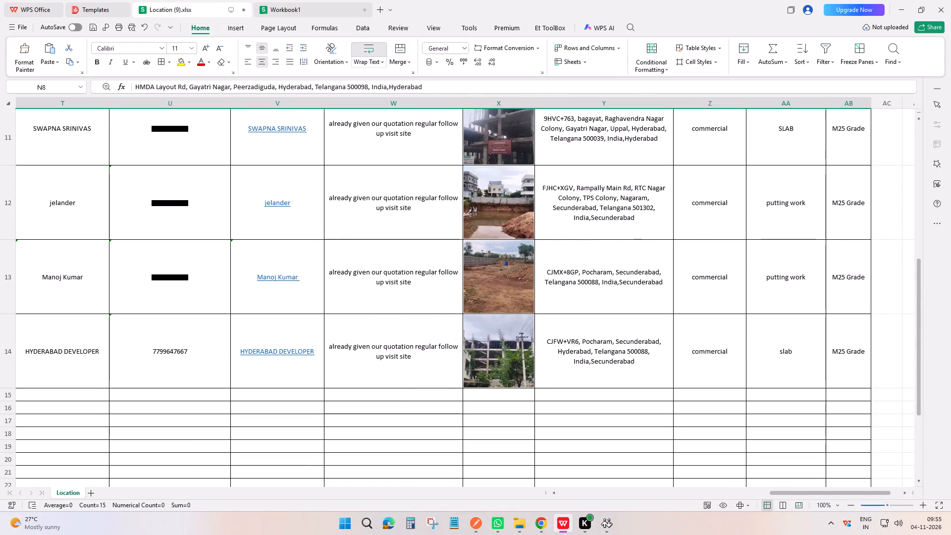
pyautogui.click(285, 331)
pyautogui.press('Left')
pyautogui.press('Left')
pyautogui.press('Left')
pyautogui.press('Left')
pyautogui.press('Left')
pyautogui.press('Left')
pyautogui.press('Left')
pyautogui.press('Left')
pyautogui.press('Left')
pyautogui.press('Left')
pyautogui.press('Right')
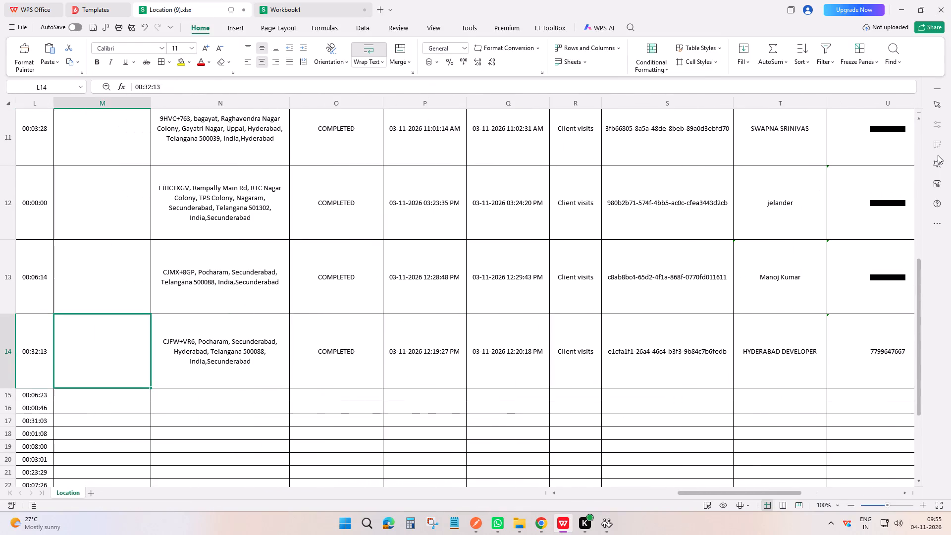
pyautogui.press('Right')
pyautogui.hotkey('ctrl', 'shift', 'Right')
pyautogui.hotkey('shift', 'Right')
pyautogui.hotkey('shift', 'Left')
pyautogui.hotkey('ctrl', 'c')
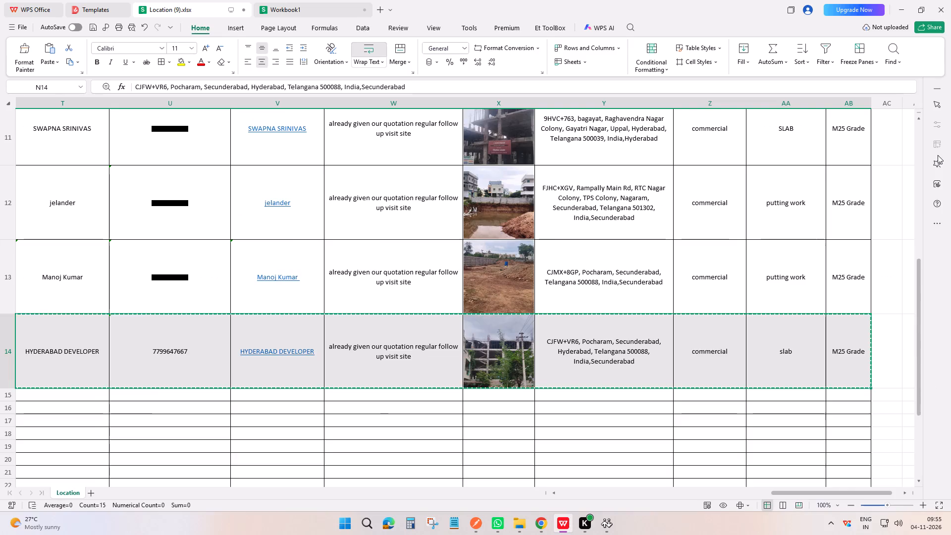
# Paste the HYDERABAD DEVELOPER visit into Workbook1 at N18, beside the halt starting 12:19:09 PM, after rechecking the Chrome timeline.
pyautogui.click(303, 7)
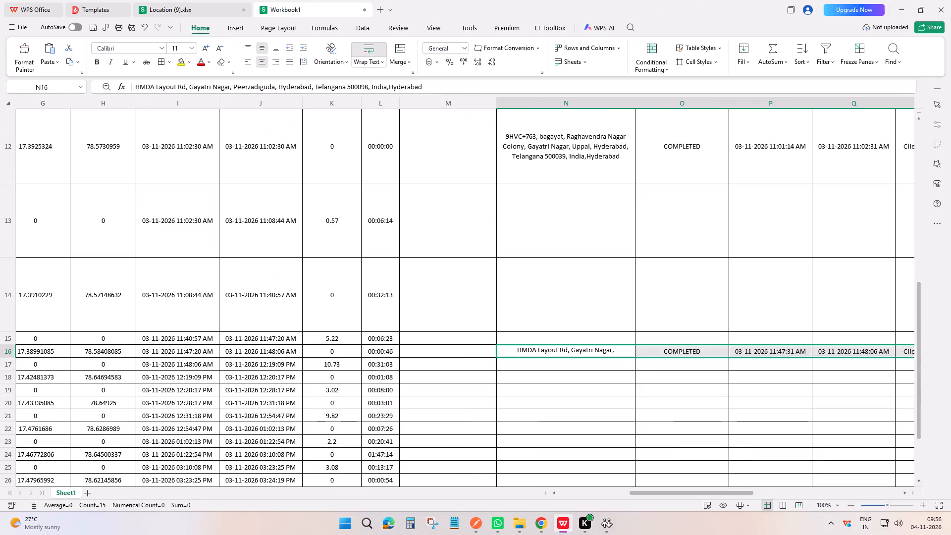
pyautogui.scroll(-3, 534, 353)
pyautogui.click(543, 512)
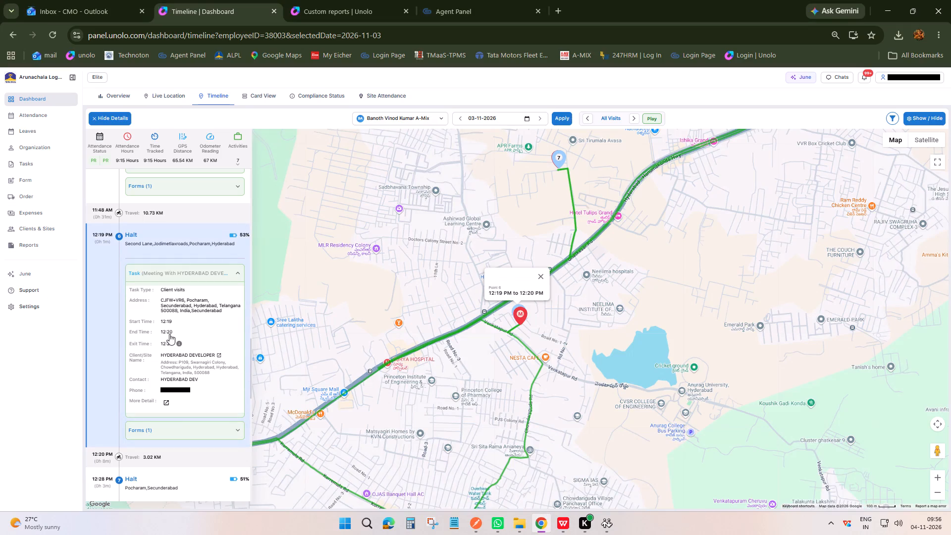
pyautogui.click(555, 526)
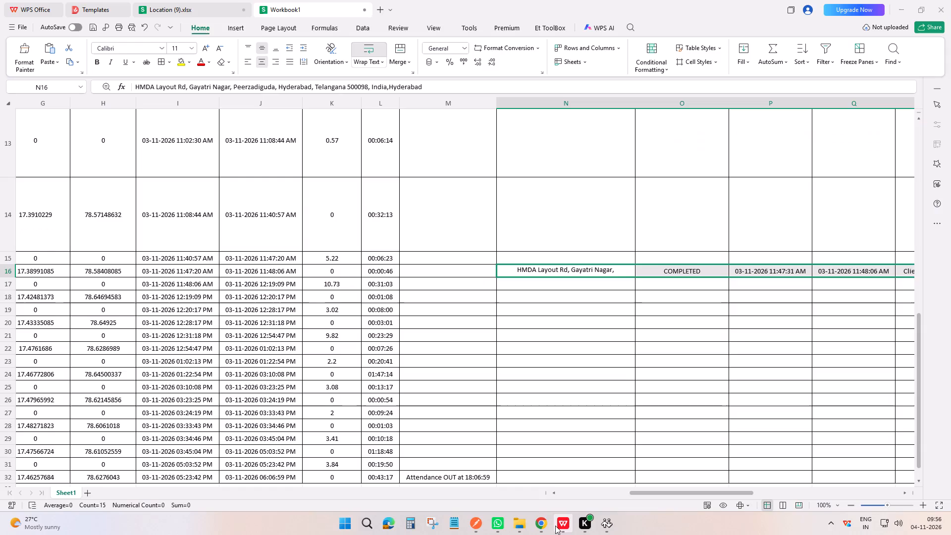
pyautogui.moveTo(186, 298); pyautogui.dragTo(506, 293)
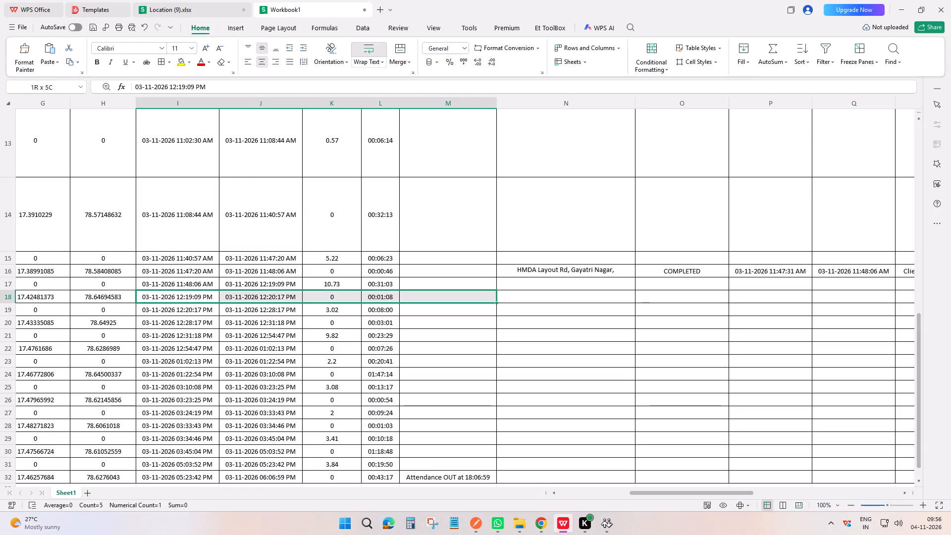
pyautogui.moveTo(506, 293); pyautogui.dragTo(535, 294)
pyautogui.click(535, 294)
pyautogui.hotkey('ctrl', 'v')
# Check the 12:28 PM halt's task in the Chrome timeline and copy its matching visit, N13 through the last column, from Location (9).xlsx.
pyautogui.hotkey('alt', 'Tab')
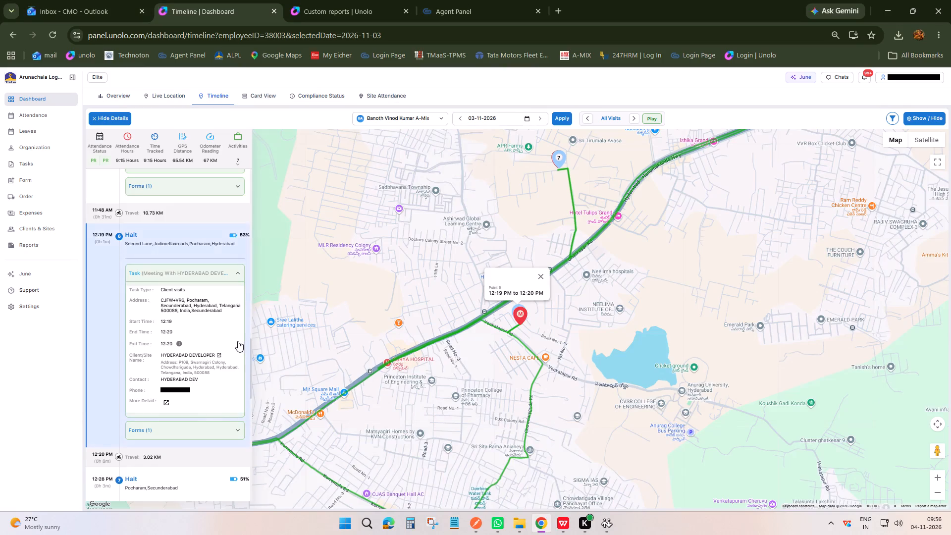
pyautogui.scroll(-4, 231, 347)
pyautogui.click(225, 297)
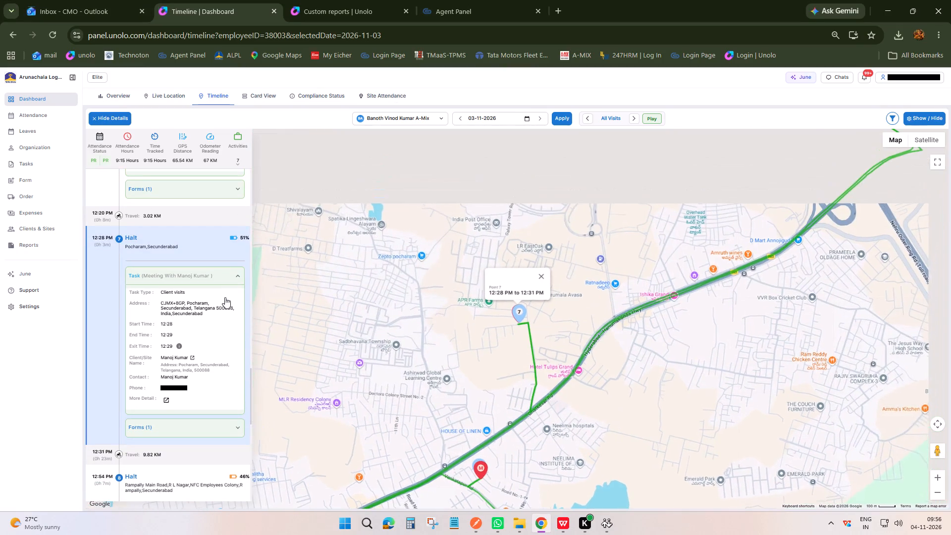
pyautogui.click(559, 532)
pyautogui.click(175, 0)
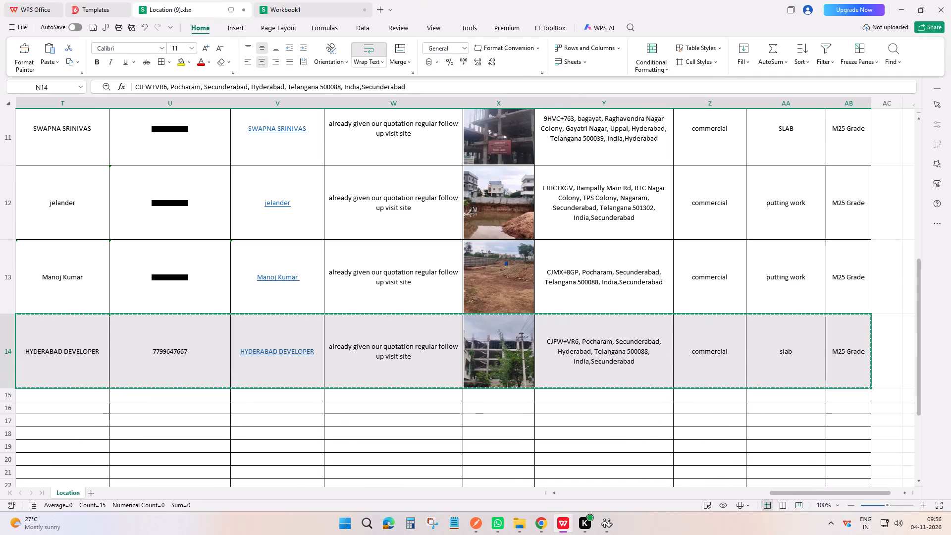
pyautogui.click(293, 270)
pyautogui.press('Left')
pyautogui.press('Left')
pyautogui.press('Left')
pyautogui.press('Left')
pyautogui.press('Left')
pyautogui.press('Left')
pyautogui.press('Left')
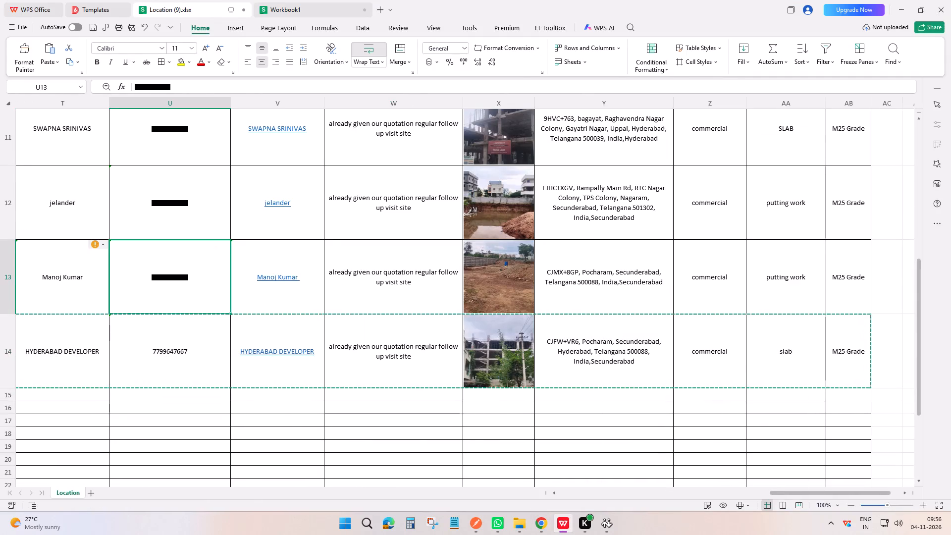
pyautogui.press('Left')
pyautogui.hotkey('ctrl', 'shift', 'Right')
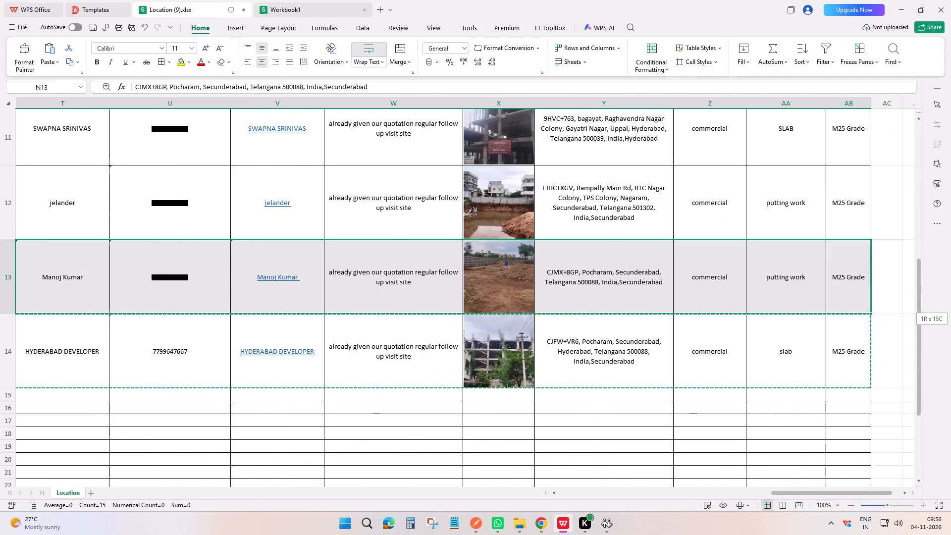
pyautogui.hotkey('ctrl', 'c')
# Paste the copied visit into Workbook1 at N20, beside the halt starting 12:28:17 PM, after rechecking the Chrome timeline.
pyautogui.click(290, 0)
pyautogui.scroll(-2, 465, 335)
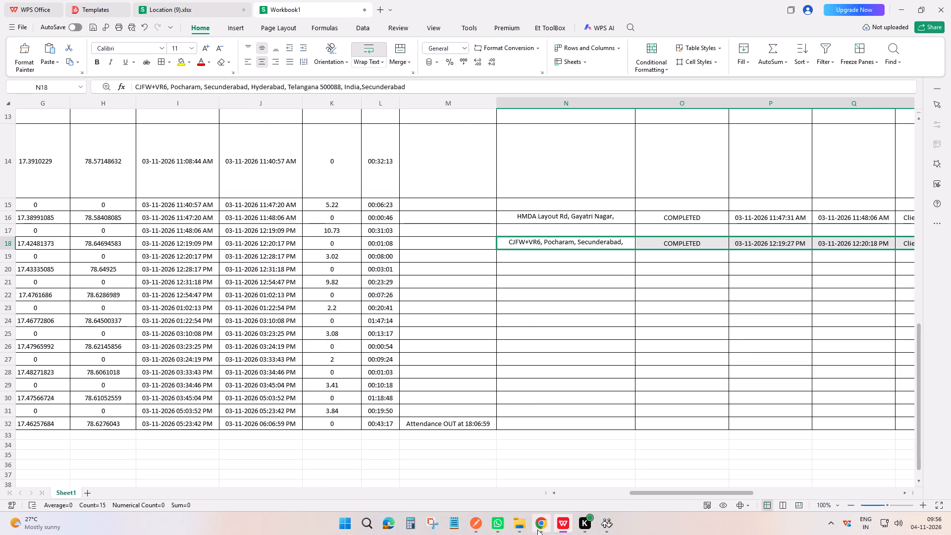
pyautogui.click(555, 532)
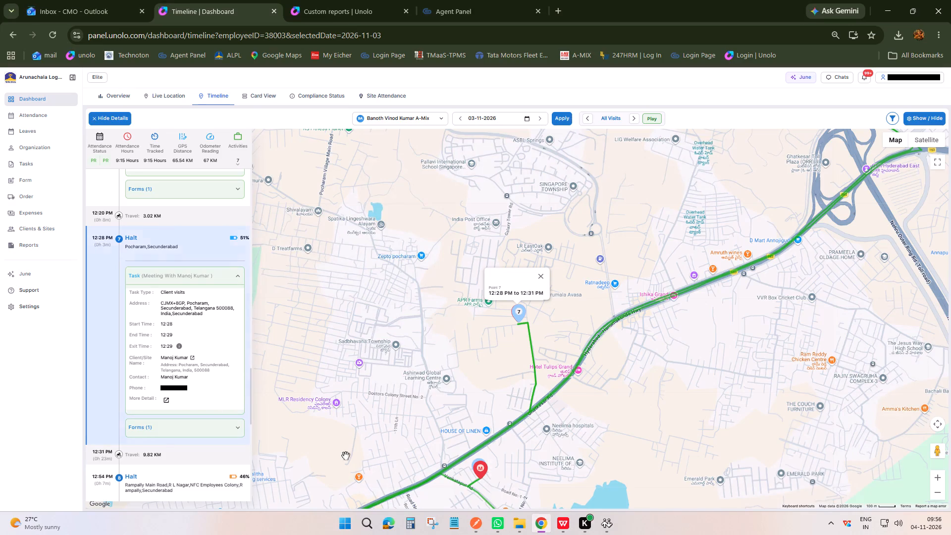
pyautogui.click(562, 528)
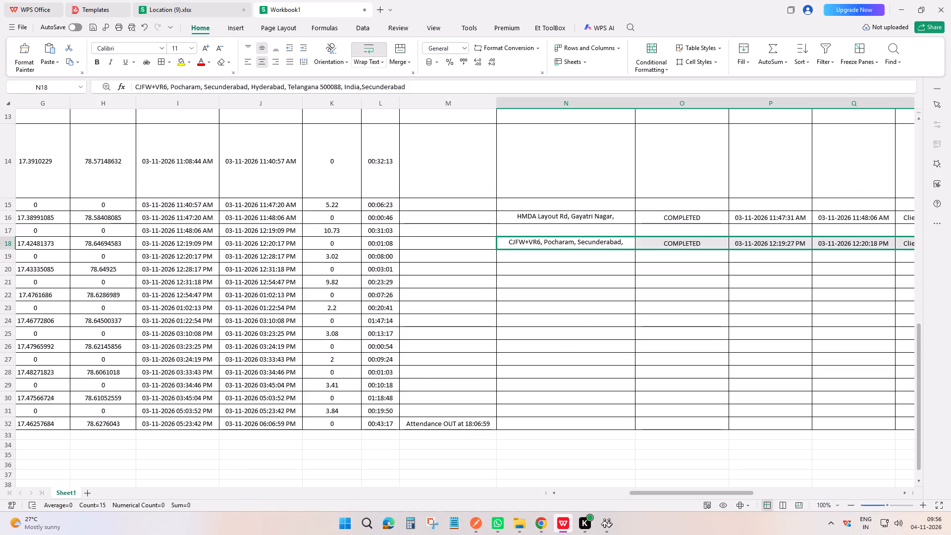
pyautogui.moveTo(183, 270); pyautogui.dragTo(523, 272)
pyautogui.click(528, 270)
pyautogui.hotkey('ctrl', 'v')
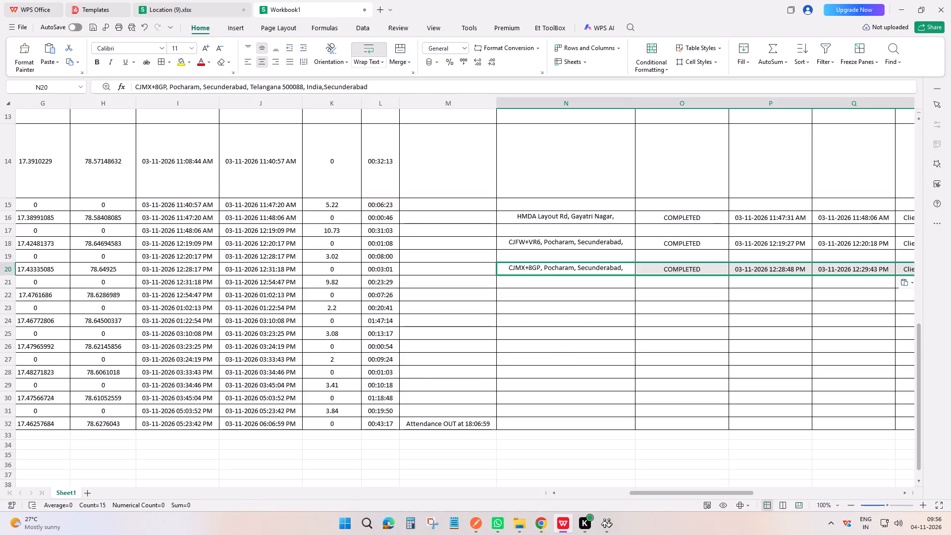
# Find the next halt with a client visit in the Chrome timeline, at 03:23 PM, and check its task details.
pyautogui.hotkey('alt', 'Tab')
pyautogui.scroll(-7, 173, 327)
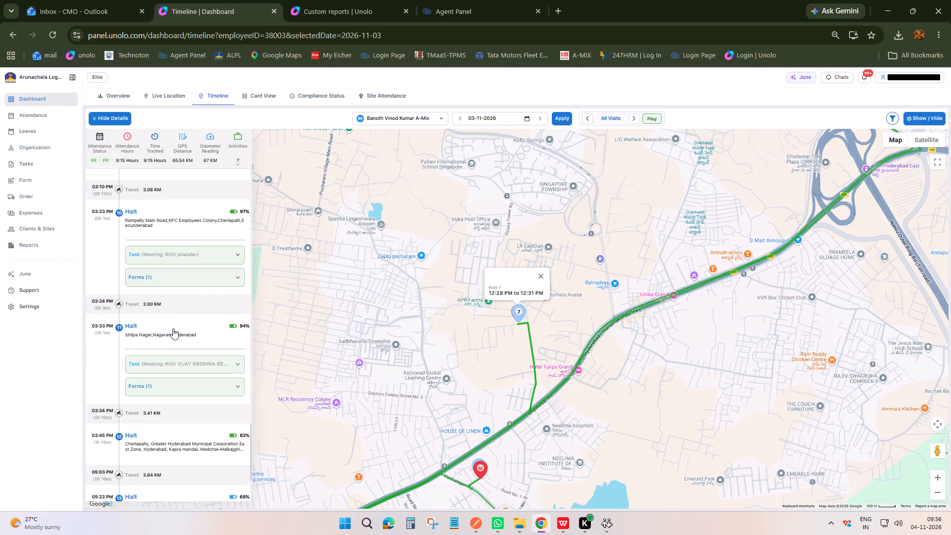
pyautogui.scroll(2, 197, 314)
pyautogui.scroll(-1, 197, 314)
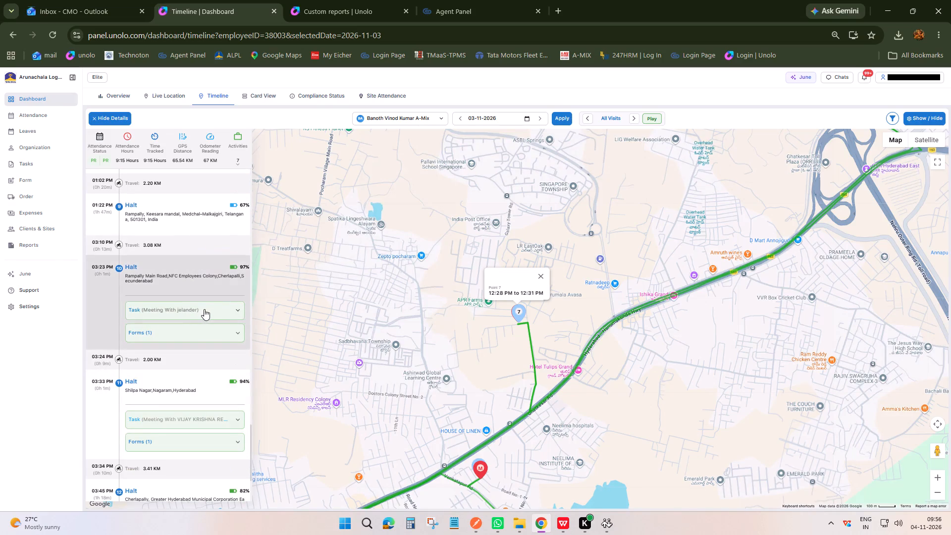
pyautogui.click(220, 310)
pyautogui.scroll(-1, 220, 310)
pyautogui.scroll(2, 220, 310)
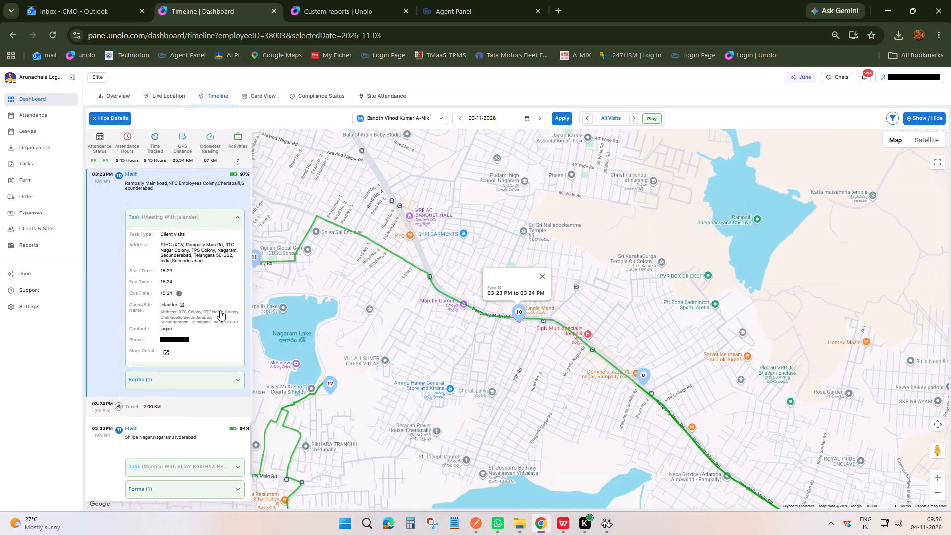
pyautogui.scroll(-2, 220, 310)
# Copy the visit matching the 03:23 PM halt, N12 through the last column, from Location (9).xlsx.
pyautogui.click(564, 523)
pyautogui.click(188, 1)
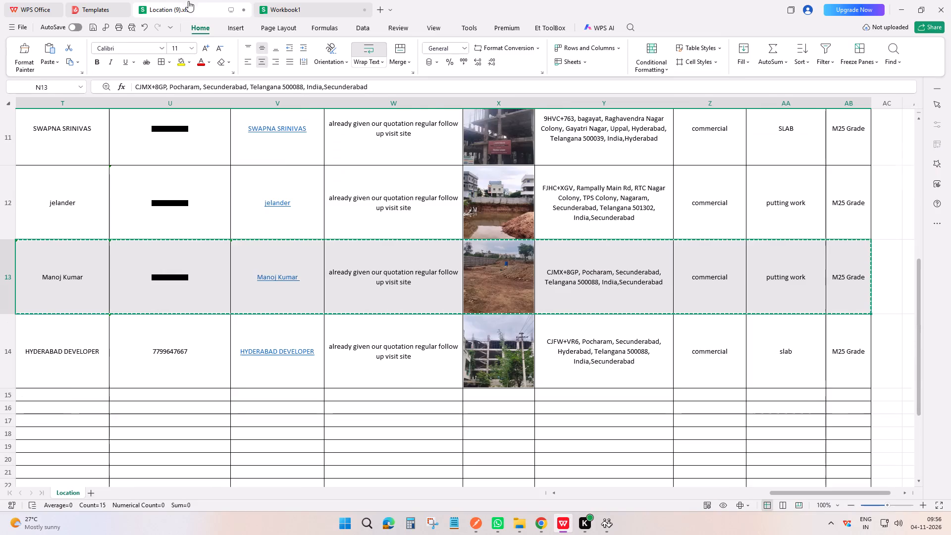
pyautogui.scroll(3, 330, 280)
pyautogui.click(318, 258)
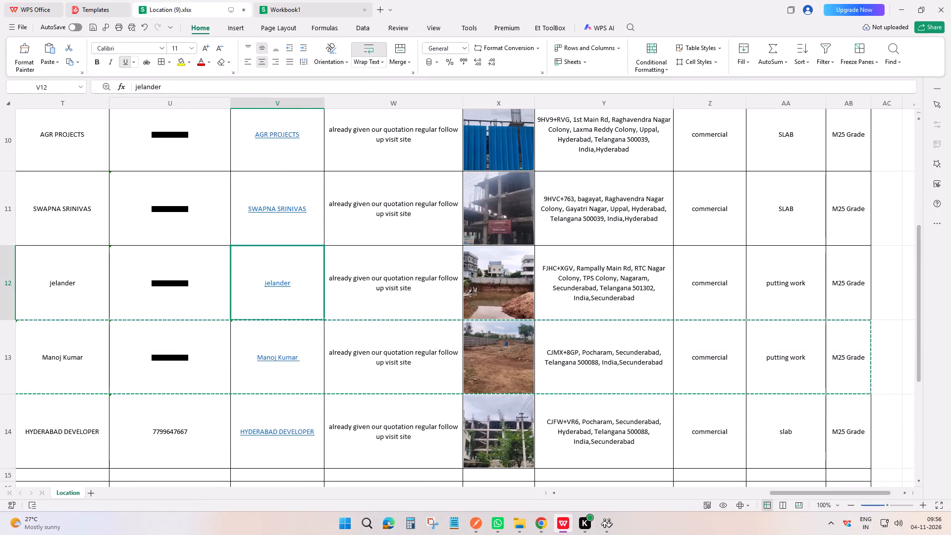
pyautogui.press('Left')
pyautogui.press('Left')
pyautogui.press('Left')
pyautogui.press('Left')
pyautogui.press('Left')
pyautogui.press('Left')
pyautogui.press('Left')
pyautogui.press('Left')
pyautogui.hotkey('ctrl', 'shift', 'Right')
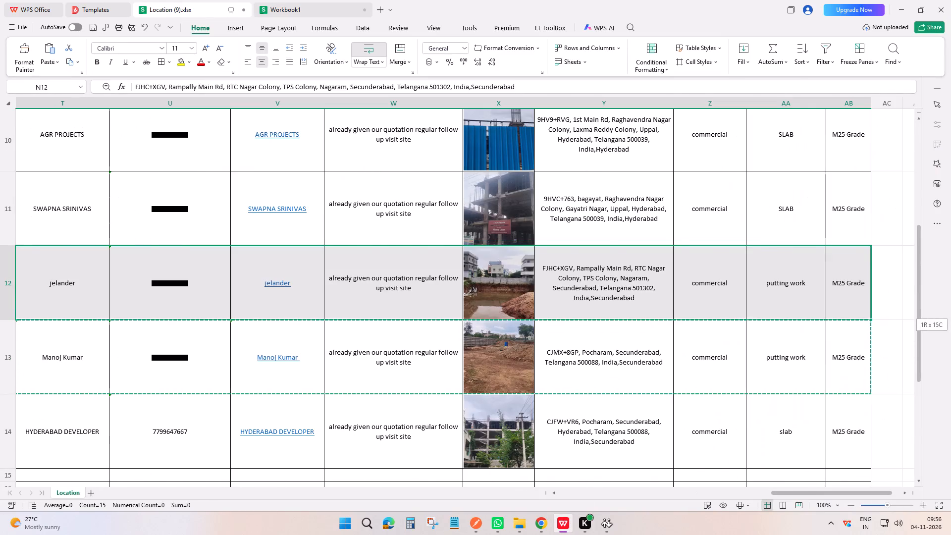
pyautogui.hotkey('ctrl', 'c')
# Paste the copied visit into Workbook1 at N26, beside the halt starting 03:23:25 PM.
pyautogui.click(317, 0)
pyautogui.scroll(-3, 503, 293)
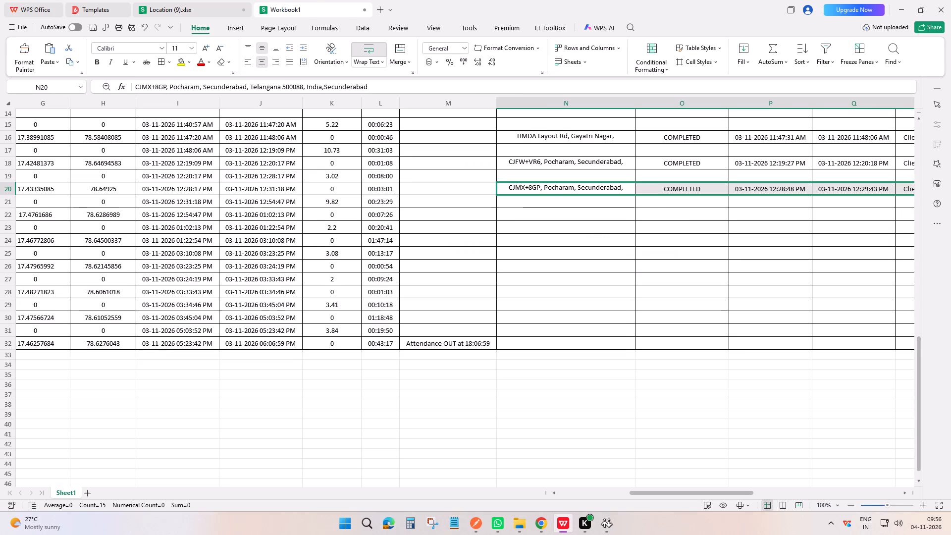
pyautogui.moveTo(177, 268); pyautogui.dragTo(530, 259)
pyautogui.click(527, 266)
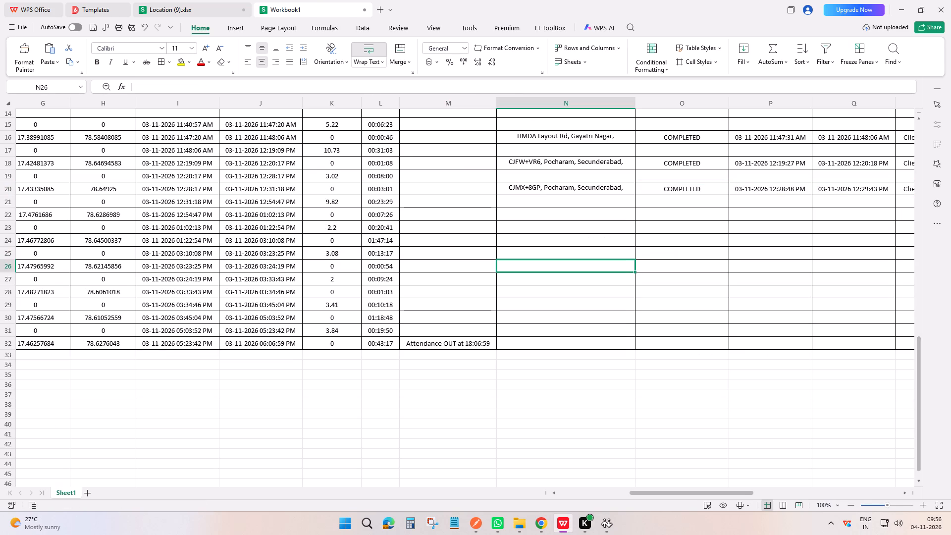
pyautogui.hotkey('ctrl', 'v')
# Check the task details of the 03:33 PM halt in the Chrome timeline.
pyautogui.hotkey('alt', 'Tab')
pyautogui.scroll(-4, 171, 336)
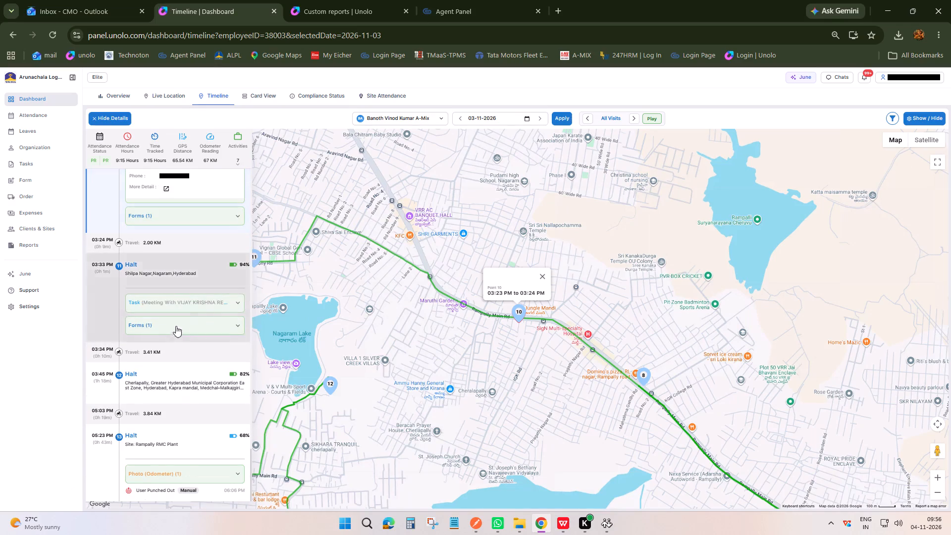
pyautogui.click(219, 304)
pyautogui.scroll(-1, 222, 304)
pyautogui.scroll(1, 222, 304)
pyautogui.scroll(-2, 222, 304)
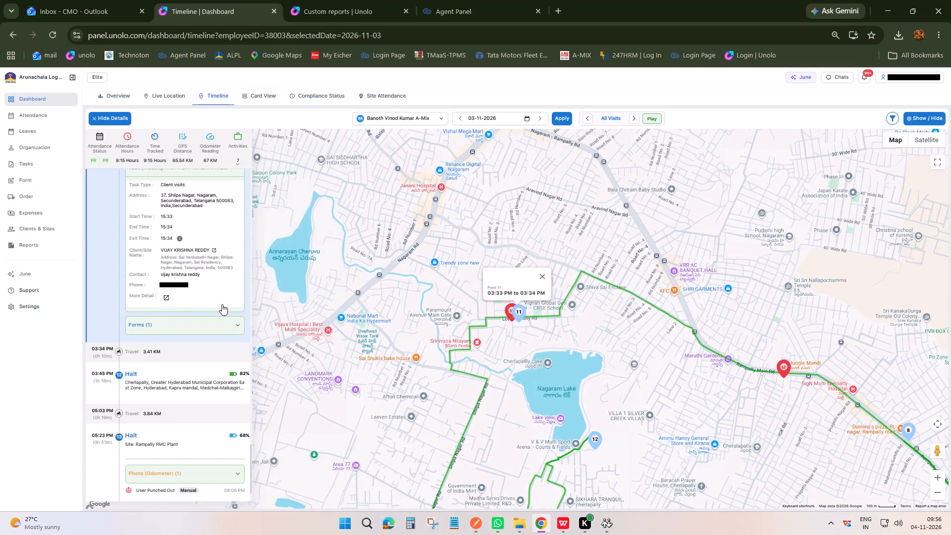
pyautogui.scroll(1, 222, 304)
# Copy the visit matching the 03:33 PM halt, N9 through the last column, from Location (9).xlsx, rechecking the Chrome timeline as needed.
pyautogui.click(568, 524)
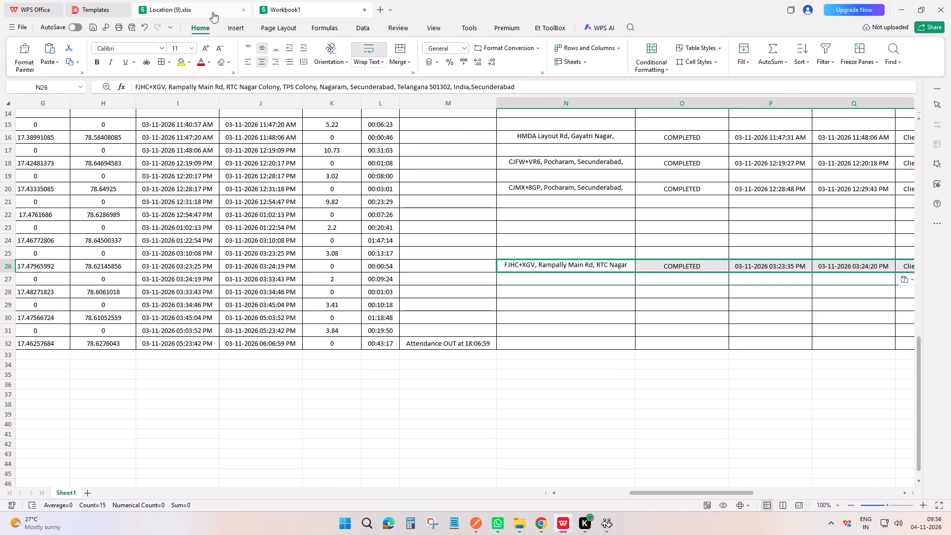
pyautogui.click(208, 12)
pyautogui.scroll(-2, 407, 334)
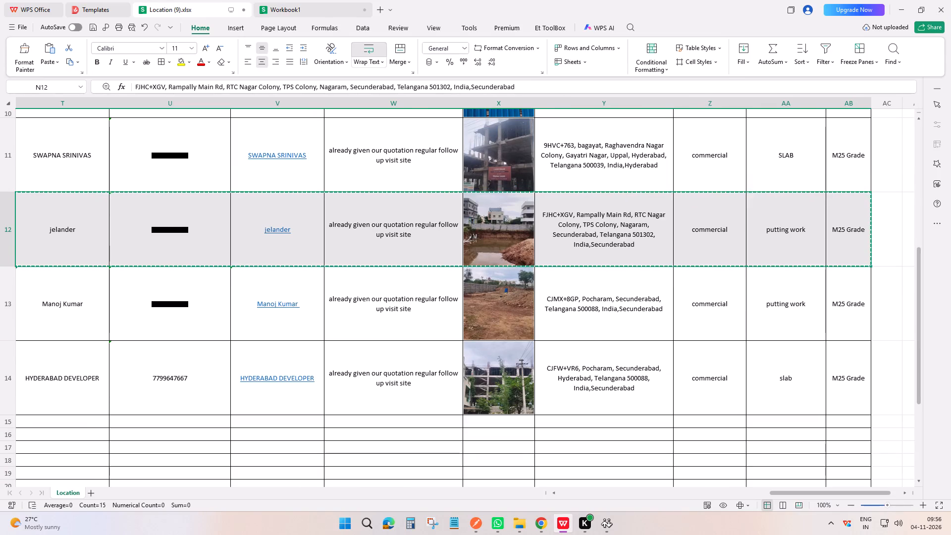
pyautogui.hotkey('alt', 'Tab')
pyautogui.hotkey('alt', 'Tab')
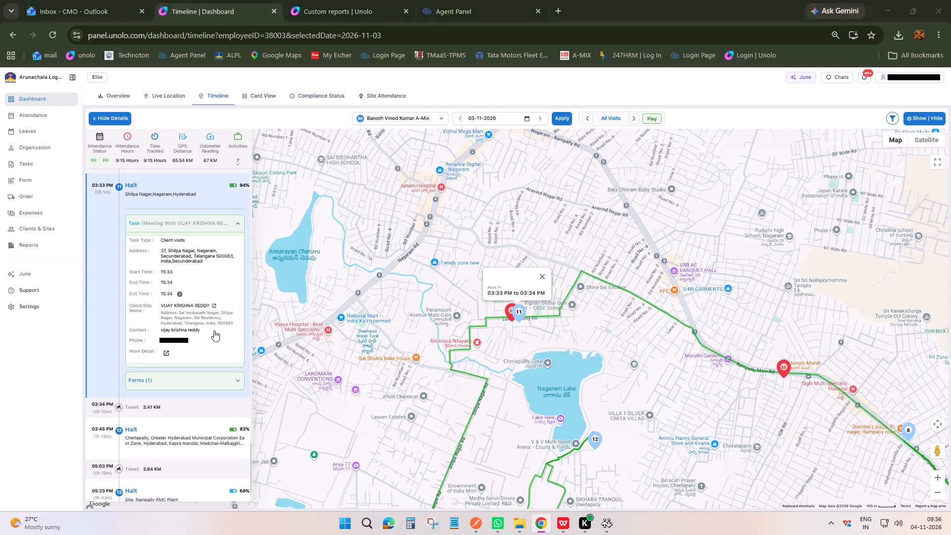
pyautogui.scroll(3, 271, 312)
pyautogui.scroll(-5, 271, 312)
pyautogui.scroll(4, 274, 321)
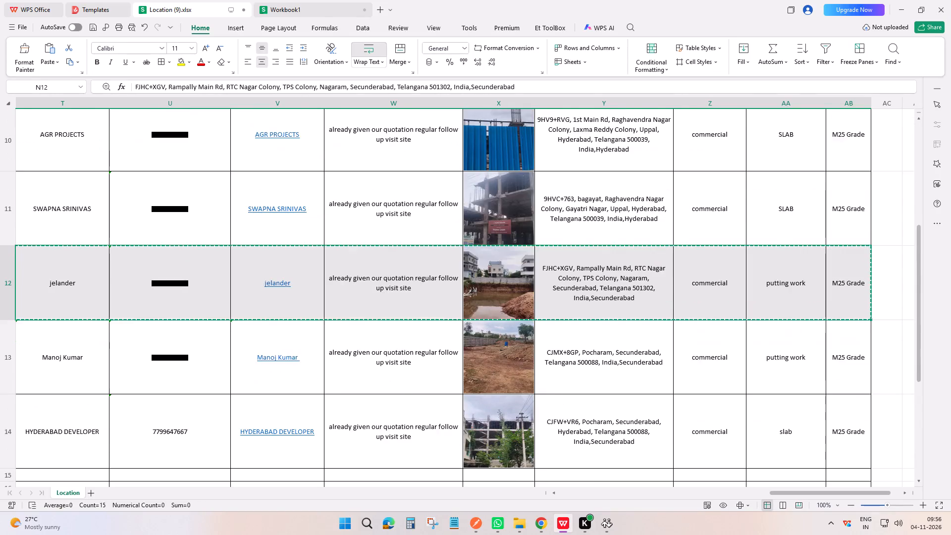
pyautogui.scroll(6, 274, 321)
pyautogui.click(277, 253)
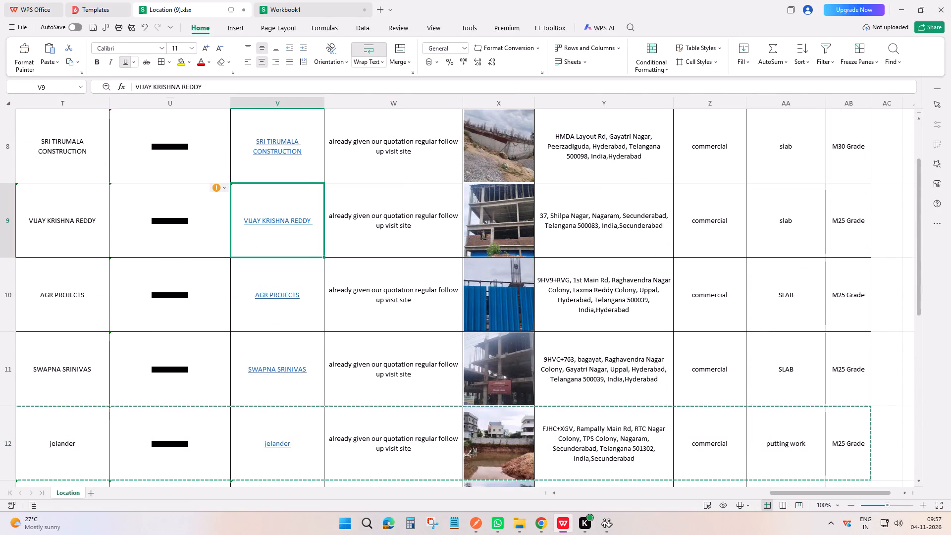
pyautogui.press('Left')
pyautogui.press('Left')
pyautogui.press('Left')
pyautogui.press('Left')
pyautogui.press('Left')
pyautogui.press('Left')
pyautogui.press('Left')
pyautogui.press('Left')
pyautogui.press('Left')
pyautogui.press('Right')
pyautogui.hotkey('ctrl', 'shift', 'Right')
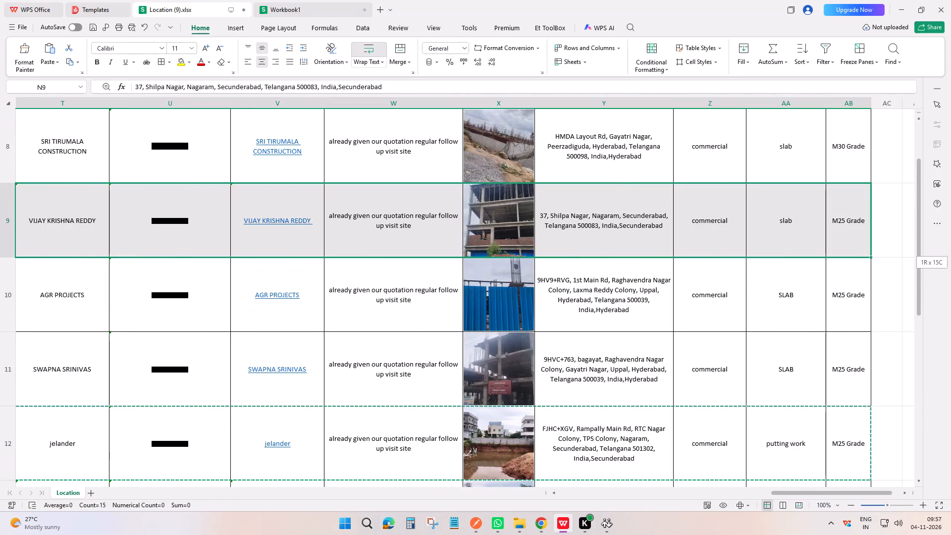
pyautogui.hotkey('ctrl', 'c')
# Recheck the halt time in the Chrome timeline and paste the visit into Workbook1 at N28, beside the halt starting 03:33:43 PM.
pyautogui.click(318, 9)
pyautogui.scroll(-2, 430, 249)
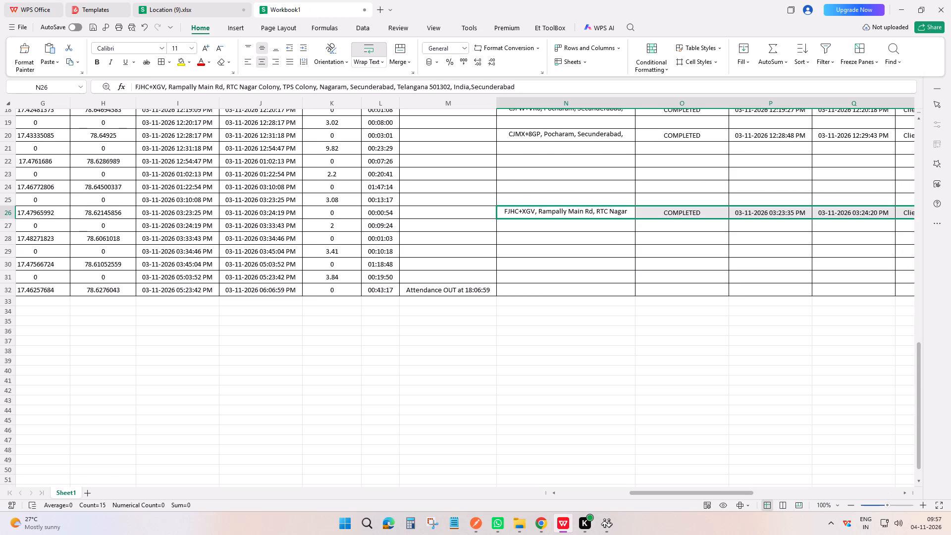
pyautogui.click(549, 517)
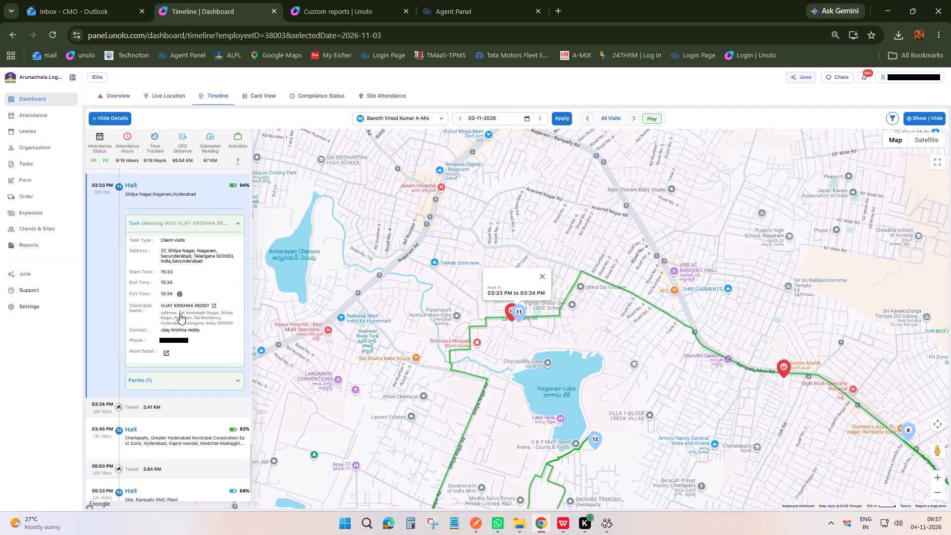
pyautogui.scroll(-4, 217, 371)
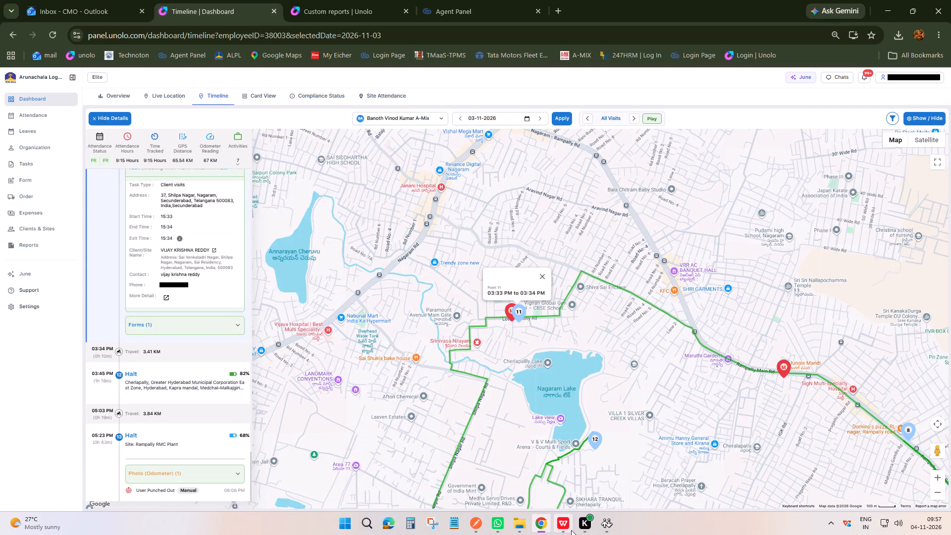
pyautogui.click(566, 522)
pyautogui.click(196, 230)
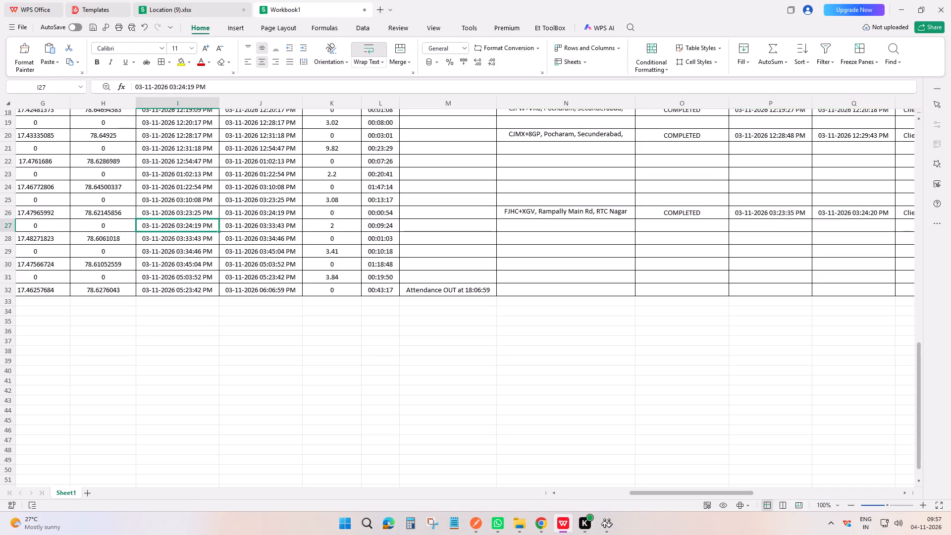
pyautogui.moveTo(192, 238); pyautogui.dragTo(549, 234)
pyautogui.click(549, 234)
pyautogui.hotkey('ctrl', 'v')
pyautogui.scroll(2, 636, 314)
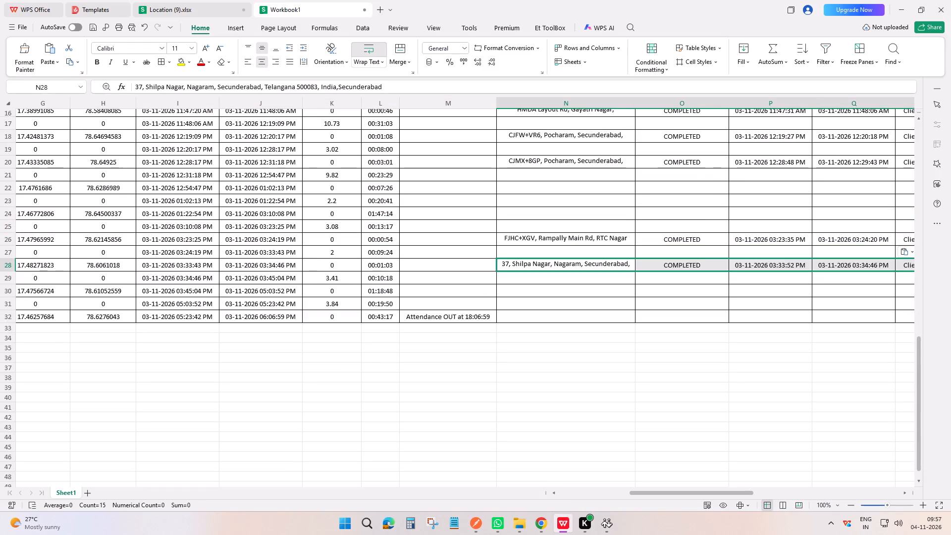
# Auto-fit the row heights of the whole Workbook1 sheet to their contents.
pyautogui.moveTo(920, 402); pyautogui.dragTo(919, 60)
pyautogui.click(9, 106)
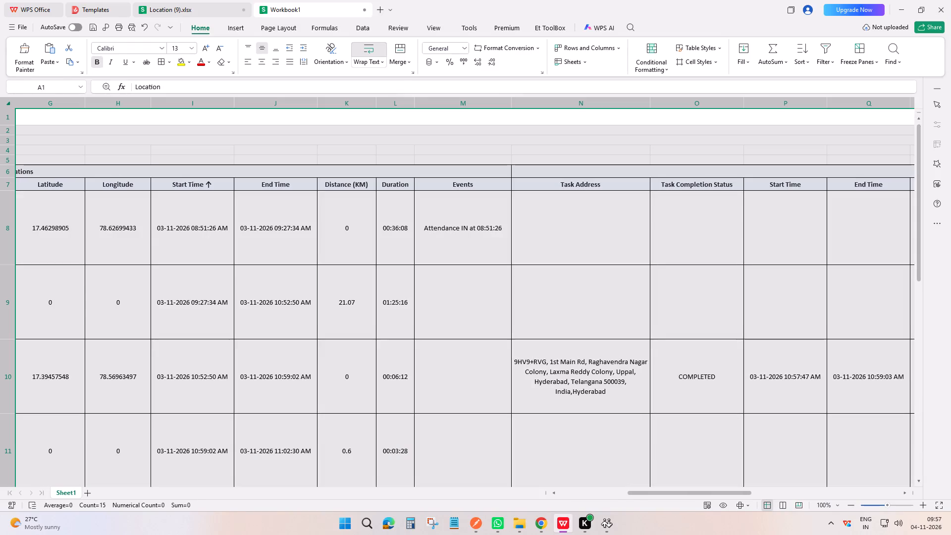
pyautogui.doubleClick(13, 265)
# Review the Workbook1 sheet row by row, examining the pasted visit details and photos against the employee's halt columns.
pyautogui.scroll(-4, 561, 274)
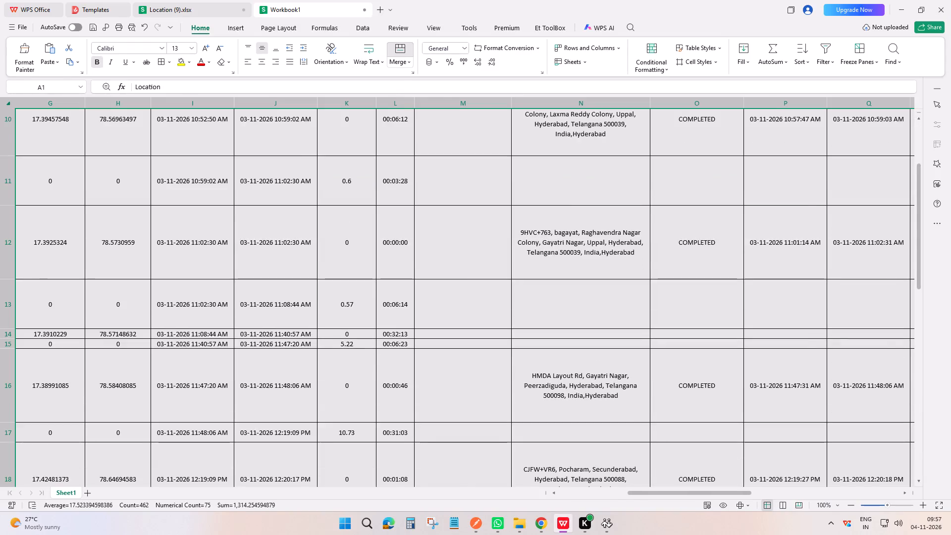
pyautogui.moveTo(654, 492); pyautogui.dragTo(823, 475)
pyautogui.scroll(8, 645, 329)
pyautogui.scroll(-3, 645, 329)
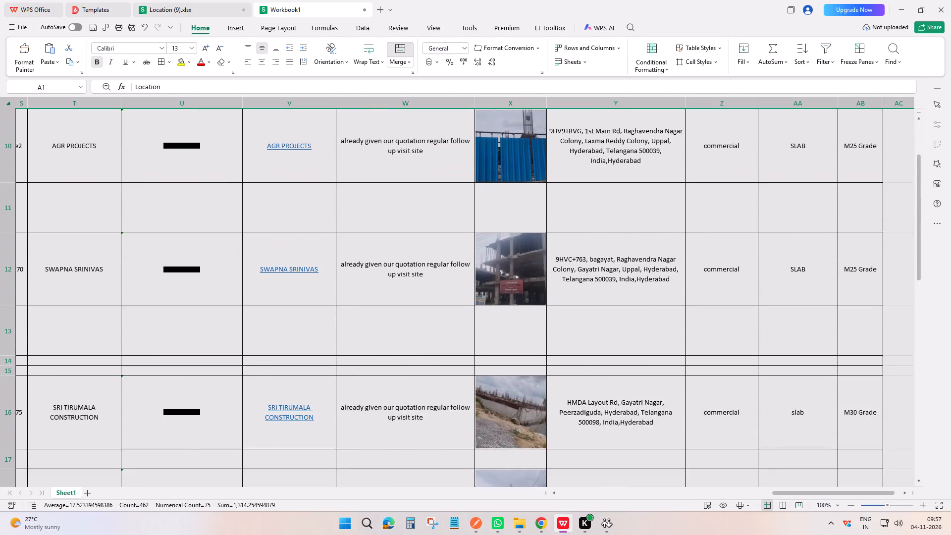
pyautogui.scroll(-5, 645, 329)
pyautogui.click(401, 293)
pyautogui.scroll(-2, 473, 292)
pyautogui.click(425, 304)
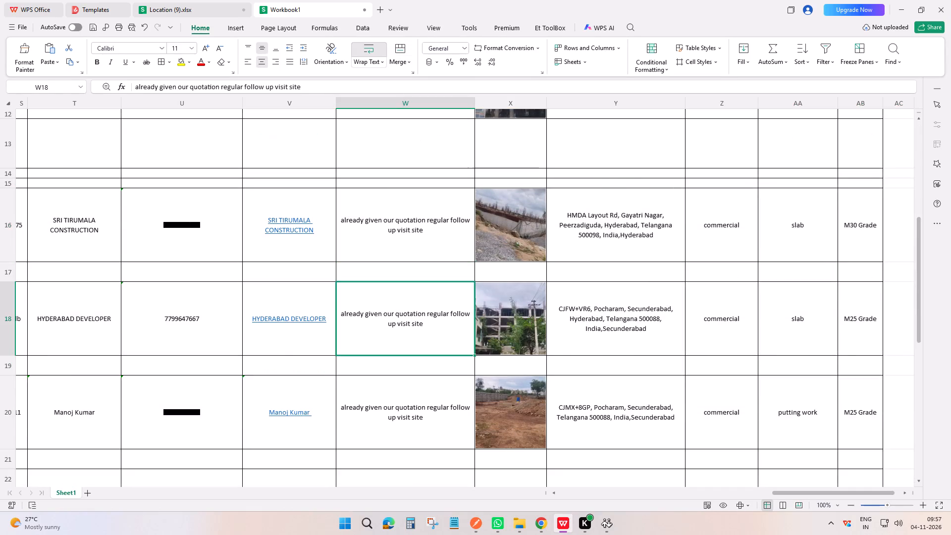
pyautogui.scroll(-4, 457, 296)
pyautogui.click(439, 315)
pyautogui.scroll(-4, 448, 310)
pyautogui.click(402, 394)
pyautogui.scroll(-5, 471, 342)
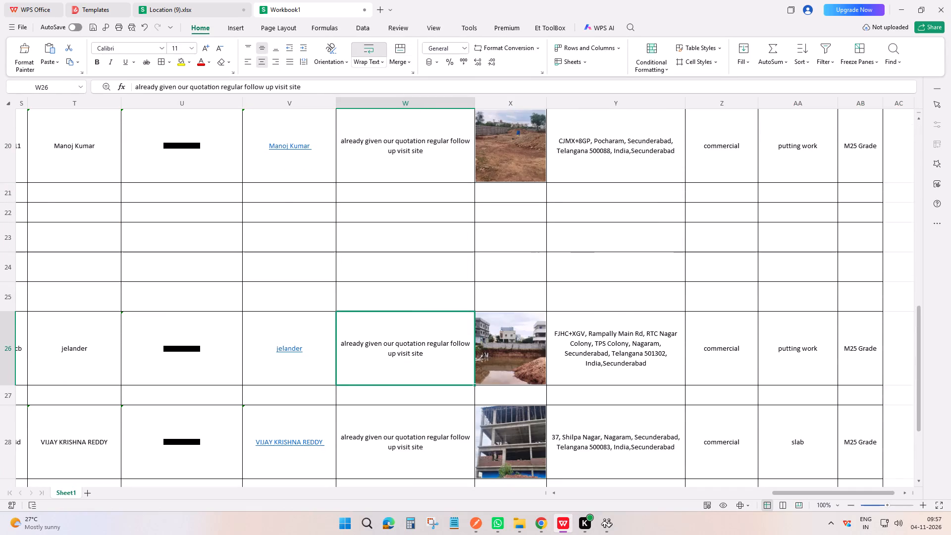
pyautogui.click(424, 366)
pyautogui.scroll(-4, 478, 340)
pyautogui.moveTo(918, 411); pyautogui.dragTo(916, 314)
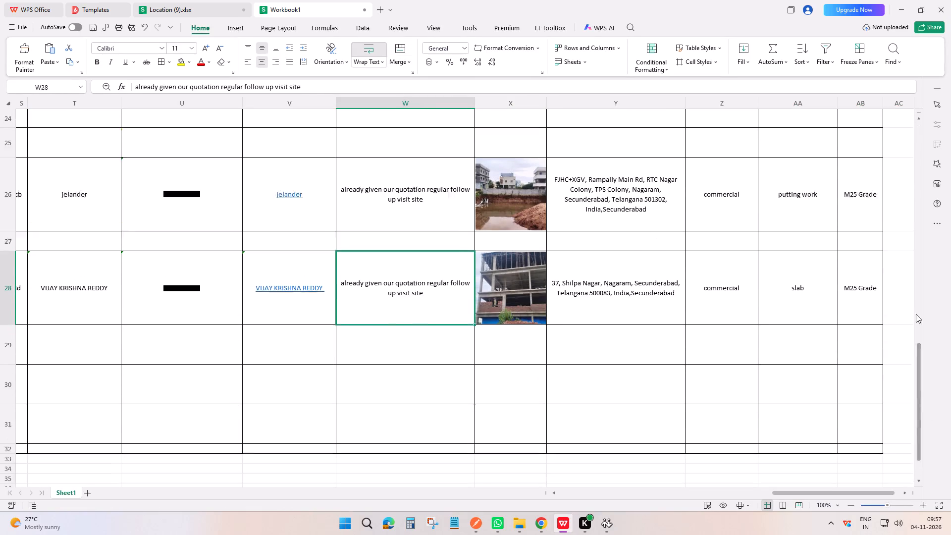
pyautogui.moveTo(916, 314); pyautogui.dragTo(906, 81)
pyautogui.moveTo(801, 491); pyautogui.dragTo(101, 434)
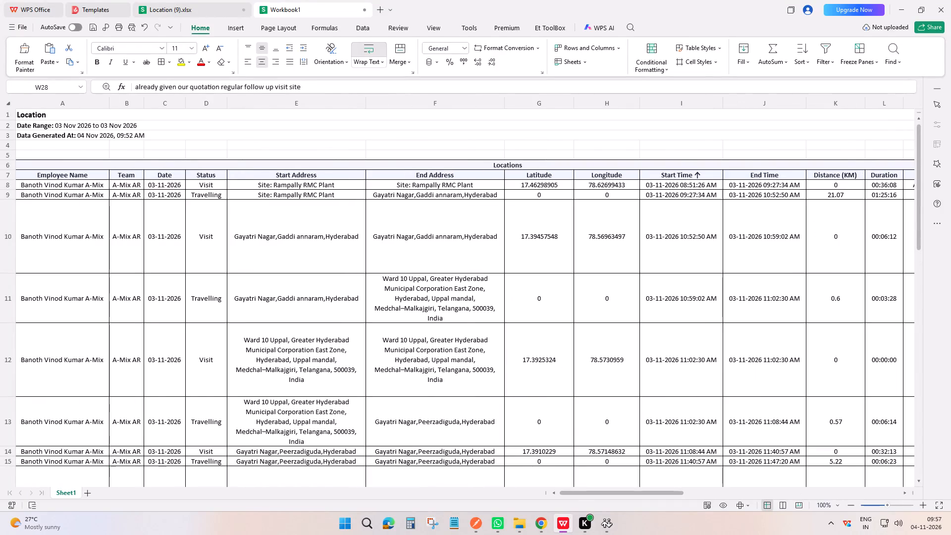
pyautogui.scroll(8, 248, 248)
pyautogui.moveTo(645, 494); pyautogui.dragTo(784, 490)
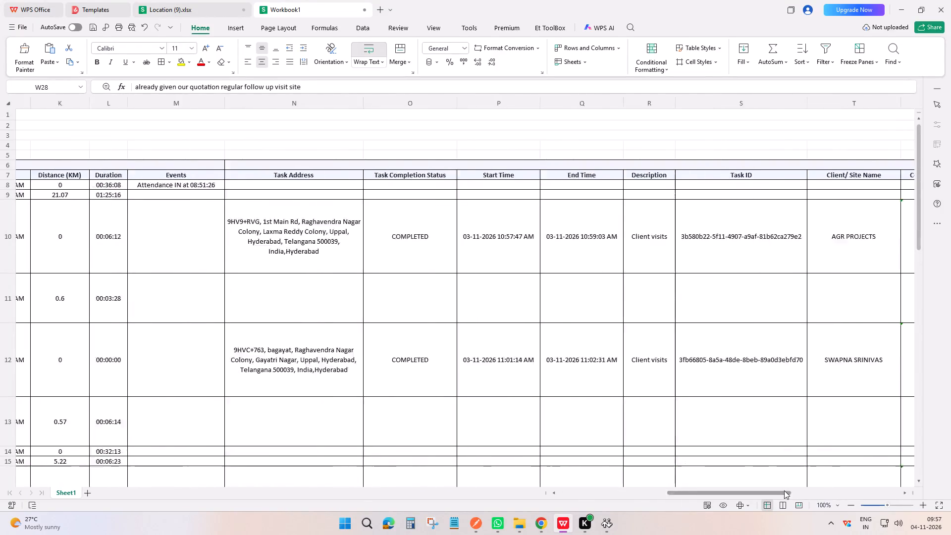
# Examine the visit columns, photos and halt columns of Workbook1 once more before saving.
pyautogui.moveTo(784, 490); pyautogui.dragTo(788, 490)
pyautogui.moveTo(725, 495); pyautogui.dragTo(786, 491)
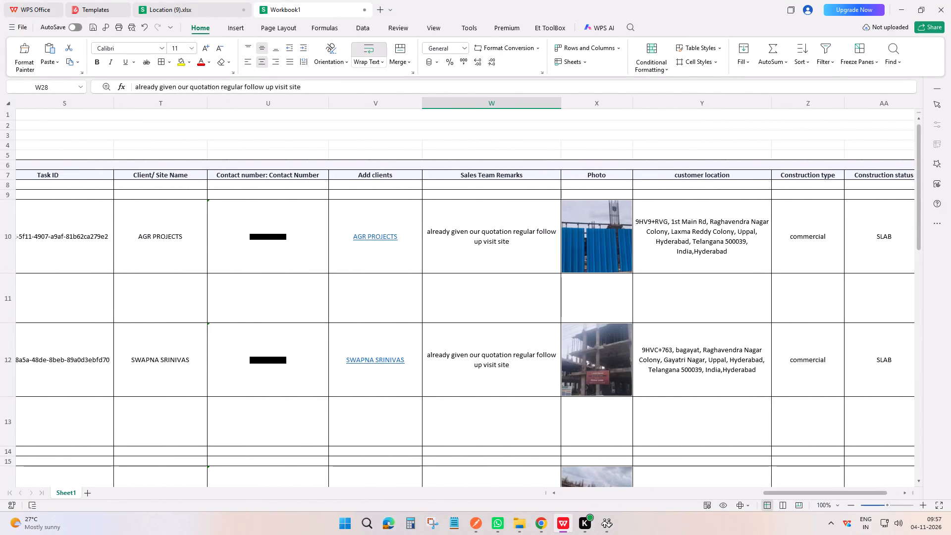
pyautogui.click(611, 101)
pyautogui.scroll(4, 574, 281)
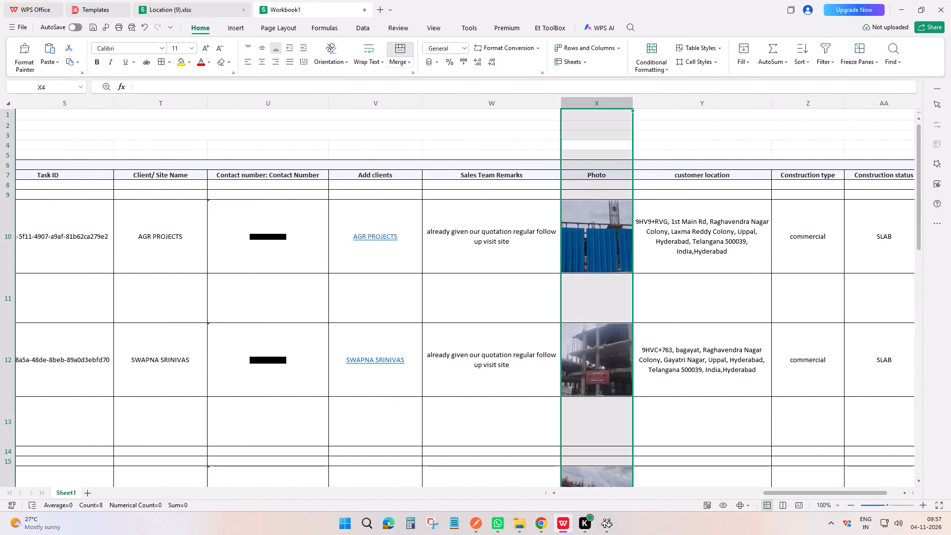
pyautogui.click(704, 140)
pyautogui.moveTo(788, 494); pyautogui.dragTo(146, 443)
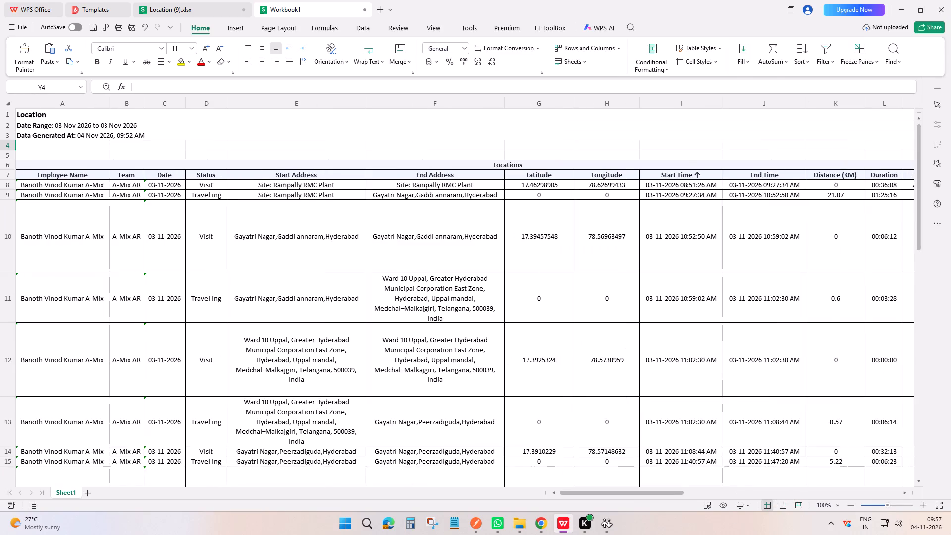
pyautogui.scroll(3, 567, 358)
pyautogui.scroll(4, 278, 174)
# Save Workbook1 as Vinod.xlsx in the Desktop report folder, replacing the existing file of that name.
pyautogui.click(19, 28)
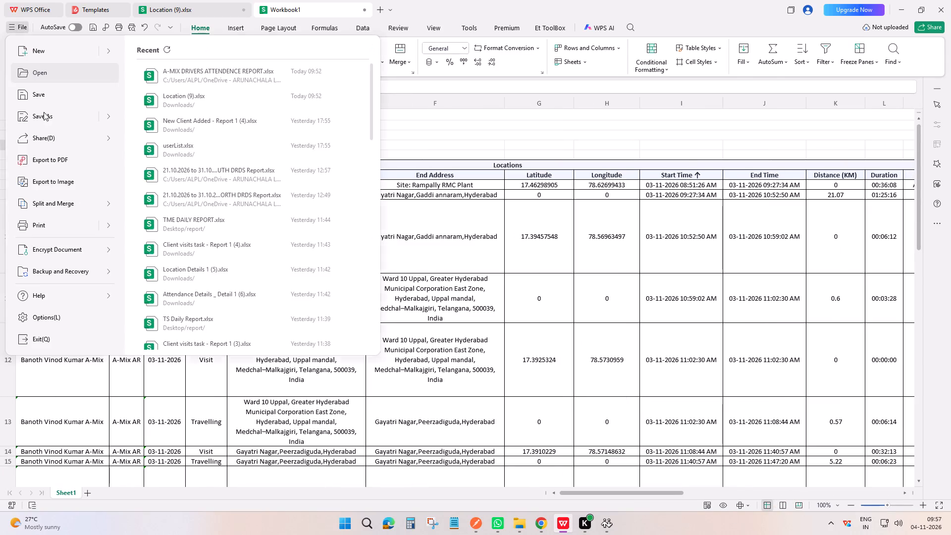
pyautogui.click(44, 117)
pyautogui.hotkey('shift', 'v')
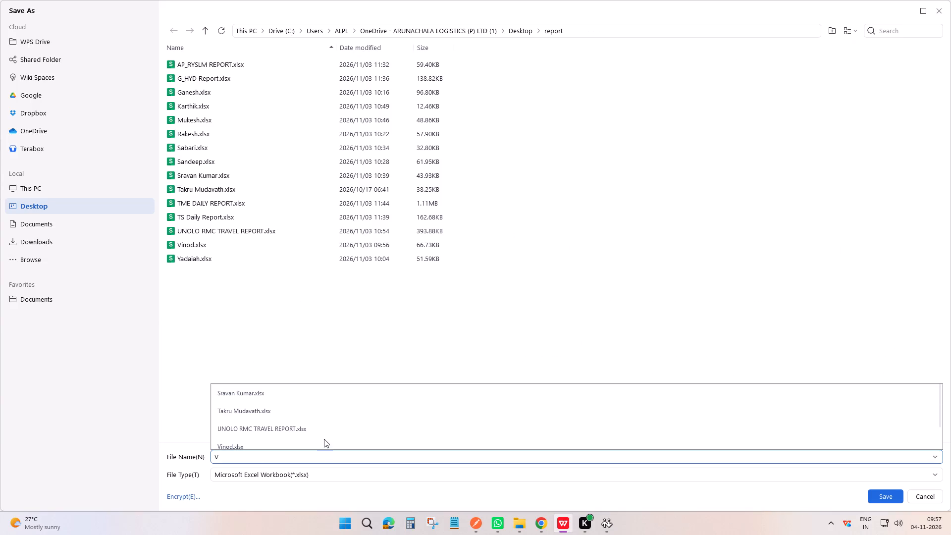
pyautogui.click(297, 438)
pyautogui.click(345, 447)
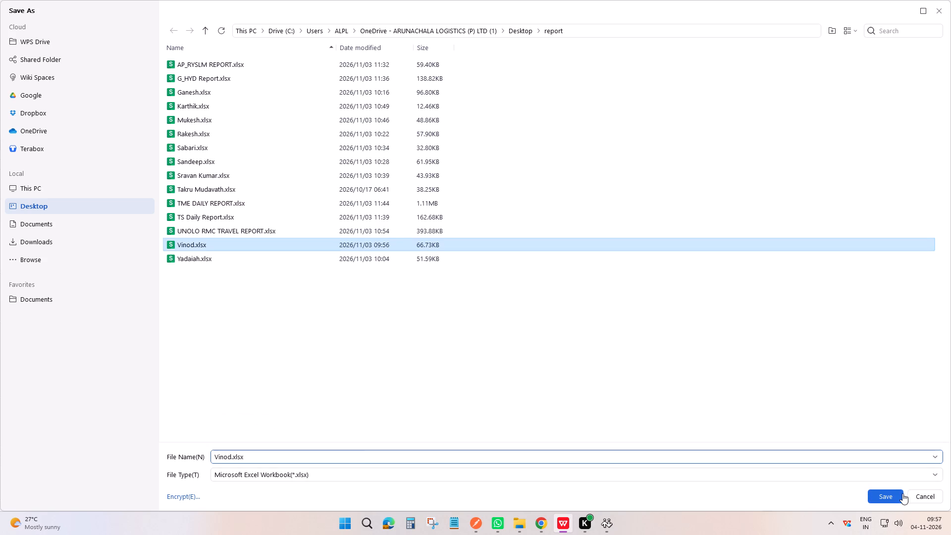
pyautogui.click(899, 494)
pyautogui.click(458, 254)
pyautogui.scroll(8, 404, 329)
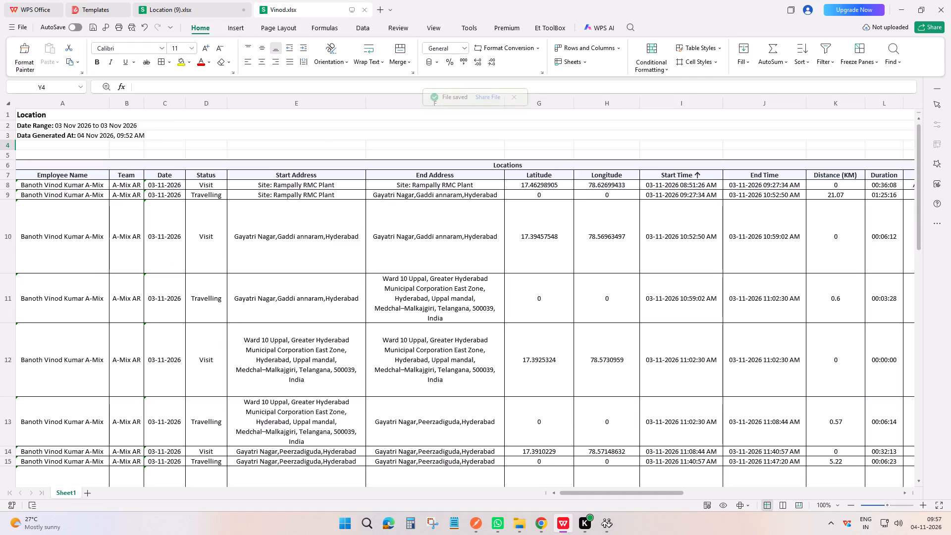
# Close the source workbook Location (9).xlsx, leaving Vinod.xlsx open.
pyautogui.click(177, 0)
pyautogui.hotkey('ctrl', 'w')
pyautogui.click(478, 266)
pyautogui.scroll(5, 464, 297)
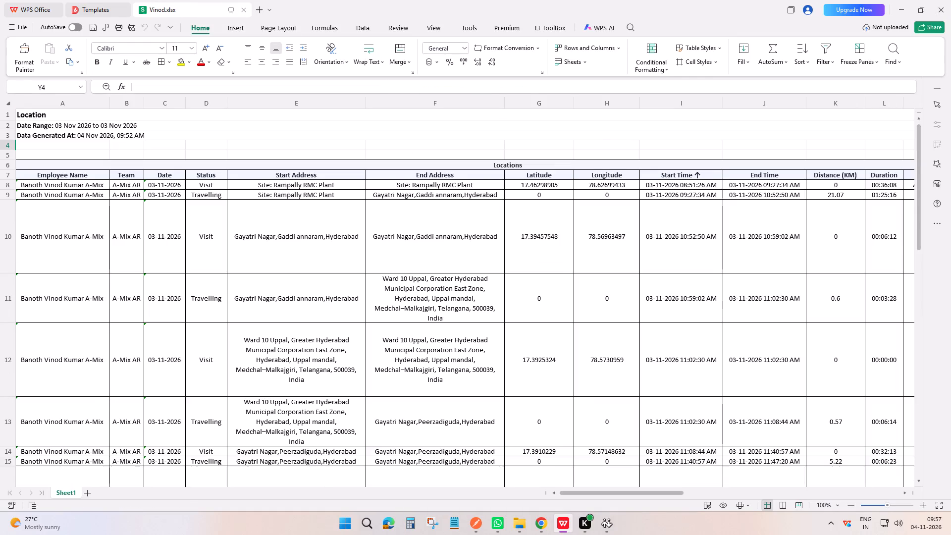
pyautogui.scroll(5, 464, 297)
pyautogui.scroll(3, 419, 258)
# Switch to Chrome, download the ready Location report as Excel from Unolo's Custom reports, and open Location (11).xlsx.
pyautogui.hotkey('alt', 'Tab')
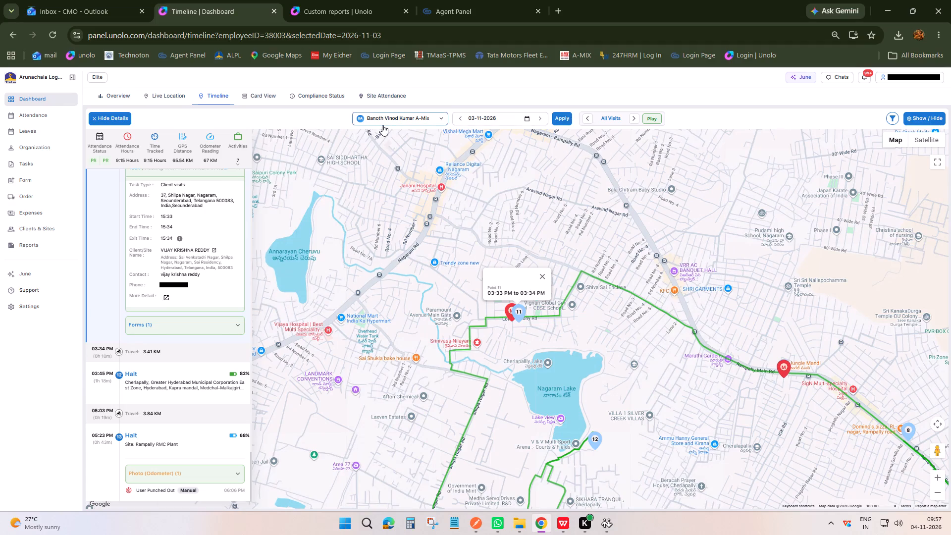
pyautogui.click(307, 0)
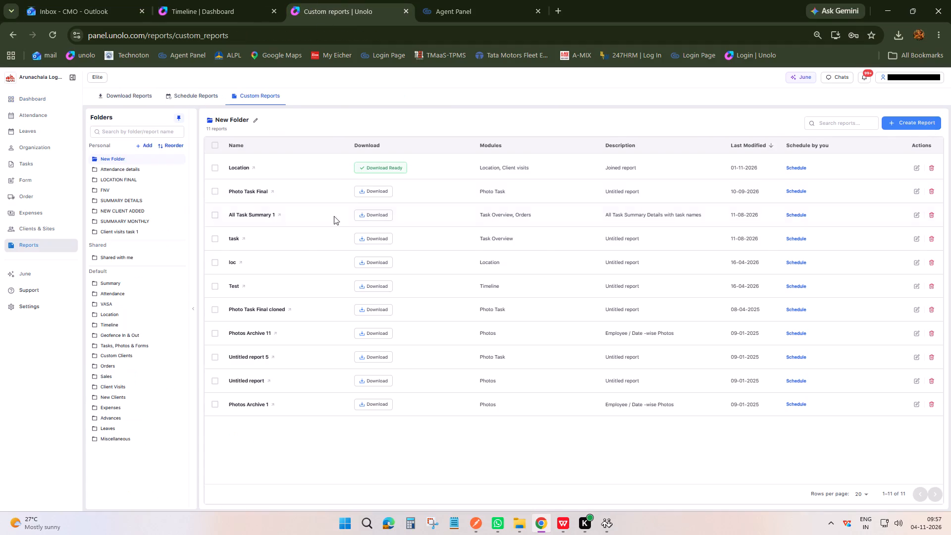
pyautogui.click(389, 167)
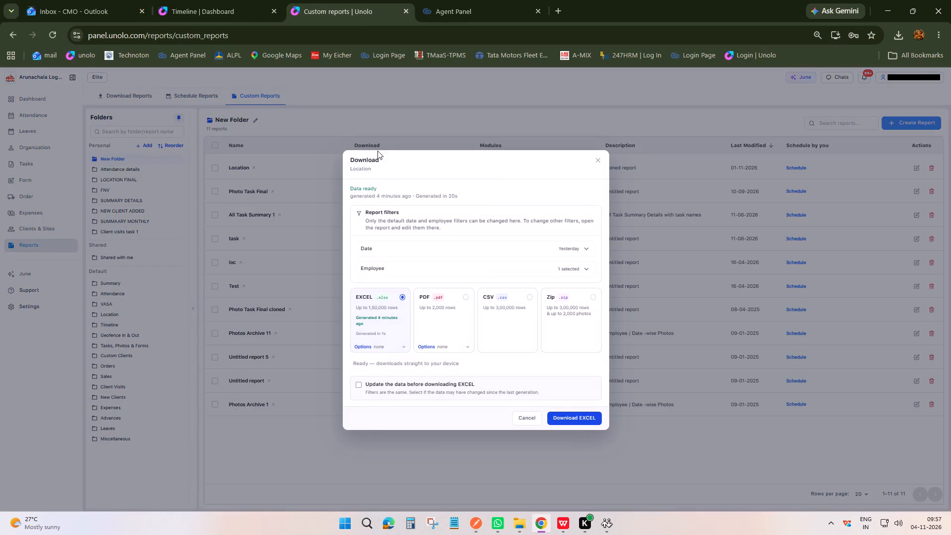
pyautogui.click(582, 423)
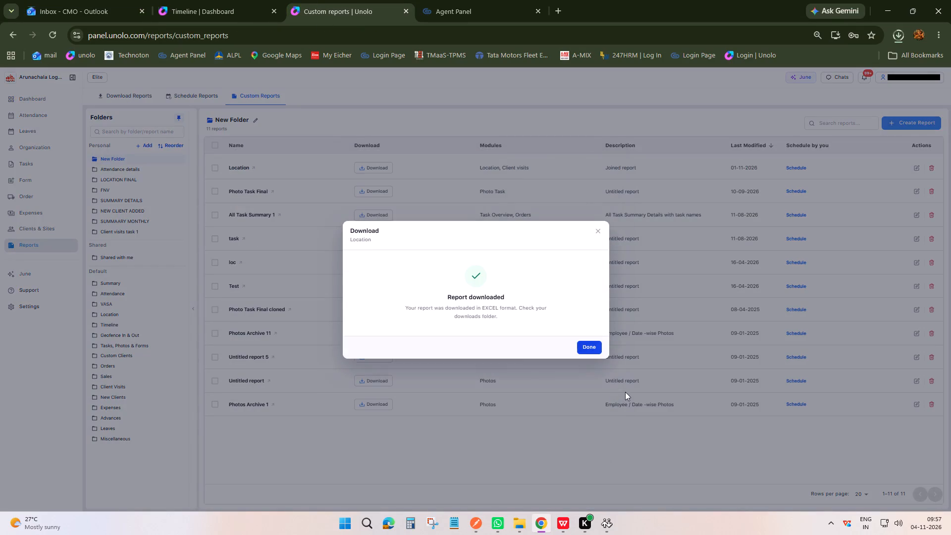
pyautogui.click(588, 347)
pyautogui.click(819, 60)
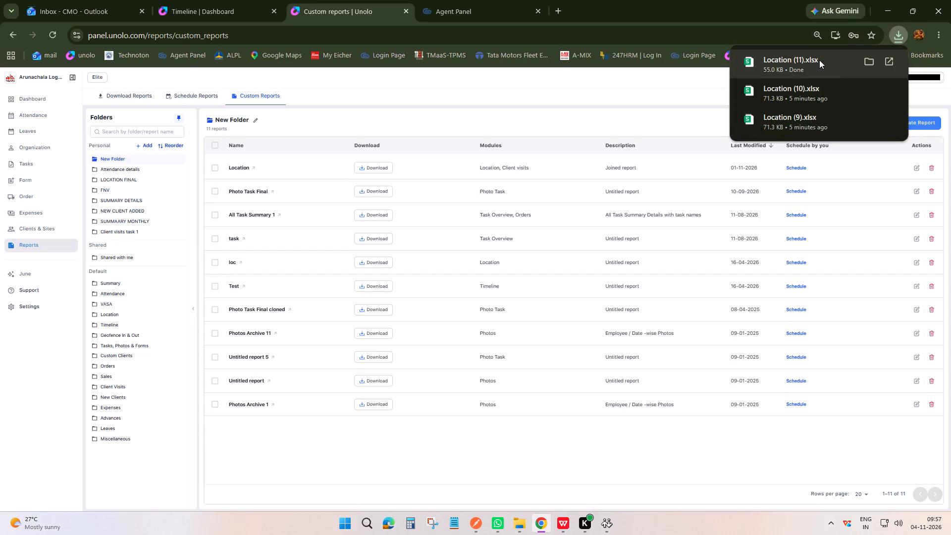
pyautogui.scroll(4, 549, 317)
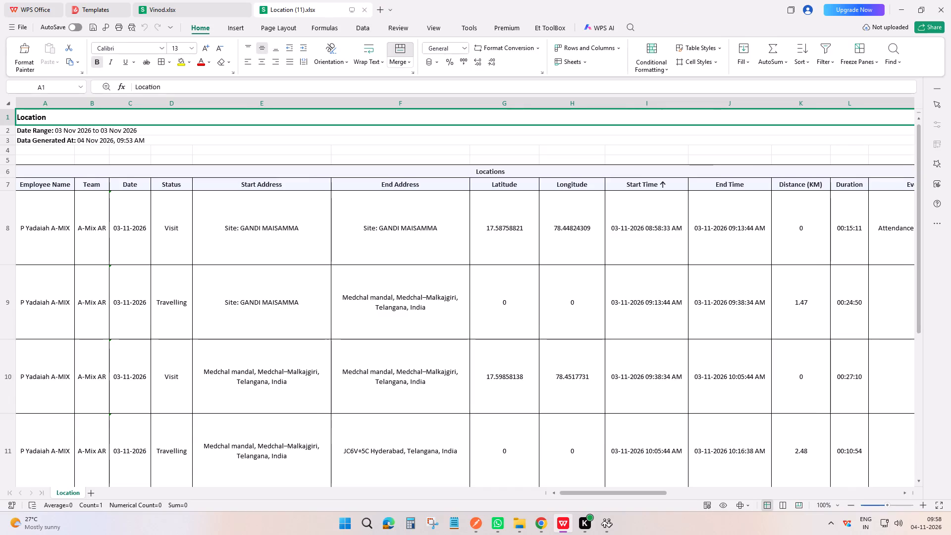
# Delete the Add Form column (AI) from Location (11).xlsx.
pyautogui.moveTo(639, 492); pyautogui.dragTo(889, 470)
pyautogui.click(870, 107)
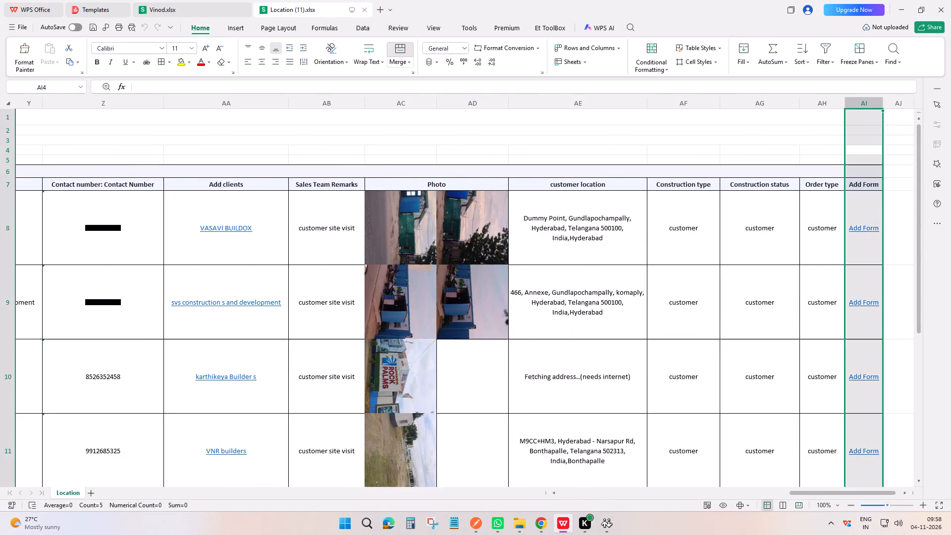
pyautogui.hotkey('ctrl', '-')
# Embed the site photos under the Photo heading into their cells.
pyautogui.rightClick(493, 226)
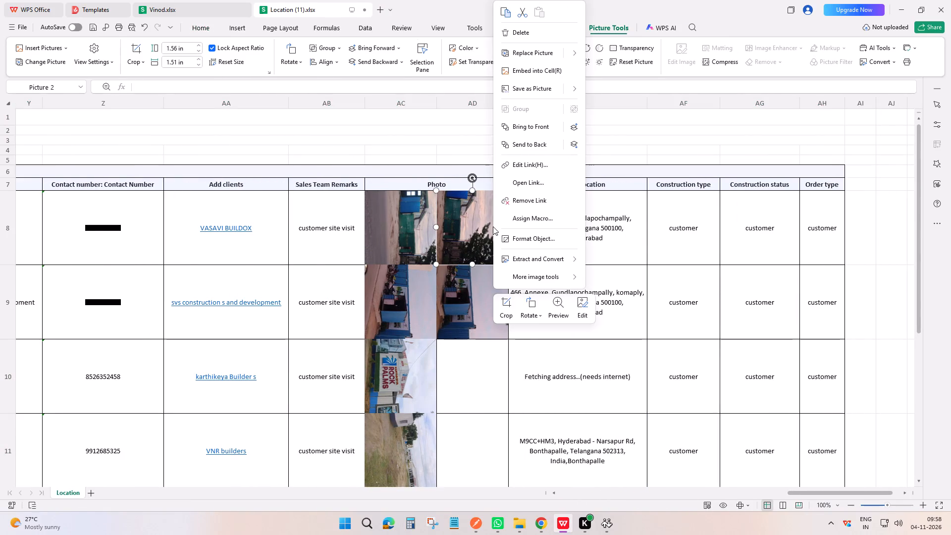
pyautogui.click(526, 66)
pyautogui.rightClick(468, 202)
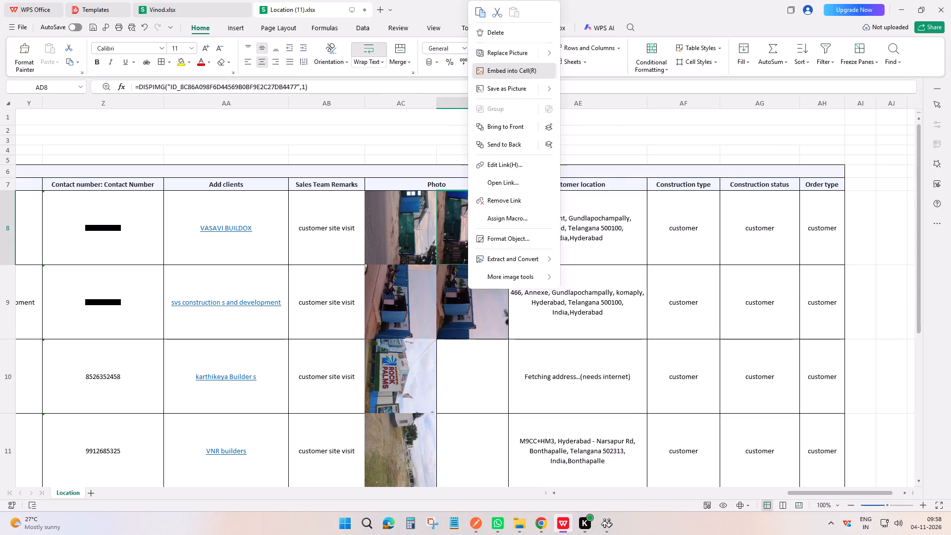
pyautogui.click(509, 85)
pyautogui.click(550, 211)
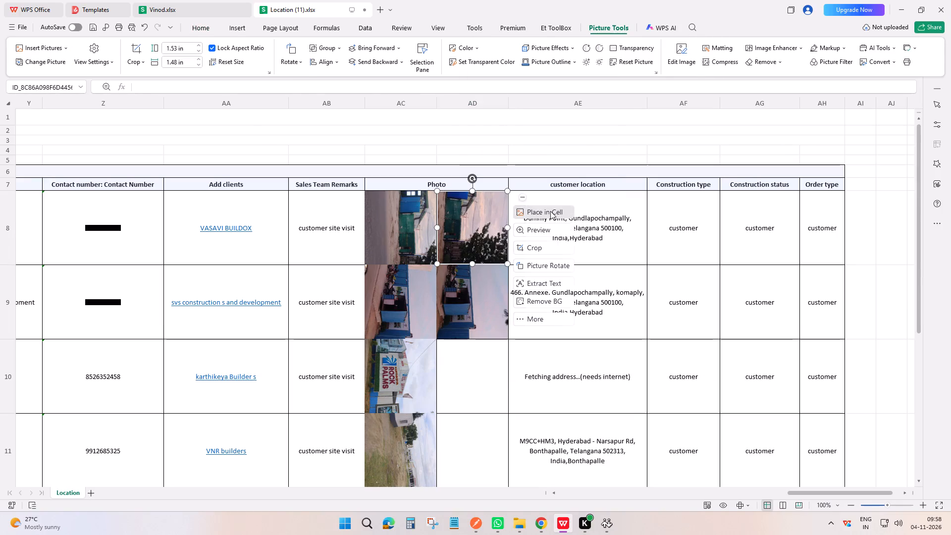
pyautogui.click(589, 237)
# Delete the second Photo column (AD) and the visit columns N to R, from Employee Name through Assigned by.
pyautogui.click(471, 99)
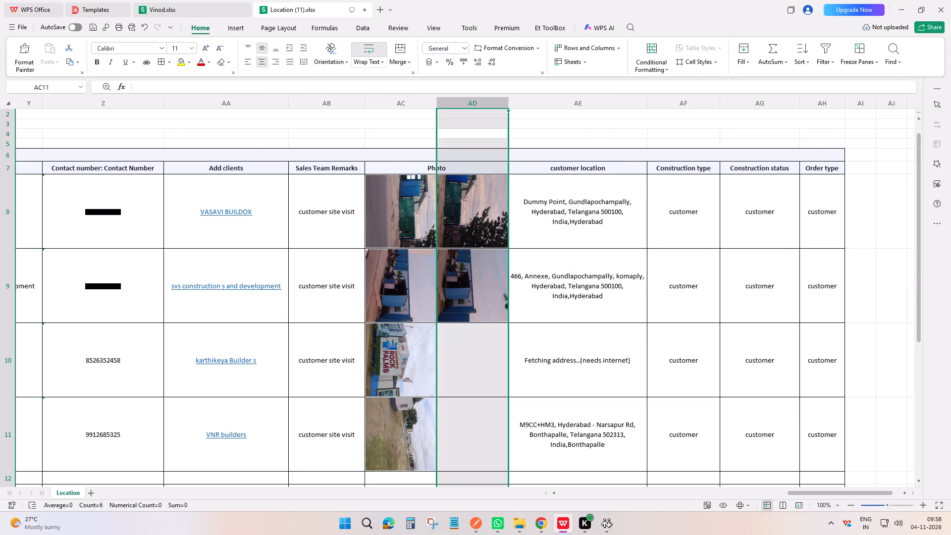
pyautogui.hotkey('ctrl', '-')
pyautogui.moveTo(806, 491); pyautogui.dragTo(566, 480)
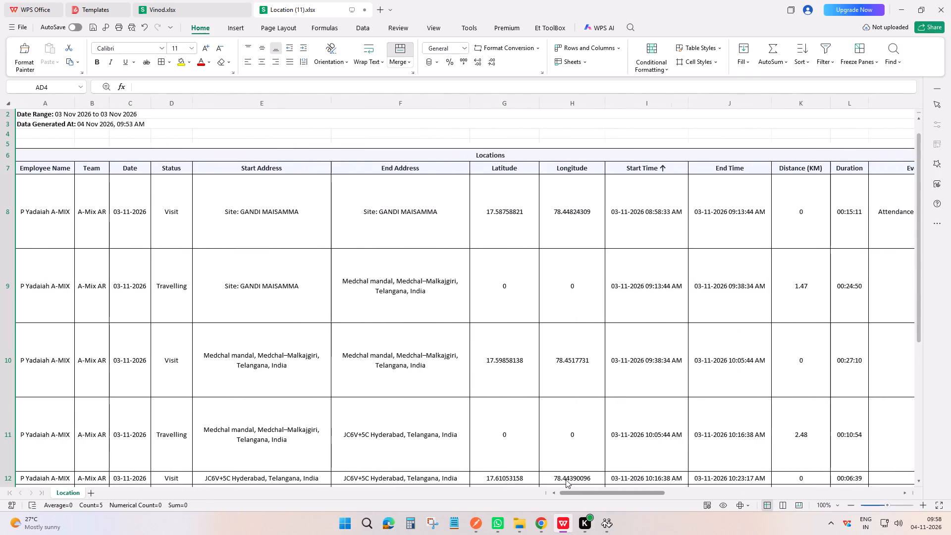
pyautogui.moveTo(566, 480); pyautogui.dragTo(667, 469)
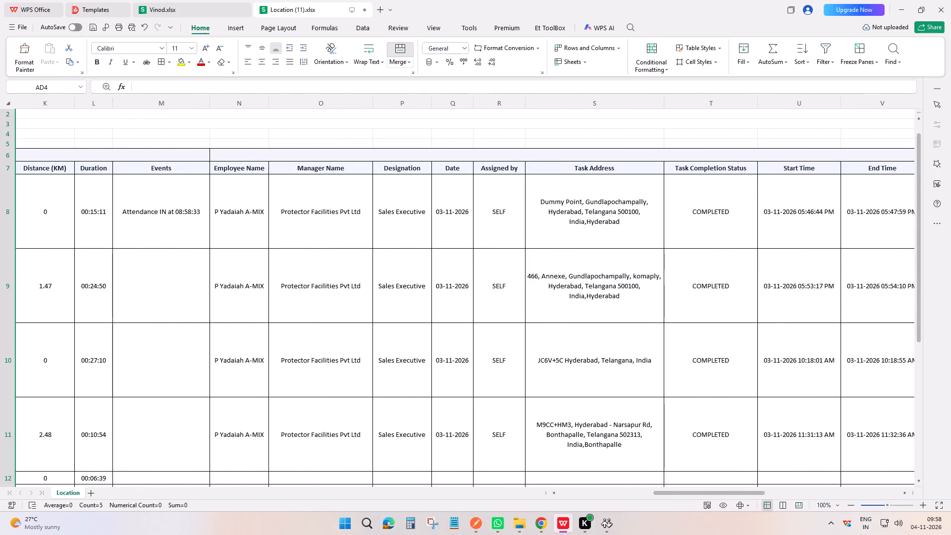
pyautogui.moveTo(242, 98); pyautogui.dragTo(494, 103)
pyautogui.hotkey('ctrl', '-')
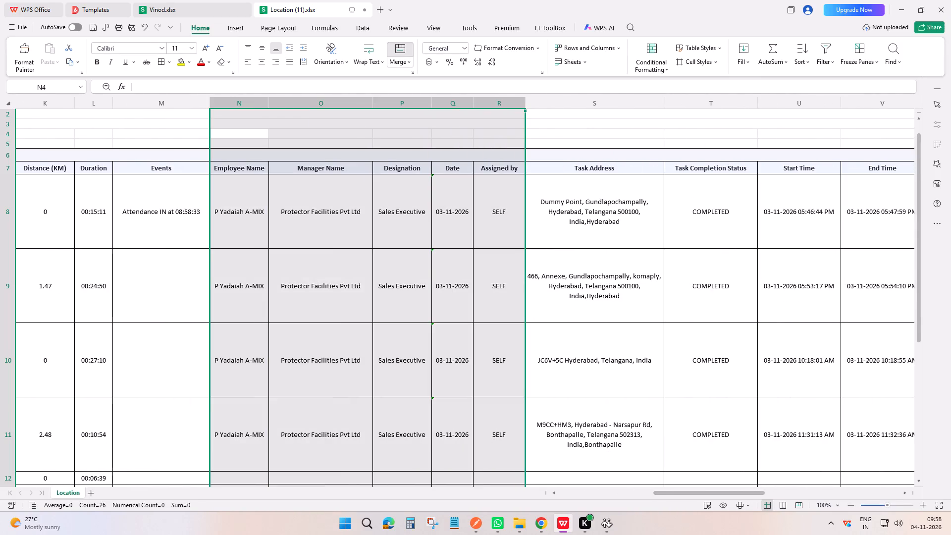
# Examine the remaining visit columns and embedded photos in the trimmed Location (11).xlsx sheet.
pyautogui.click(520, 218)
pyautogui.moveTo(693, 493); pyautogui.dragTo(837, 477)
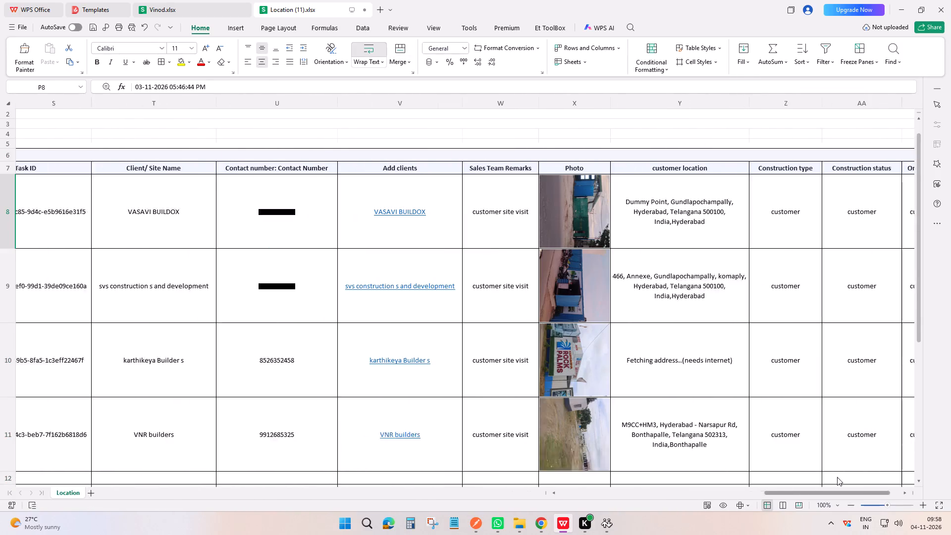
pyautogui.moveTo(837, 477); pyautogui.dragTo(359, 461)
pyautogui.scroll(4, 336, 264)
pyautogui.click(295, 155)
pyautogui.scroll(5, 329, 225)
pyautogui.scroll(4, 423, 283)
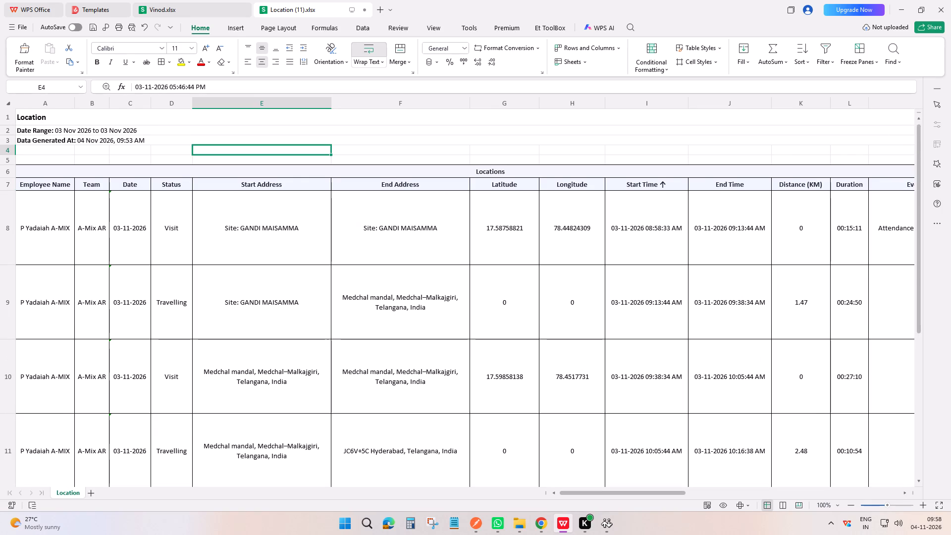
pyautogui.scroll(4, 429, 286)
pyautogui.scroll(3, 297, 108)
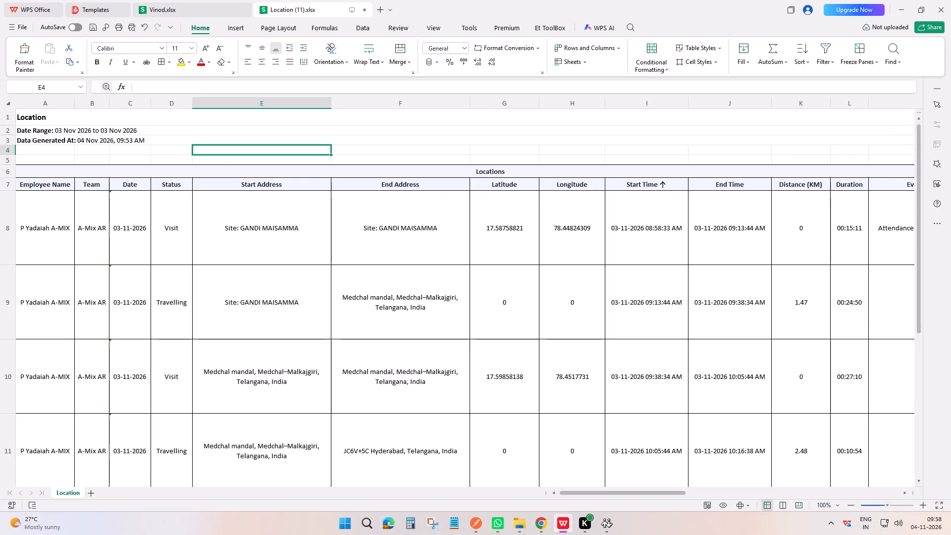
# Copy the entire Location (11).xlsx sheet and paste it into a new blank workbook starting at A1, adjusting the paste option.
pyautogui.click(6, 102)
pyautogui.hotkey('ctrl', 'c')
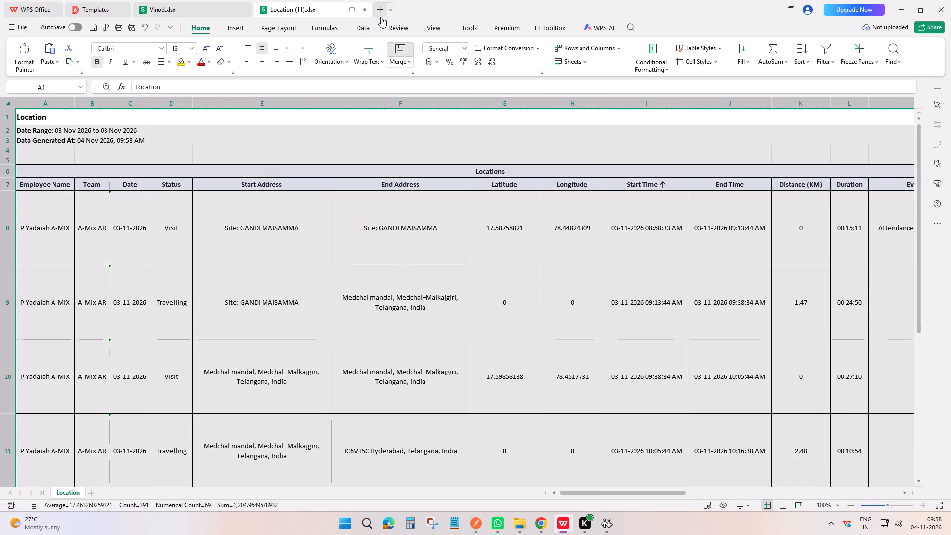
pyautogui.click(391, 10)
pyautogui.click(425, 101)
pyautogui.hotkey('ctrl', 'v')
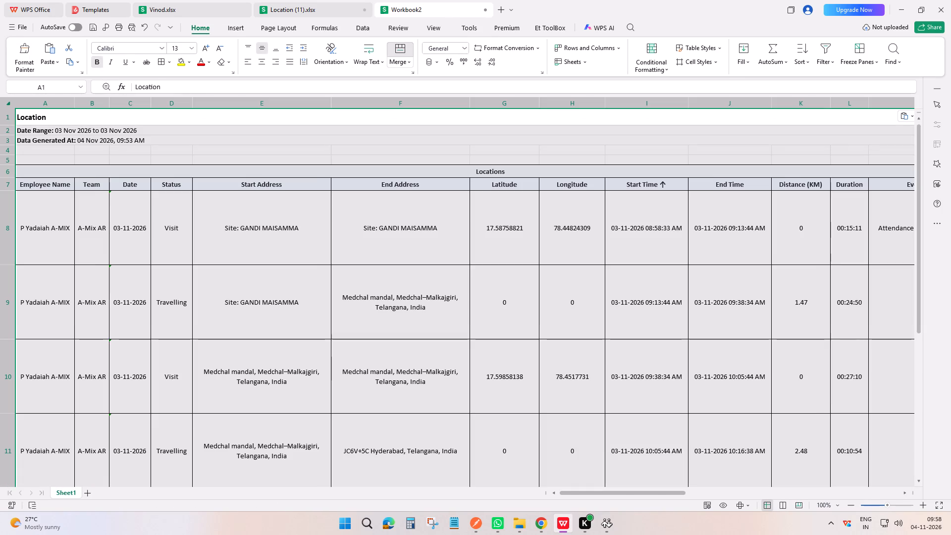
pyautogui.click(904, 114)
pyautogui.click(854, 258)
pyautogui.click(731, 261)
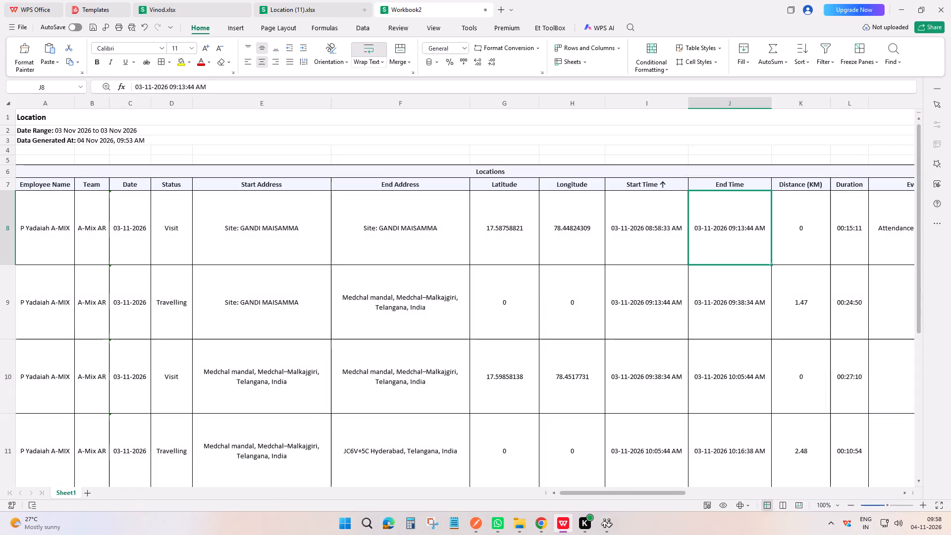
# Clear all visit details and photos in Workbook2 from N8 through AB11, leaving the headings and the employee's halt columns in place.
pyautogui.scroll(5, 524, 187)
pyautogui.moveTo(609, 491); pyautogui.dragTo(714, 492)
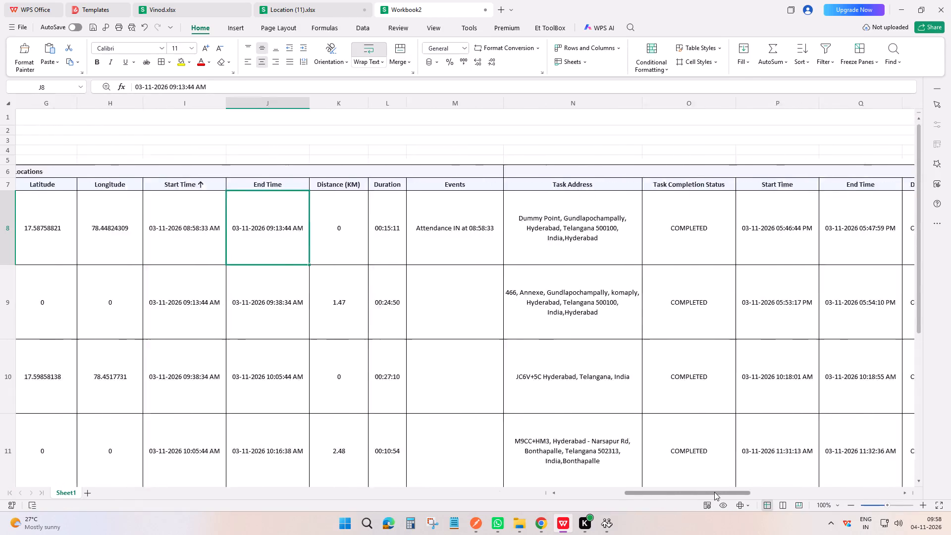
pyautogui.moveTo(714, 492); pyautogui.dragTo(781, 489)
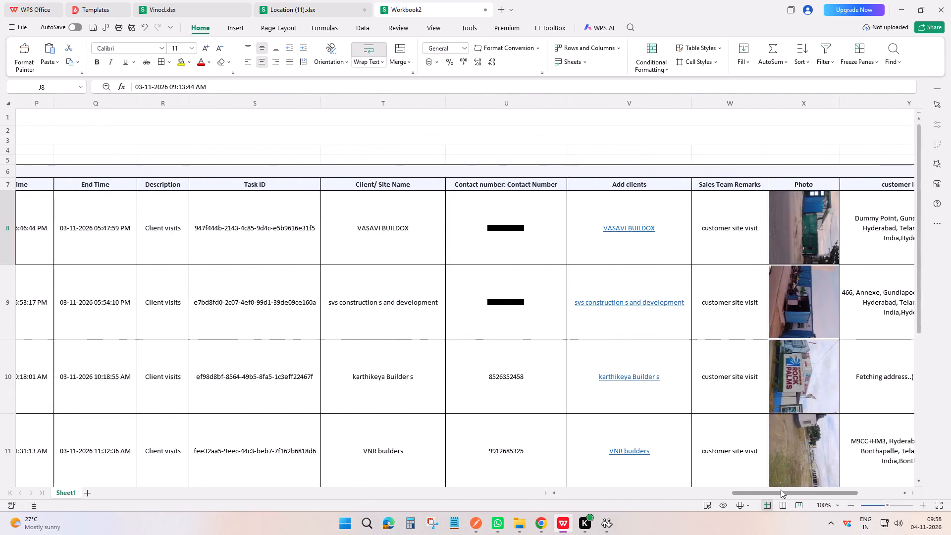
pyautogui.moveTo(781, 489); pyautogui.dragTo(599, 484)
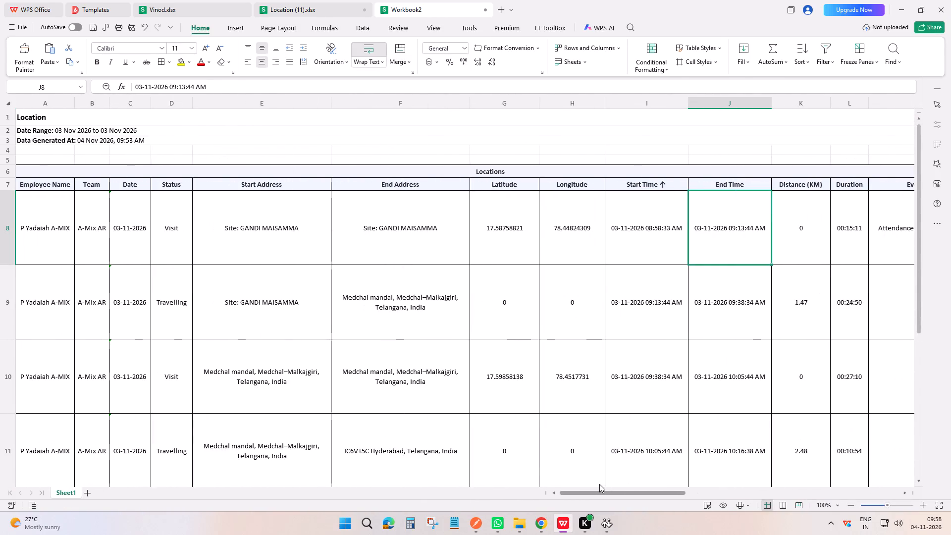
pyautogui.moveTo(599, 484); pyautogui.dragTo(829, 494)
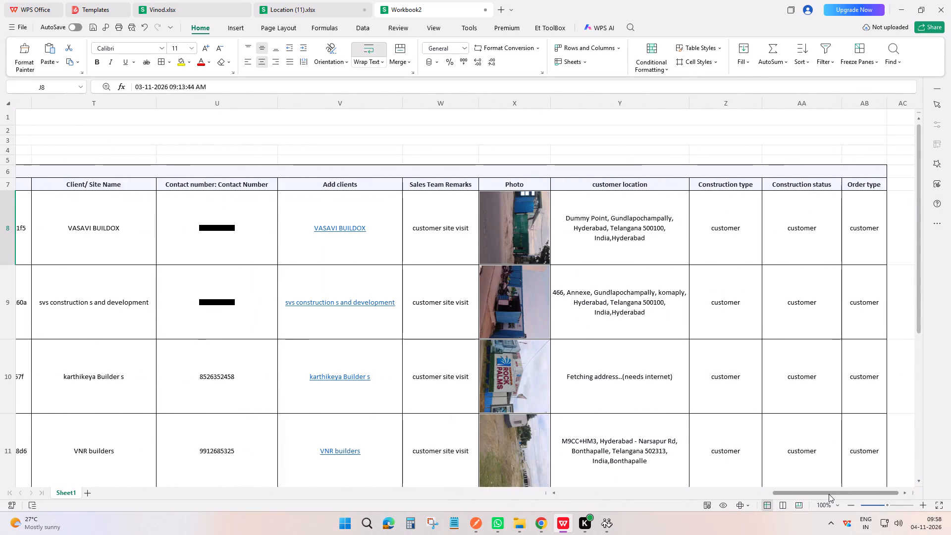
pyautogui.moveTo(829, 494); pyautogui.dragTo(680, 502)
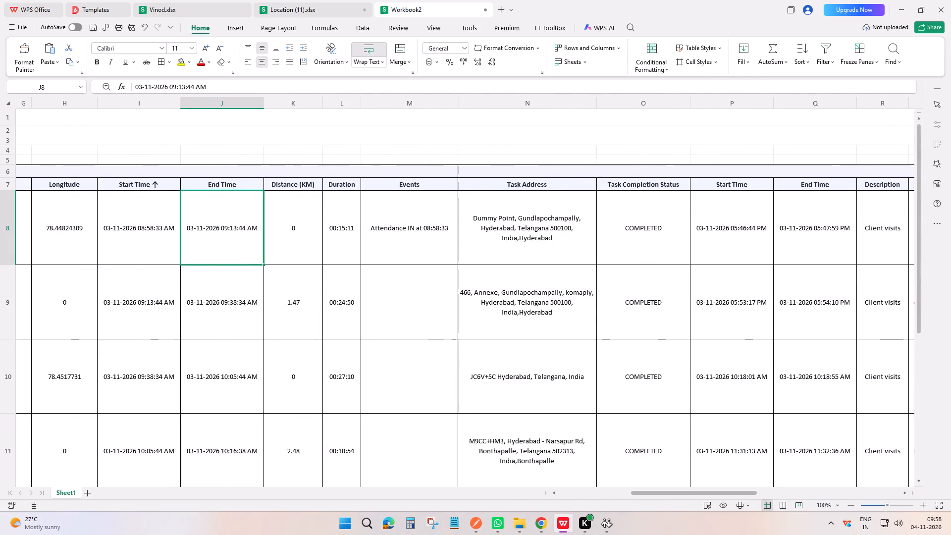
pyautogui.click(517, 244)
pyautogui.hotkey('ctrl', 'shift', 'Down')
pyautogui.hotkey('ctrl', 'shift', 'Right')
pyautogui.press('Delete')
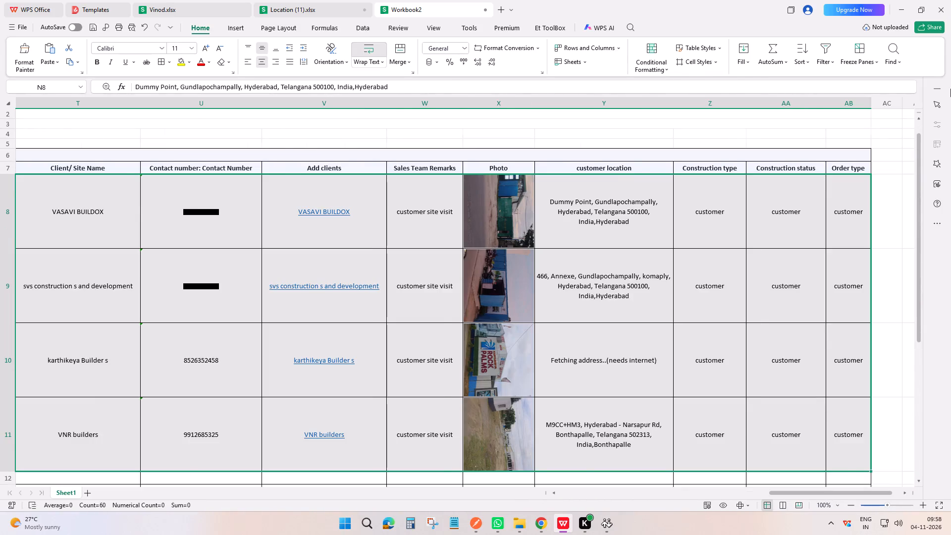
# In Chrome, generate the Location custom report as Excel with the employee filter changed from Yadaiah to Sravan of A-Mix only.
pyautogui.scroll(3, 802, 158)
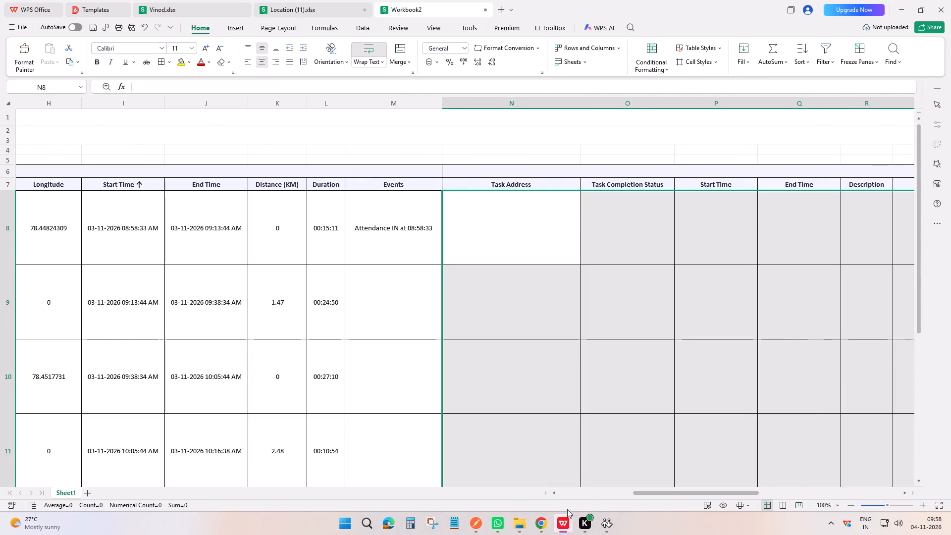
pyautogui.click(545, 533)
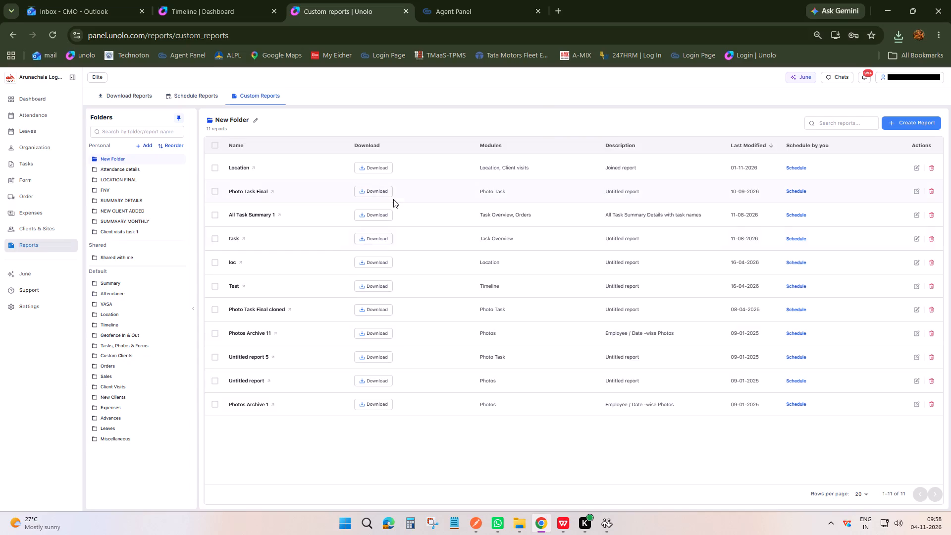
pyautogui.click(379, 165)
pyautogui.click(577, 267)
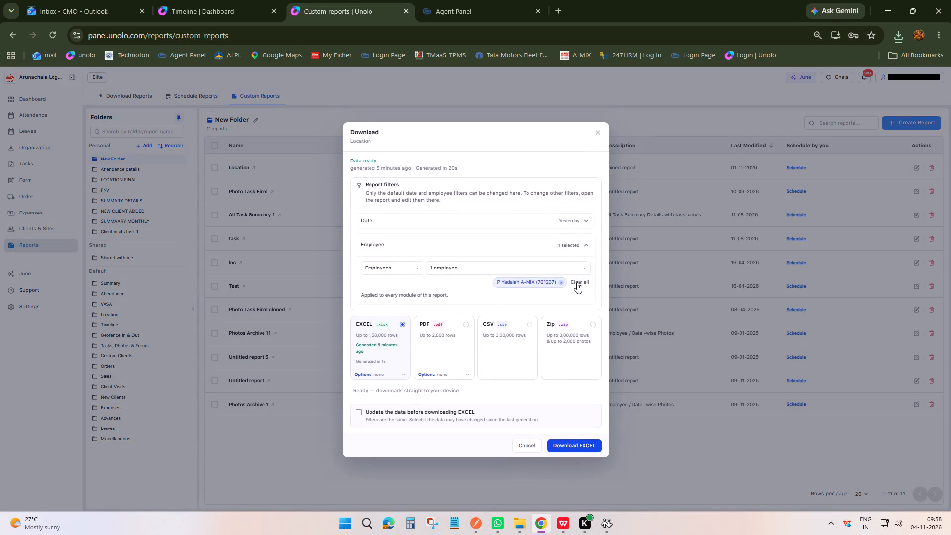
pyautogui.click(580, 280)
pyautogui.click(583, 288)
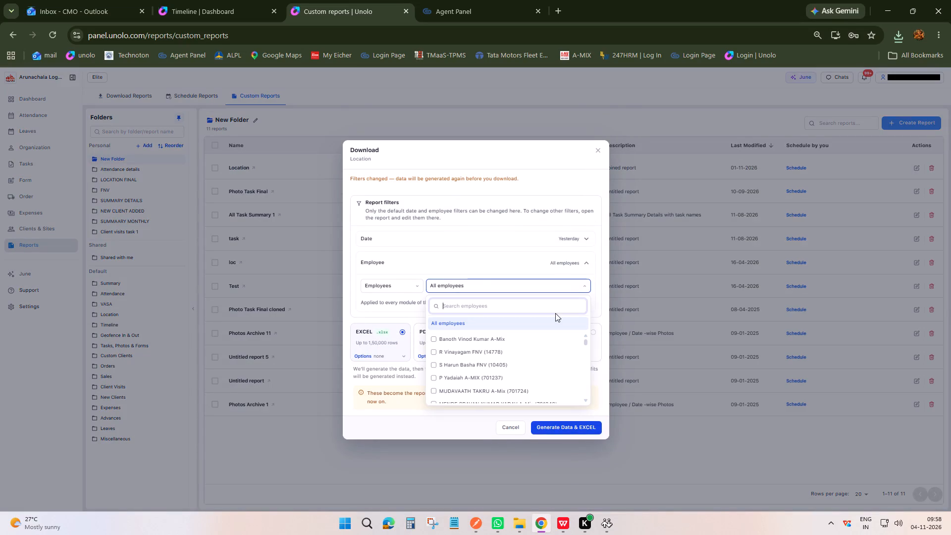
pyautogui.write('a-mix')
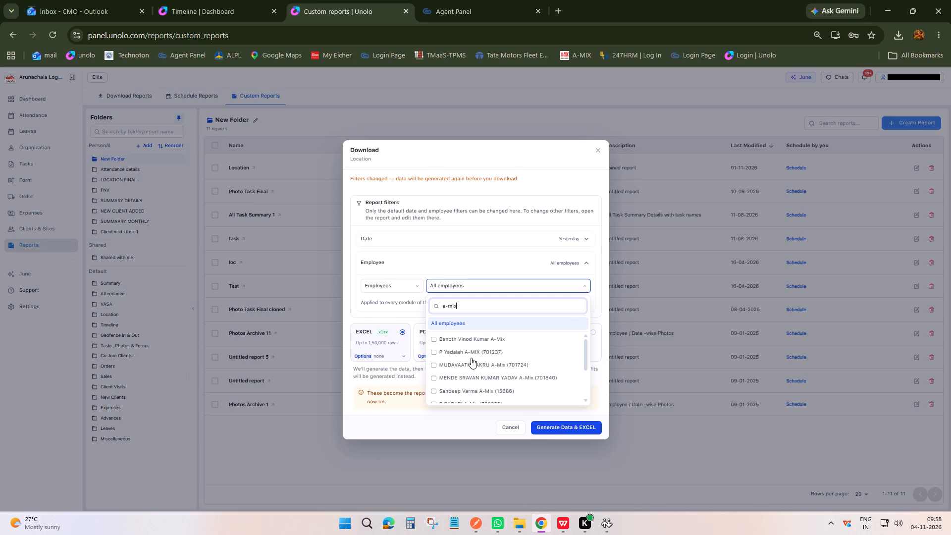
pyautogui.click(459, 363)
pyautogui.click(459, 363)
pyautogui.click(468, 377)
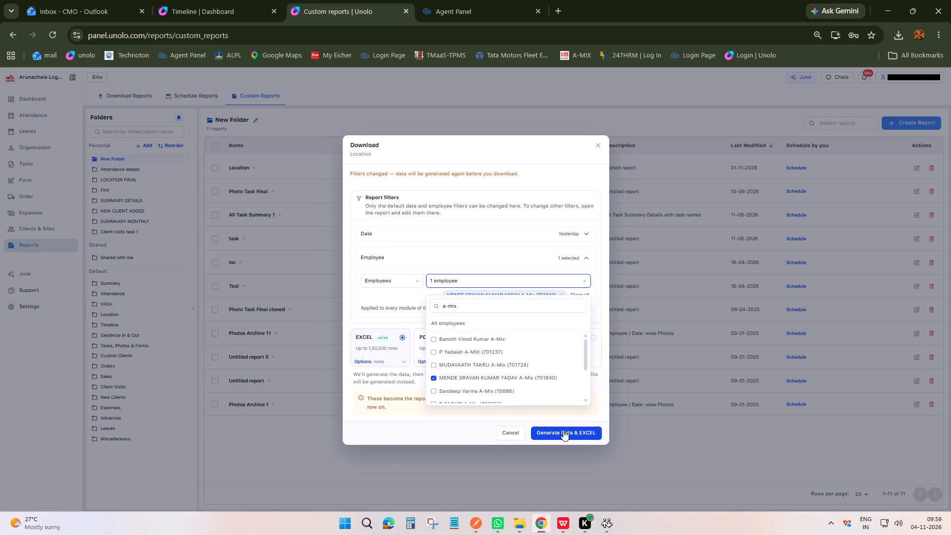
pyautogui.click(564, 430)
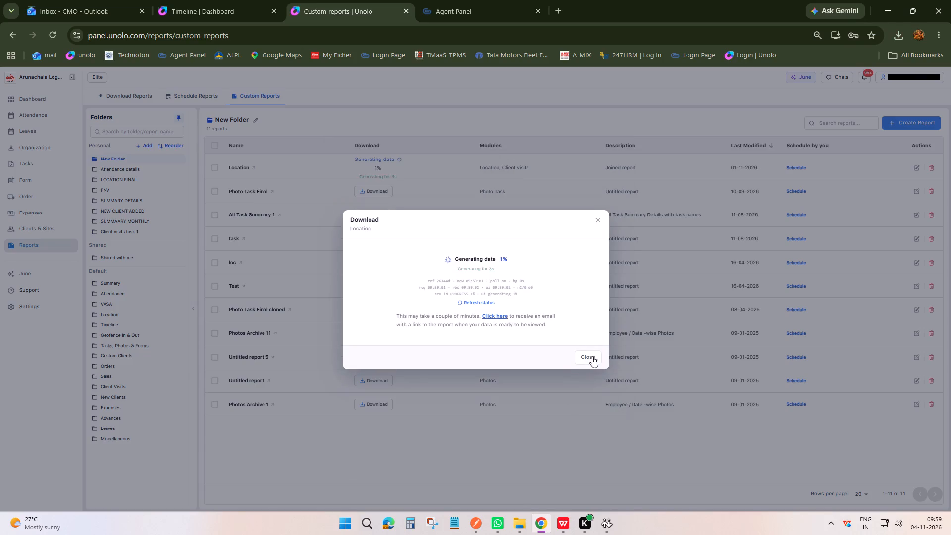
pyautogui.click(592, 356)
# Load Yadaiah's Unolo timeline for 03-11-2026 and select the 08:58 AM punch-in.
pyautogui.click(218, 0)
pyautogui.scroll(1, 409, 282)
pyautogui.scroll(-4, 409, 282)
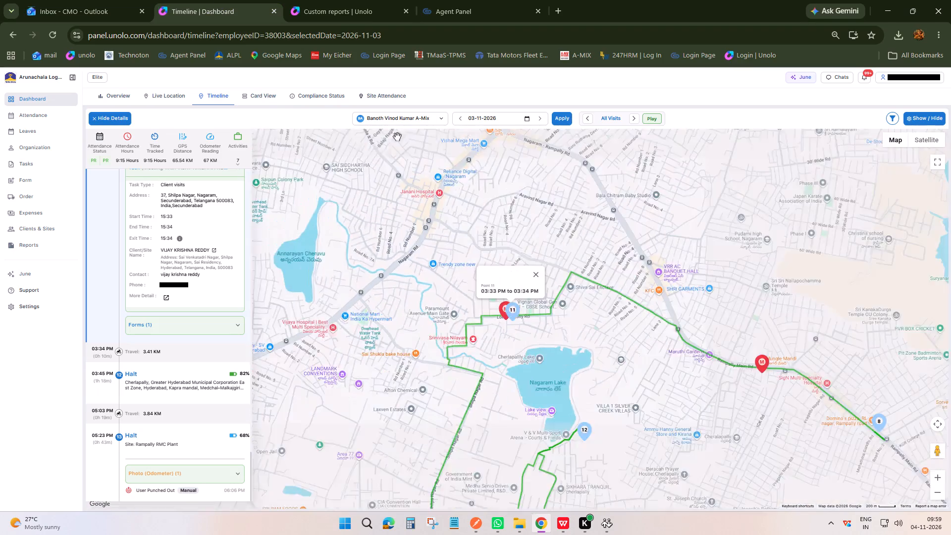
pyautogui.click(401, 116)
pyautogui.click(396, 136)
pyautogui.write('yada')
pyautogui.click(408, 180)
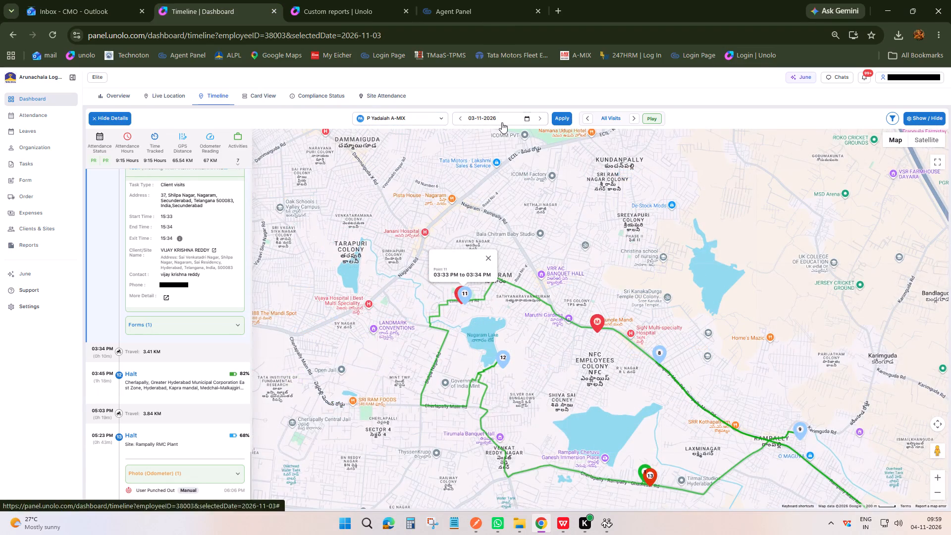
pyautogui.click(562, 121)
pyautogui.scroll(2, 123, 245)
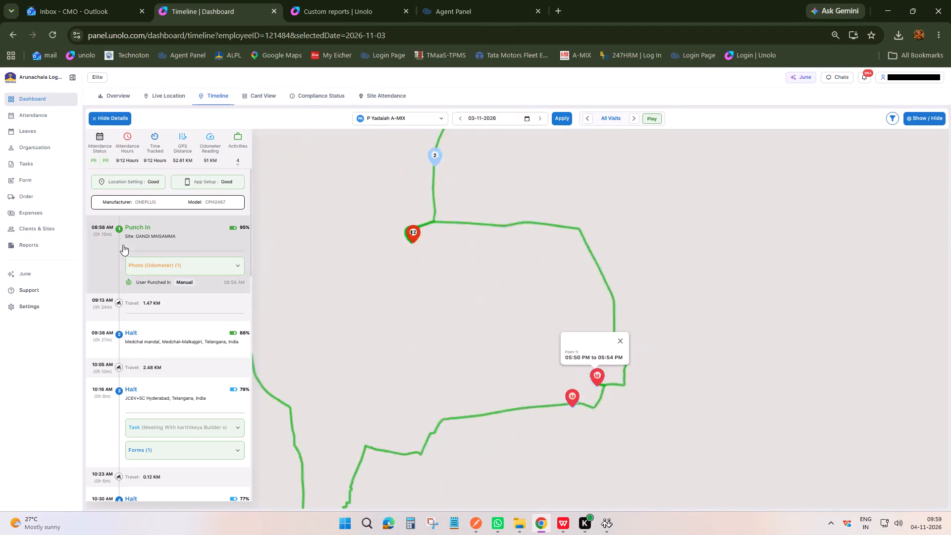
pyautogui.scroll(3, 123, 245)
pyautogui.click(191, 245)
pyautogui.scroll(-3, 191, 245)
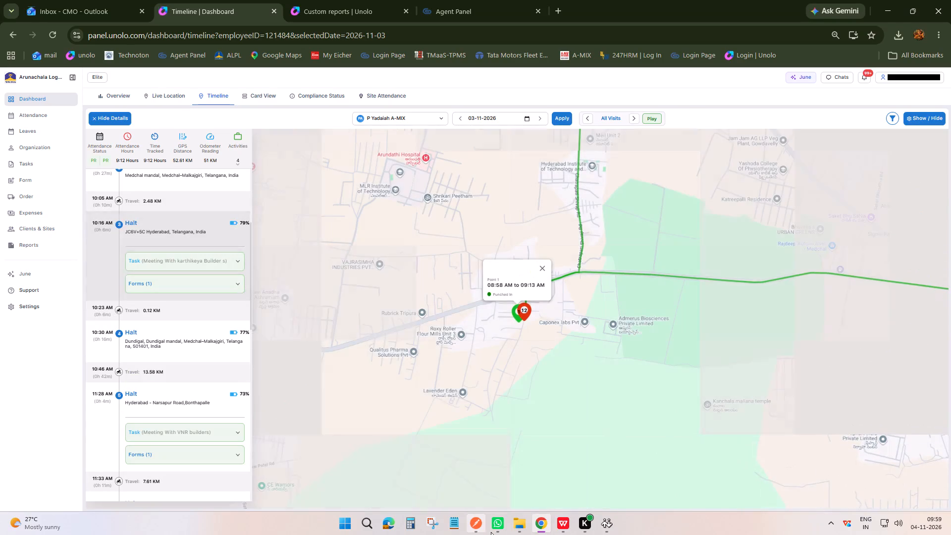
# In WPS Office, examine the halt rows in Workbook2, Vinod.xlsx and Location (11).xlsx to compare the layouts.
pyautogui.click(561, 526)
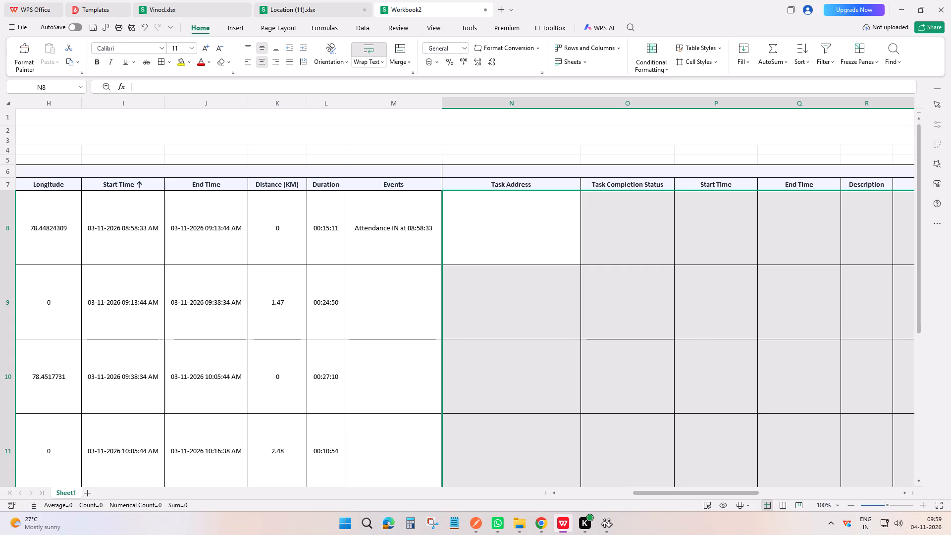
pyautogui.click(520, 299)
pyautogui.scroll(2, 520, 297)
pyautogui.click(500, 238)
pyautogui.scroll(4, 441, 357)
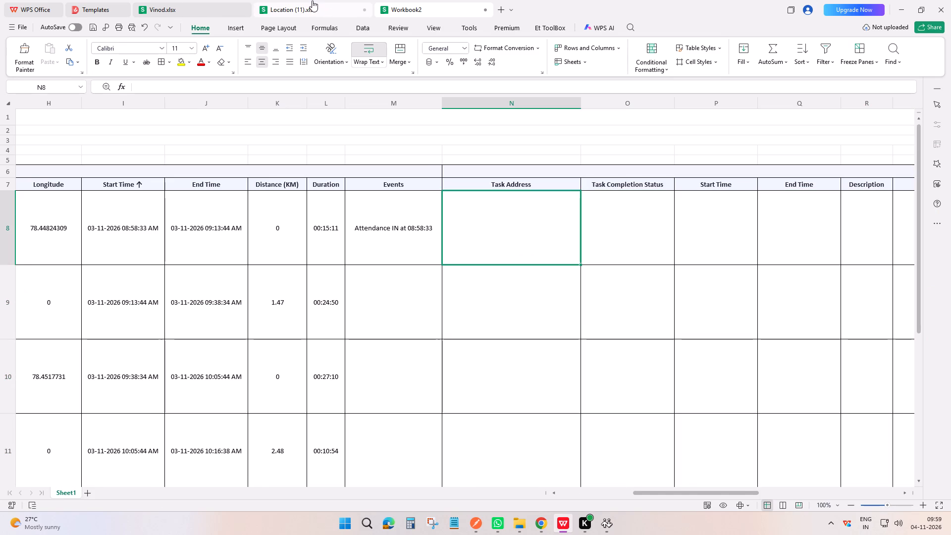
pyautogui.click(312, 0)
pyautogui.scroll(4, 310, 205)
pyautogui.click(188, 0)
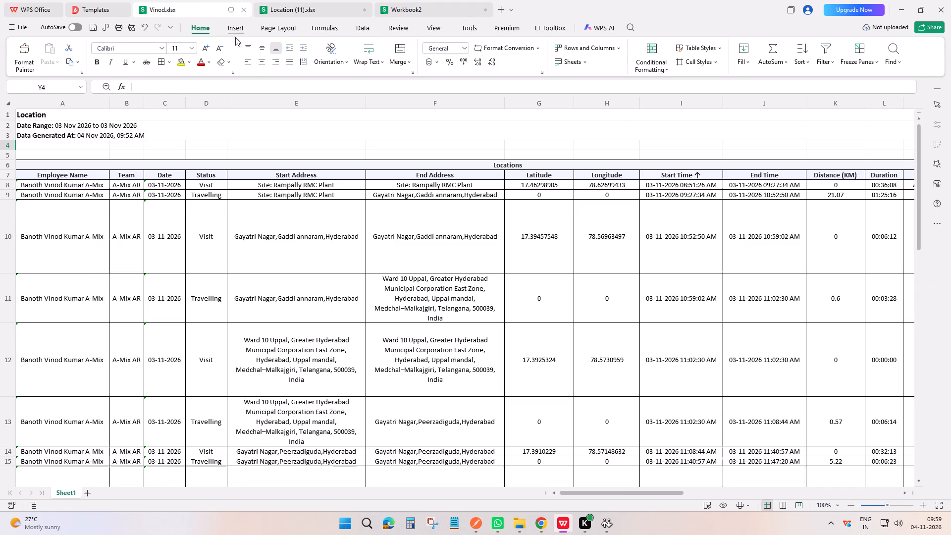
pyautogui.scroll(-6, 551, 354)
pyautogui.scroll(-17, 563, 358)
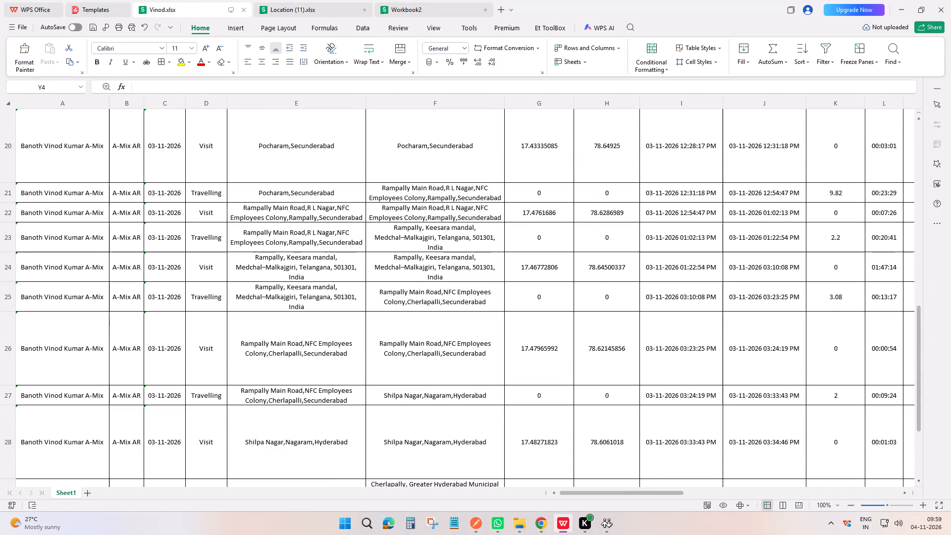
pyautogui.scroll(-5, 563, 358)
pyautogui.scroll(18, 563, 358)
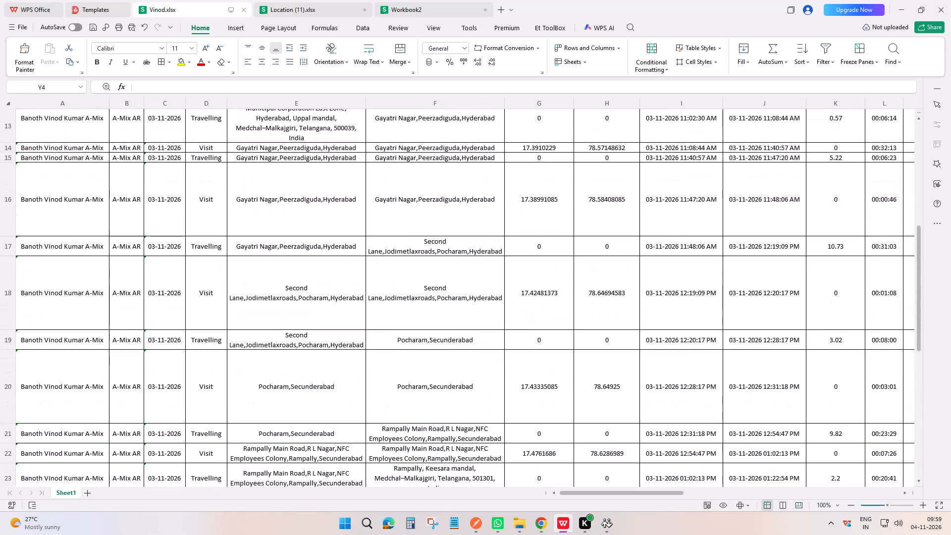
pyautogui.scroll(13, 563, 358)
pyautogui.click(308, 12)
pyautogui.scroll(2, 533, 313)
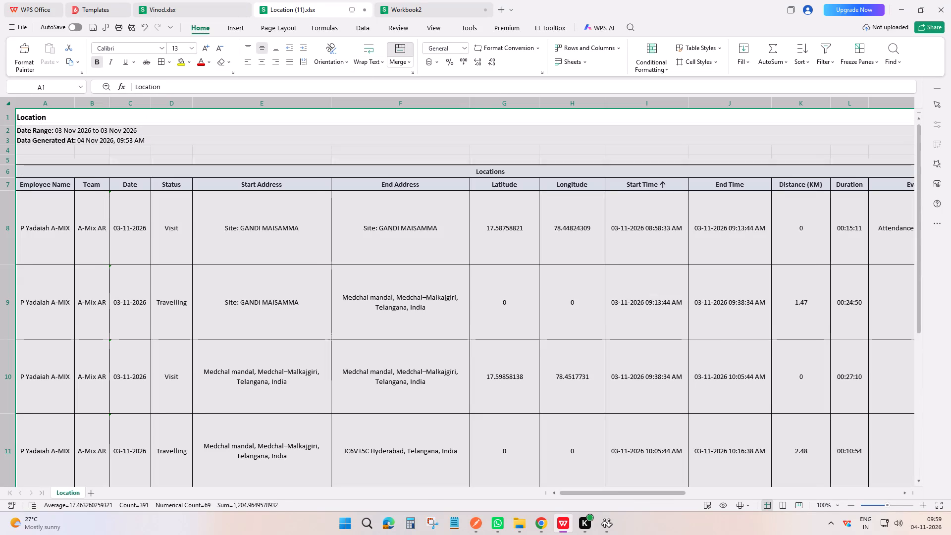
pyautogui.scroll(2, 533, 313)
pyautogui.click(537, 306)
pyautogui.scroll(3, 568, 311)
pyautogui.click(569, 315)
pyautogui.scroll(-2, 569, 315)
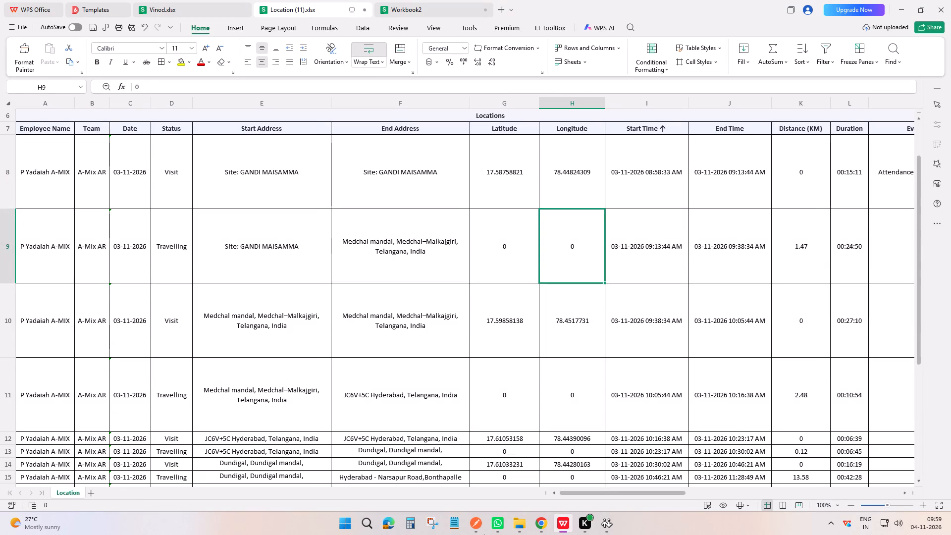
# Compare Yadaiah's 08:58 AM punch-in at GANDI MAISAMMA on the Chrome timeline and map with row 8 of Location (11).xlsx.
pyautogui.click(536, 529)
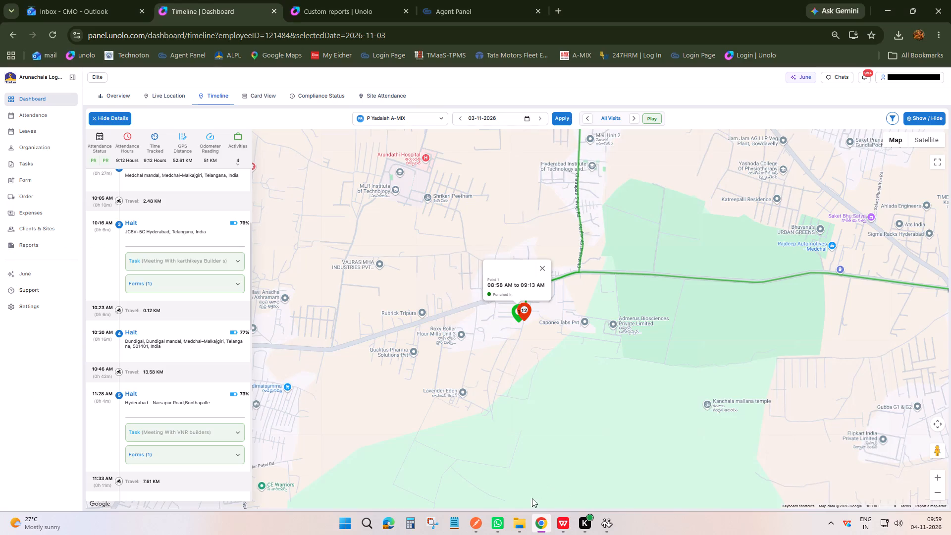
pyautogui.scroll(12, 246, 327)
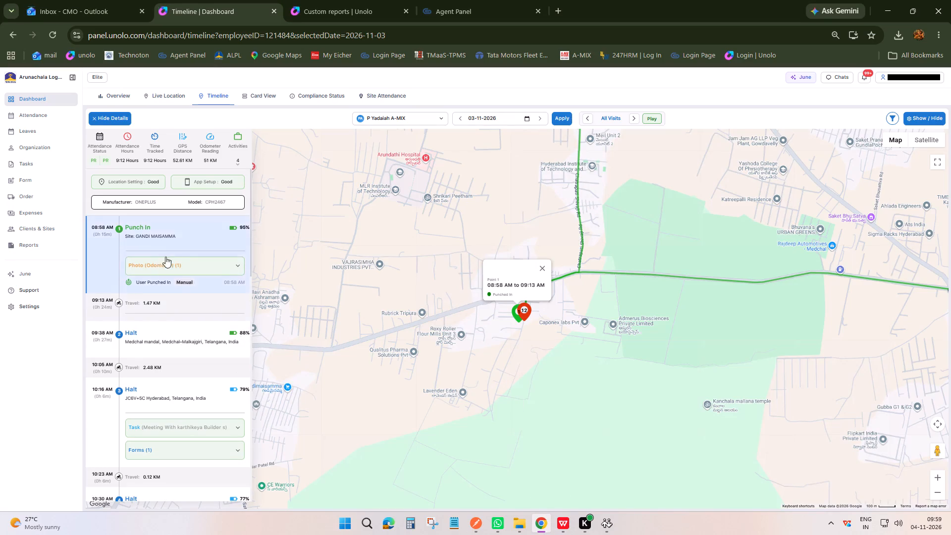
pyautogui.scroll(-11, 184, 255)
pyautogui.scroll(15, 194, 266)
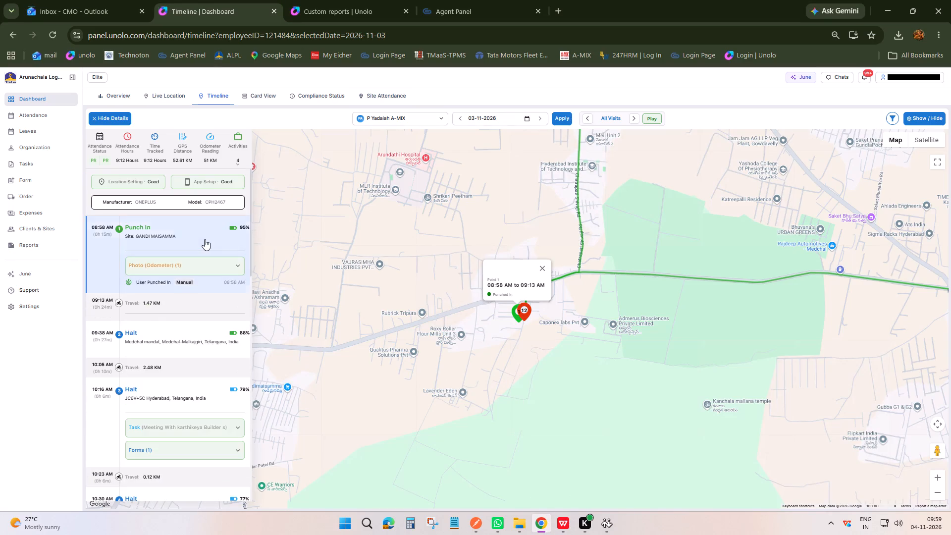
pyautogui.click(205, 239)
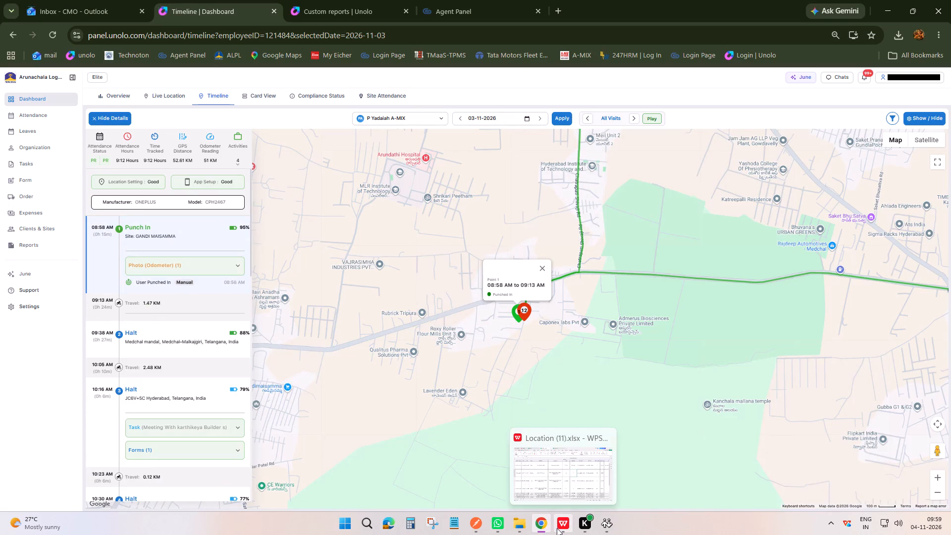
pyautogui.click(557, 528)
pyautogui.scroll(5, 431, 288)
pyautogui.click(519, 231)
pyautogui.scroll(5, 511, 271)
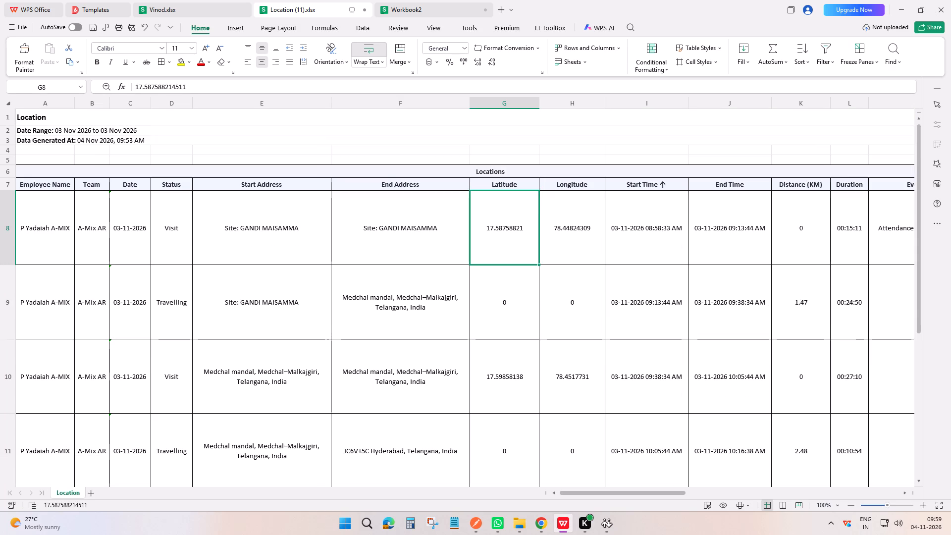
pyautogui.click(427, 242)
pyautogui.click(583, 239)
pyautogui.scroll(4, 650, 246)
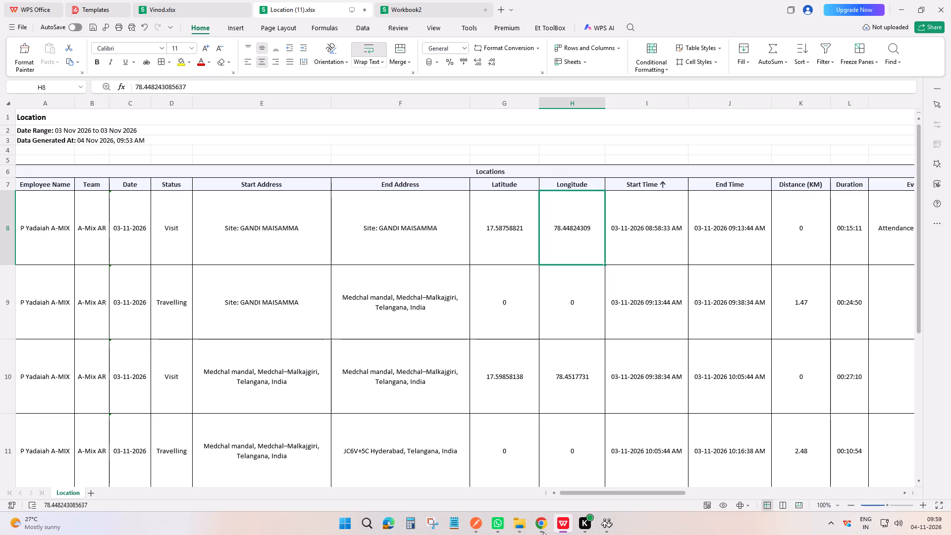
pyautogui.click(544, 534)
pyautogui.scroll(3, 442, 243)
pyautogui.scroll(-8, 442, 243)
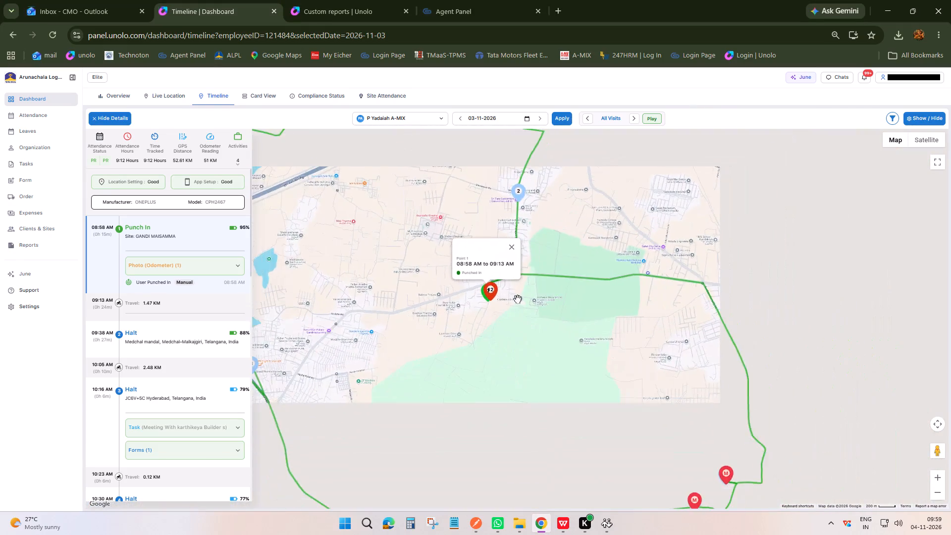
pyautogui.scroll(3, 518, 299)
pyautogui.moveTo(528, 299); pyautogui.dragTo(569, 292)
pyautogui.click(215, 243)
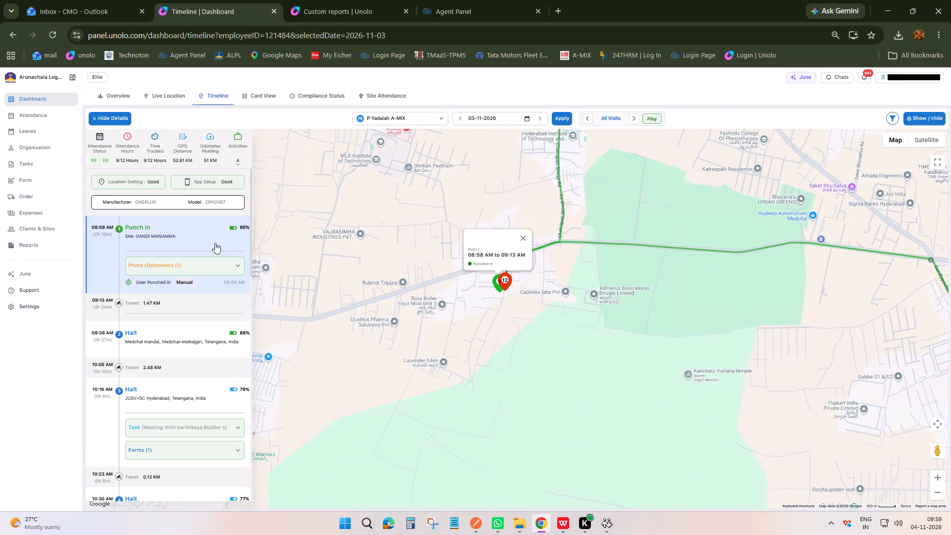
# Show the 10:16 AM halt with the karthikeya Builder s meeting on Yadaiah's timeline map.
pyautogui.click(362, 0)
pyautogui.click(207, 0)
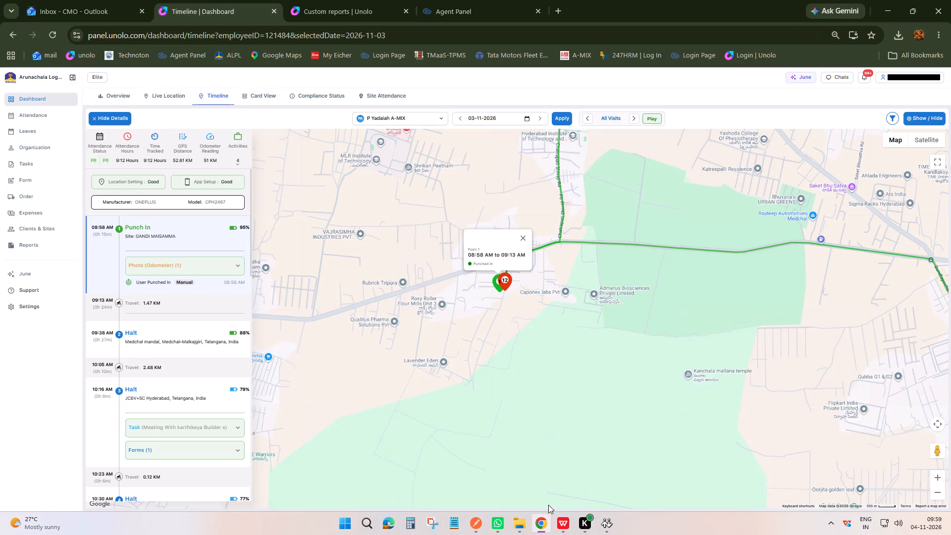
pyautogui.scroll(5, 131, 237)
pyautogui.scroll(-3, 201, 314)
pyautogui.click(219, 237)
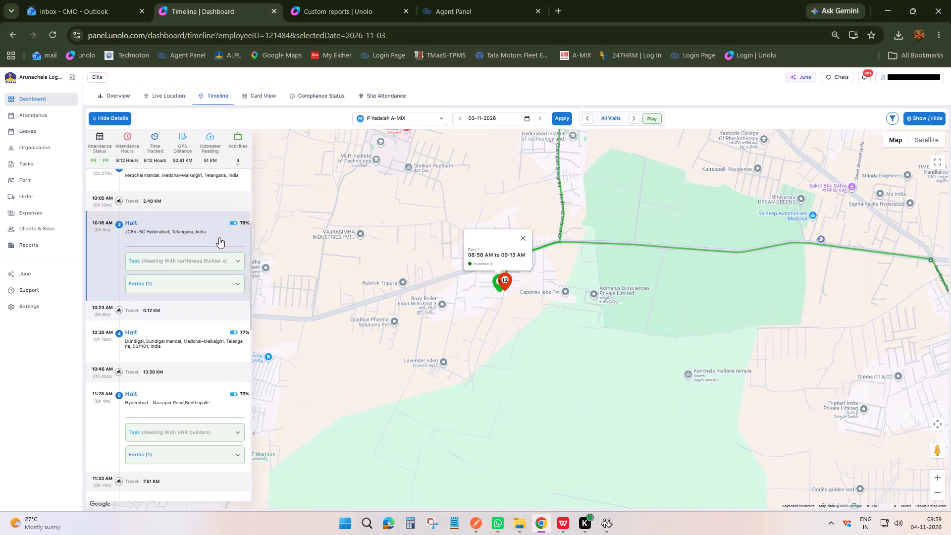
# In WPS Office, copy the karthikeya Builder s visit data, N10 through AB10 with its photo, from Location (11).xlsx.
pyautogui.click(556, 534)
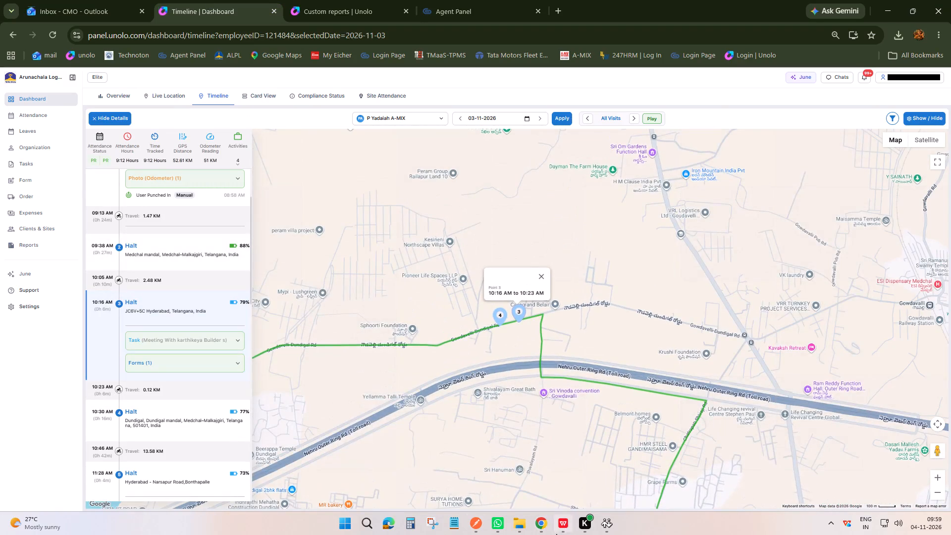
pyautogui.moveTo(634, 490); pyautogui.dragTo(732, 484)
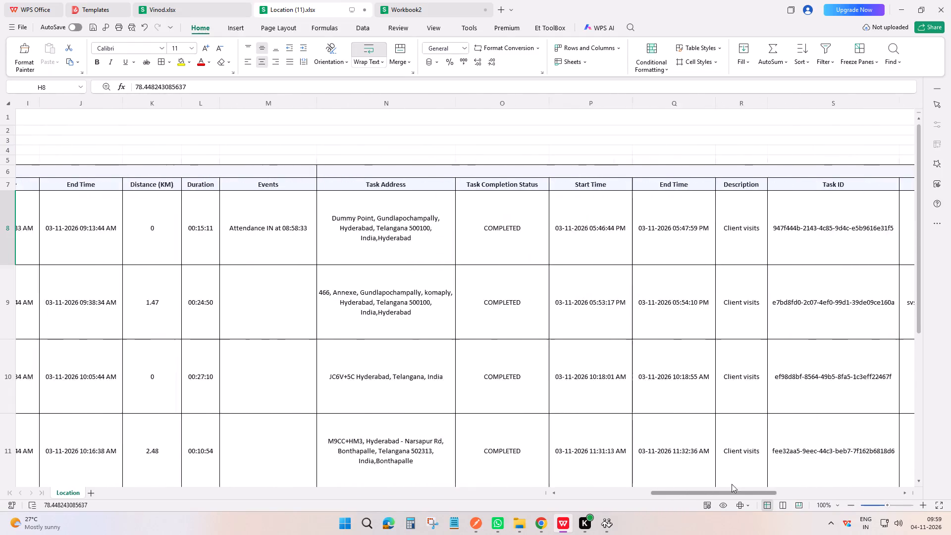
pyautogui.moveTo(732, 484); pyautogui.dragTo(801, 481)
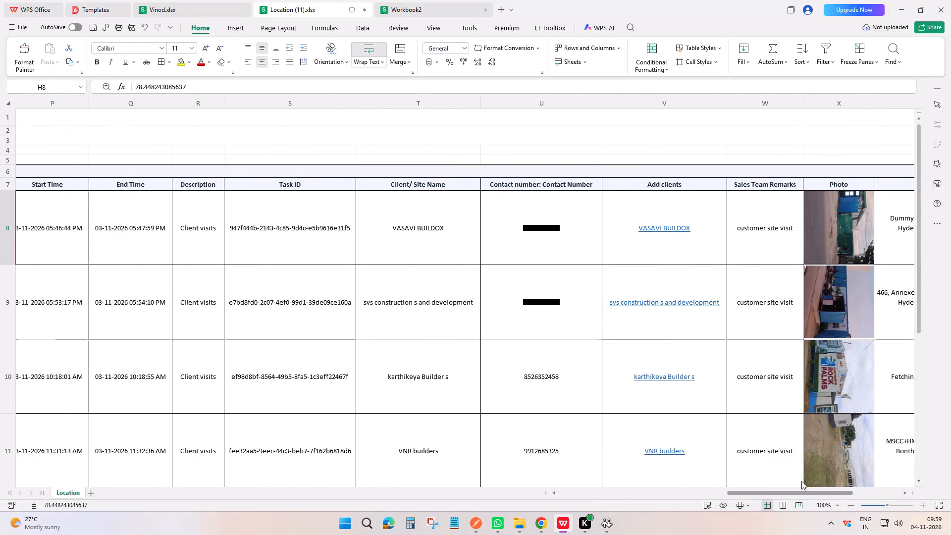
pyautogui.moveTo(801, 481); pyautogui.dragTo(815, 478)
pyautogui.scroll(-4, 605, 351)
pyautogui.click(586, 292)
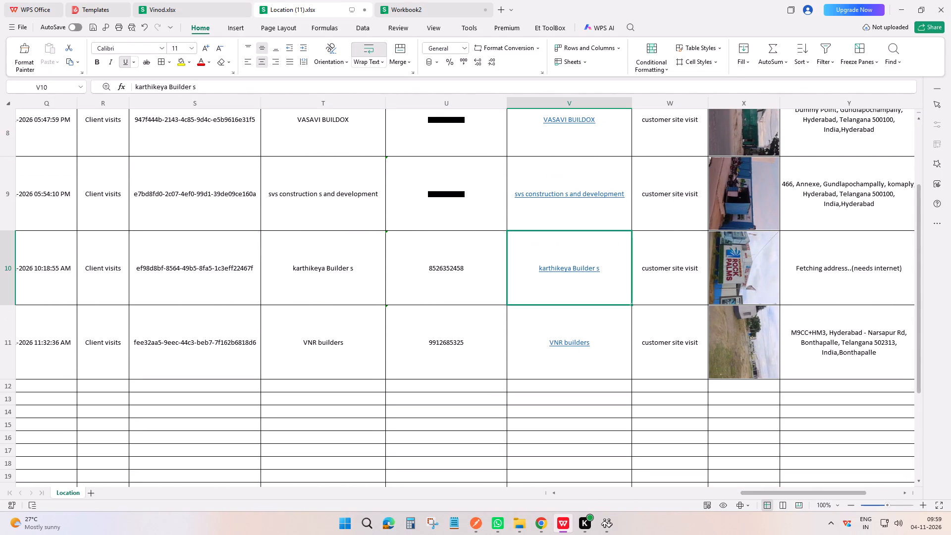
pyautogui.press('Left')
pyautogui.press('Left')
pyautogui.press('Left')
pyautogui.press('Left')
pyautogui.press('Left')
pyautogui.press('Left')
pyautogui.press('Left')
pyautogui.press('Left')
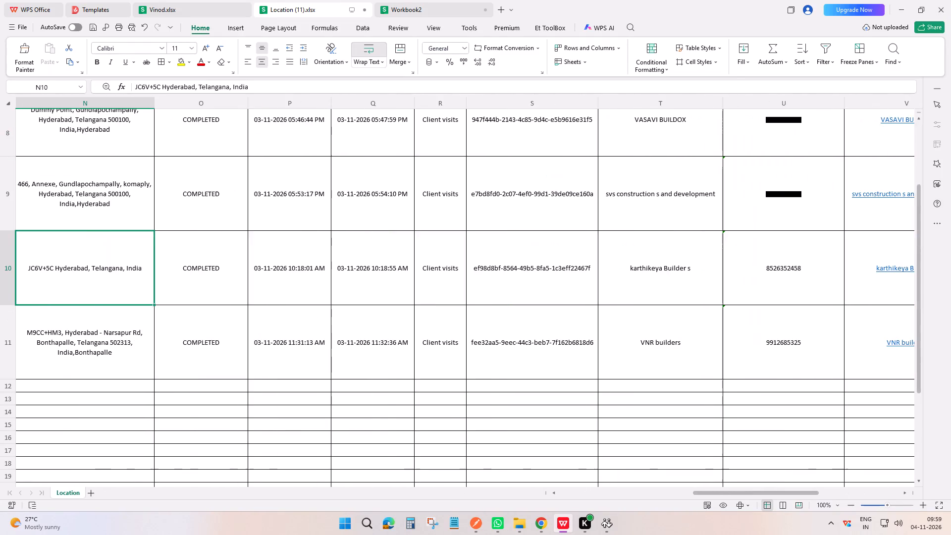
pyautogui.hotkey('ctrl', 'shift', 'Right')
pyautogui.hotkey('ctrl', 'c')
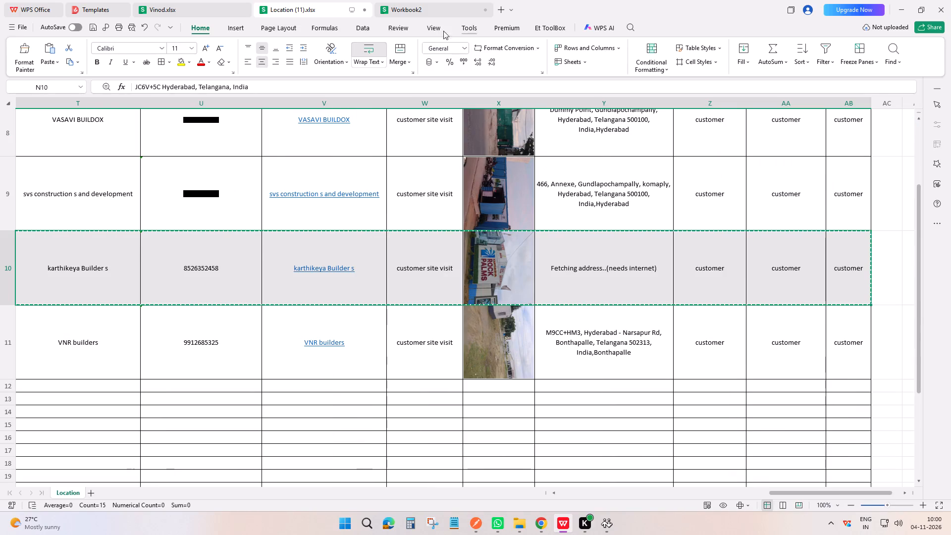
# Paste the karthikeya Builder s visit into Workbook2 at N12, the row of the 10:16 AM halt.
pyautogui.click(433, 27)
pyautogui.click(191, 23)
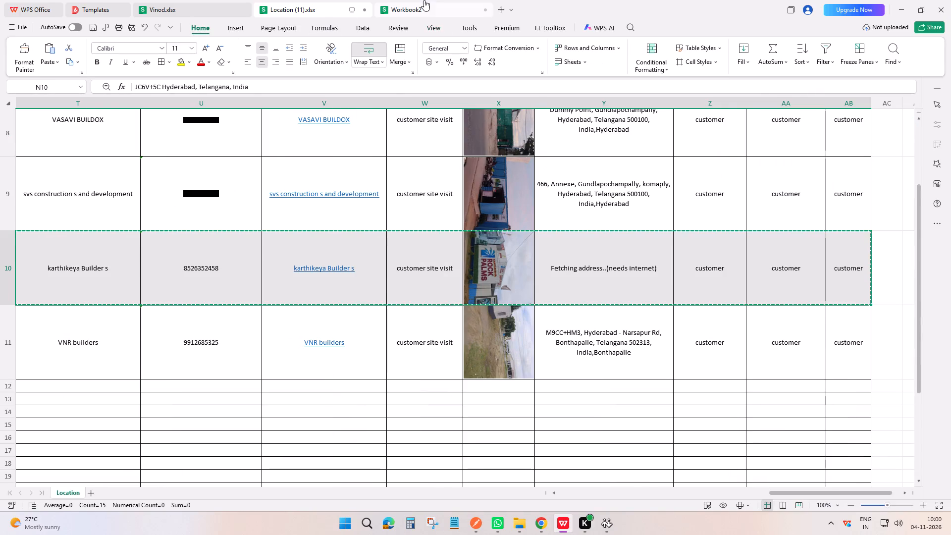
pyautogui.click(426, 0)
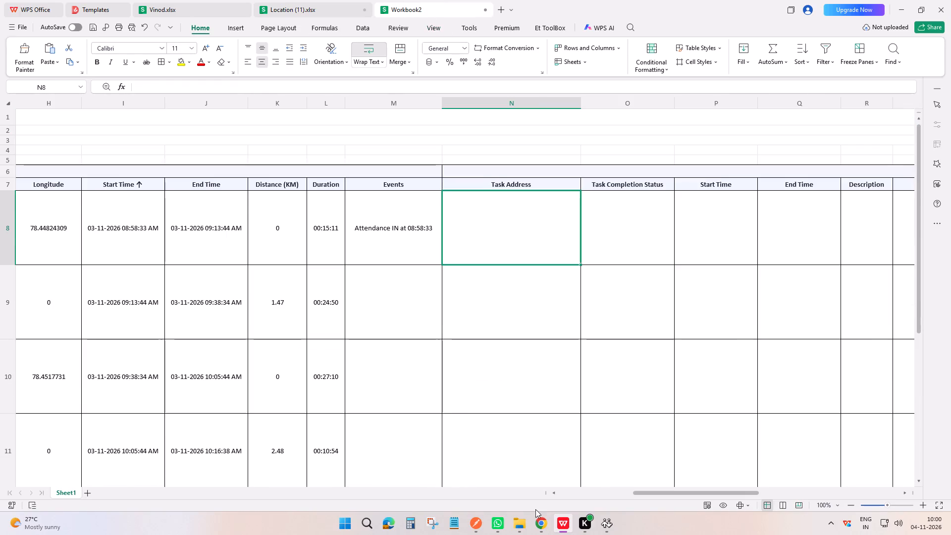
pyautogui.click(541, 533)
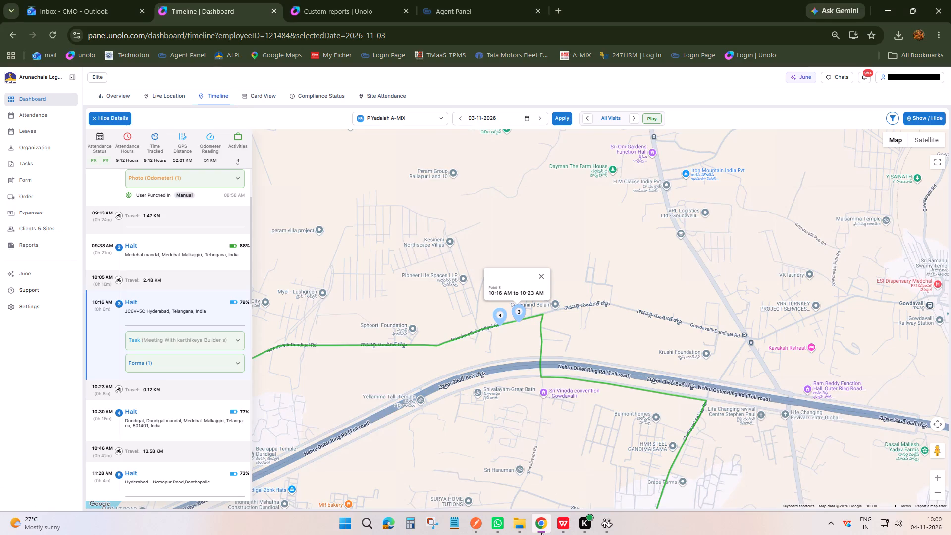
pyautogui.click(558, 527)
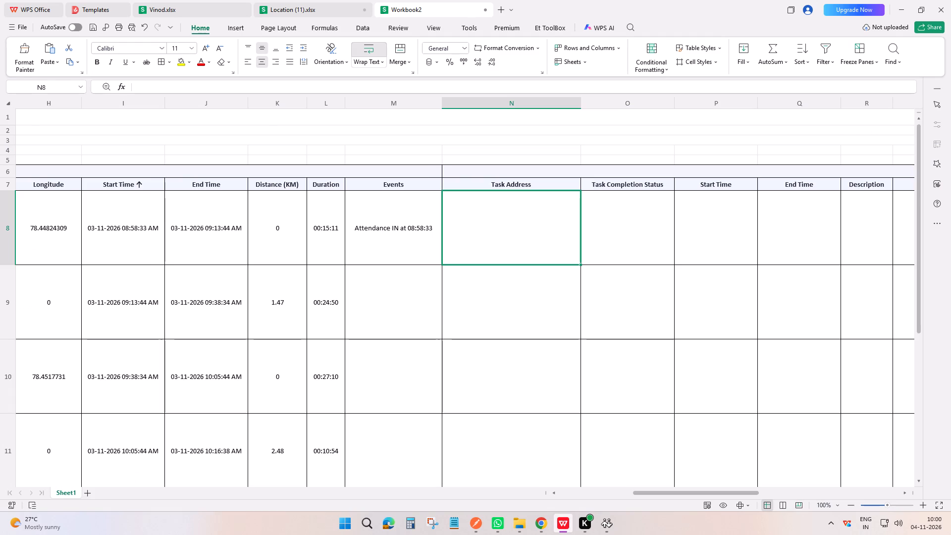
pyautogui.scroll(-4, 295, 229)
pyautogui.scroll(-3, 197, 289)
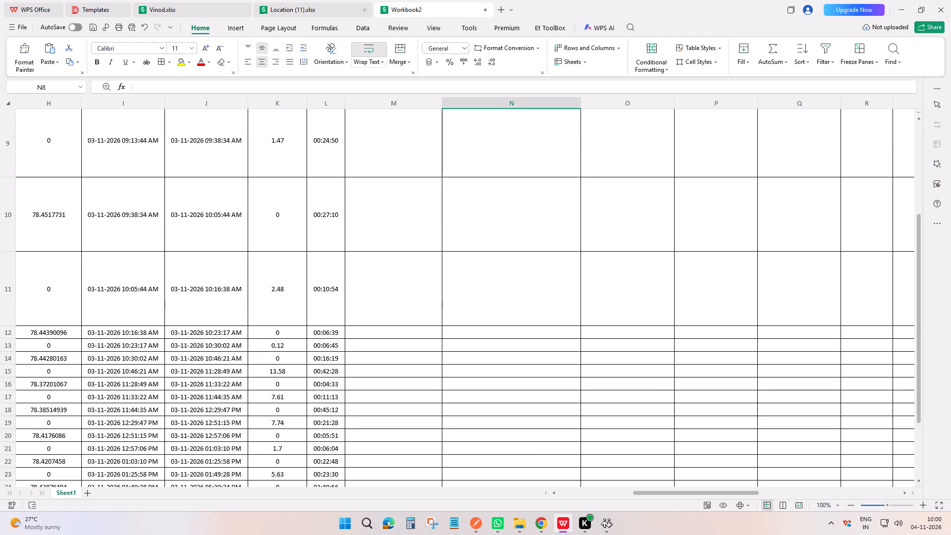
pyautogui.moveTo(149, 304); pyautogui.dragTo(488, 307)
pyautogui.click(488, 307)
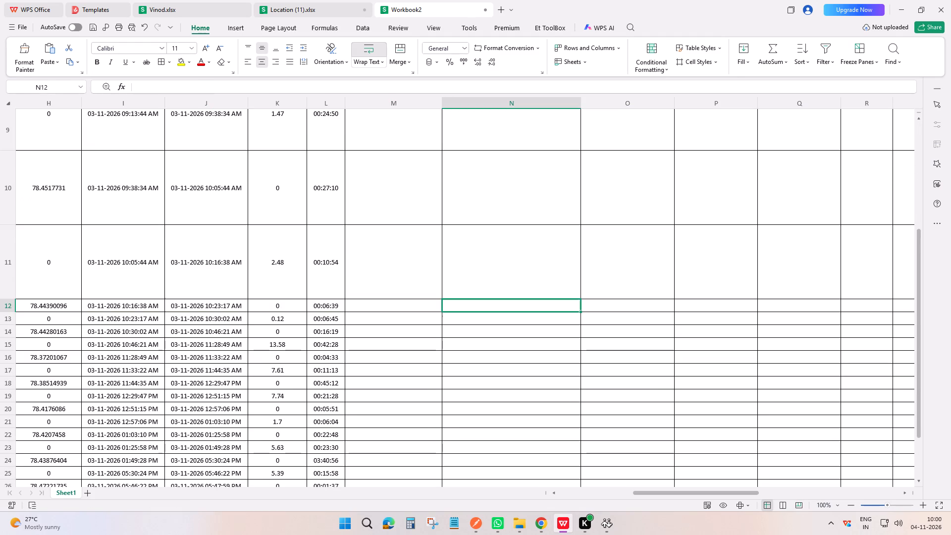
pyautogui.hotkey('ctrl', 'v')
pyautogui.hotkey('alt', 'Tab')
pyautogui.scroll(-3, 162, 291)
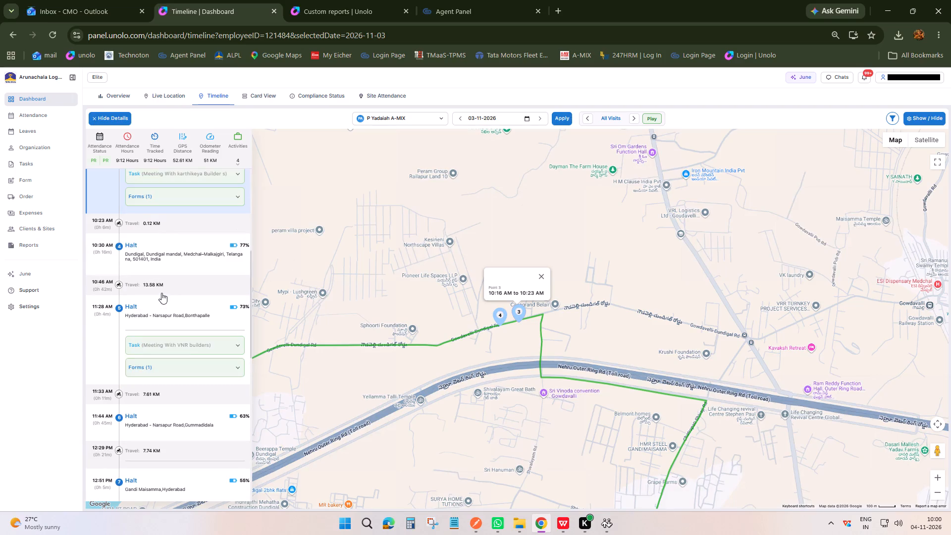
pyautogui.click(205, 313)
pyautogui.scroll(-2, 213, 311)
pyautogui.click(235, 229)
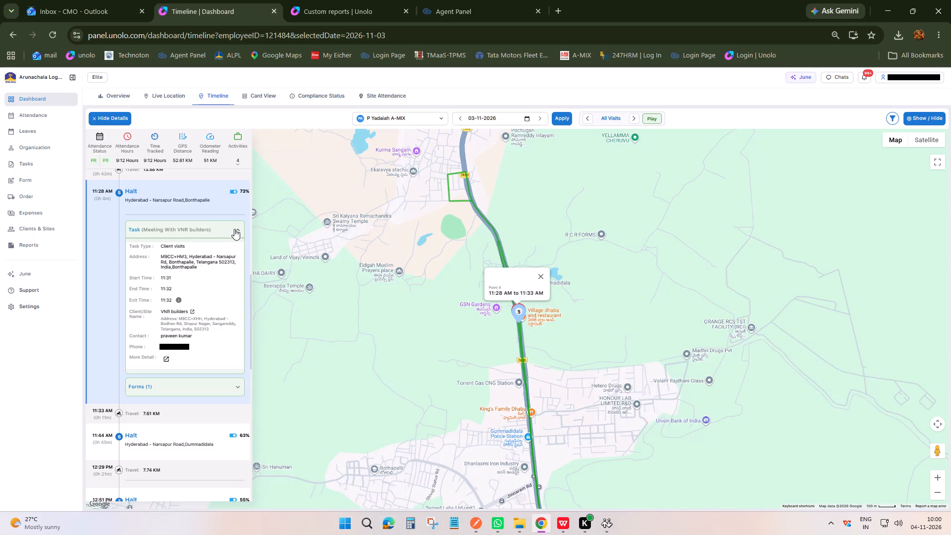
pyautogui.scroll(1, 139, 244)
pyautogui.scroll(-1, 139, 244)
# In WPS Office, copy the VNR builders visit data, N11 through AB11 with its photo, from Location (11).xlsx.
pyautogui.hotkey('alt', 'Tab')
pyautogui.click(272, 0)
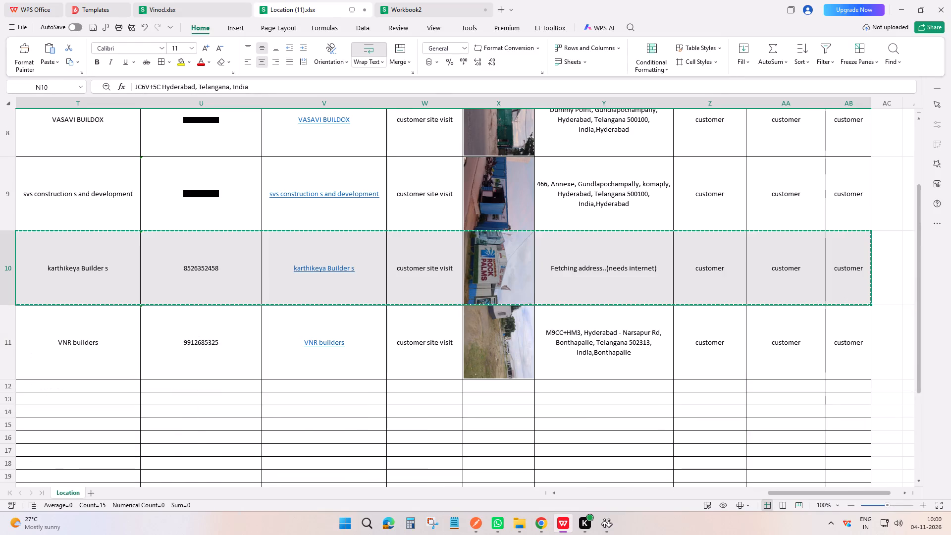
pyautogui.click(353, 325)
pyautogui.press('Left')
pyautogui.press('Left')
pyautogui.press('Left')
pyautogui.press('Left')
pyautogui.press('Left')
pyautogui.press('Left')
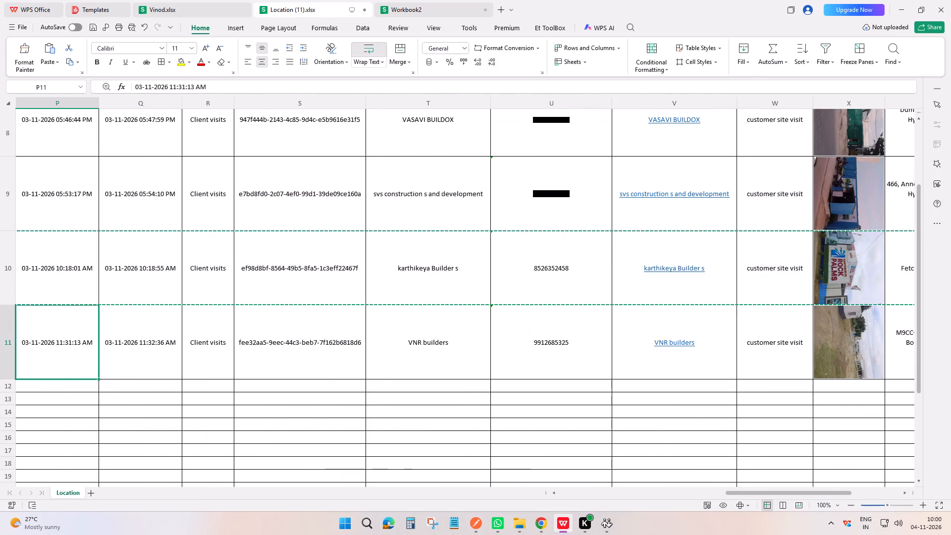
pyautogui.press('Left')
pyautogui.press('Left')
pyautogui.hotkey('ctrl', 'shift', 'Right')
pyautogui.hotkey('ctrl', 'c')
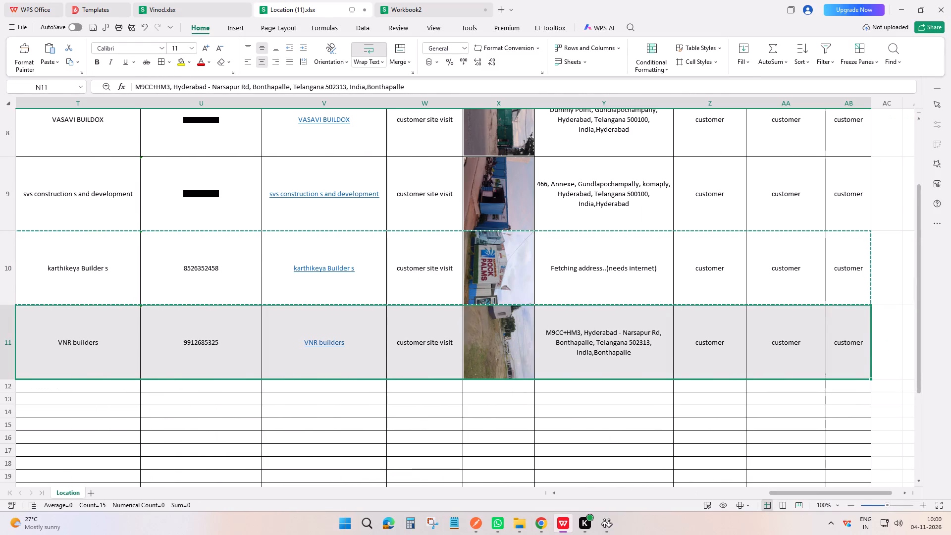
# Paste the VNR builders visit into Workbook2 at N16, the row of the 11:28 AM halt.
pyautogui.click(407, 0)
pyautogui.scroll(-2, 426, 216)
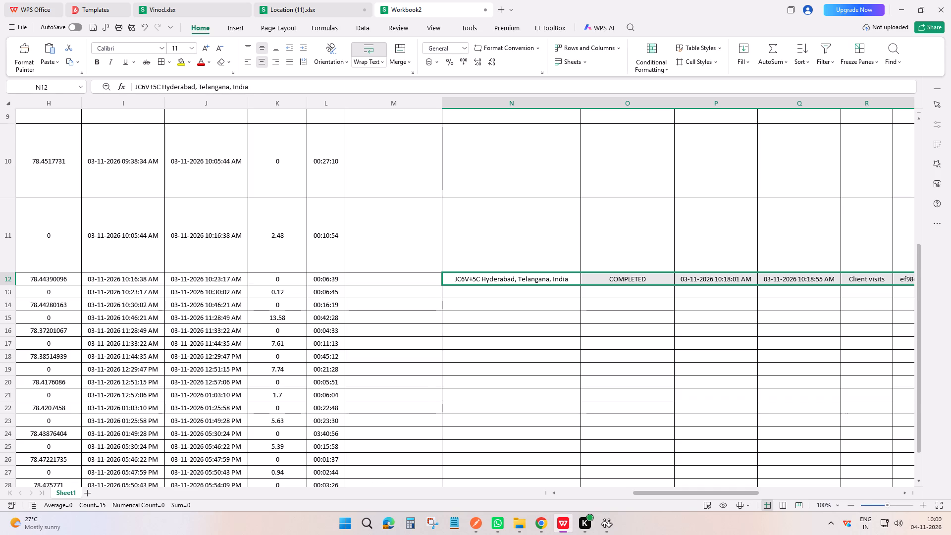
pyautogui.click(551, 528)
pyautogui.click(562, 528)
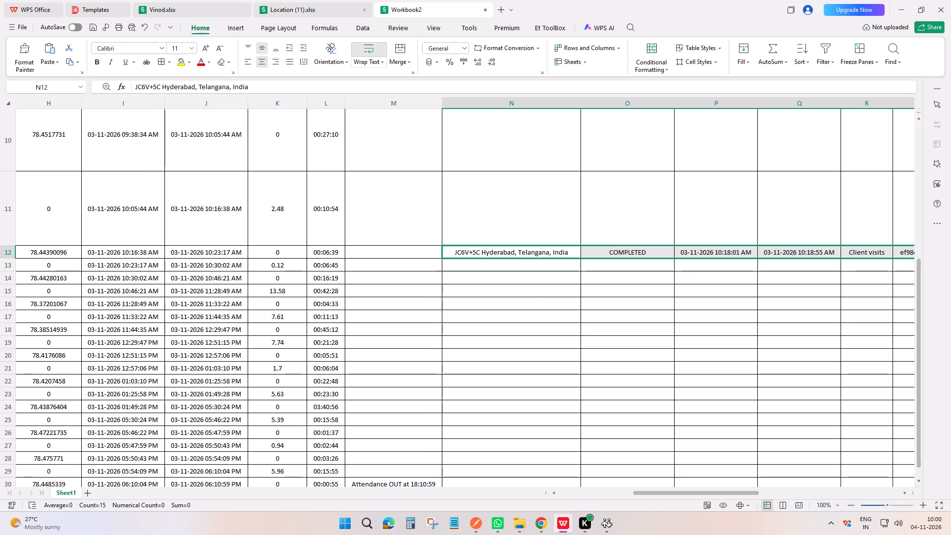
pyautogui.moveTo(136, 303); pyautogui.dragTo(500, 308)
pyautogui.click(500, 308)
pyautogui.hotkey('ctrl', 'v')
# In Chrome, show the 05:46 PM halt on Yadaiah's timeline map and expand its VASAVI BUILDOX meeting details.
pyautogui.hotkey('alt', 'Tab')
pyautogui.scroll(-1, 199, 313)
pyautogui.scroll(1, 199, 313)
pyautogui.scroll(-8, 199, 313)
pyautogui.click(222, 241)
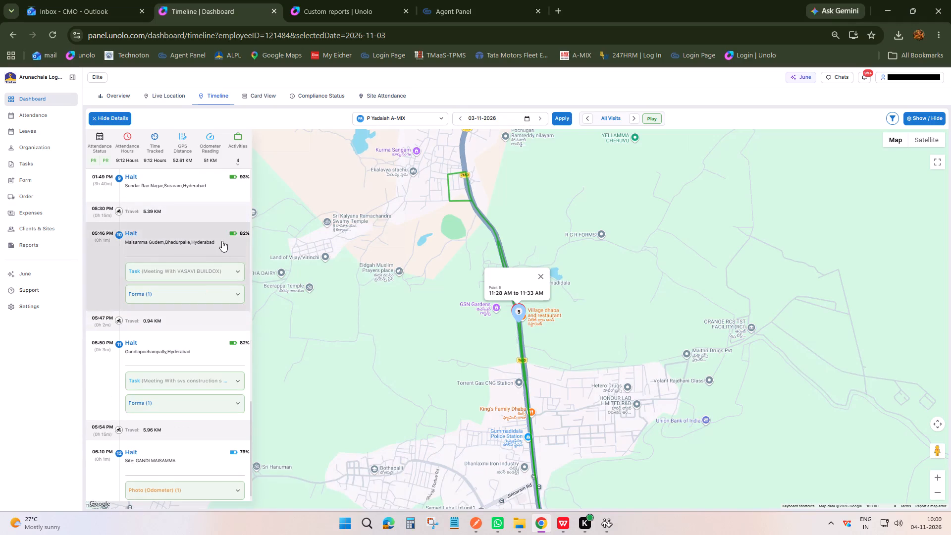
pyautogui.scroll(-1, 222, 241)
pyautogui.click(233, 283)
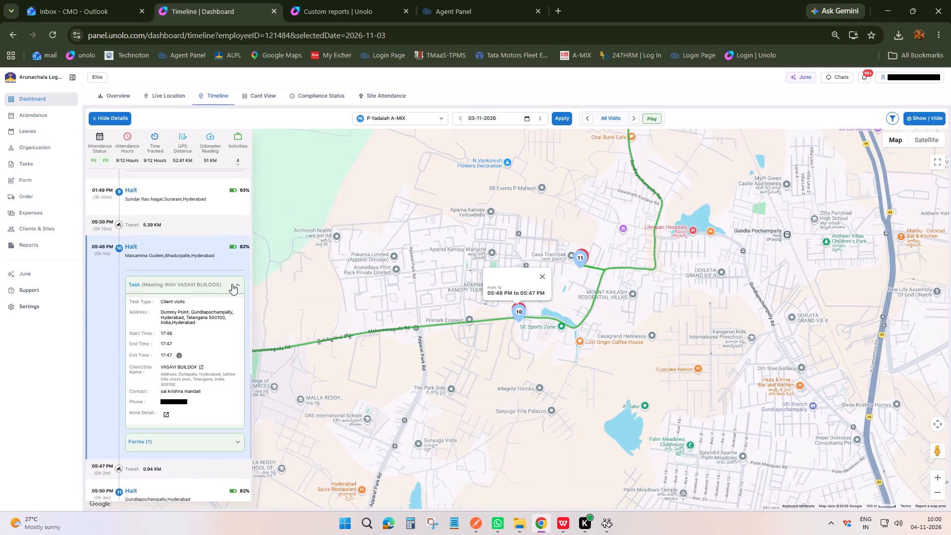
pyautogui.scroll(-1, 232, 284)
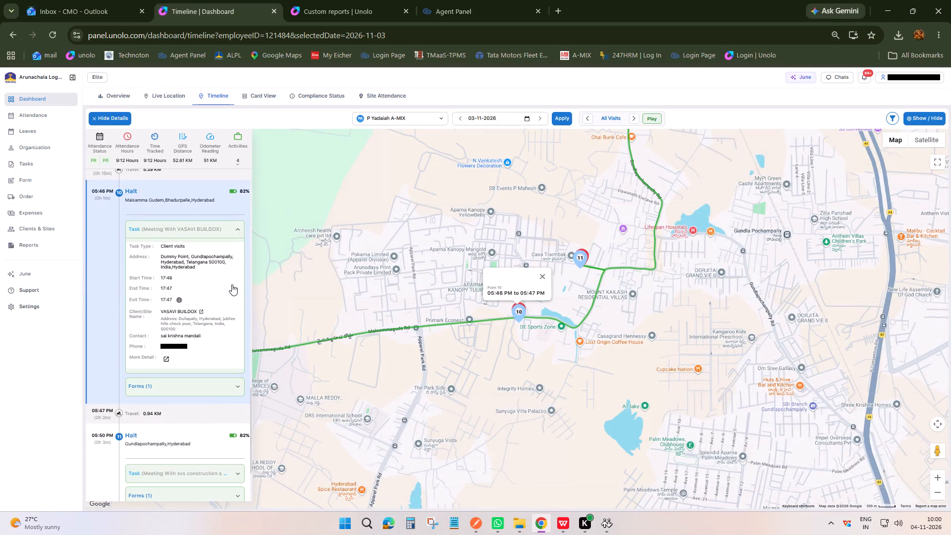
# In WPS Office, copy the VASAVI BUILDOX visit data, N8 through AB8 with its photo, from Location (11).xlsx.
pyautogui.hotkey('alt', 'Tab')
pyautogui.click(270, 0)
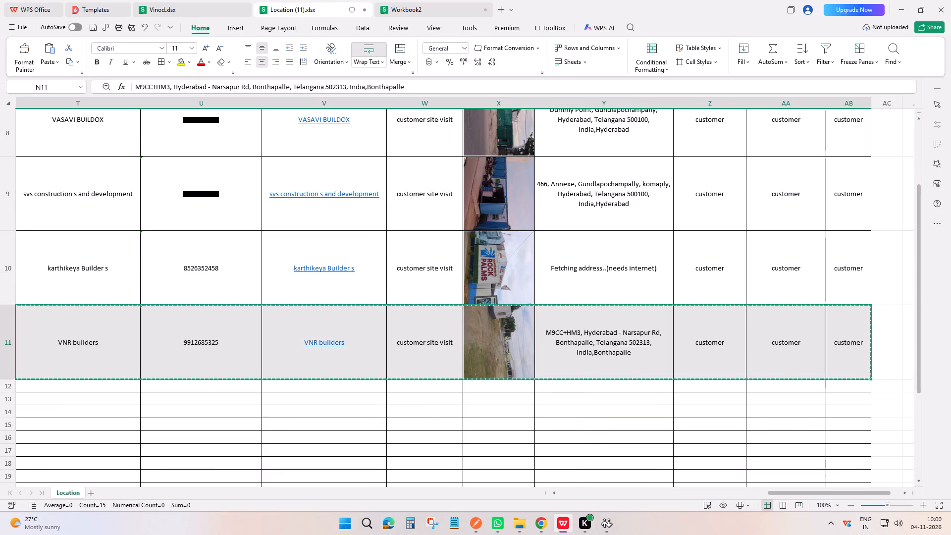
pyautogui.scroll(4, 383, 306)
pyautogui.click(352, 238)
pyautogui.press('Left')
pyautogui.press('Left')
pyautogui.press('Left')
pyautogui.press('Left')
pyautogui.press('Left')
pyautogui.press('Left')
pyautogui.press('Left')
pyautogui.press('Left')
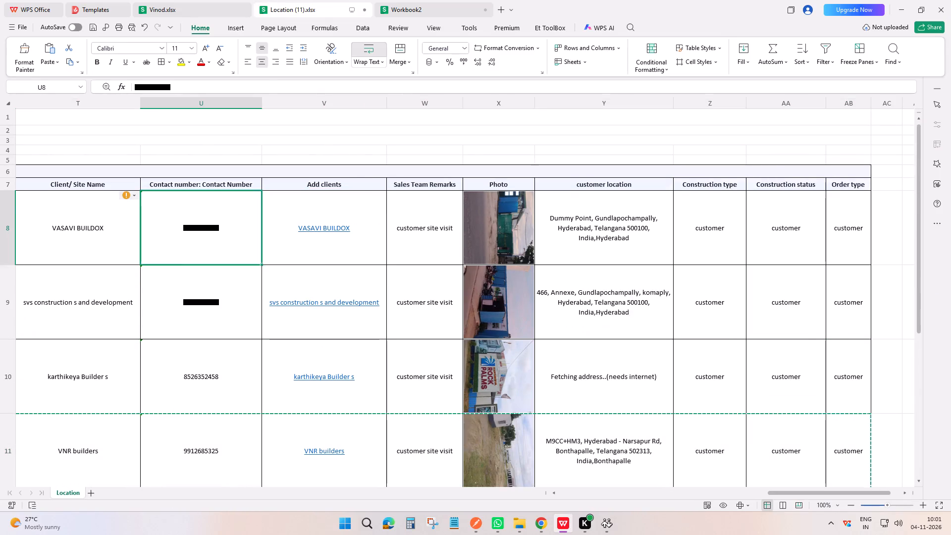
pyautogui.hotkey('ctrl', 'shift', 'Right')
pyautogui.hotkey('ctrl', 'c')
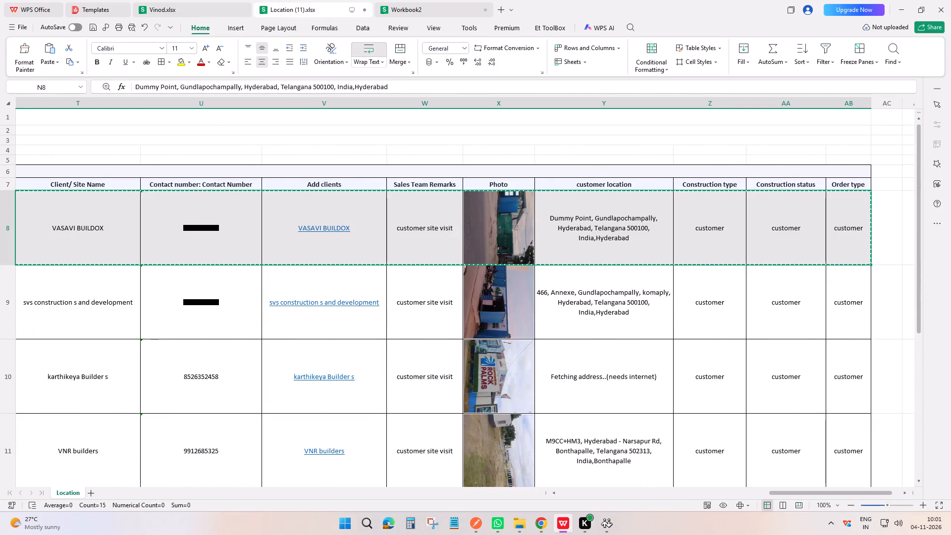
# Paste the VASAVI BUILDOX visit into Workbook2 at N26, the row of the 05:46 PM halt.
pyautogui.click(417, 0)
pyautogui.scroll(-4, 366, 252)
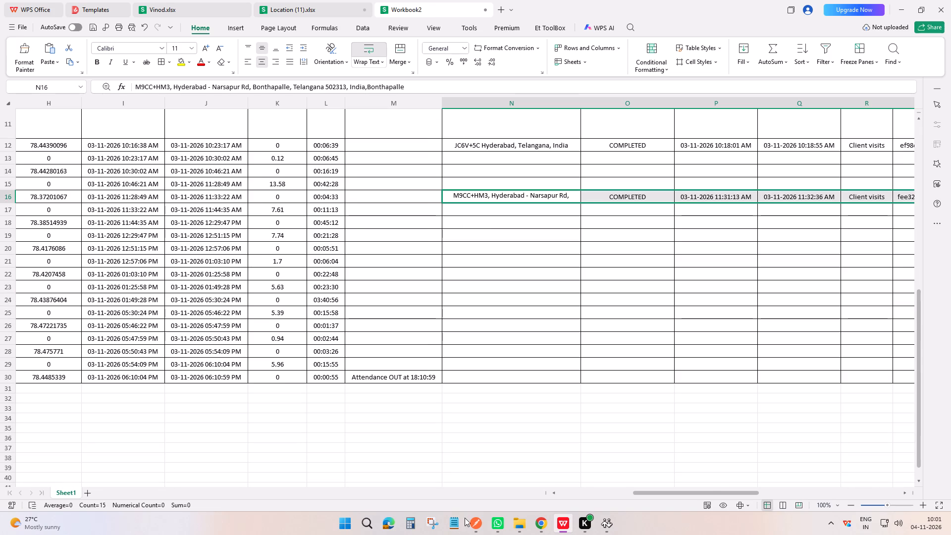
pyautogui.click(542, 518)
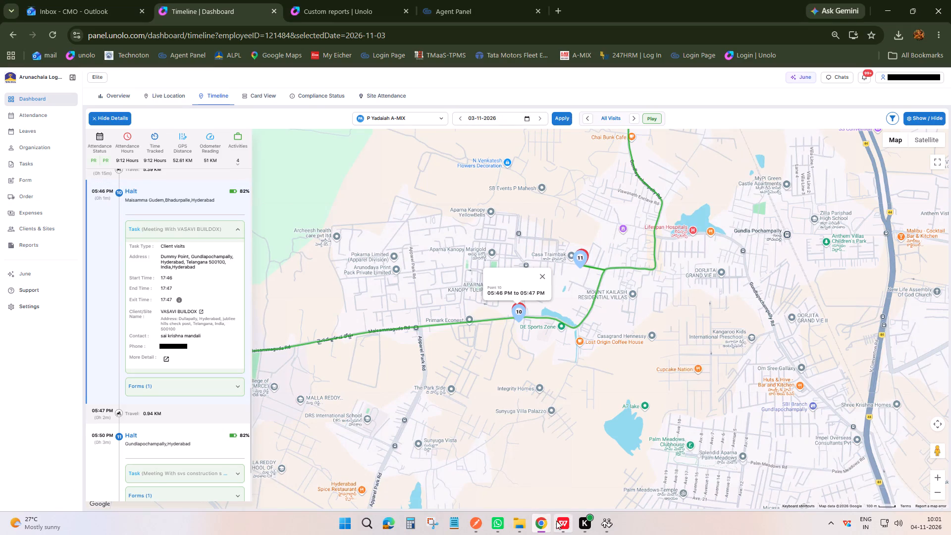
pyautogui.click(565, 523)
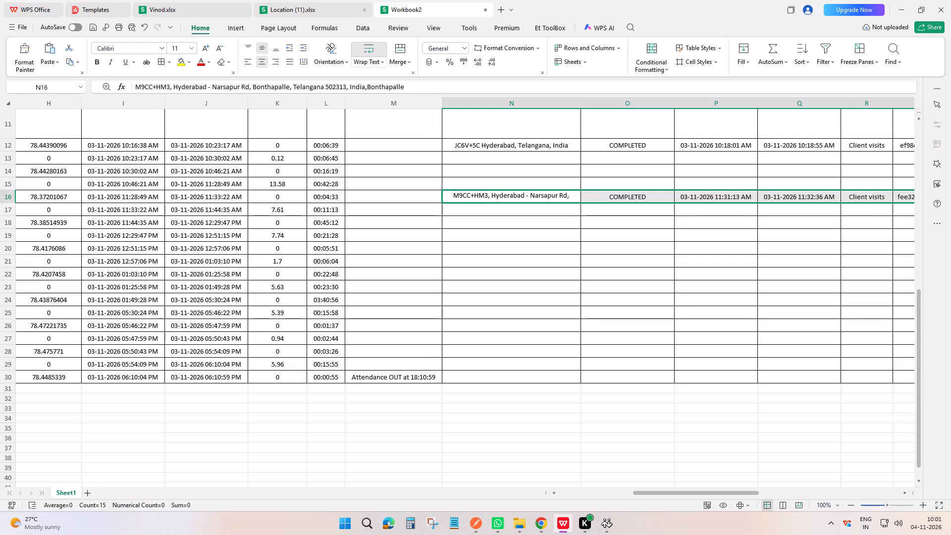
pyautogui.moveTo(127, 325); pyautogui.dragTo(502, 325)
pyautogui.click(502, 325)
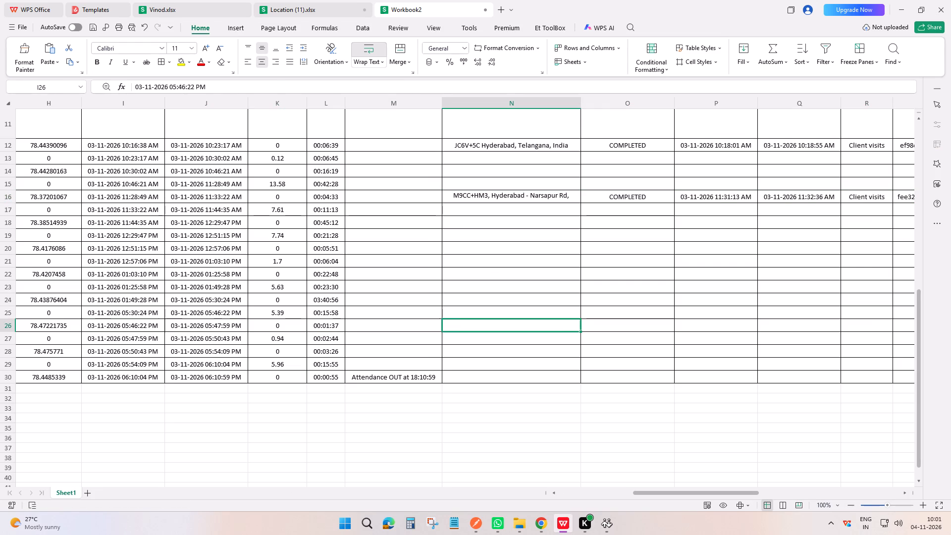
pyautogui.hotkey('ctrl', 'v')
# In Chrome, show the 05:50 PM halt with the svs construction s meeting on Yadaiah's timeline map.
pyautogui.hotkey('alt', 'Tab')
pyautogui.scroll(-3, 185, 343)
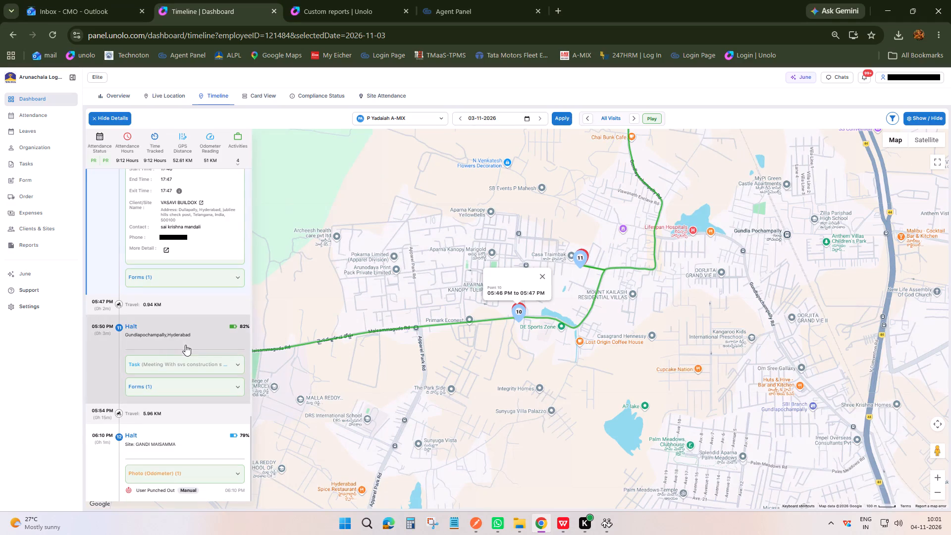
pyautogui.click(196, 336)
pyautogui.scroll(-3, 196, 336)
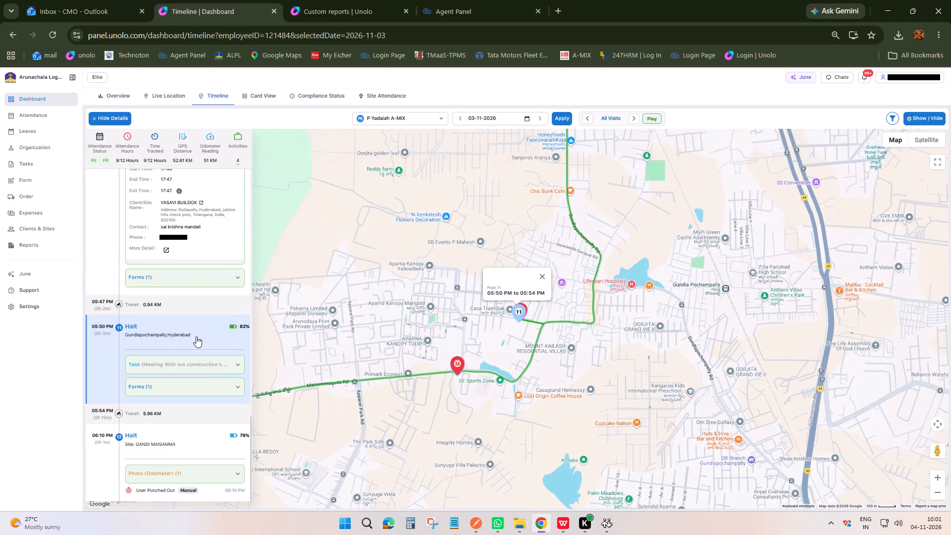
# In WPS Office, copy the svs construction s and development visit data, N9 through AB9 with its photo, from Location (11).xlsx.
pyautogui.hotkey('alt', 'Tab')
pyautogui.click(299, 0)
pyautogui.scroll(-1, 374, 279)
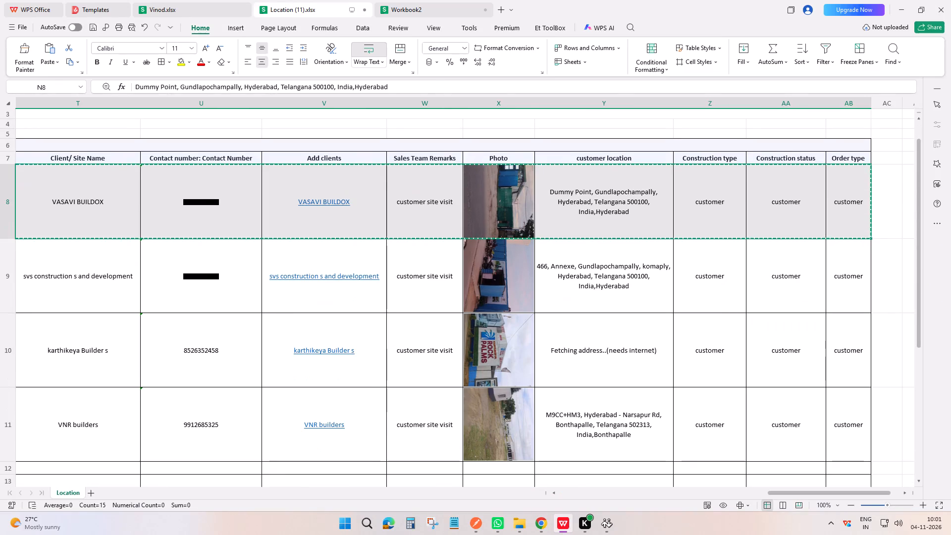
pyautogui.click(345, 250)
pyautogui.press('Left')
pyautogui.press('Left')
pyautogui.press('Left')
pyautogui.press('Left')
pyautogui.press('Left')
pyautogui.press('Left')
pyautogui.press('Left')
pyautogui.press('Left')
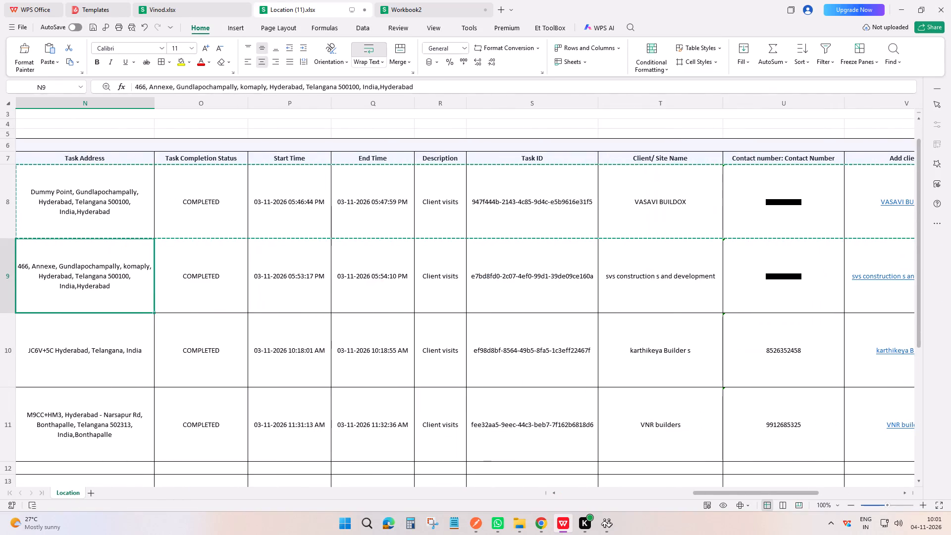
pyautogui.hotkey('ctrl', 'shift', 'Right')
pyautogui.hotkey('ctrl', 'c')
# Paste the svs construction s and development visit into Workbook2 at N28, the row of the 05:50 PM halt.
pyautogui.click(454, 2)
pyautogui.scroll(-3, 405, 285)
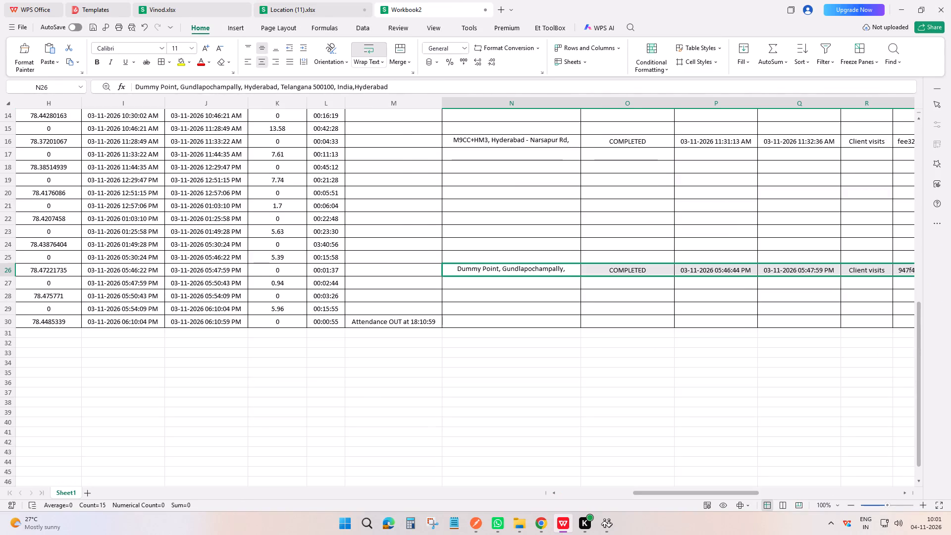
pyautogui.moveTo(124, 271); pyautogui.dragTo(467, 271)
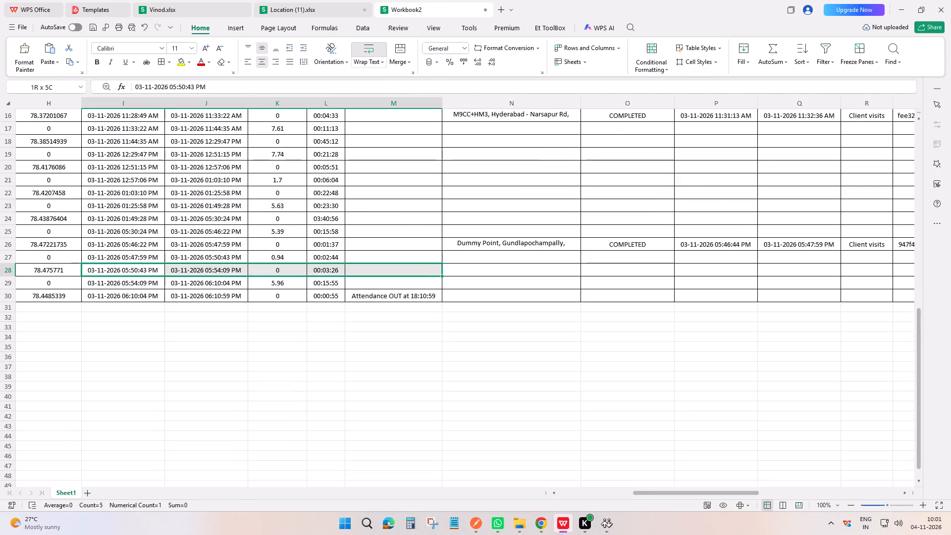
pyautogui.moveTo(467, 271); pyautogui.dragTo(506, 270)
pyautogui.click(506, 270)
pyautogui.hotkey('ctrl', 'v')
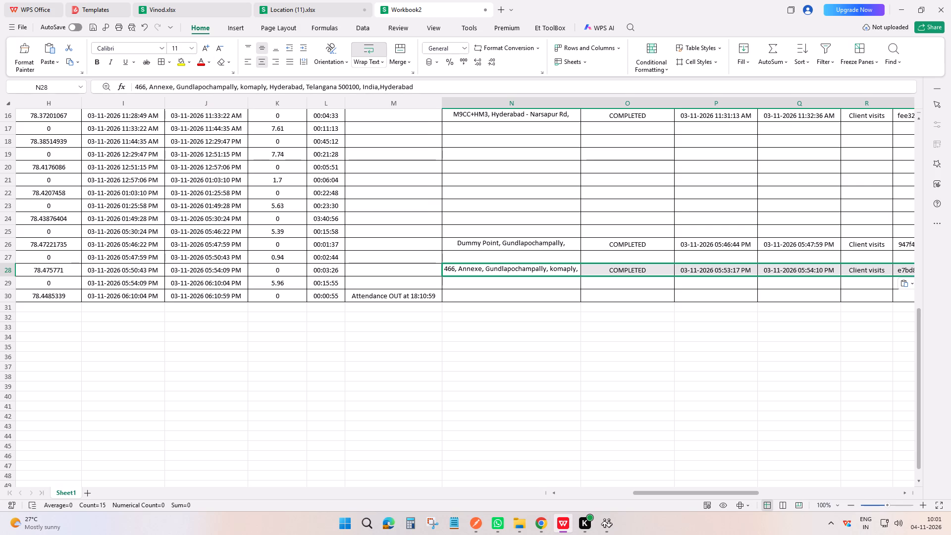
# Auto-fit the height of all rows in Workbook2's sheet.
pyautogui.click(7, 102)
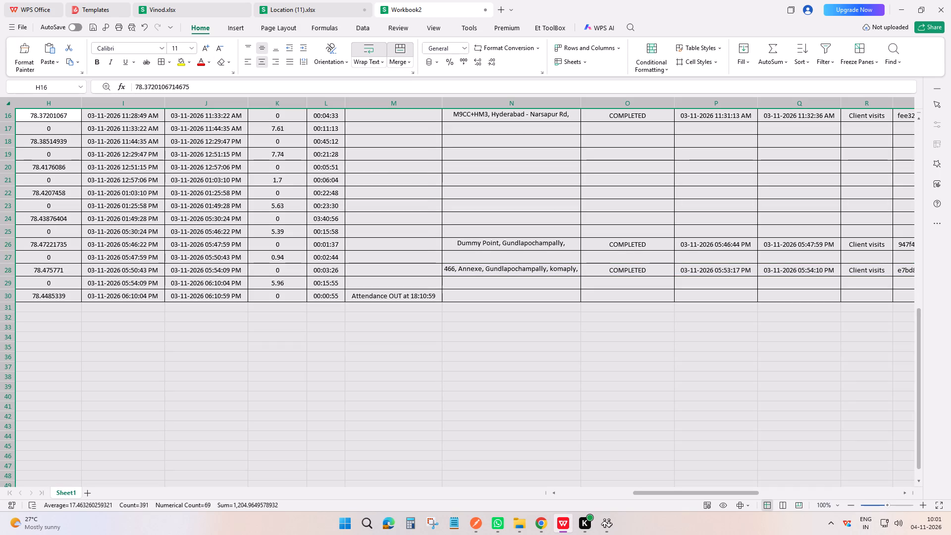
pyautogui.doubleClick(15, 240)
# Check the four pasted client visits in rows 12, 16, 26 and 28, including their photos and the halt times.
pyautogui.scroll(13, 521, 294)
pyautogui.click(517, 290)
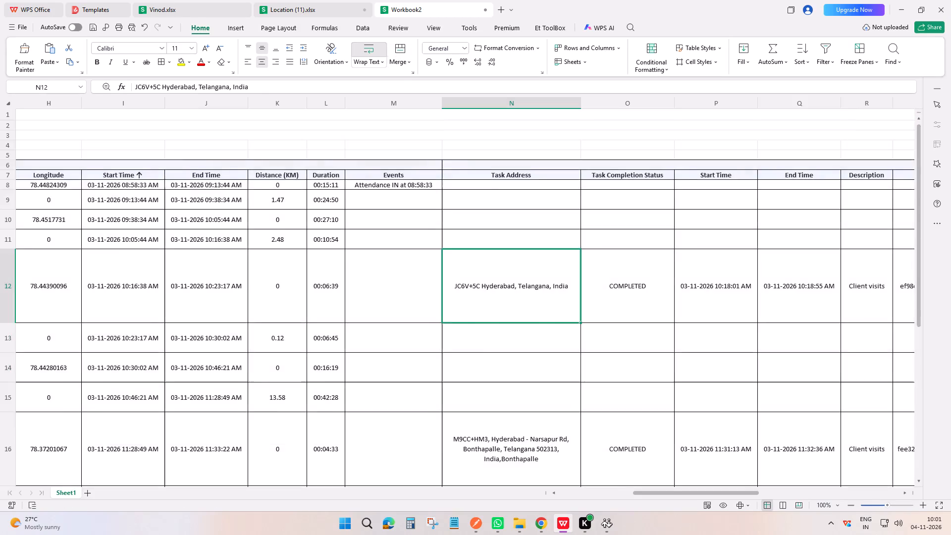
pyautogui.scroll(-4, 517, 290)
pyautogui.click(507, 325)
pyautogui.scroll(-5, 510, 320)
pyautogui.click(505, 344)
pyautogui.scroll(-5, 508, 340)
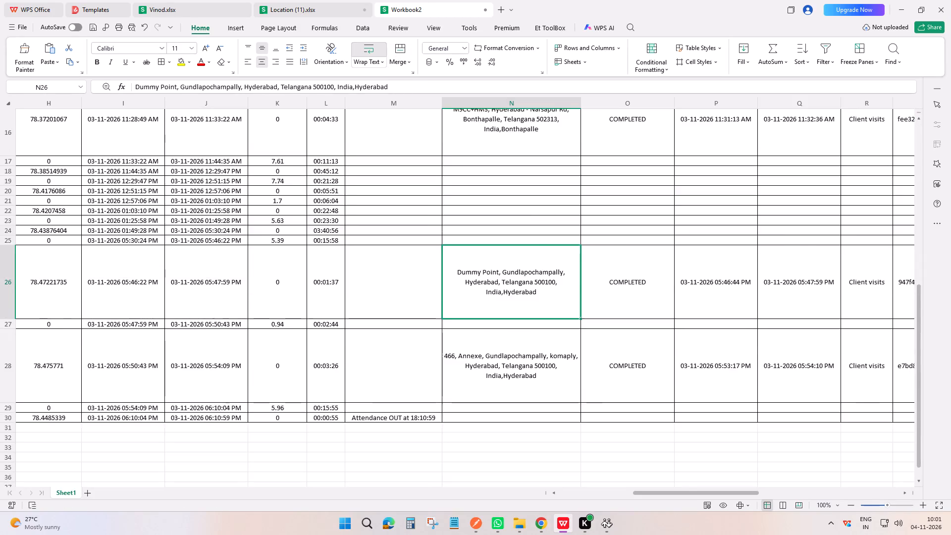
pyautogui.click(500, 355)
pyautogui.moveTo(704, 495); pyautogui.dragTo(923, 472)
pyautogui.scroll(3, 634, 367)
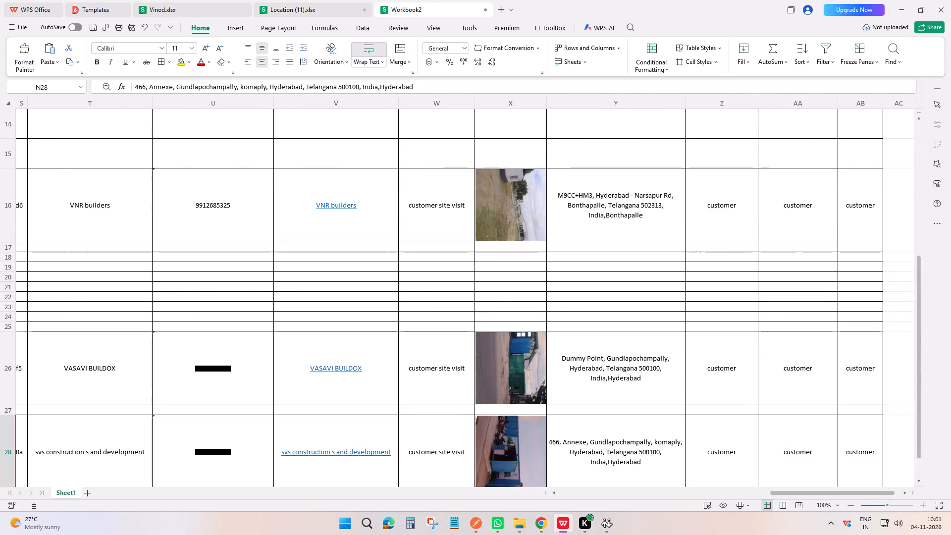
pyautogui.scroll(10, 502, 380)
pyautogui.moveTo(781, 492); pyautogui.dragTo(583, 475)
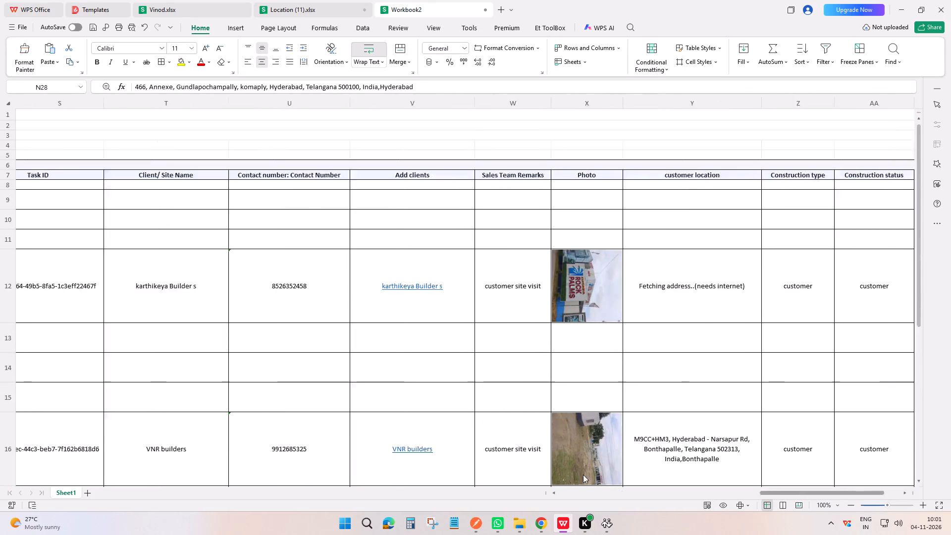
pyautogui.moveTo(583, 475); pyautogui.dragTo(0, 411)
pyautogui.scroll(5, 230, 248)
pyautogui.click(182, 139)
pyautogui.scroll(4, 157, 153)
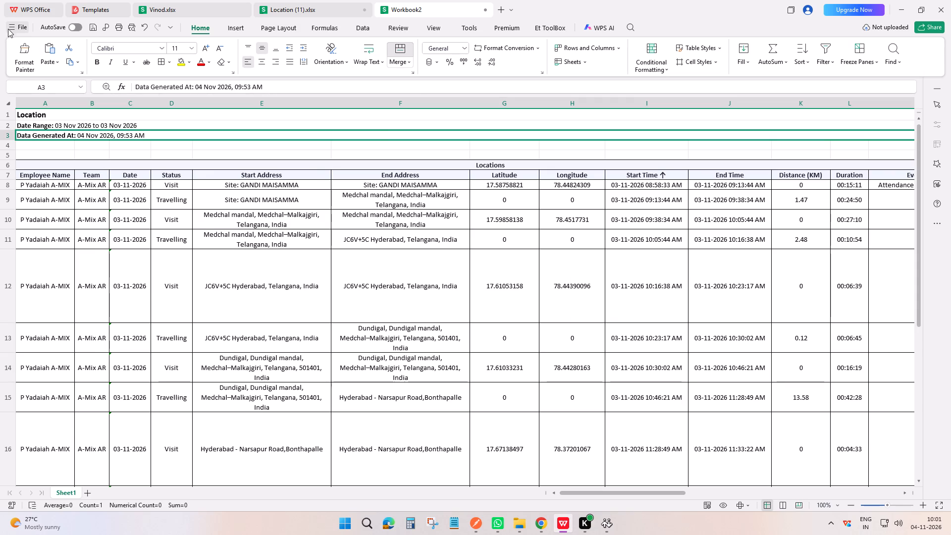
# Save Workbook2 as Yadaiah.xlsx in the Desktop report folder, replacing the existing file.
pyautogui.click(10, 28)
pyautogui.click(49, 126)
pyautogui.click(49, 126)
pyautogui.press('BackSpace')
pyautogui.write('Yada')
pyautogui.press('Down')
pyautogui.press('Return')
pyautogui.press('Return')
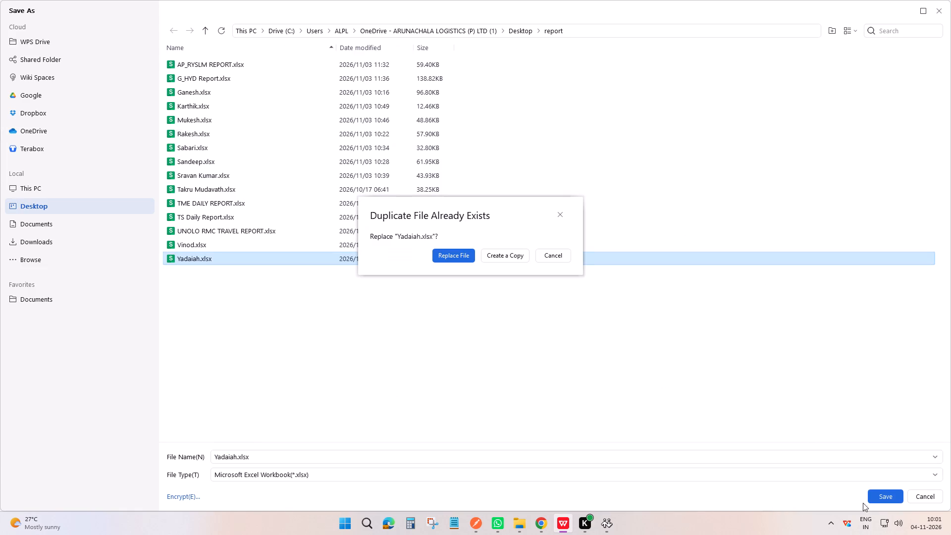
pyautogui.click(458, 254)
# Close the Location (11).xlsx workbook.
pyautogui.scroll(7, 510, 252)
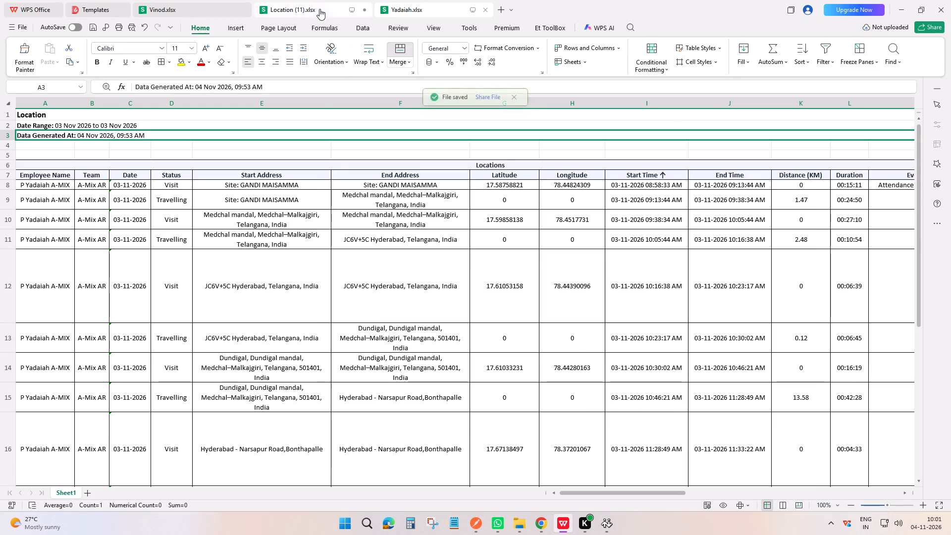
pyautogui.click(319, 9)
pyautogui.hotkey('ctrl', 'w')
pyautogui.click(494, 269)
pyautogui.scroll(8, 451, 326)
# In Chrome, download the ready Location custom report for Sravan as Excel and open Location (12).xlsx in WPS Office.
pyautogui.hotkey('alt', 'Tab')
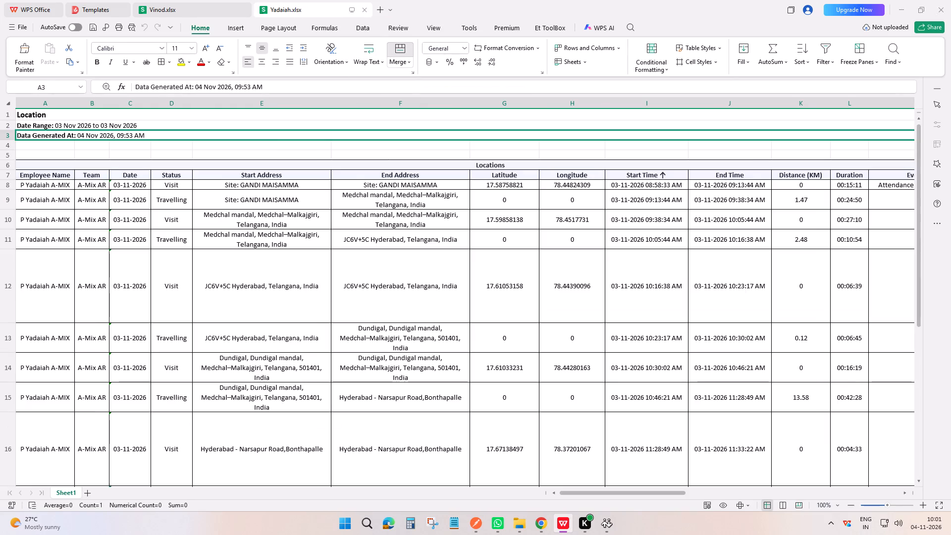
pyautogui.click(333, 5)
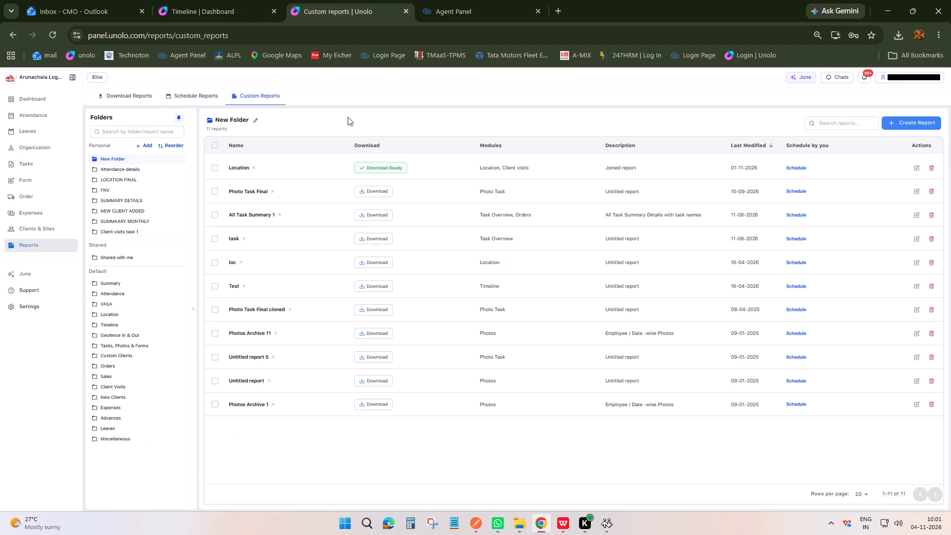
pyautogui.click(383, 172)
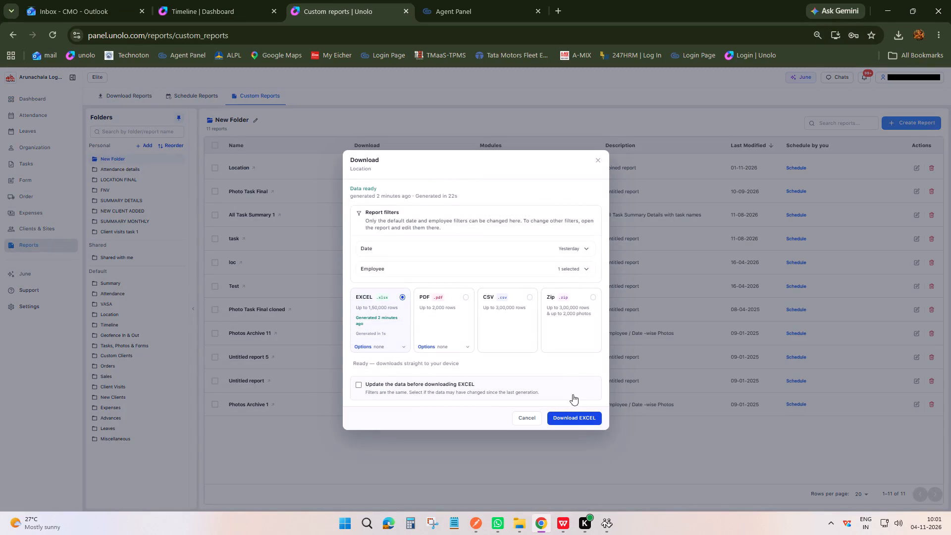
pyautogui.click(573, 411)
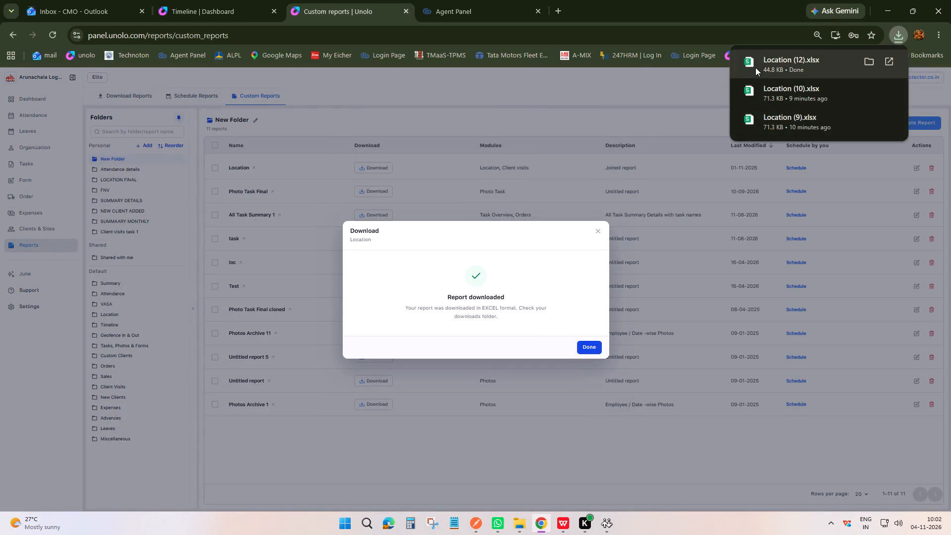
pyautogui.click(758, 64)
pyautogui.scroll(4, 415, 261)
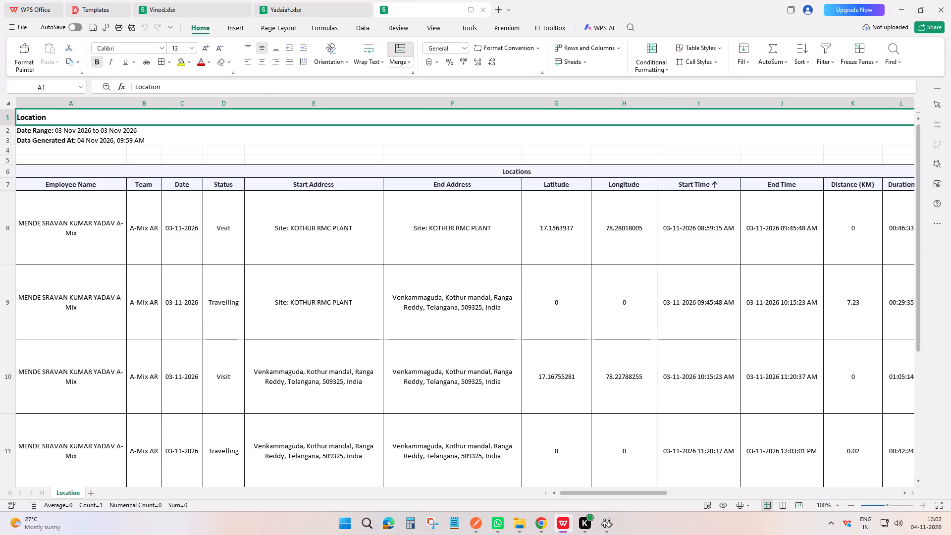
pyautogui.hotkey('alt', 'Tab')
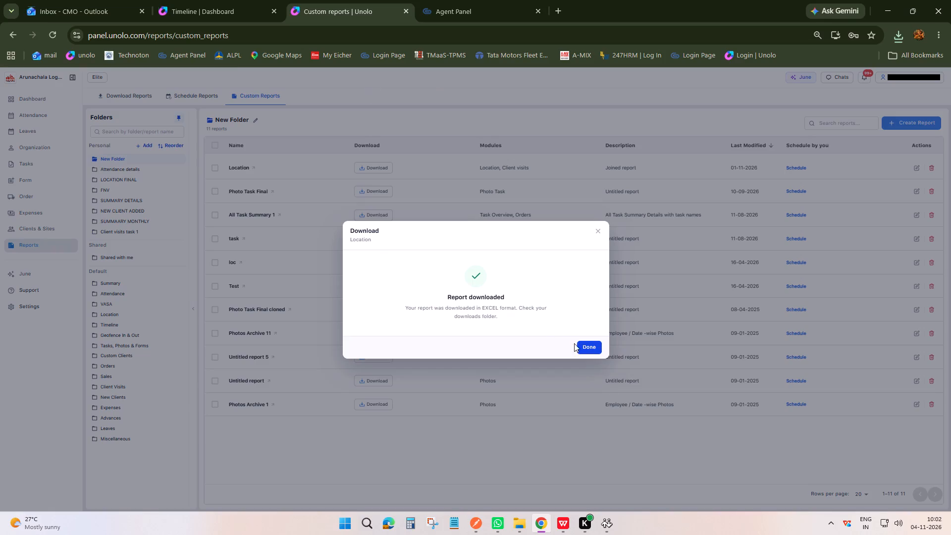
pyautogui.click(591, 348)
pyautogui.click(380, 170)
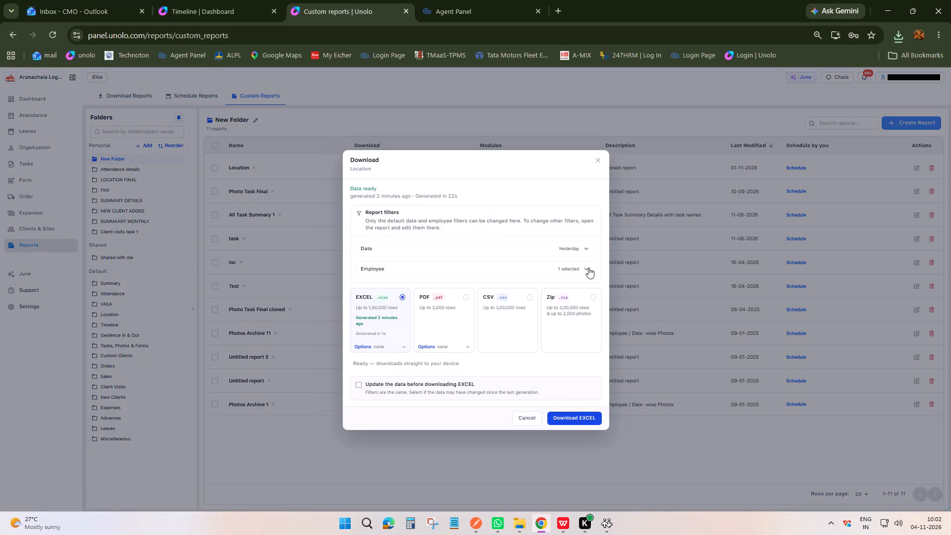
pyautogui.click(588, 267)
pyautogui.click(583, 283)
pyautogui.click(570, 283)
pyautogui.click(535, 301)
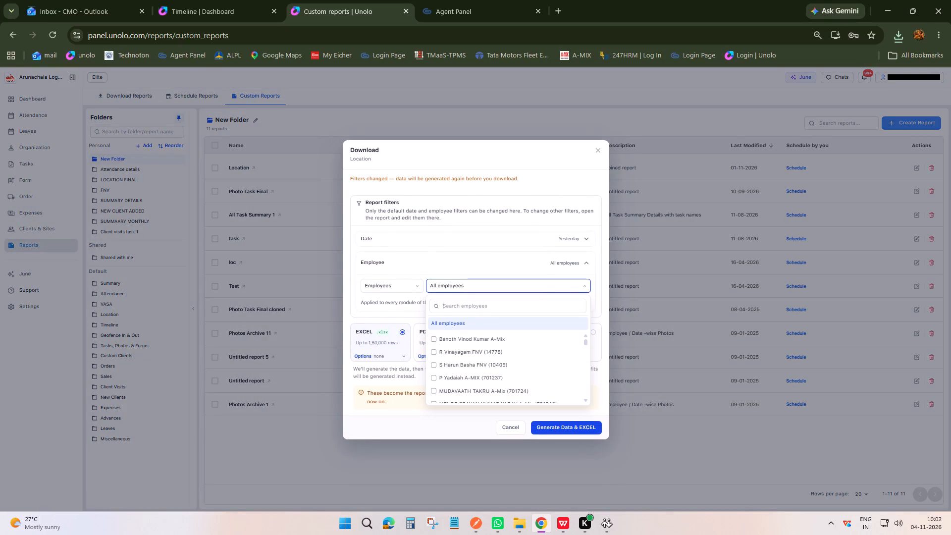
pyautogui.write('a-mix')
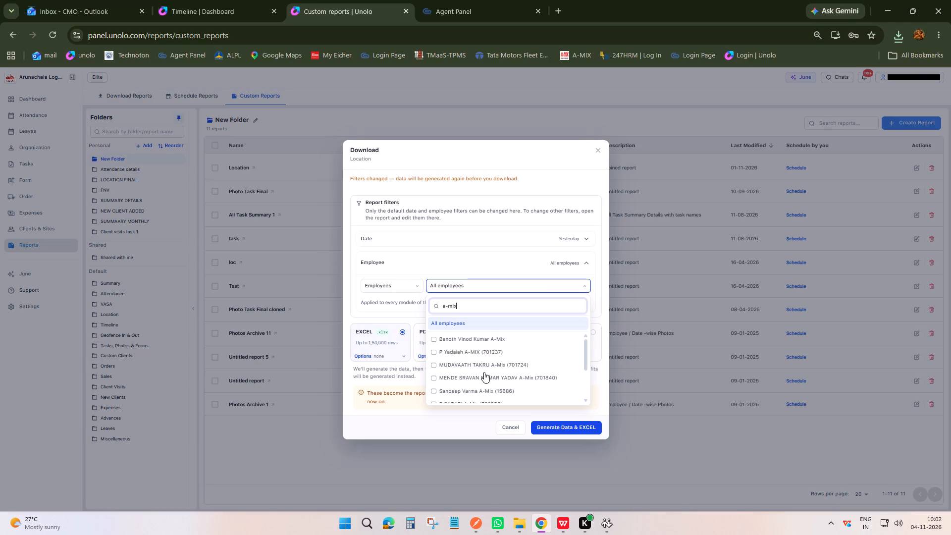
pyautogui.click(474, 389)
pyautogui.click(557, 434)
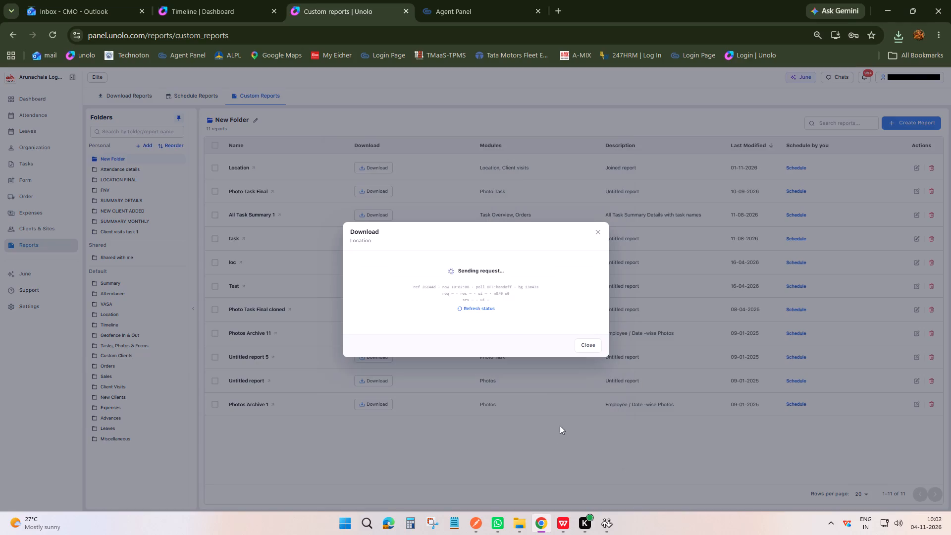
pyautogui.click(589, 352)
pyautogui.click(496, 500)
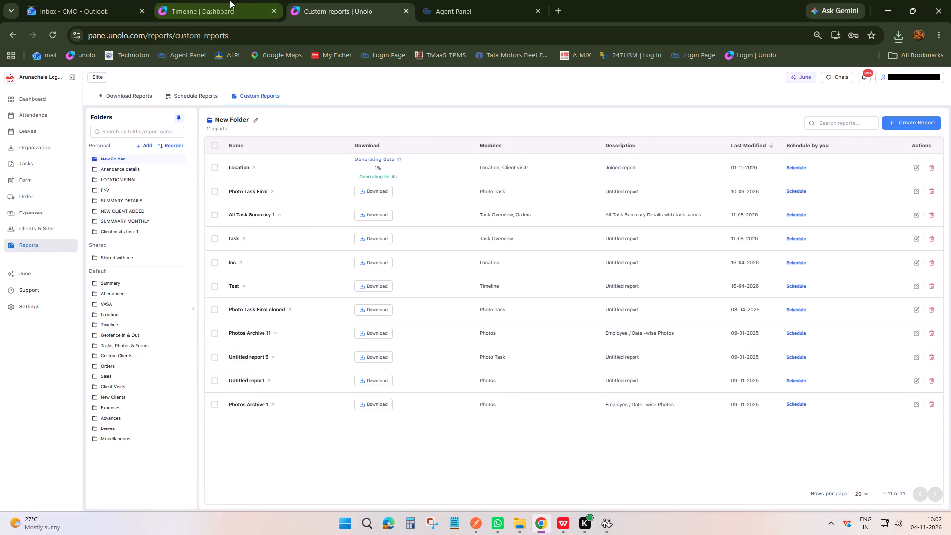
# Load Sravan's timeline for 03-11-2026 and show the 08:59 AM punch-in point on the map.
pyautogui.click(230, 0)
pyautogui.click(381, 114)
pyautogui.click(387, 135)
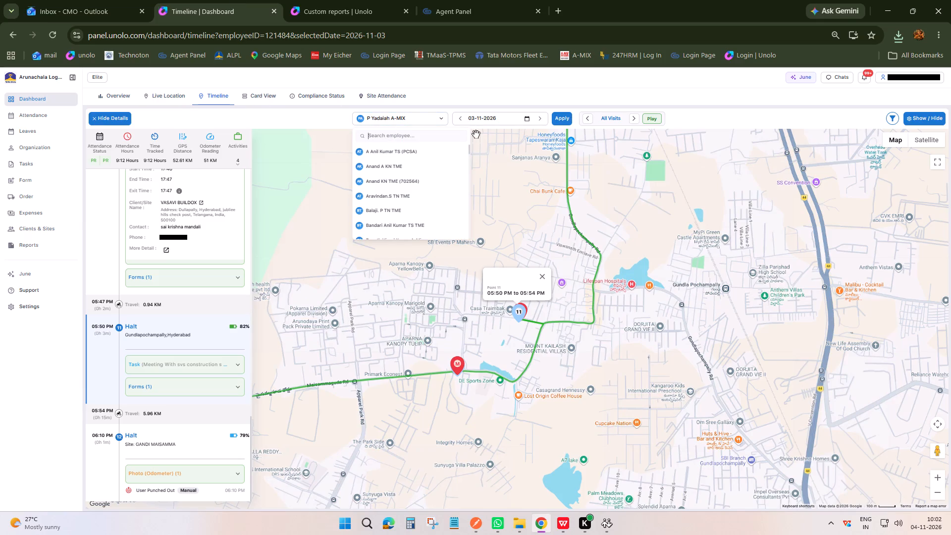
pyautogui.write('srava')
pyautogui.click(439, 153)
pyautogui.click(560, 119)
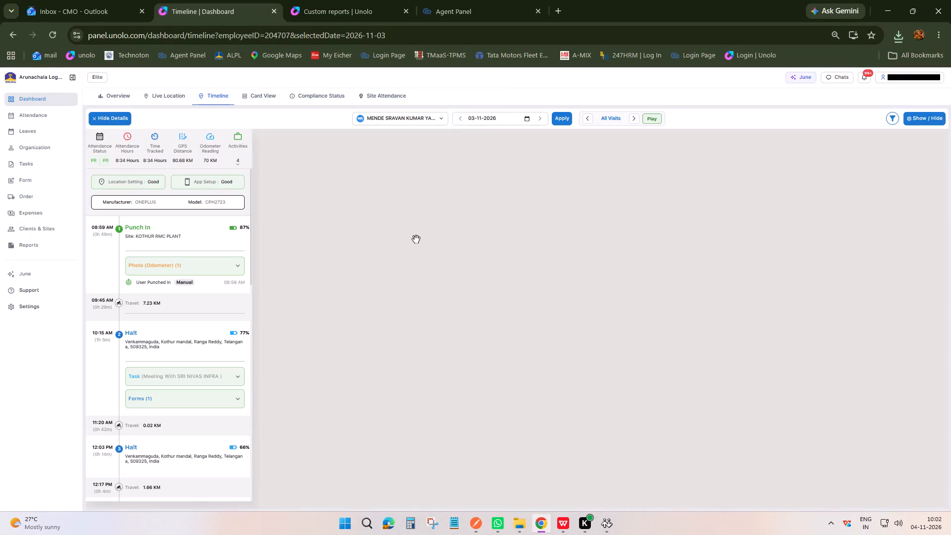
pyautogui.scroll(3, 169, 254)
pyautogui.click(167, 232)
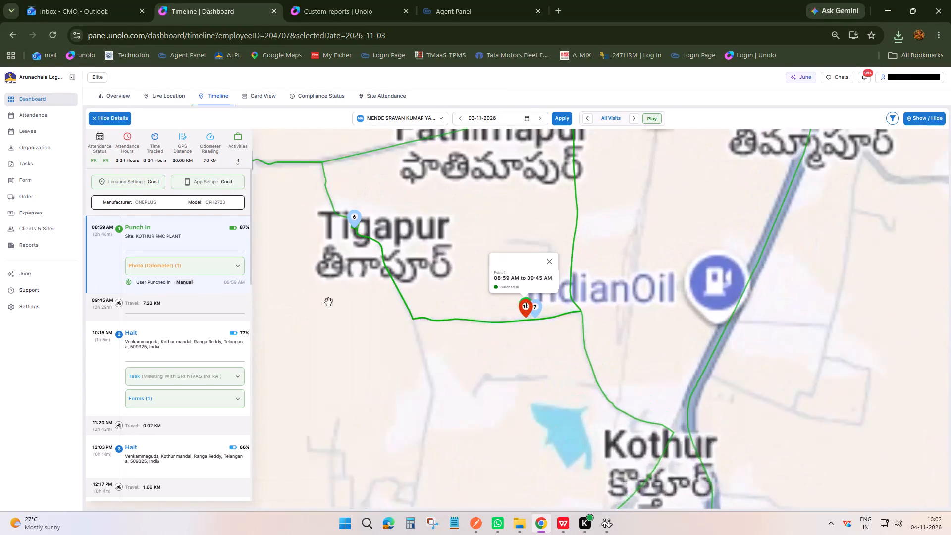
# Switch to Sravan's Location (12).xlsx report in WPS Office.
pyautogui.click(565, 526)
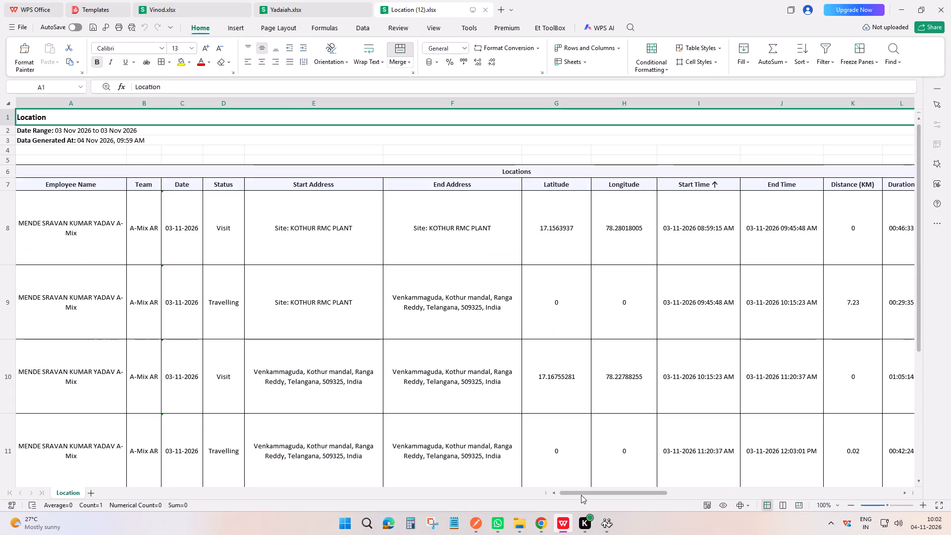
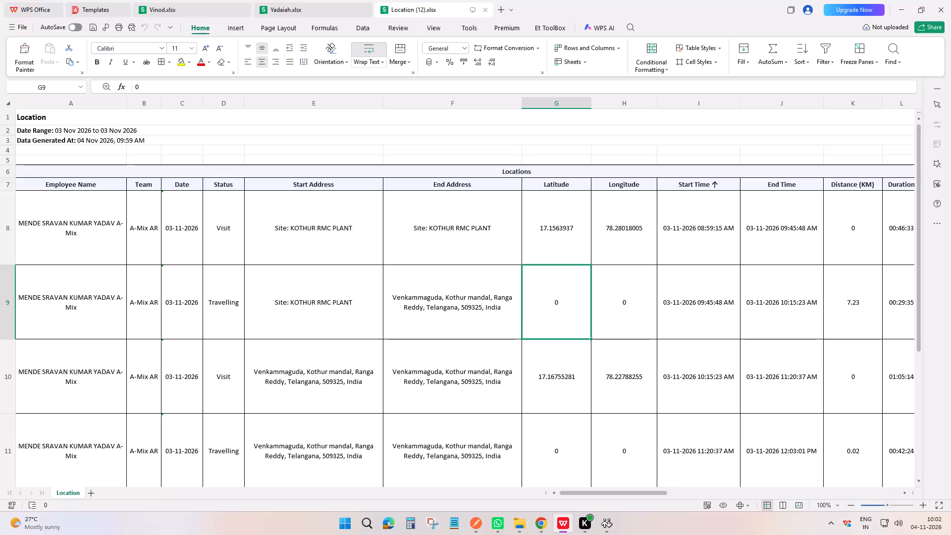
# Copy the entire Location sheet of Location (12).xlsx into a new blank workbook and adjust its paste option.
pyautogui.click(551, 235)
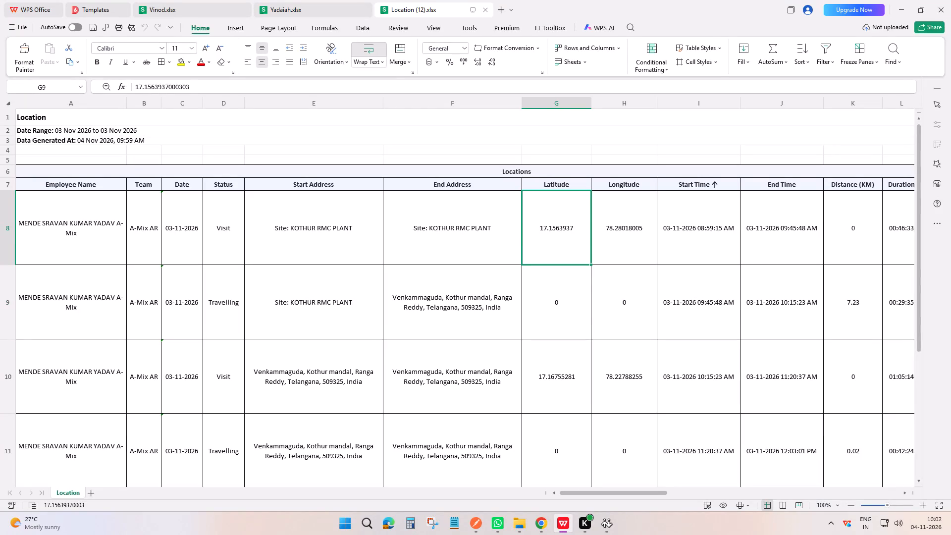
pyautogui.click(8, 100)
pyautogui.hotkey('ctrl', 'c')
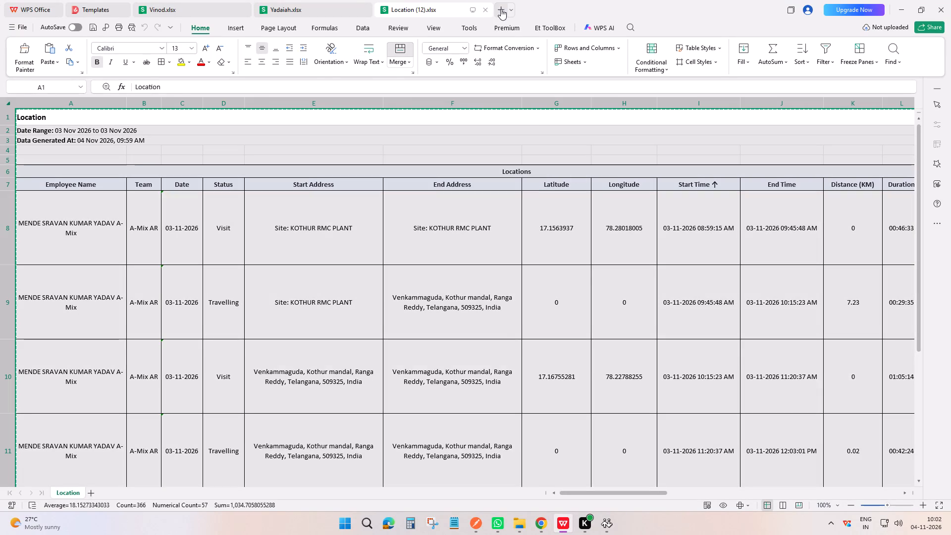
pyautogui.click(512, 8)
pyautogui.click(548, 102)
pyautogui.hotkey('ctrl', 'v')
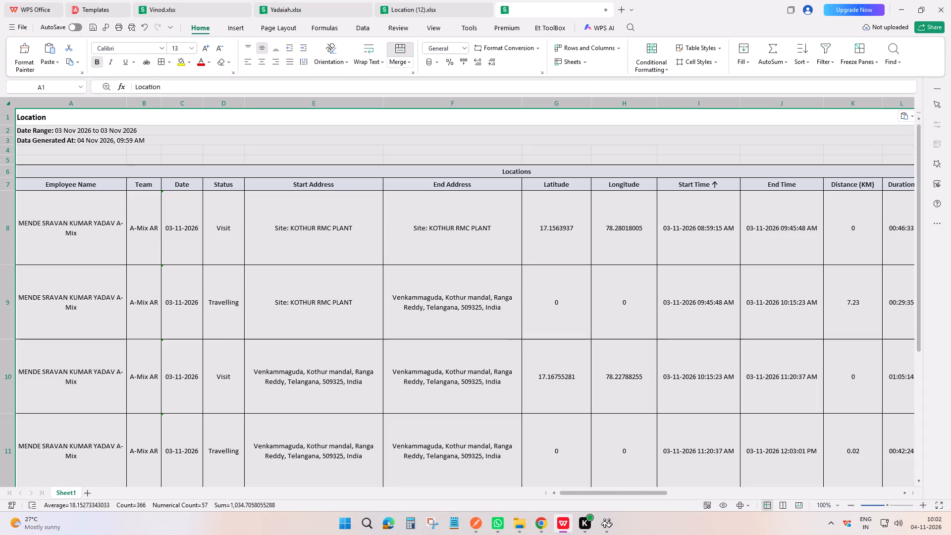
pyautogui.click(905, 119)
pyautogui.click(850, 260)
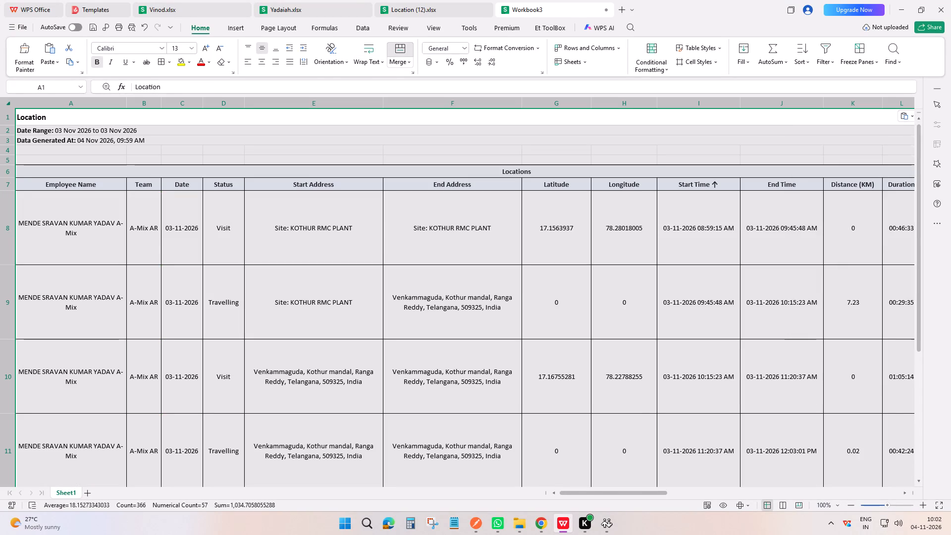
# In the new workbook, delete the task section's Employee Name, Manager Name, Designation, Date and Assigned by columns (N to R).
pyautogui.click(715, 245)
pyautogui.moveTo(629, 493); pyautogui.dragTo(737, 484)
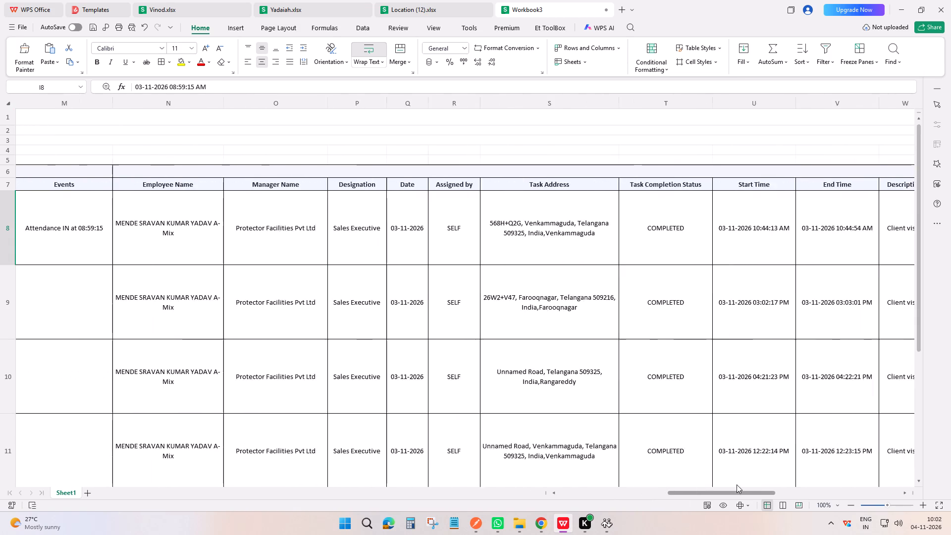
pyautogui.moveTo(737, 484); pyautogui.dragTo(676, 478)
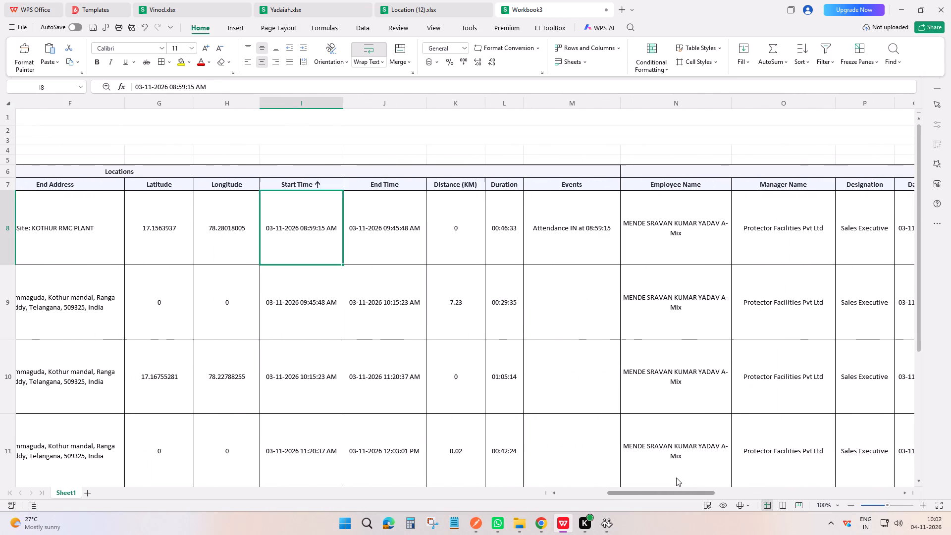
pyautogui.moveTo(676, 478); pyautogui.dragTo(710, 474)
pyautogui.moveTo(384, 104); pyautogui.dragTo(627, 114)
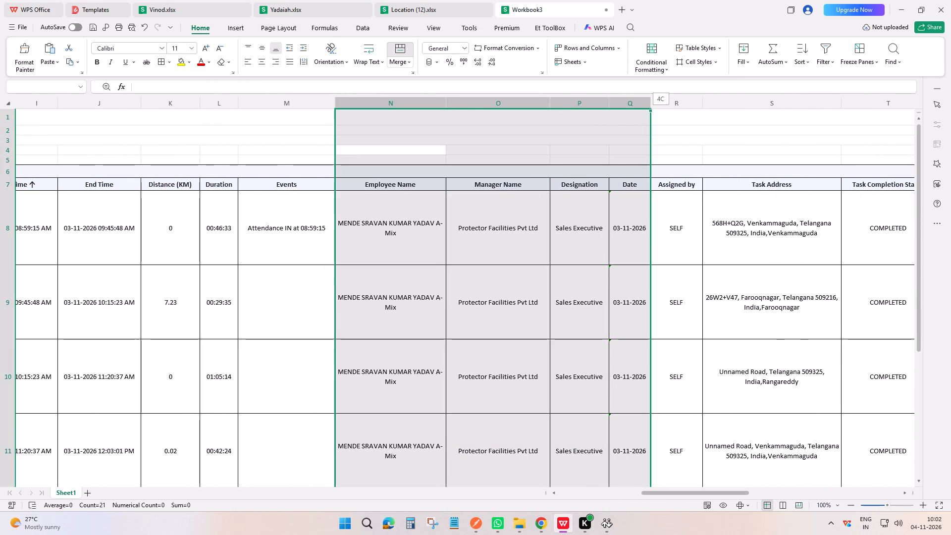
pyautogui.moveTo(627, 114); pyautogui.dragTo(659, 120)
pyautogui.hotkey('ctrl', '-')
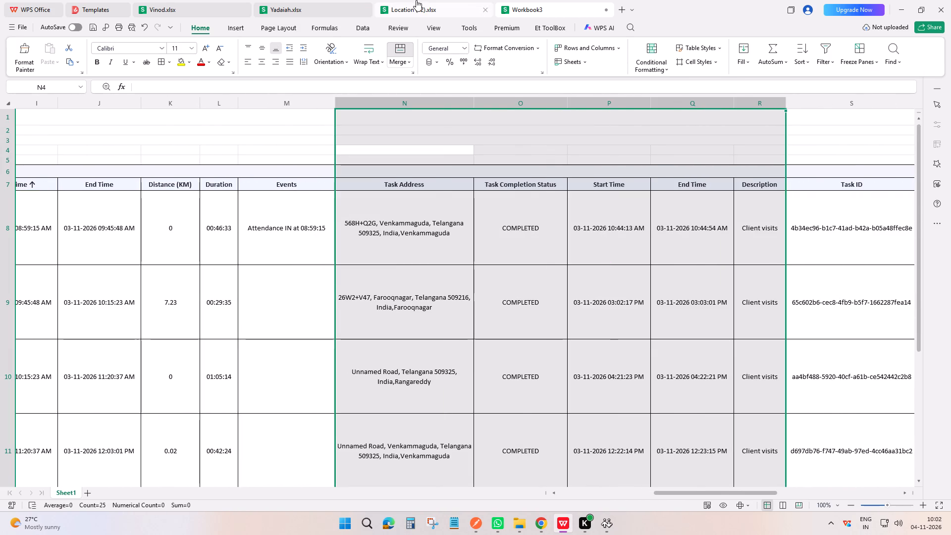
# In Location (12).xlsx, delete the same task columns N to R, from Employee Name through Assigned by.
pyautogui.click(416, 0)
pyautogui.moveTo(643, 493); pyautogui.dragTo(656, 492)
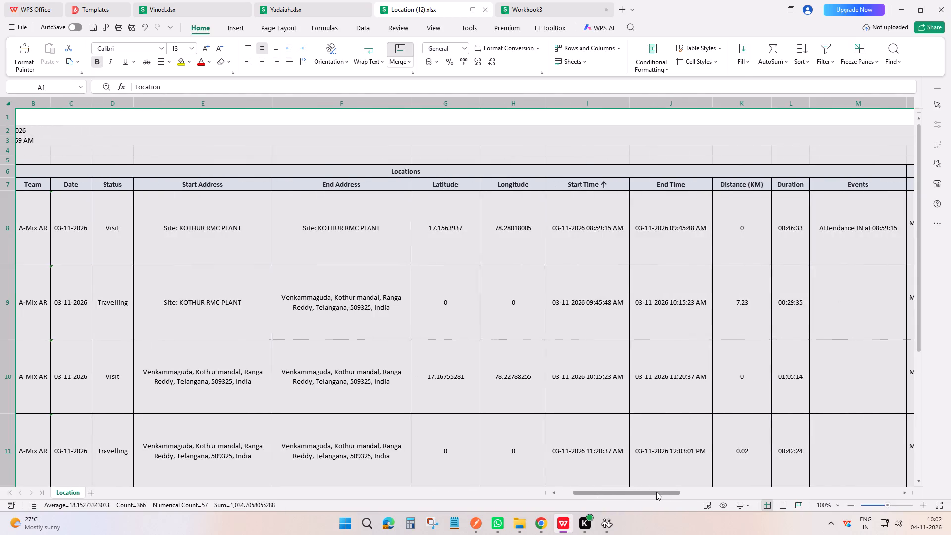
pyautogui.moveTo(656, 492); pyautogui.dragTo(719, 490)
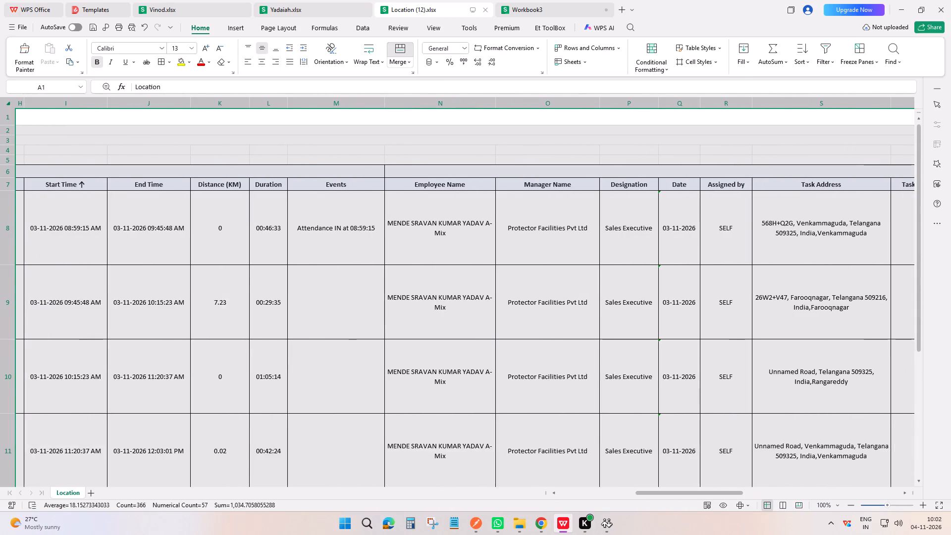
pyautogui.moveTo(445, 102); pyautogui.dragTo(711, 115)
pyautogui.hotkey('ctrl', '-')
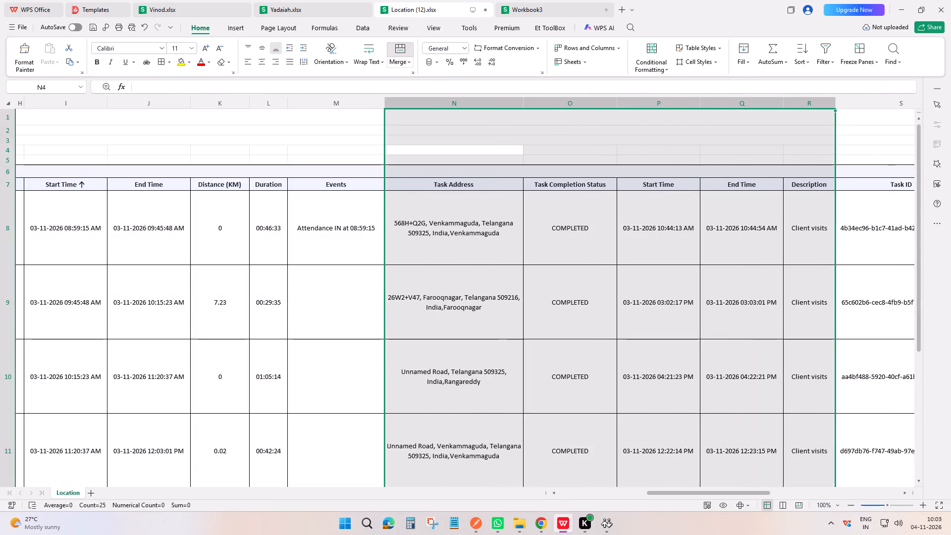
# Delete the Add Form column (AC) at the end of the Location (12).xlsx table.
pyautogui.click(509, 329)
pyautogui.moveTo(672, 494); pyautogui.dragTo(817, 490)
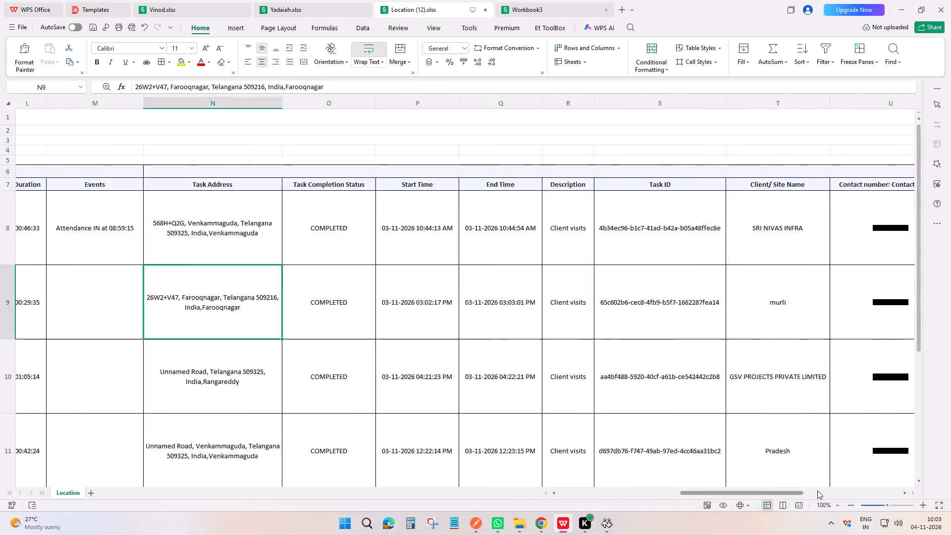
pyautogui.moveTo(817, 490); pyautogui.dragTo(950, 482)
pyautogui.click(877, 103)
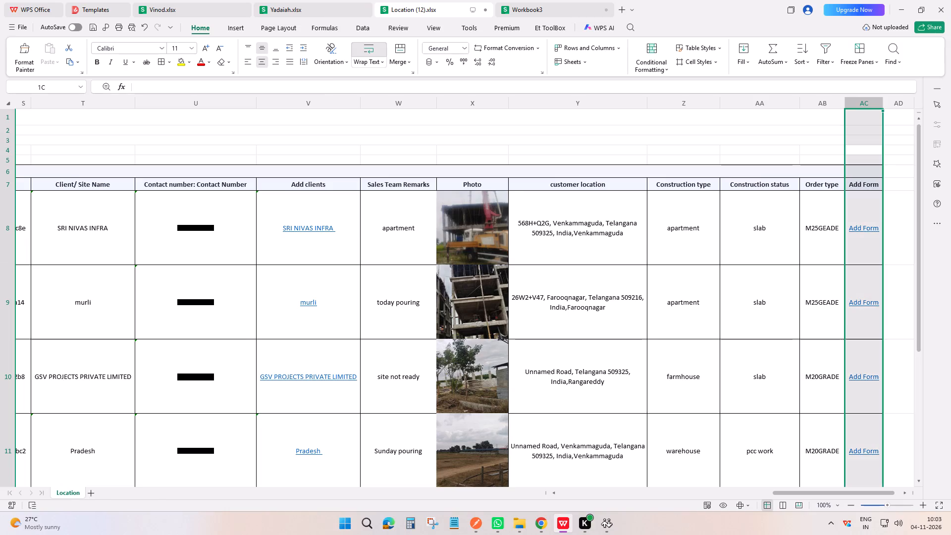
pyautogui.hotkey('ctrl', '-')
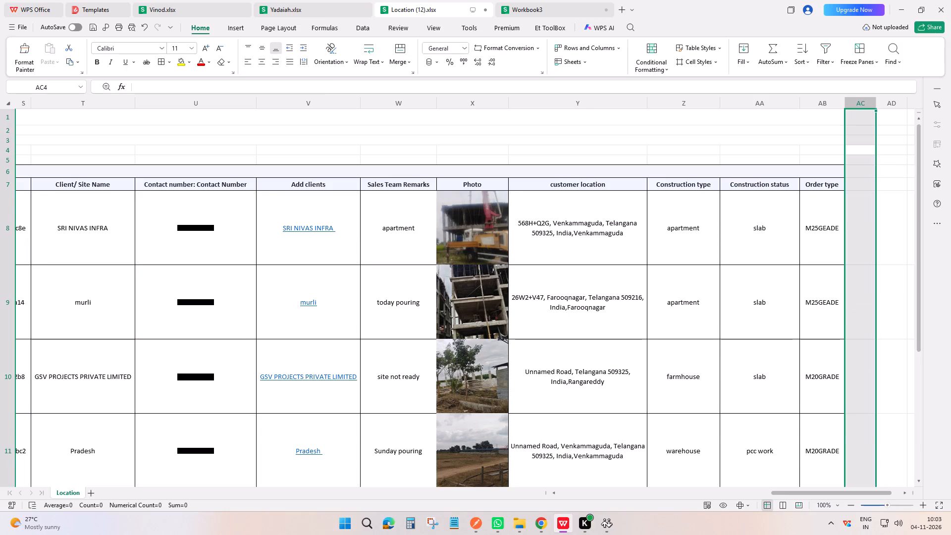
# Embed all the site pictures in the Photo column of Location (12).xlsx into their cells.
pyautogui.scroll(-5, 415, 274)
pyautogui.scroll(6, 420, 285)
pyautogui.rightClick(447, 238)
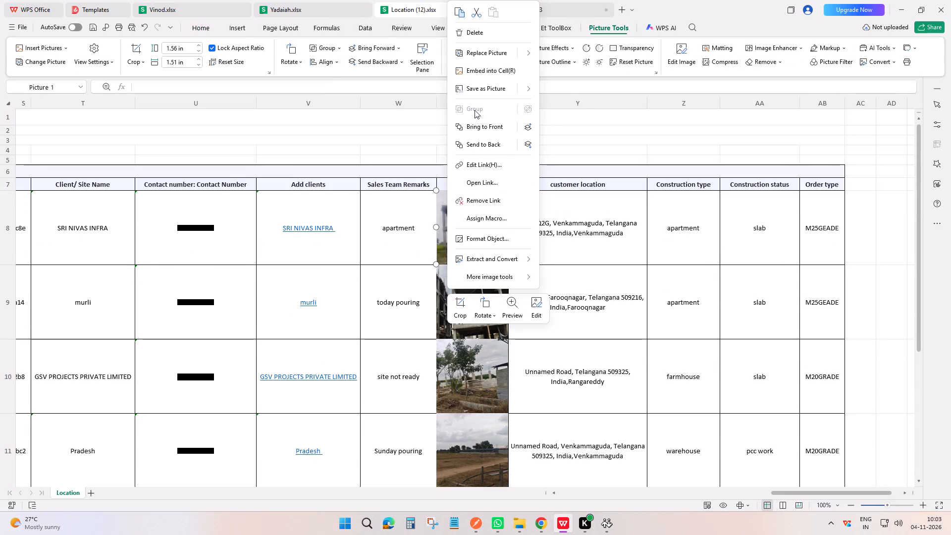
pyautogui.click(490, 73)
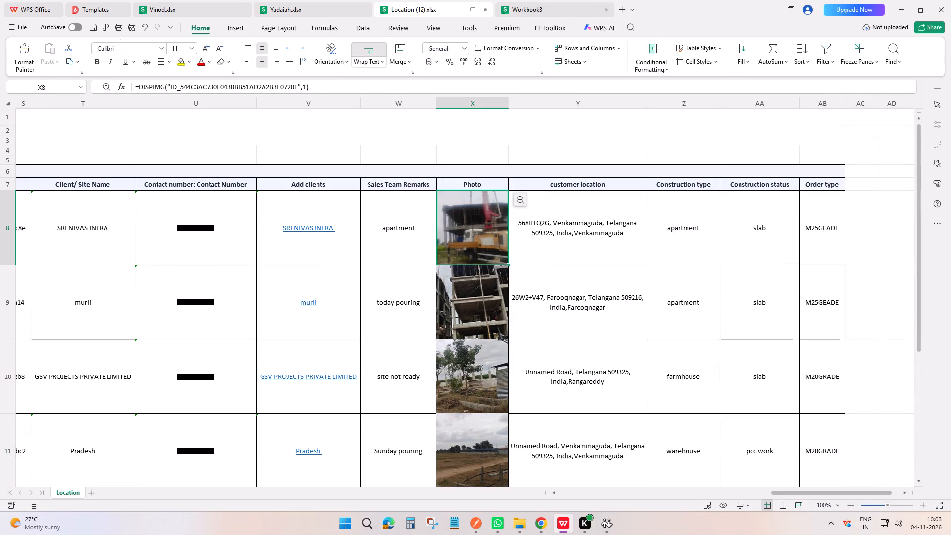
pyautogui.rightClick(490, 216)
pyautogui.click(535, 93)
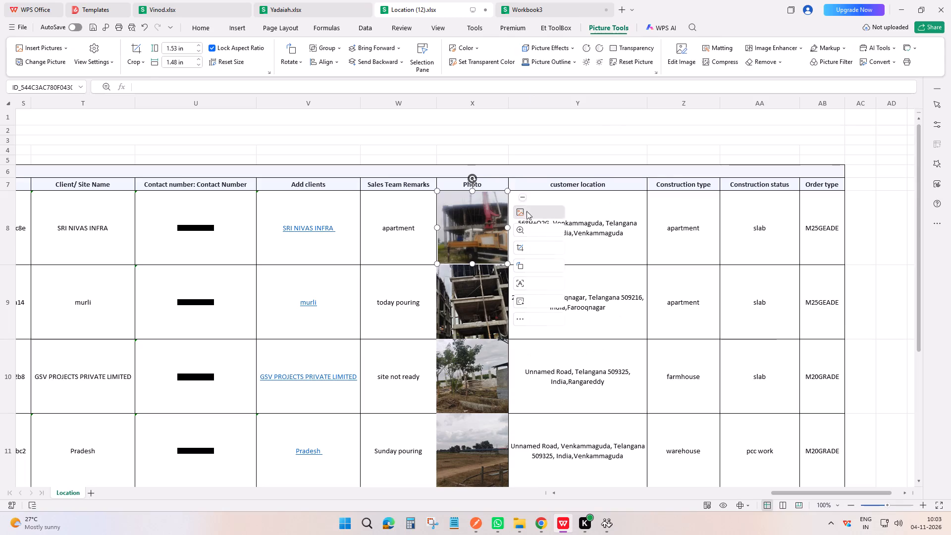
pyautogui.click(535, 210)
pyautogui.click(600, 234)
pyautogui.scroll(-6, 563, 302)
pyautogui.scroll(5, 560, 307)
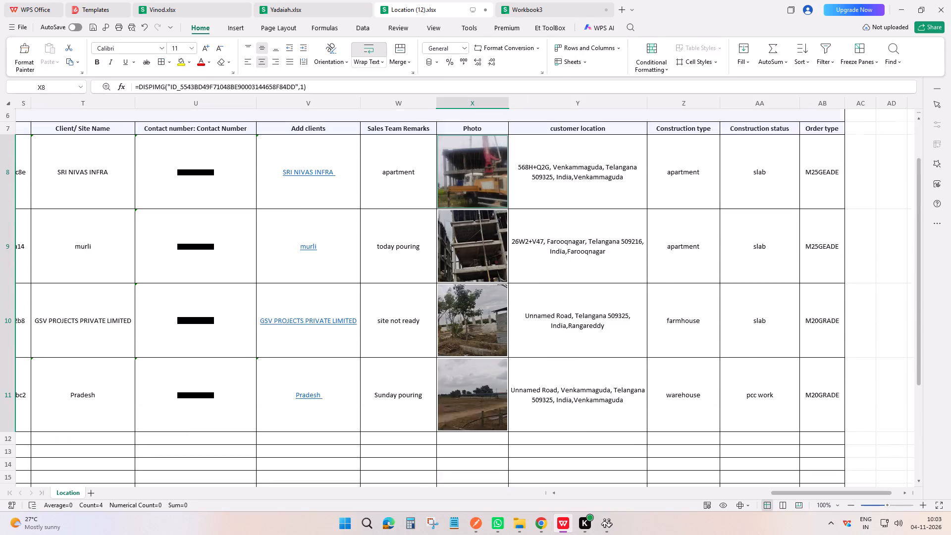
# Switch to the new workbook and delete its Add Form column (AC).
pyautogui.click(514, 0)
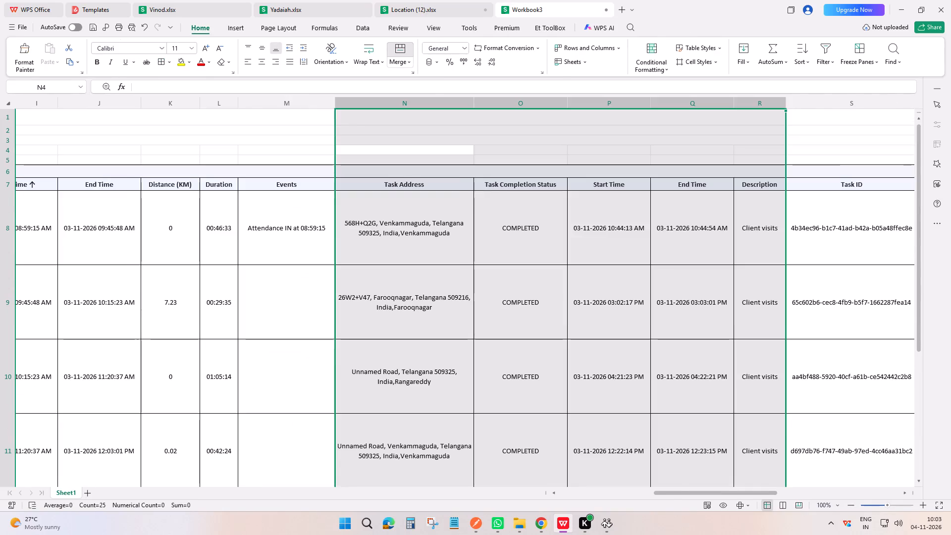
pyautogui.moveTo(681, 492); pyautogui.dragTo(927, 472)
pyautogui.click(867, 105)
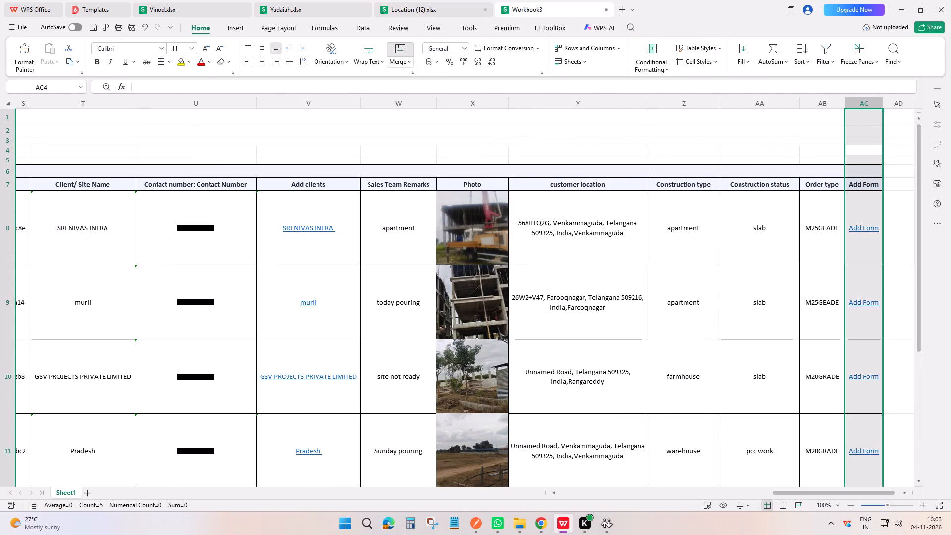
pyautogui.hotkey('ctrl', '-')
# Embed all the site pictures in the new workbook's Photo column into their cells.
pyautogui.rightClick(457, 227)
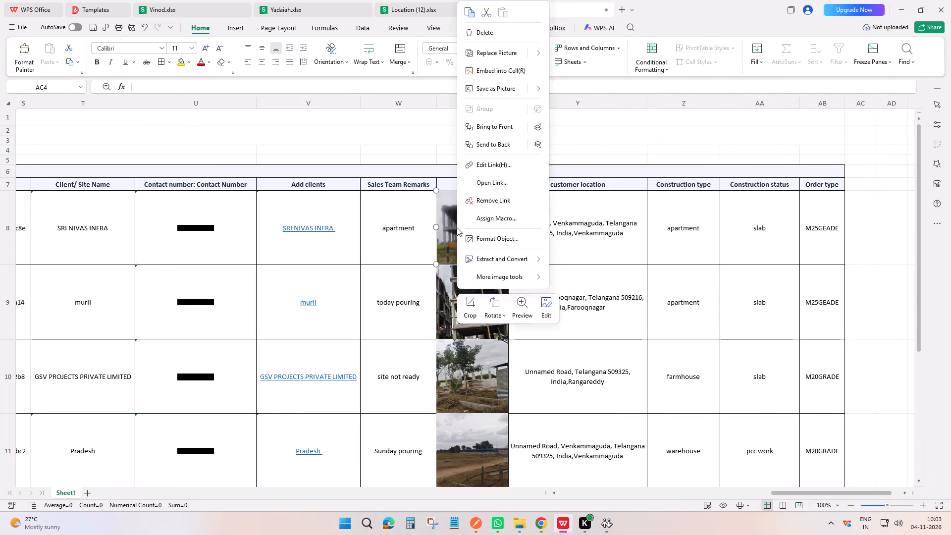
pyautogui.click(496, 65)
pyautogui.rightClick(476, 232)
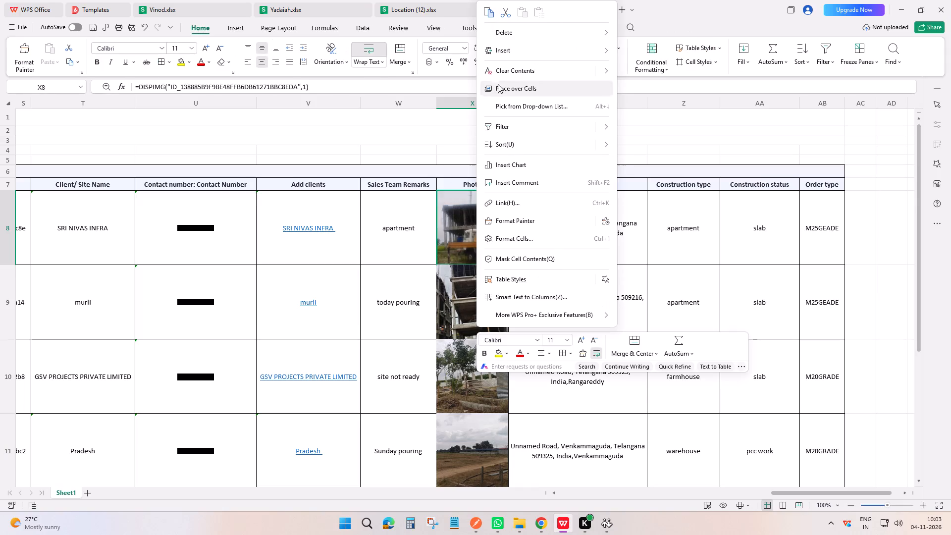
pyautogui.click(501, 89)
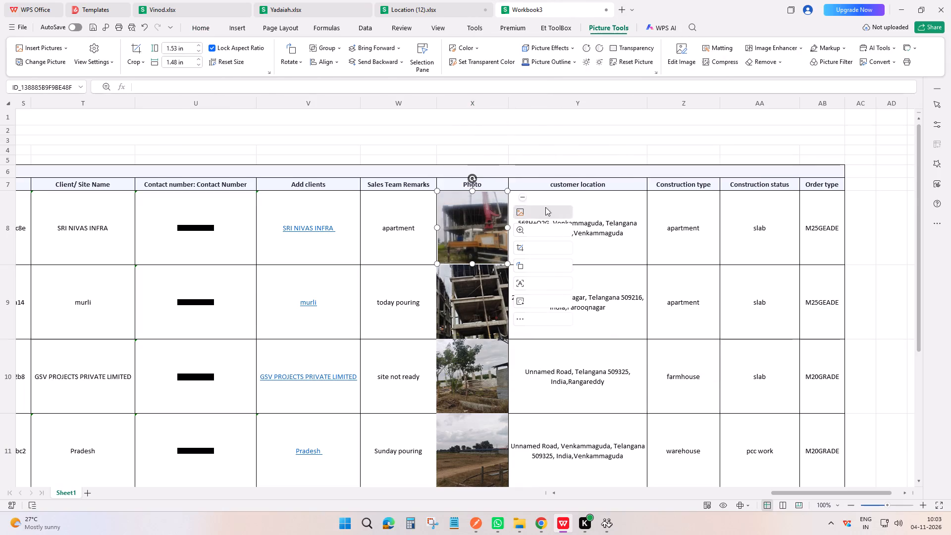
pyautogui.click(551, 209)
pyautogui.click(611, 237)
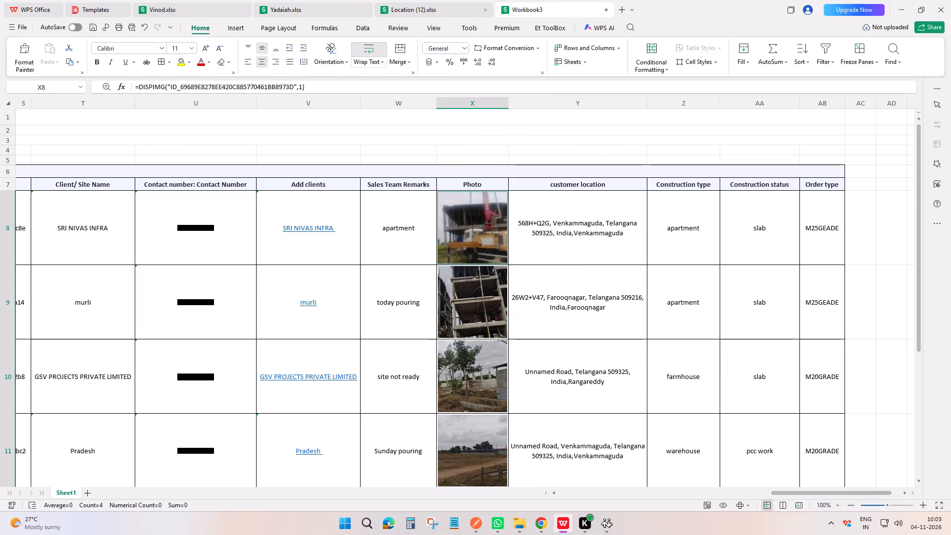
# Clear the task data in the new workbook from Task Address through Order type, rows 8 to 11.
pyautogui.moveTo(785, 493); pyautogui.dragTo(679, 485)
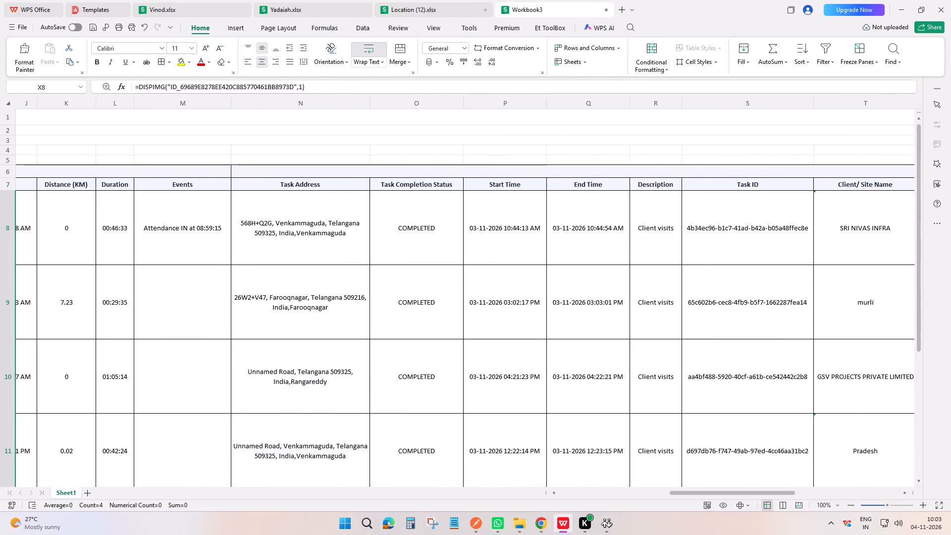
pyautogui.click(324, 240)
pyautogui.hotkey('ctrl', 'shift', 'Down')
pyautogui.hotkey('ctrl', 'shift', 'Right')
pyautogui.hotkey('shift', 'Delete')
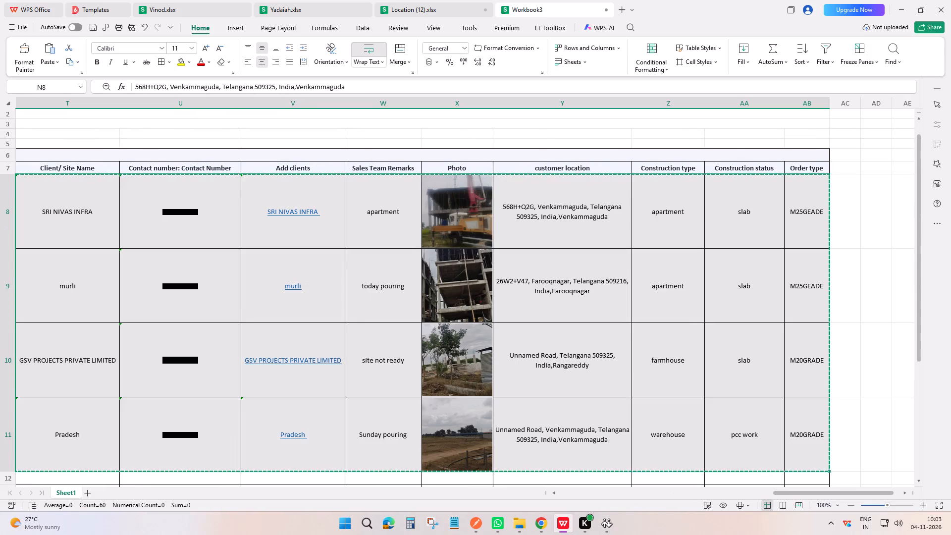
pyautogui.press('Delete')
pyautogui.click(478, 235)
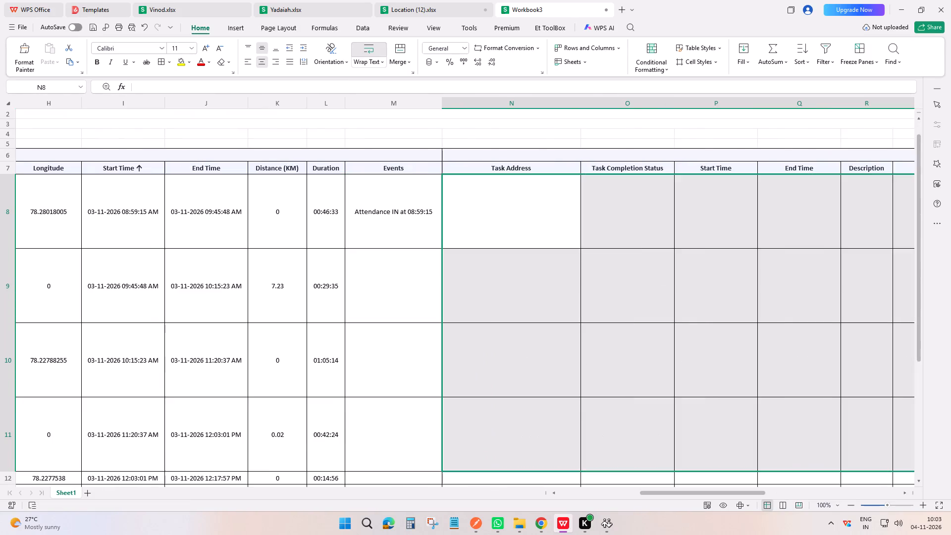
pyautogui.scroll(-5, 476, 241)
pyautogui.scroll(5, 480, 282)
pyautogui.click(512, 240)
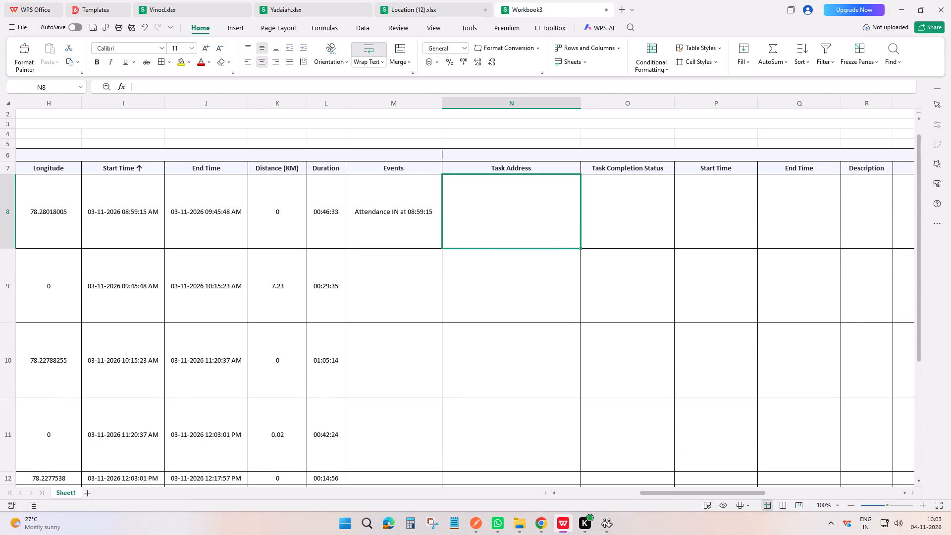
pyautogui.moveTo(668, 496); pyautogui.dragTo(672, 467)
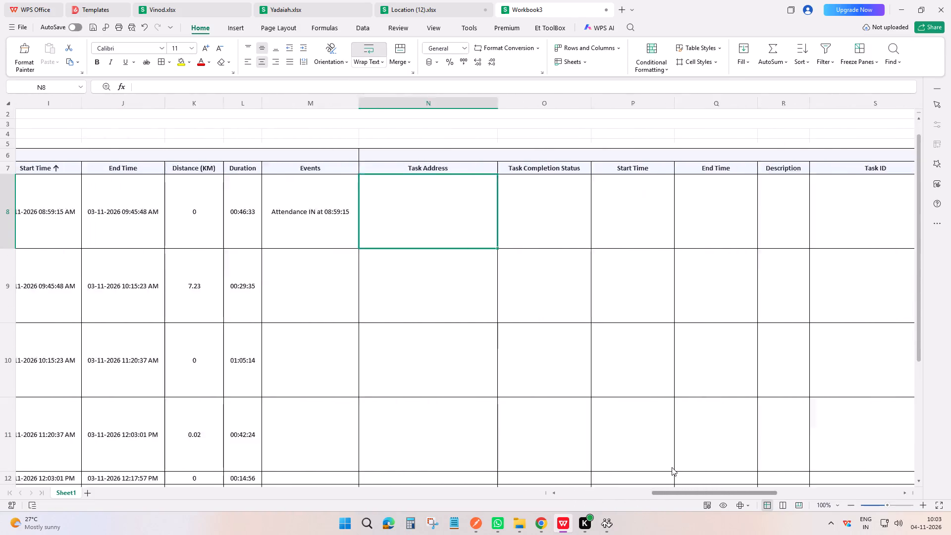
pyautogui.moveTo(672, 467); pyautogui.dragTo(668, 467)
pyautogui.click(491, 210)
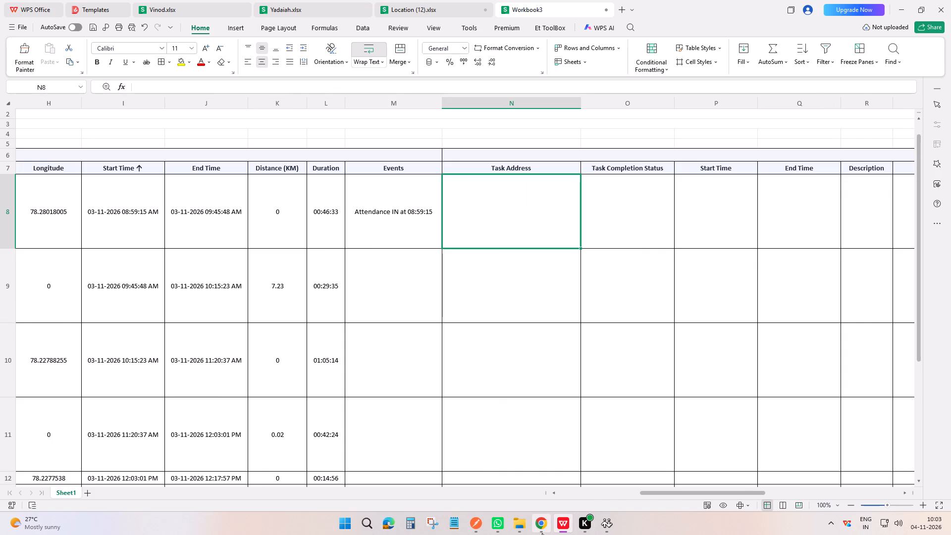
# In Chrome, show the 10:15 AM halt with the SRI NIVAS INFRA meeting on Sravan's timeline map.
pyautogui.click(542, 533)
pyautogui.scroll(4, 183, 248)
pyautogui.scroll(-1, 179, 251)
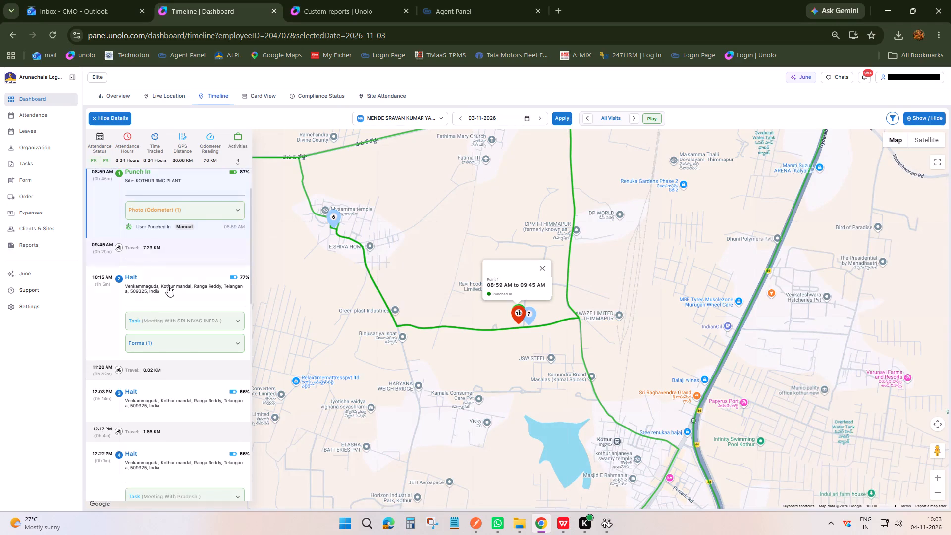
pyautogui.click(171, 298)
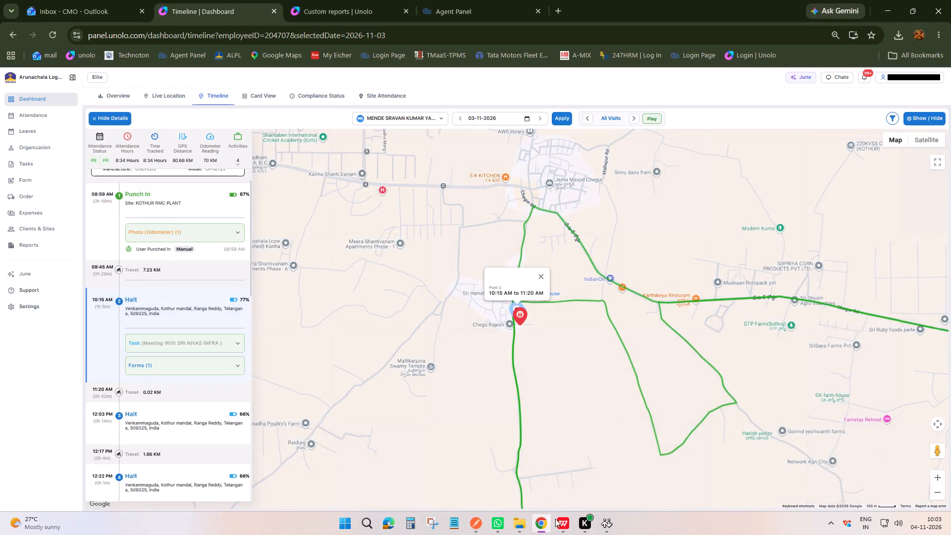
# In Location (12).xlsx, copy the SRI NIVAS INFRA visit data from Task Address through Order type (N8:AB8).
pyautogui.click(562, 533)
pyautogui.scroll(1, 565, 209)
pyautogui.click(420, 0)
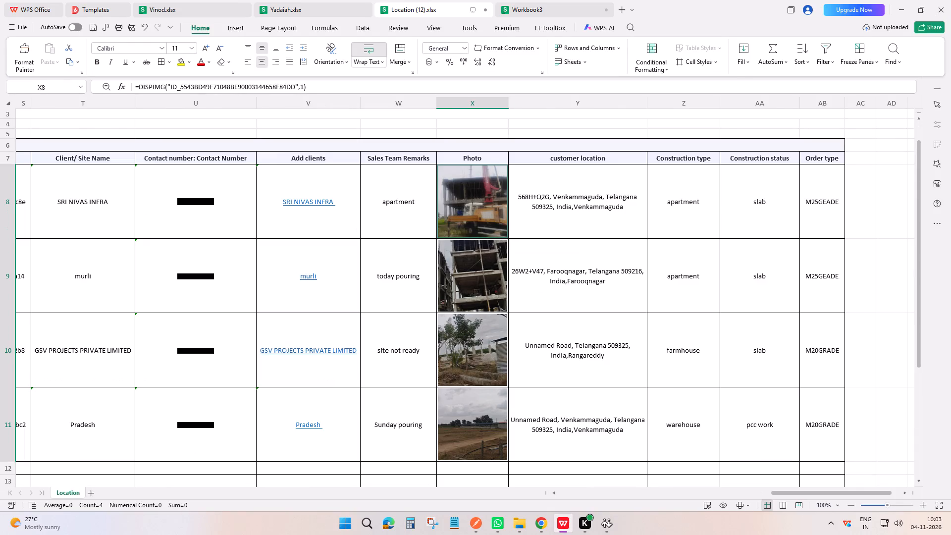
pyautogui.click(343, 223)
pyautogui.press('Left')
pyautogui.press('Left')
pyautogui.press('Left')
pyautogui.press('Left')
pyautogui.press('Left')
pyautogui.press('Left')
pyautogui.press('Left')
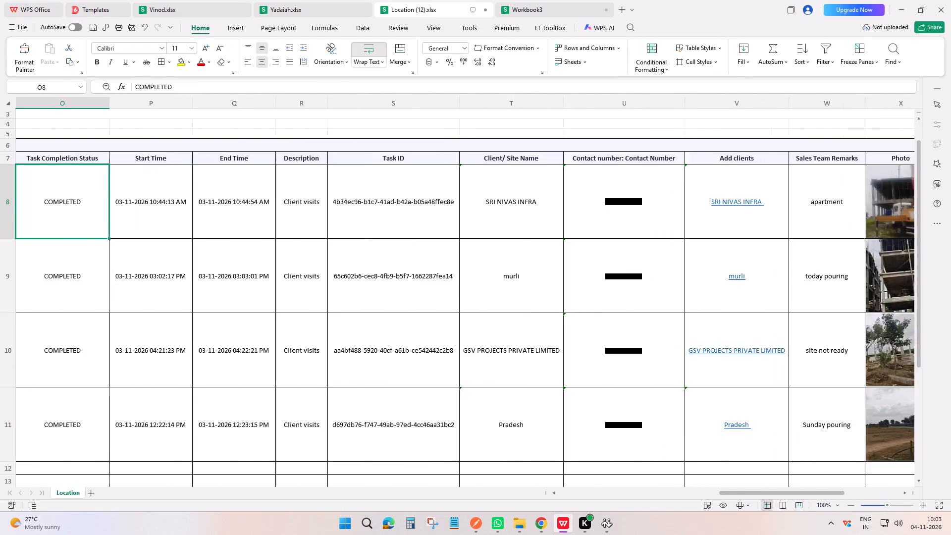
pyautogui.press('Left')
pyautogui.hotkey('ctrl', 'shift', 'Right')
pyautogui.hotkey('ctrl', 'c')
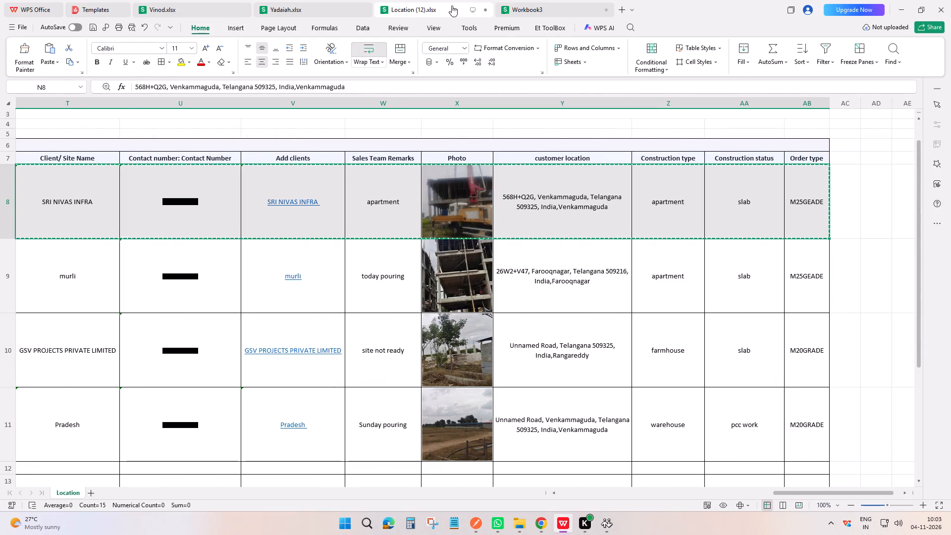
# Paste the SRI NIVAS INFRA visit at N10 in Workbook3, on the row of the 10:15 AM to 11:20 AM halt.
pyautogui.click(492, 0)
pyautogui.click(530, 0)
pyautogui.scroll(-3, 501, 235)
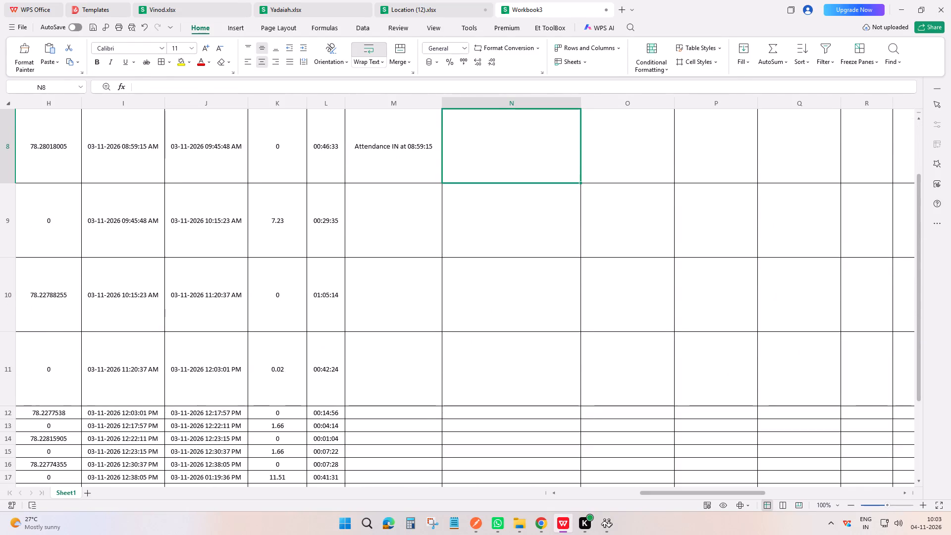
pyautogui.click(540, 528)
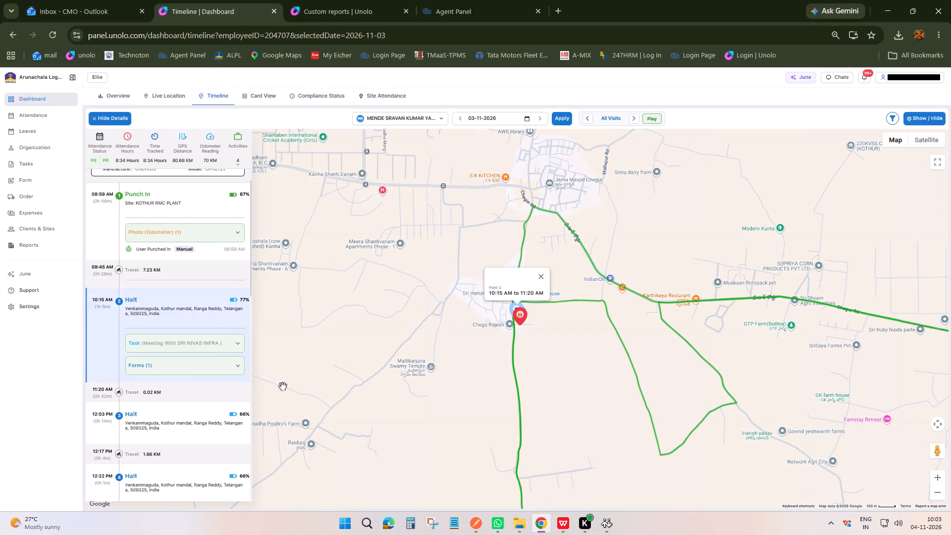
pyautogui.click(571, 530)
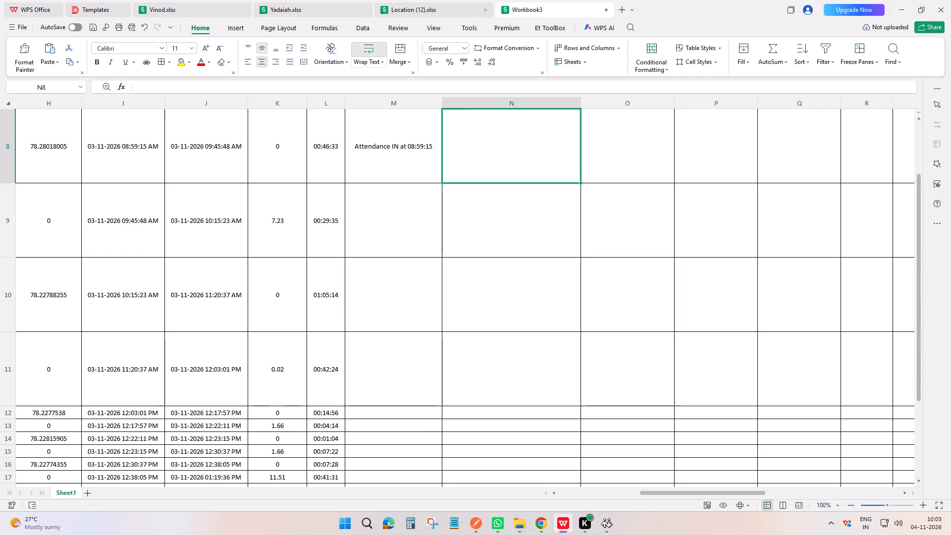
pyautogui.scroll(-4, 391, 242)
pyautogui.moveTo(151, 197); pyautogui.dragTo(518, 194)
pyautogui.click(538, 190)
pyautogui.hotkey('ctrl', 'v')
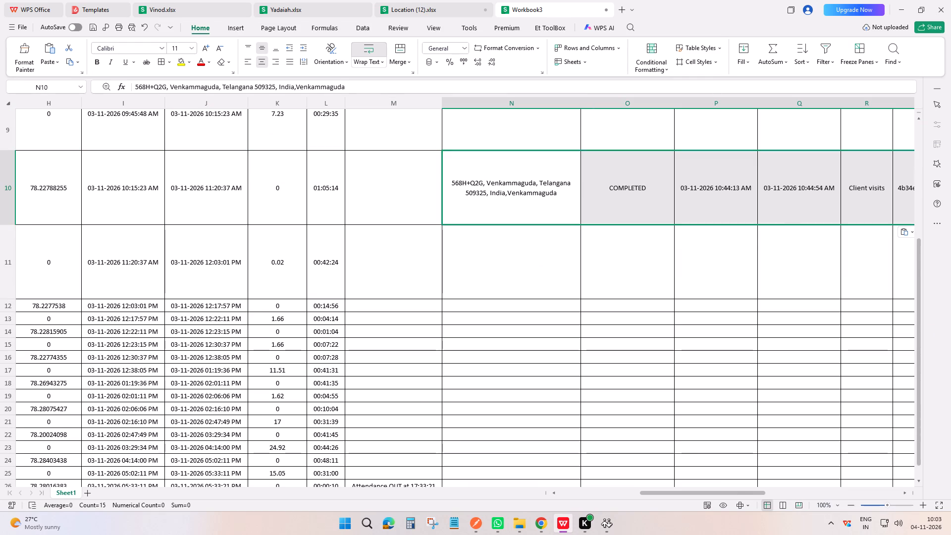
# In Chrome, show the 12:22 PM halt with the Pradesh meeting on Sravan's timeline map.
pyautogui.hotkey('alt', 'Tab')
pyautogui.scroll(-4, 212, 314)
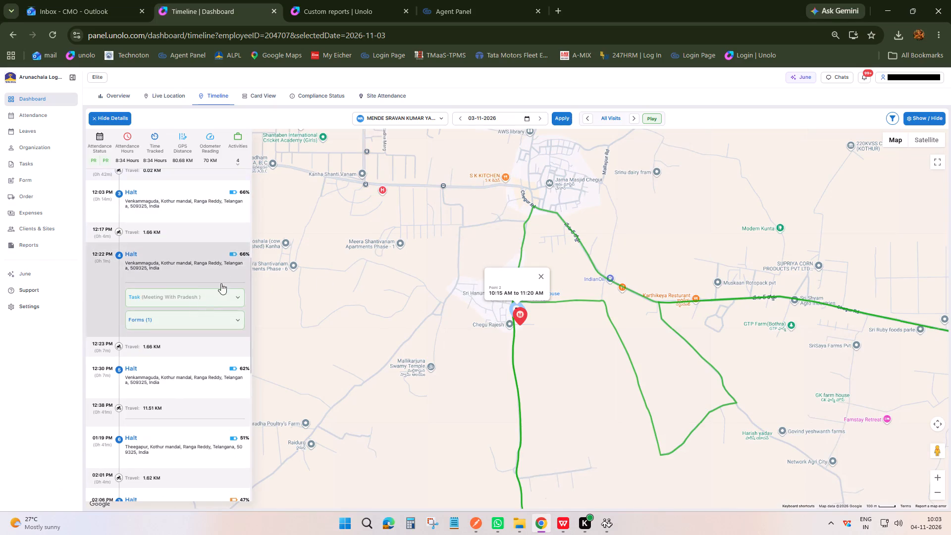
pyautogui.click(221, 271)
pyautogui.scroll(-1, 221, 309)
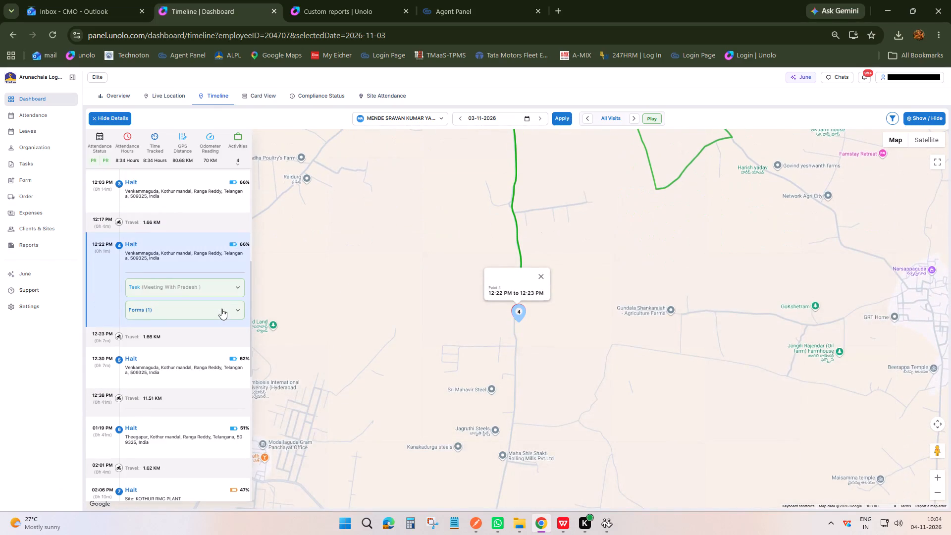
# In Location (12).xlsx, copy the Pradesh visit data from Task Address through Order type (N11:AB11).
pyautogui.hotkey('alt', 'Tab')
pyautogui.click(442, 4)
pyautogui.scroll(-2, 451, 239)
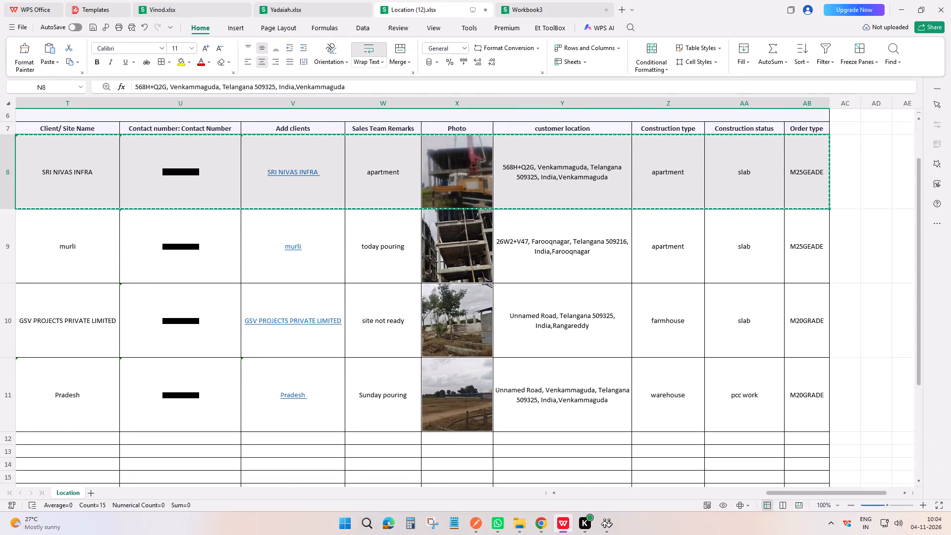
pyautogui.scroll(-2, 393, 247)
pyautogui.click(320, 293)
pyautogui.press('Left')
pyautogui.press('Left')
pyautogui.press('Left')
pyautogui.press('Left')
pyautogui.press('Left')
pyautogui.press('Left')
pyautogui.press('Left')
pyautogui.press('Left')
pyautogui.press('Left')
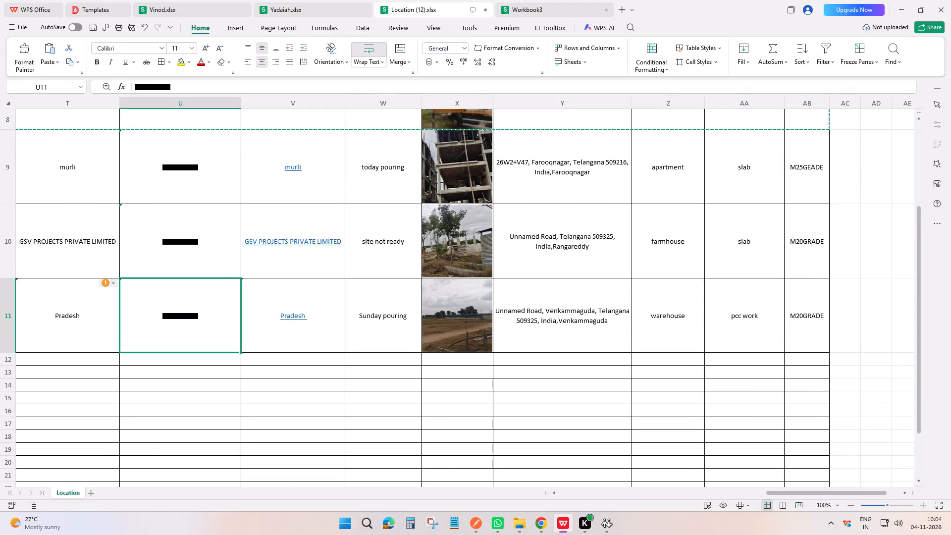
pyautogui.press('Right')
pyautogui.hotkey('ctrl', 'shift', 'Right')
pyautogui.hotkey('ctrl', 'c')
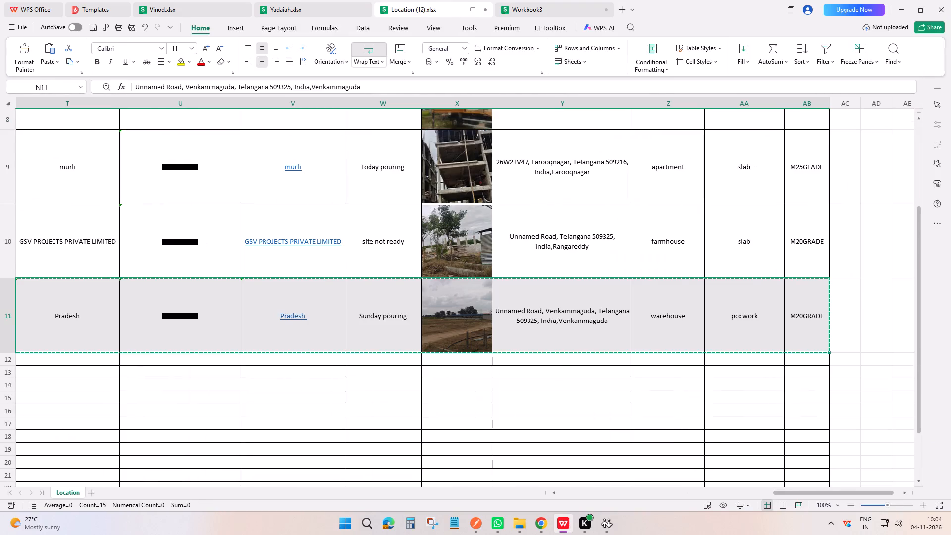
# Paste the Pradesh visit at N14 in Workbook3, on the row of the 12:22 PM to 12:23 PM halt.
pyautogui.click(520, 0)
pyautogui.scroll(-3, 499, 253)
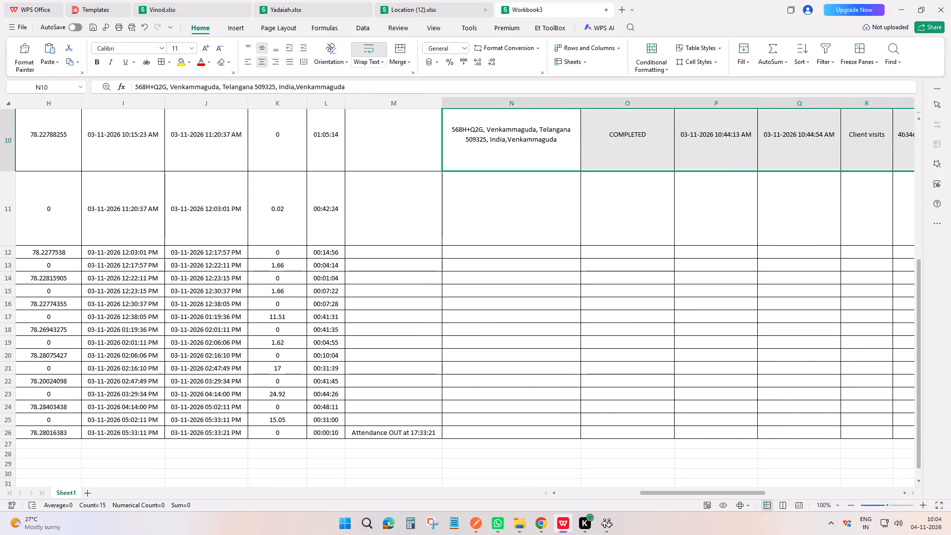
pyautogui.moveTo(135, 250); pyautogui.dragTo(290, 249)
pyautogui.hotkey('alt', 'Tab')
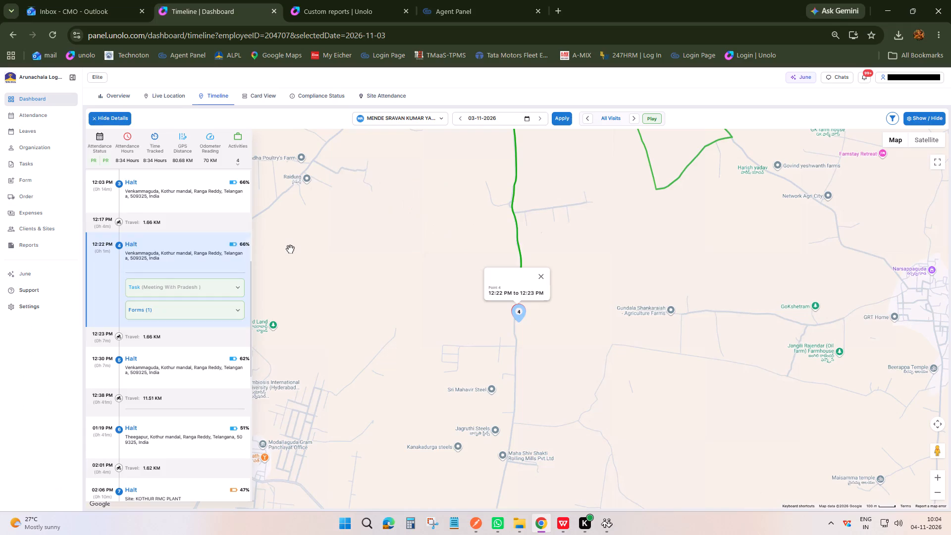
pyautogui.hotkey('alt', 'Tab')
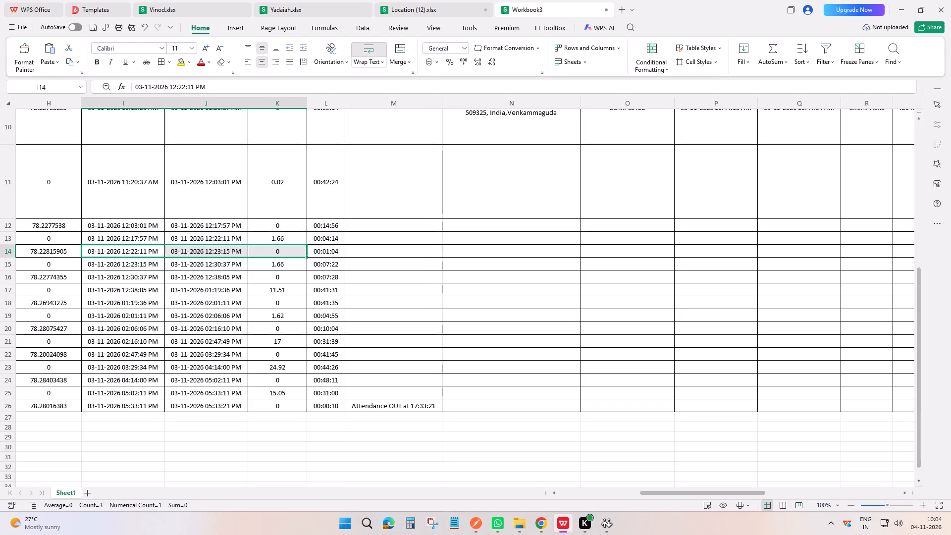
pyautogui.click(482, 253)
pyautogui.hotkey('ctrl', 'v')
# In Chrome, examine the task details of the 02:47 PM murli halt and the 12:22 PM Pradesh halt on Sravan's timeline.
pyautogui.hotkey('alt', 'Tab')
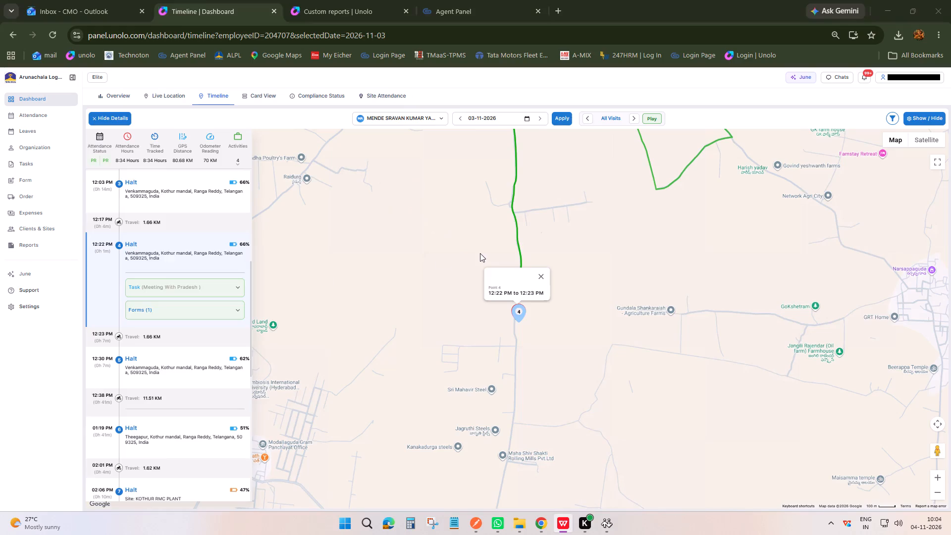
pyautogui.scroll(-4, 157, 306)
pyautogui.click(231, 371)
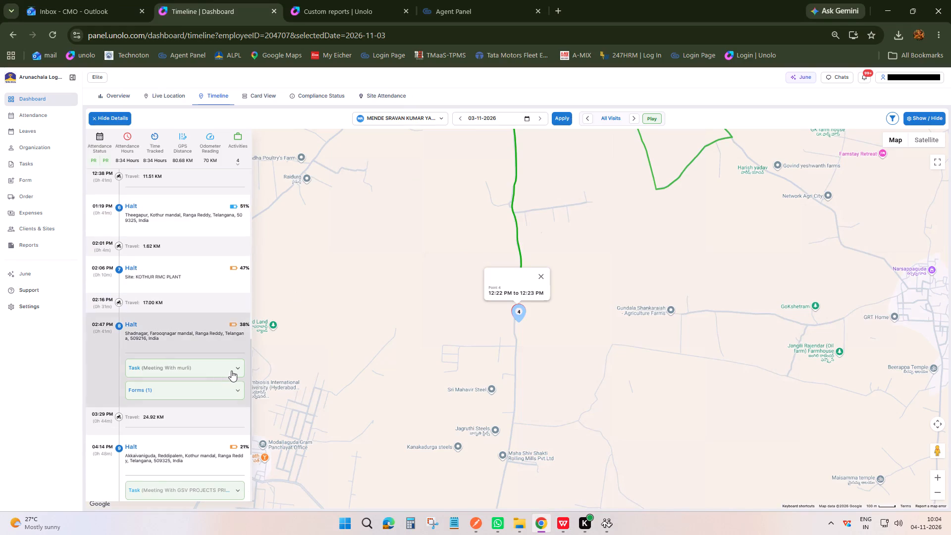
pyautogui.scroll(-2, 223, 353)
pyautogui.scroll(3, 219, 339)
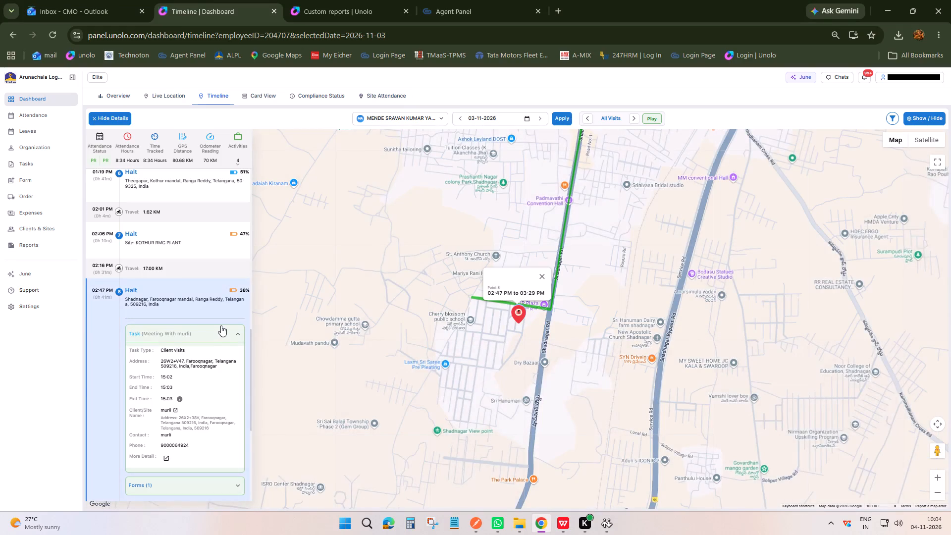
pyautogui.scroll(-1, 221, 325)
pyautogui.scroll(6, 221, 325)
pyautogui.click(222, 308)
pyautogui.scroll(-2, 222, 308)
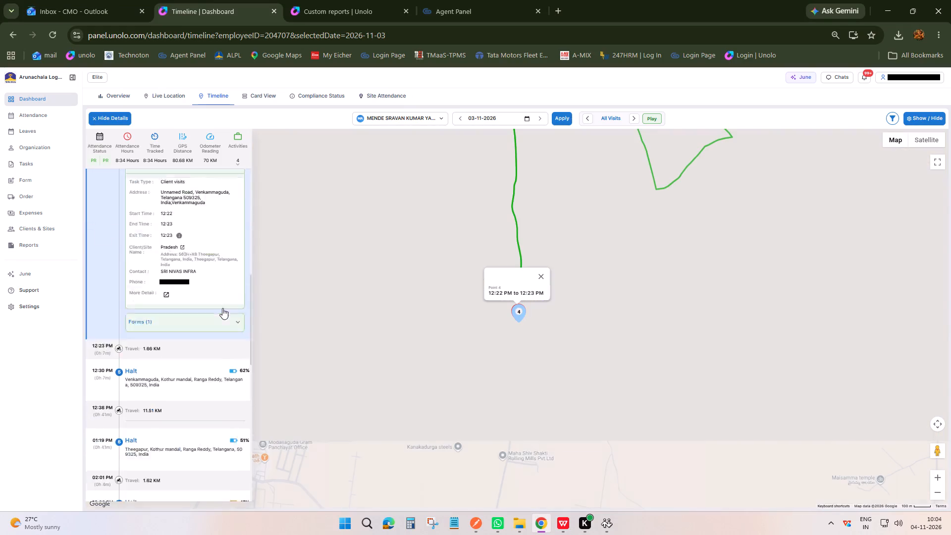
pyautogui.scroll(-6, 222, 308)
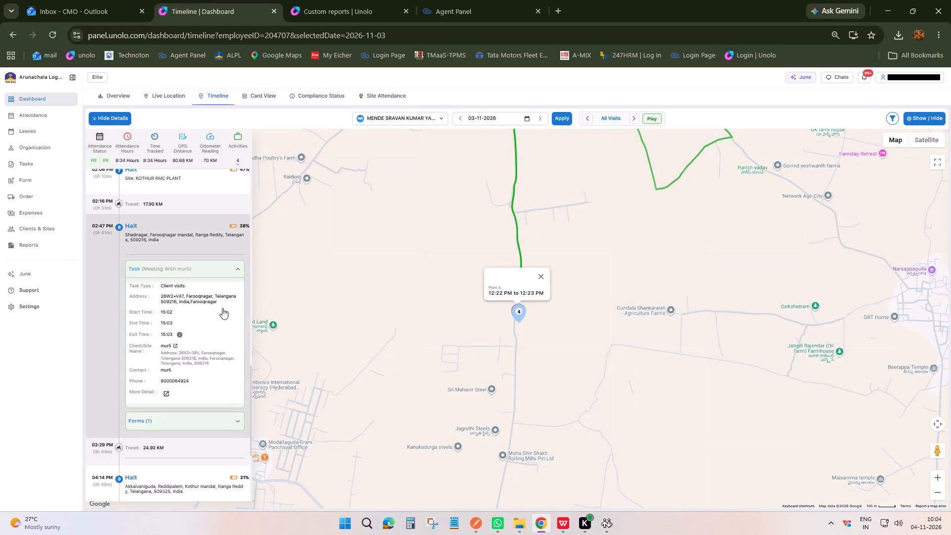
# In Location (12).xlsx, copy the murli visit data from Task Address through Order type (N9:AB9).
pyautogui.hotkey('alt', 'Tab')
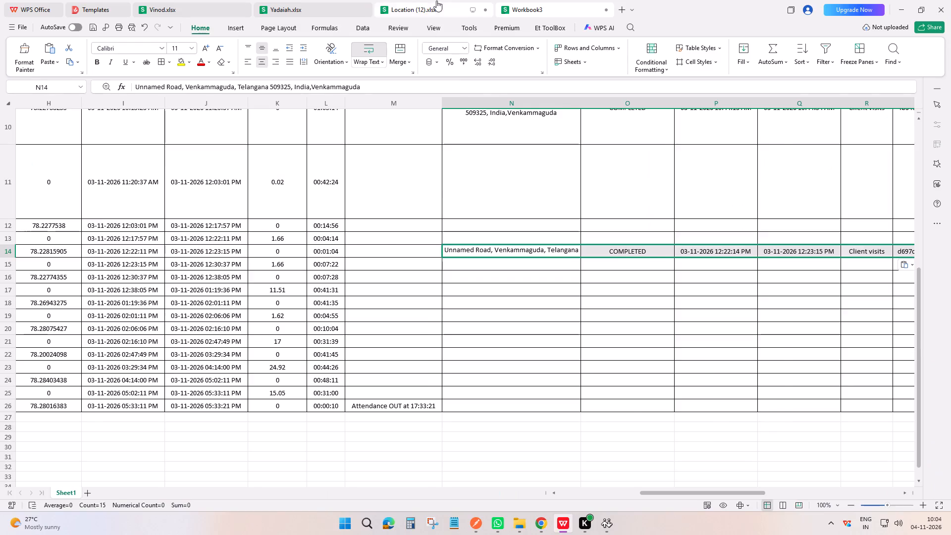
pyautogui.click(436, 1)
pyautogui.scroll(3, 467, 253)
pyautogui.click(310, 240)
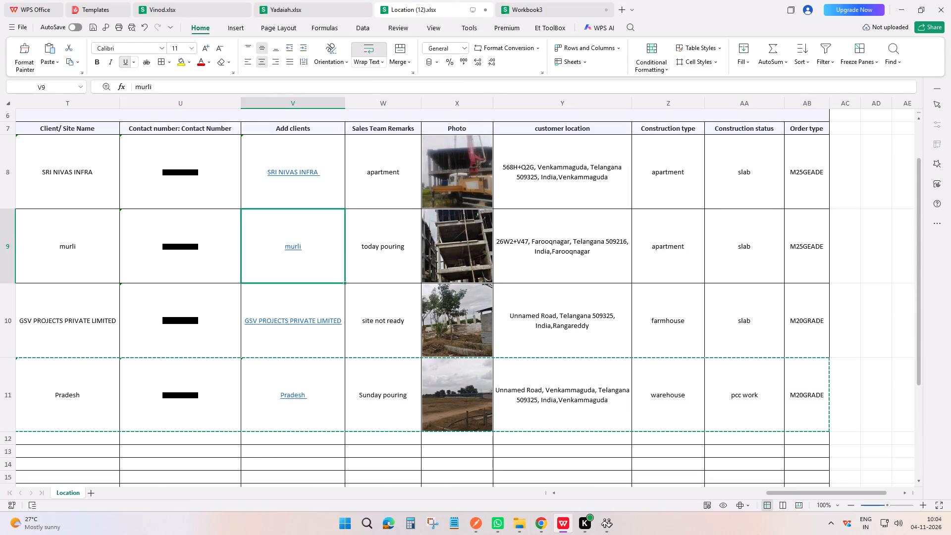
pyautogui.press('Left')
pyautogui.press('Left')
pyautogui.press('Left')
pyautogui.press('Left')
pyautogui.press('Left')
pyautogui.press('Left')
pyautogui.press('Left')
pyautogui.press('Left')
pyautogui.press('Left')
pyautogui.press('Right')
pyautogui.hotkey('ctrl', 'shift', 'Right')
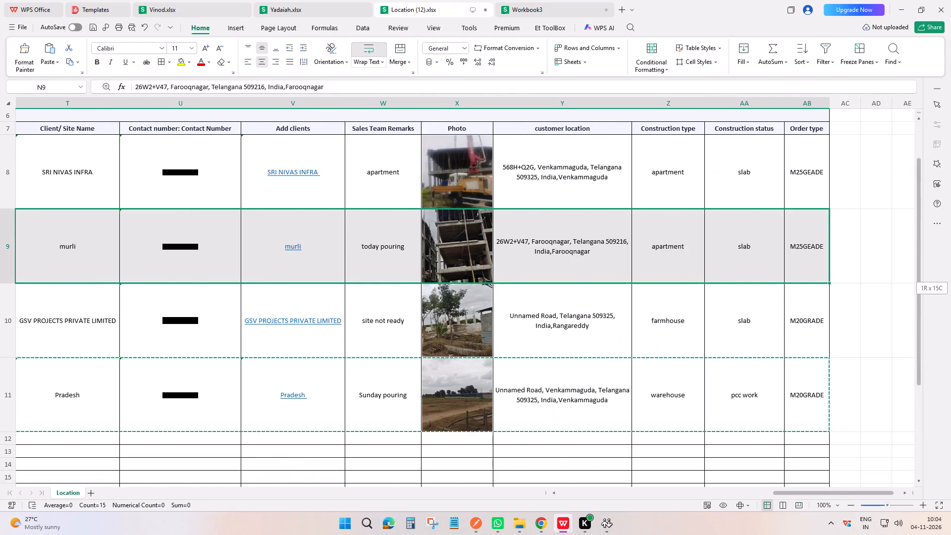
pyautogui.hotkey('ctrl', 'c')
# Paste the murli visit at N22 in Workbook3, on the row of the 02:47 PM to 03:29 PM halt.
pyautogui.click(528, 0)
pyautogui.scroll(-2, 478, 181)
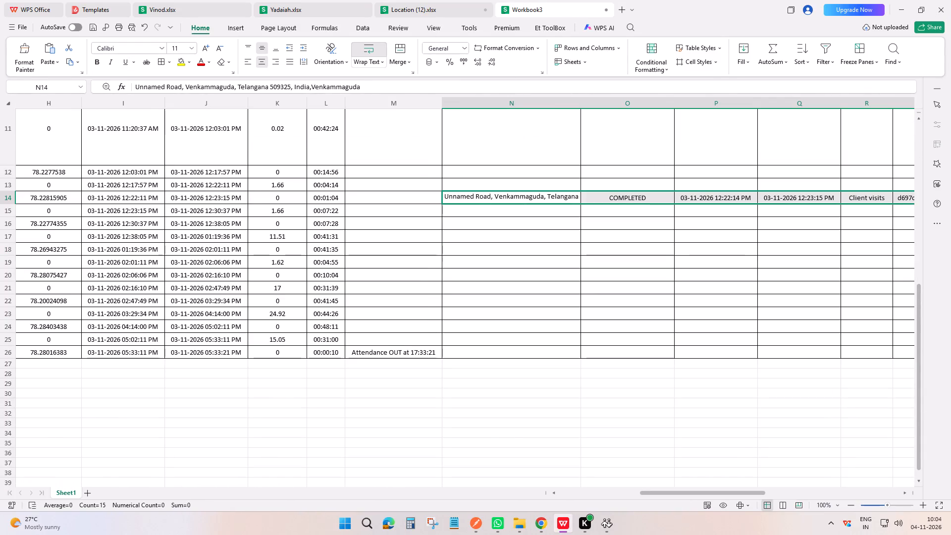
pyautogui.moveTo(123, 296); pyautogui.dragTo(272, 296)
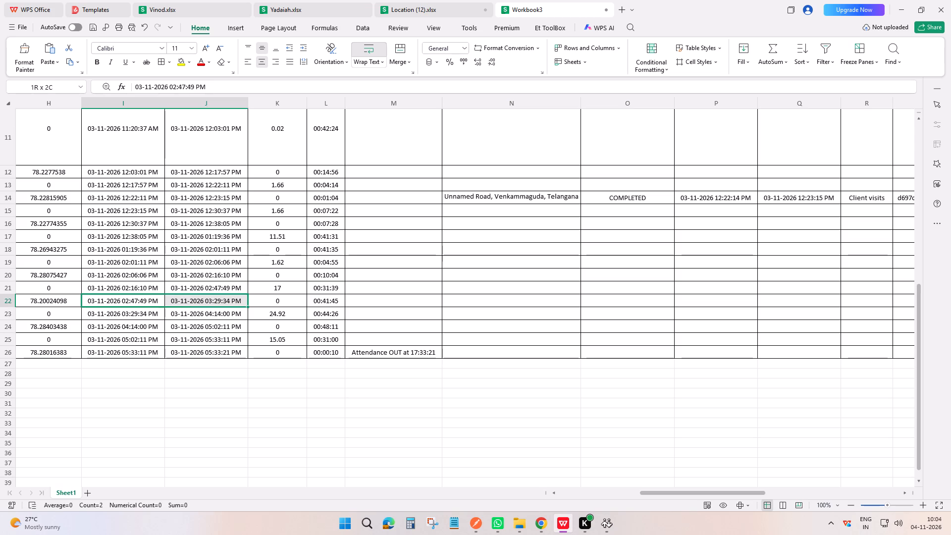
pyautogui.moveTo(272, 296); pyautogui.dragTo(492, 298)
pyautogui.click(492, 298)
pyautogui.hotkey('ctrl', 'v')
# In Chrome, open the GSV PROJECTS PRIVATE LIMITED meeting details at the 04:14 PM halt on Sravan's timeline.
pyautogui.hotkey('alt', 'Tab')
pyautogui.scroll(-3, 216, 323)
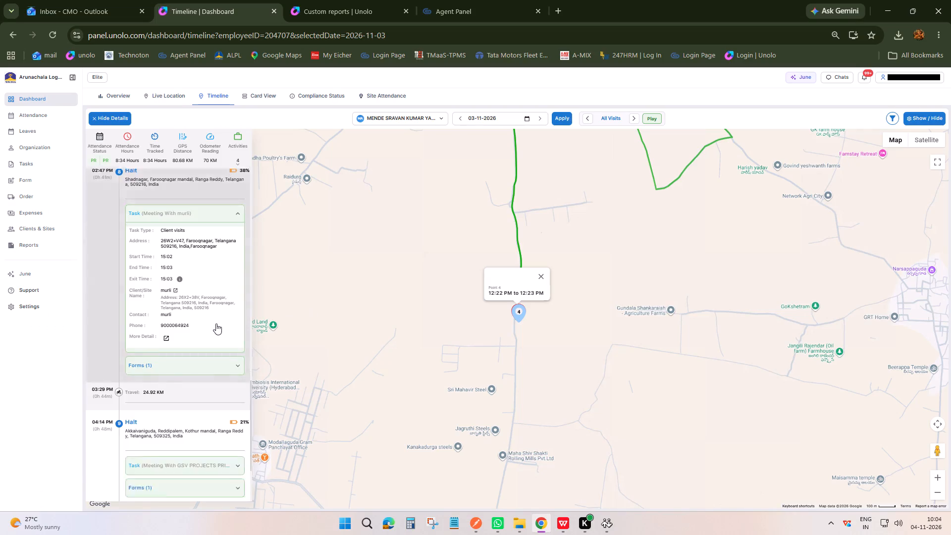
pyautogui.scroll(-4, 216, 323)
pyautogui.click(211, 356)
pyautogui.scroll(-2, 209, 326)
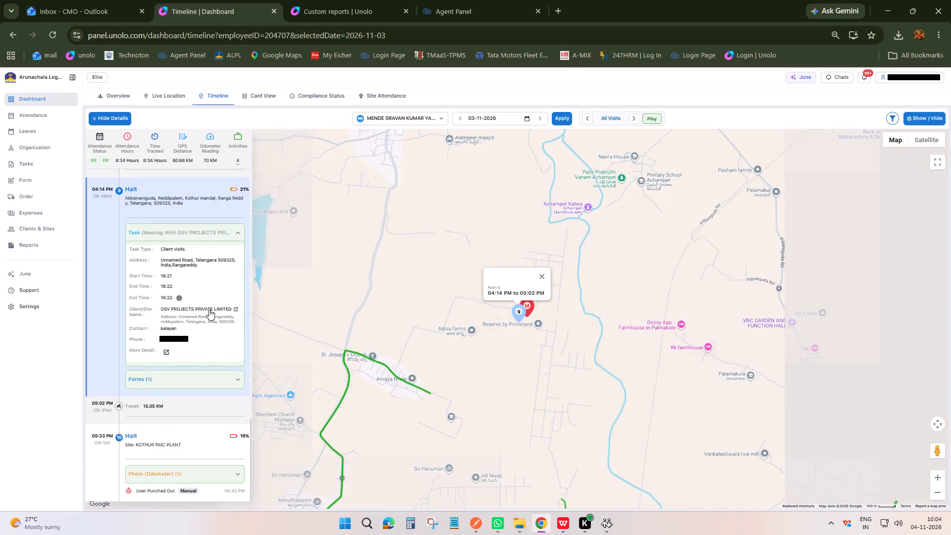
pyautogui.scroll(1, 209, 309)
# In Location (12).xlsx, copy the GSV PROJECTS PRIVATE LIMITED visit data from Task Address through Order type (N10:AB10).
pyautogui.hotkey('alt', 'Tab')
pyautogui.click(414, 1)
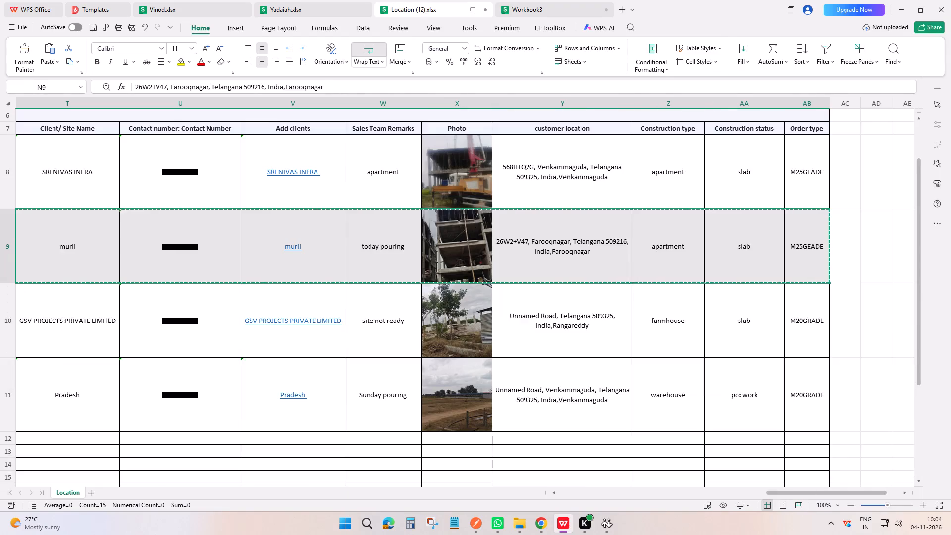
pyautogui.scroll(-3, 398, 254)
pyautogui.click(323, 259)
pyautogui.press('Left')
pyautogui.press('Left')
pyautogui.press('Left')
pyautogui.press('Left')
pyautogui.press('Left')
pyautogui.press('Left')
pyautogui.press('Left')
pyautogui.press('Left')
pyautogui.press('Left')
pyautogui.press('Left')
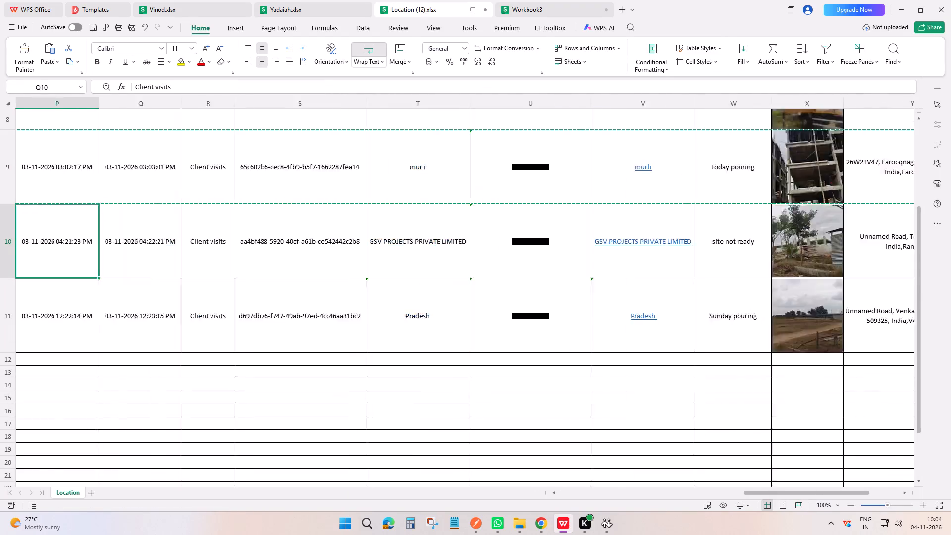
pyautogui.press('Right')
pyautogui.press('Right')
pyautogui.hotkey('ctrl', 'shift', 'Right')
pyautogui.hotkey('ctrl', 'c')
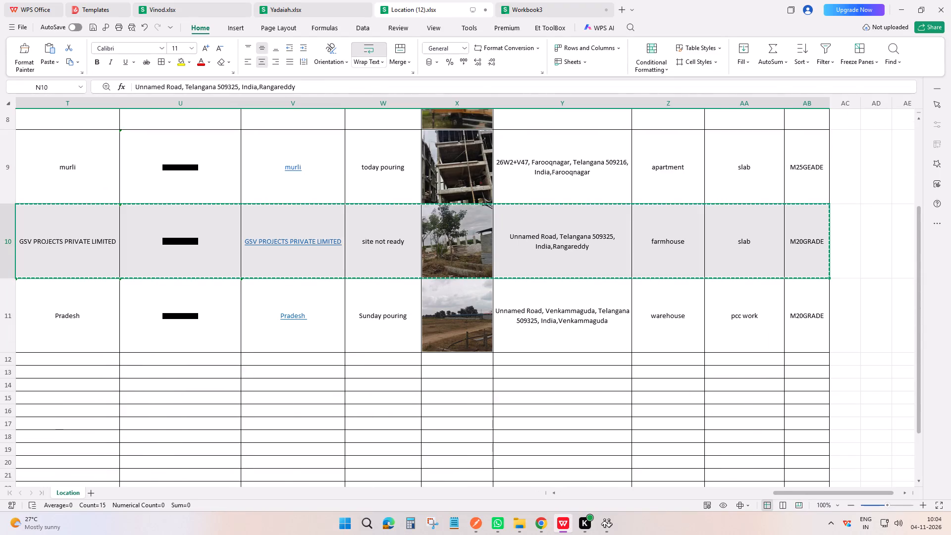
# Paste the GSV PROJECTS visit at N24 in Workbook3, on the row of the 04:14 PM to 05:02 PM halt.
pyautogui.click(536, 0)
pyautogui.scroll(-3, 451, 272)
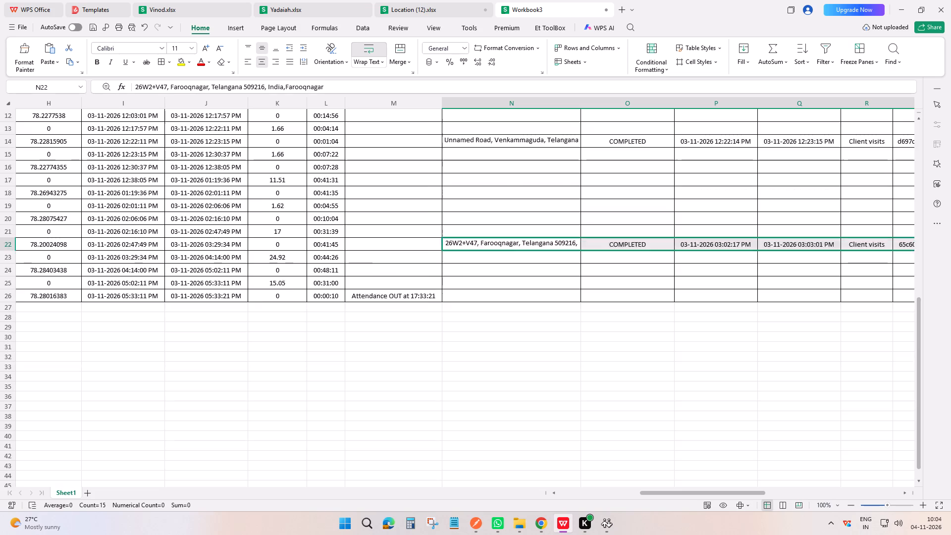
pyautogui.moveTo(132, 239); pyautogui.dragTo(503, 239)
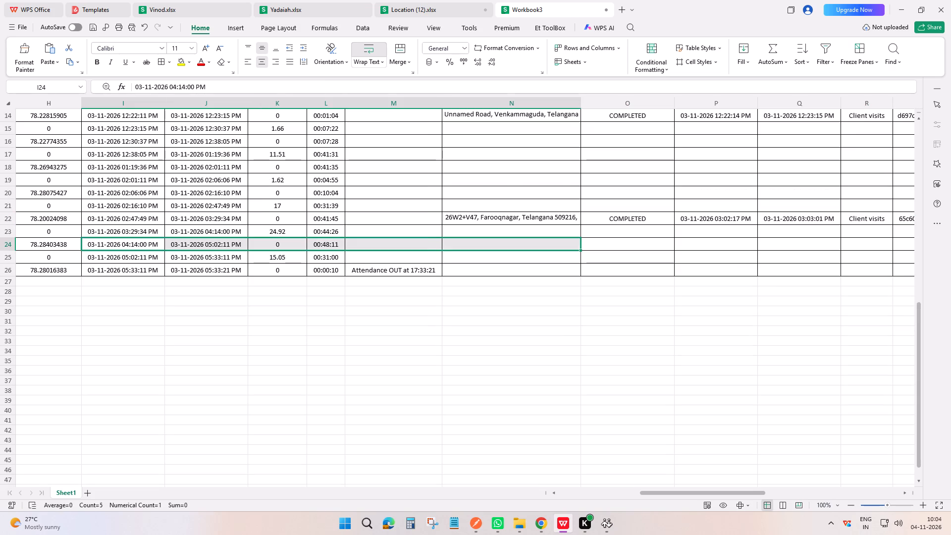
pyautogui.click(503, 239)
pyautogui.hotkey('ctrl', 'v')
# Auto-fit the height of all rows in Workbook3's Sheet1 and check the rows down the sheet.
pyautogui.scroll(4, 466, 273)
pyautogui.click(5, 99)
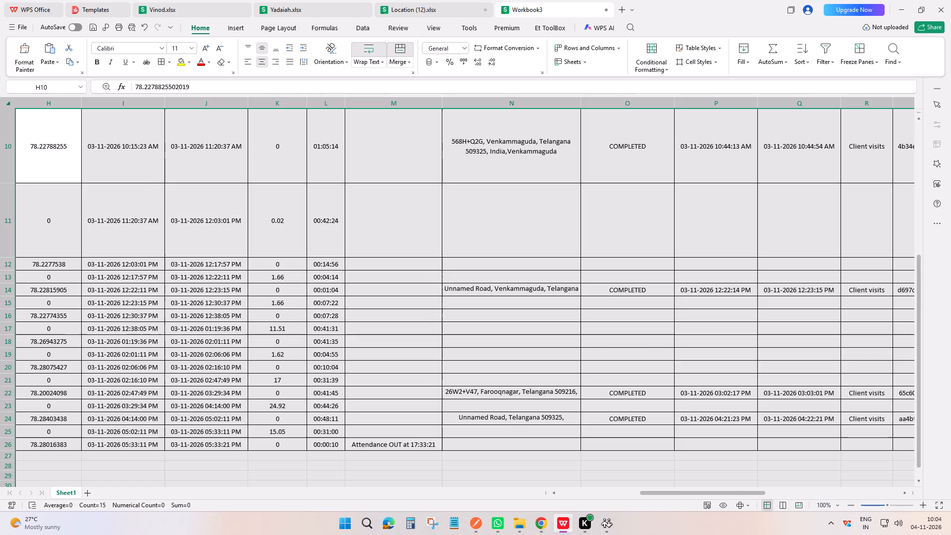
pyautogui.doubleClick(11, 183)
pyautogui.scroll(7, 503, 297)
pyautogui.scroll(-2, 503, 297)
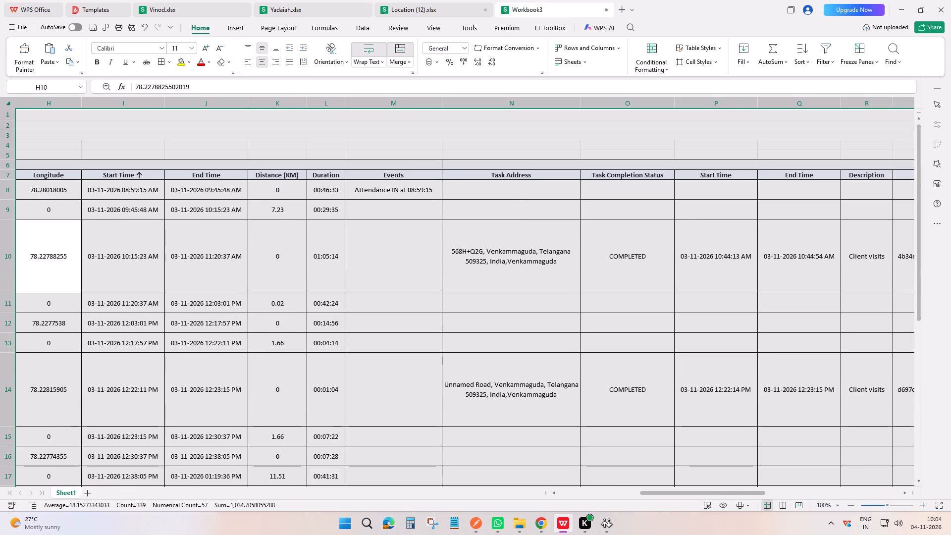
pyautogui.scroll(-11, 503, 297)
pyautogui.scroll(5, 503, 297)
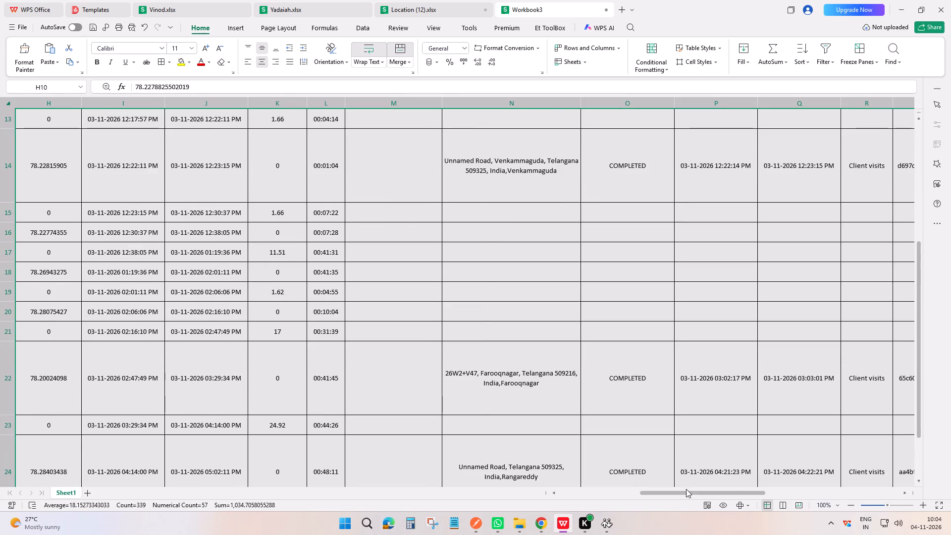
pyautogui.moveTo(688, 492); pyautogui.dragTo(202, 459)
pyautogui.scroll(19, 478, 318)
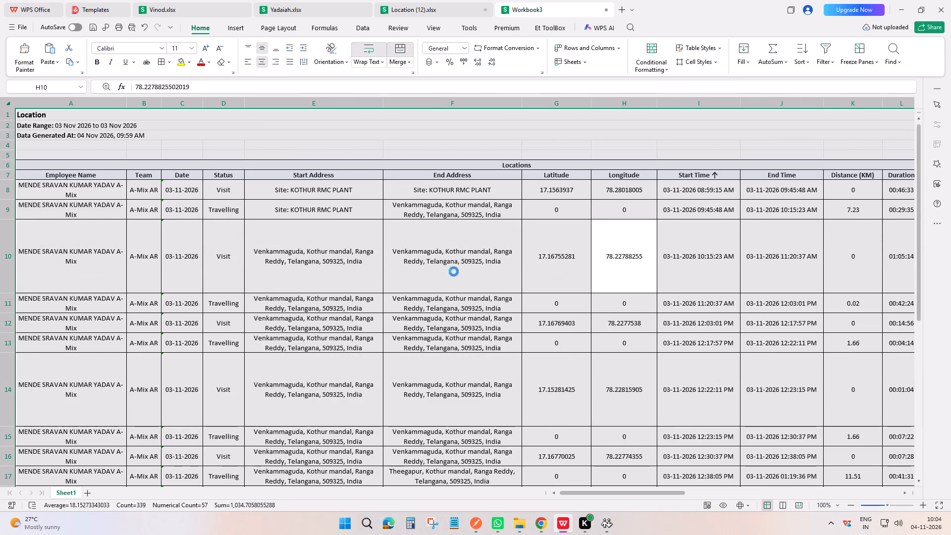
pyautogui.click(459, 130)
pyautogui.scroll(3, 353, 171)
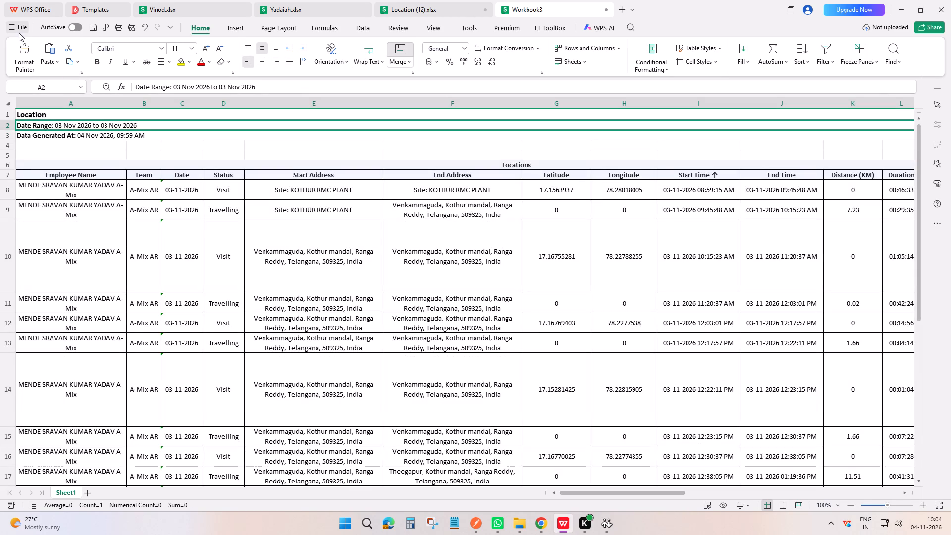
pyautogui.click(0, 15)
pyautogui.click(11, 32)
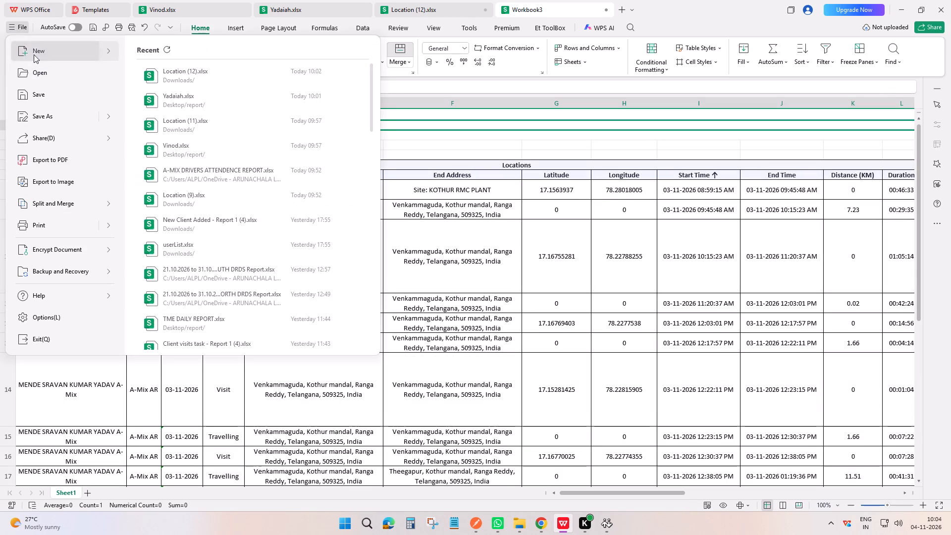
pyautogui.click(38, 120)
pyautogui.press('BackSpace')
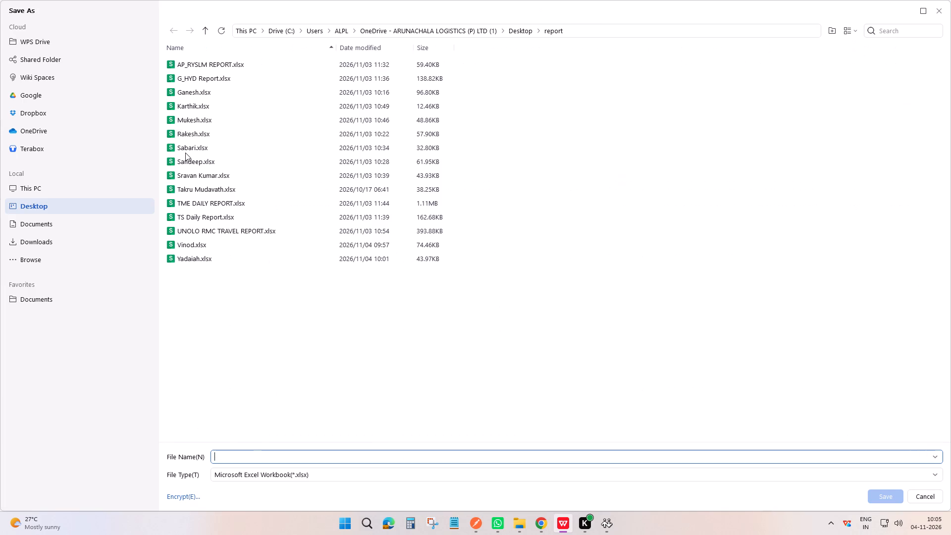
pyautogui.write('Sravan')
pyautogui.press('Down')
pyautogui.press('Return')
pyautogui.press('Return')
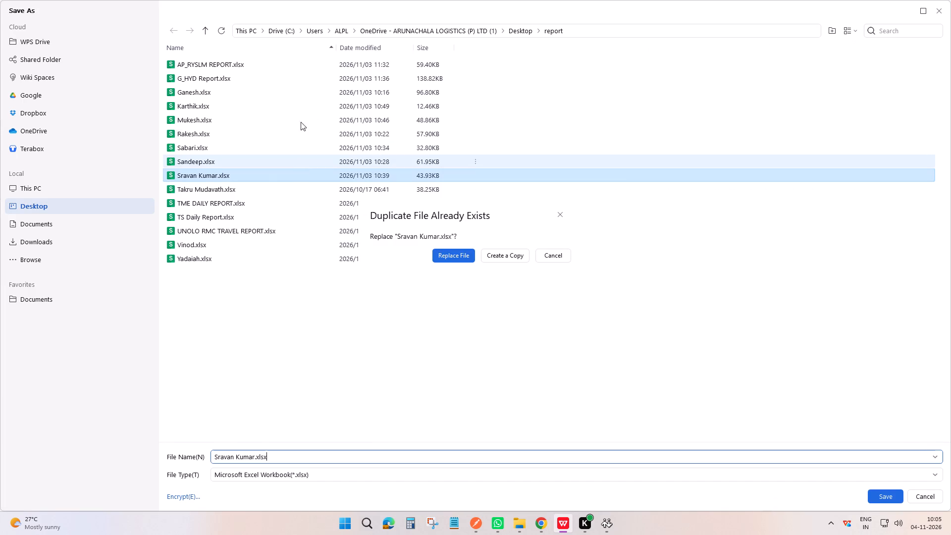
pyautogui.click(446, 251)
pyautogui.scroll(11, 470, 288)
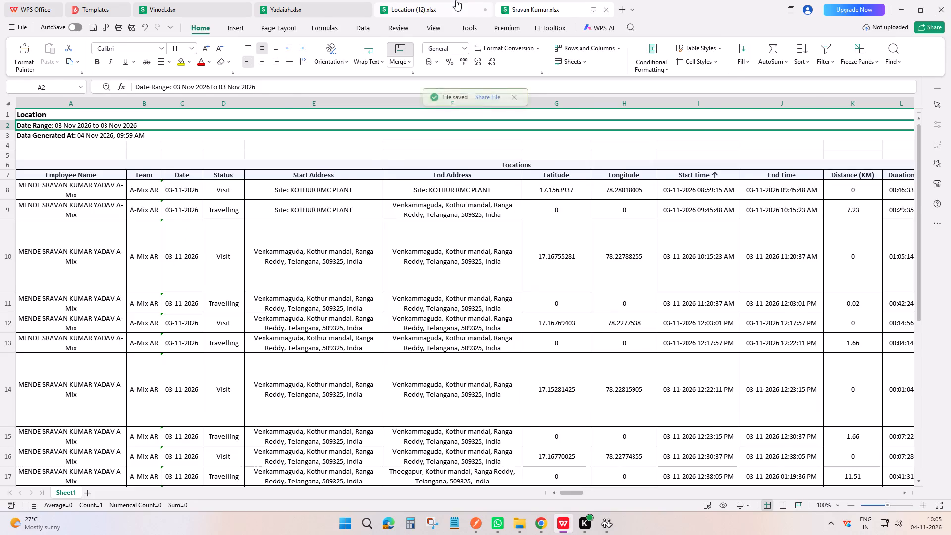
# Close the Location (12).xlsx workbook.
pyautogui.click(456, 0)
pyautogui.hotkey('ctrl', 'w')
pyautogui.click(513, 269)
pyautogui.scroll(8, 398, 333)
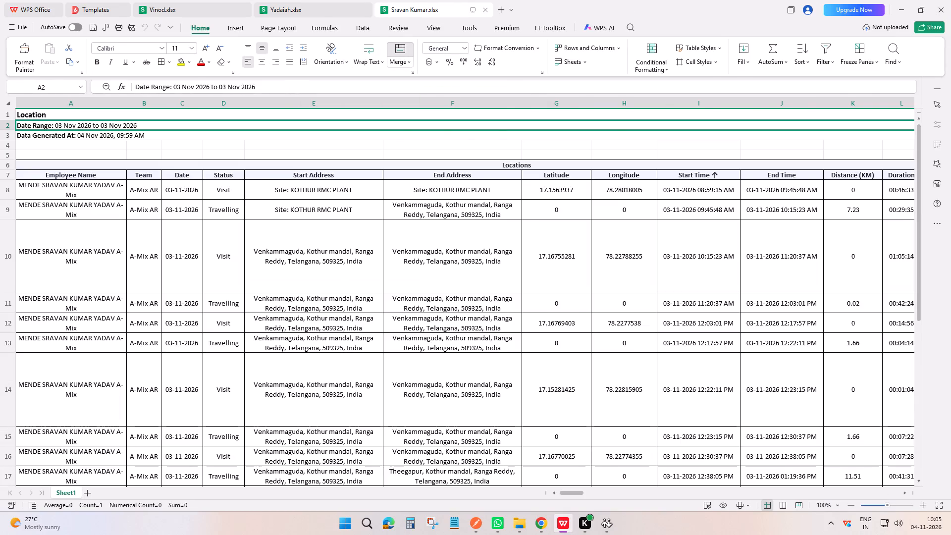
# In Chrome, download Sandeep's ready Location custom report in EXCEL format and open the downloaded workbook.
pyautogui.hotkey('alt', 'Tab')
pyautogui.click(344, 0)
pyautogui.scroll(3, 360, 218)
pyautogui.click(395, 166)
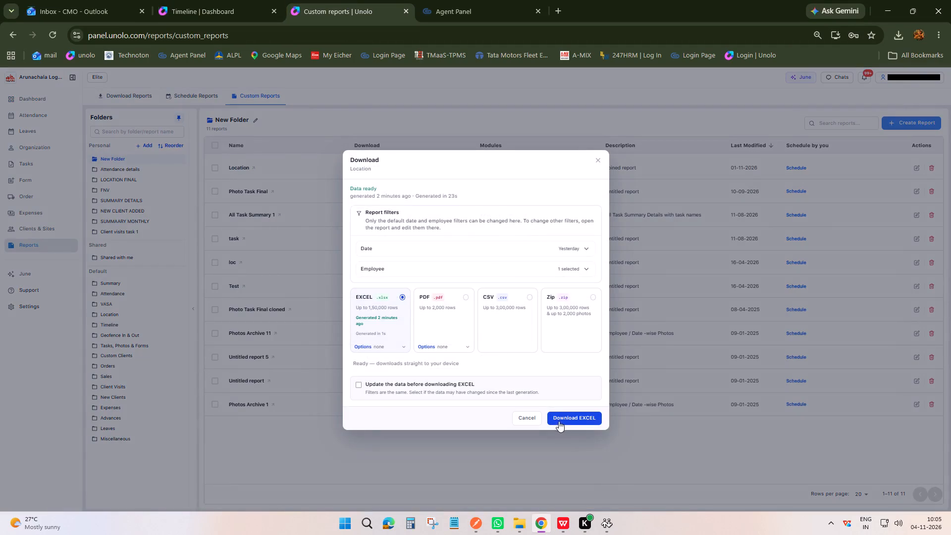
pyautogui.click(574, 416)
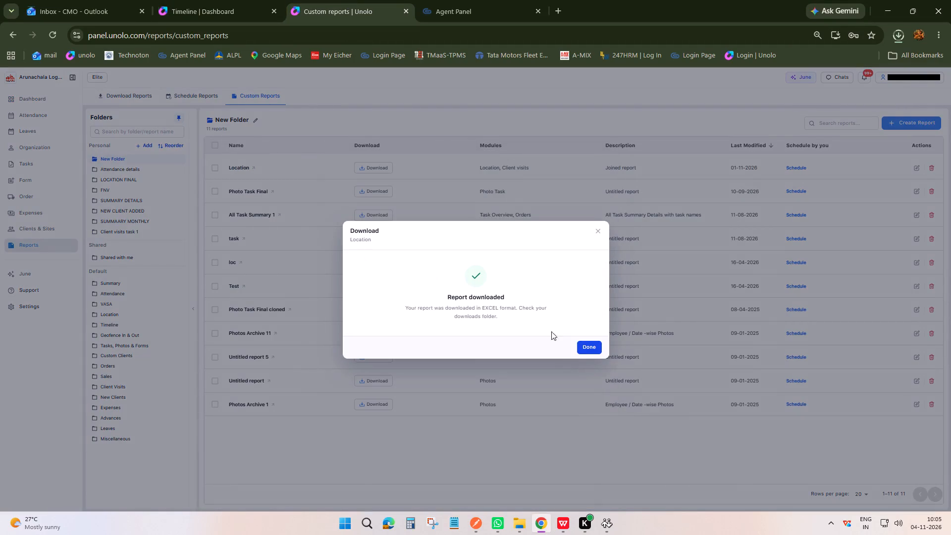
pyautogui.click(582, 346)
pyautogui.click(791, 68)
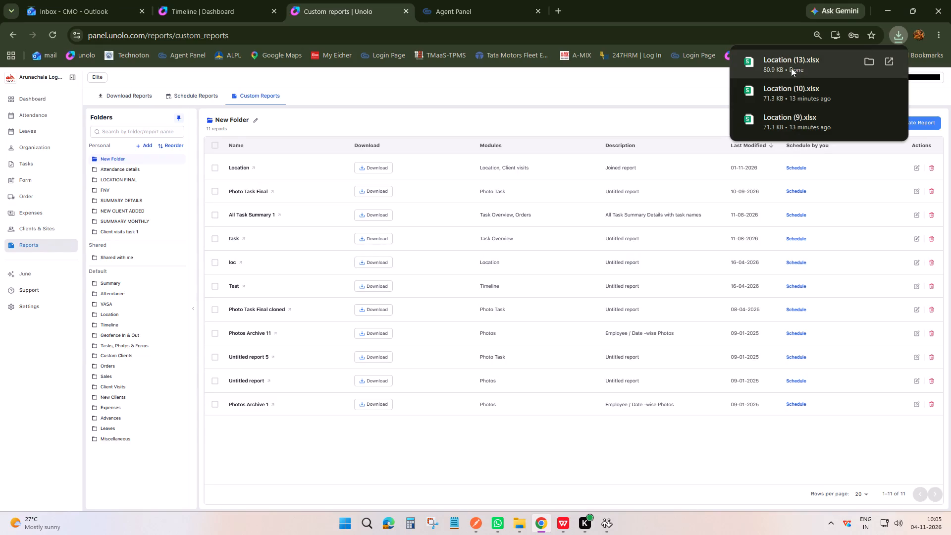
pyautogui.scroll(5, 678, 195)
pyautogui.scroll(4, 512, 248)
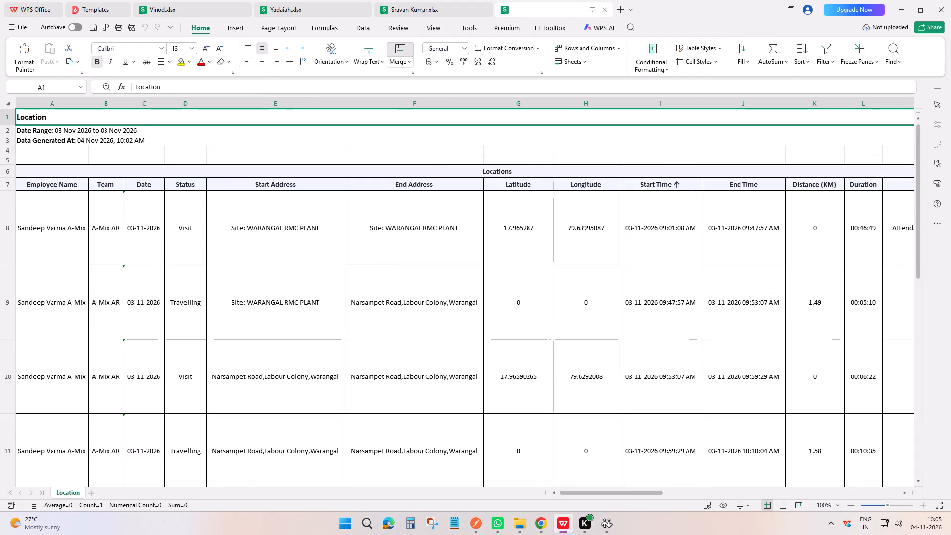
# Delete the Add Form column (AI) from the Location sheet of Location (13).xlsx.
pyautogui.moveTo(645, 490); pyautogui.dragTo(893, 469)
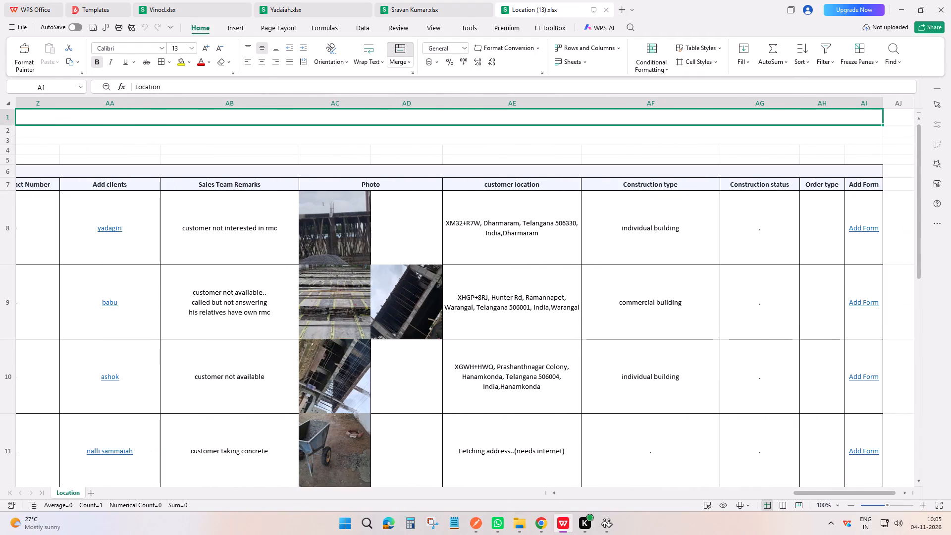
pyautogui.click(859, 106)
pyautogui.hotkey('ctrl', '-')
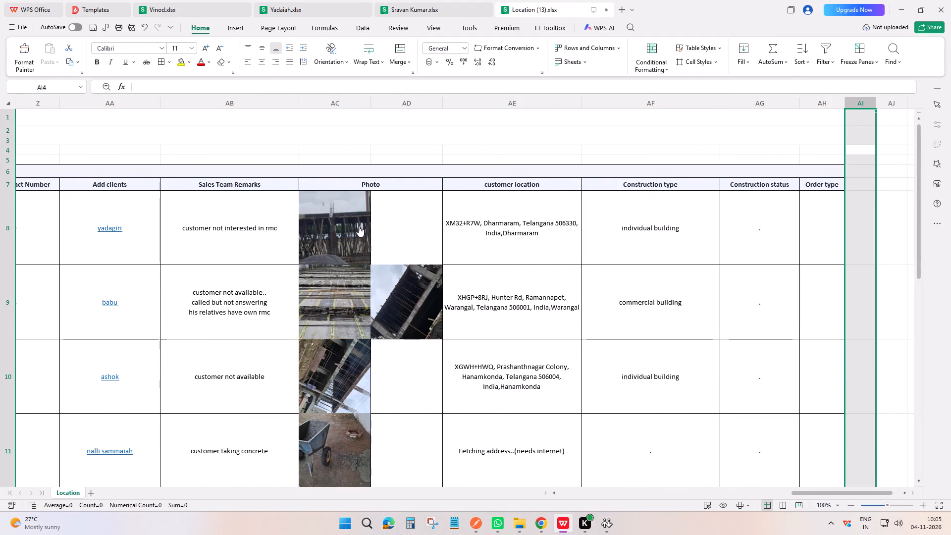
# Convert the photos in the Photo columns, starting from the one in row 8, into pictures embedded in their cells.
pyautogui.rightClick(343, 234)
pyautogui.click(386, 73)
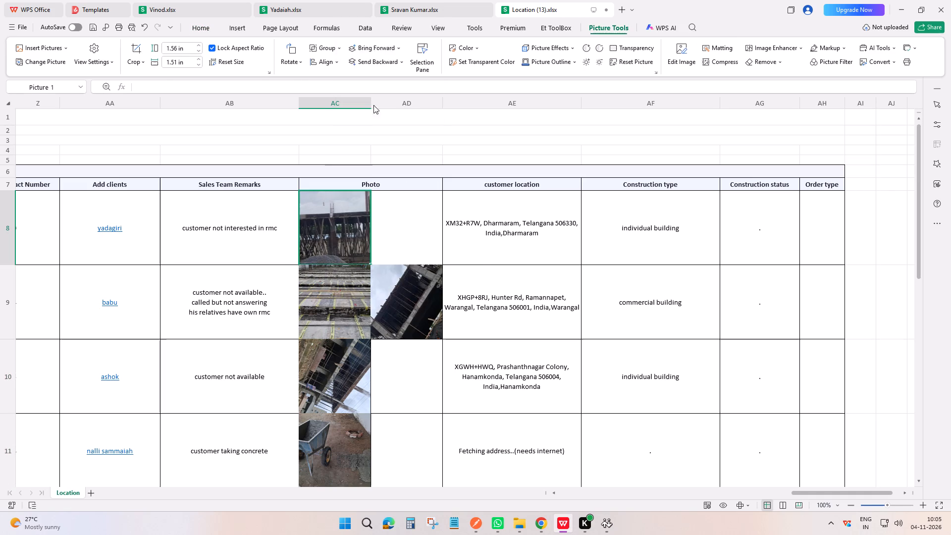
pyautogui.rightClick(344, 239)
pyautogui.click(389, 90)
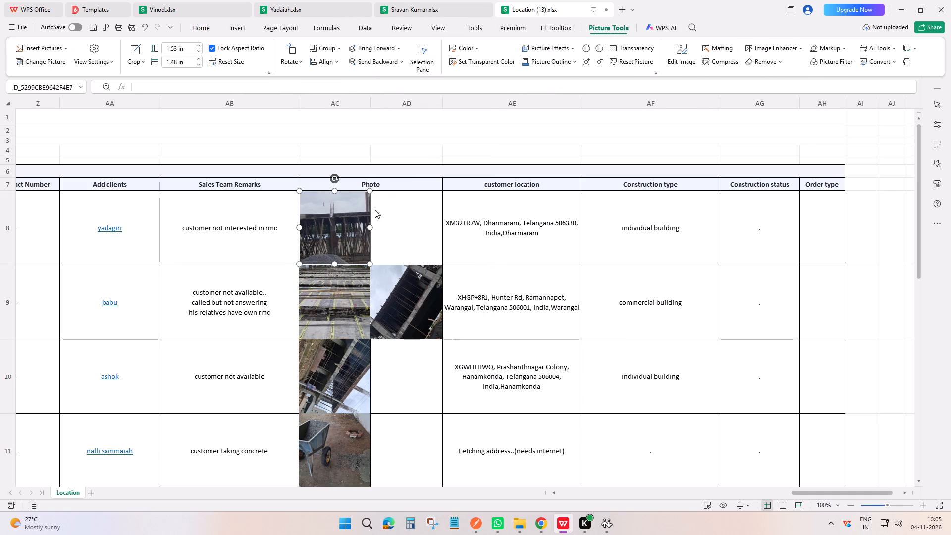
pyautogui.click(417, 211)
pyautogui.click(487, 235)
# Delete the second Photo column (AD) from the Location sheet.
pyautogui.click(419, 105)
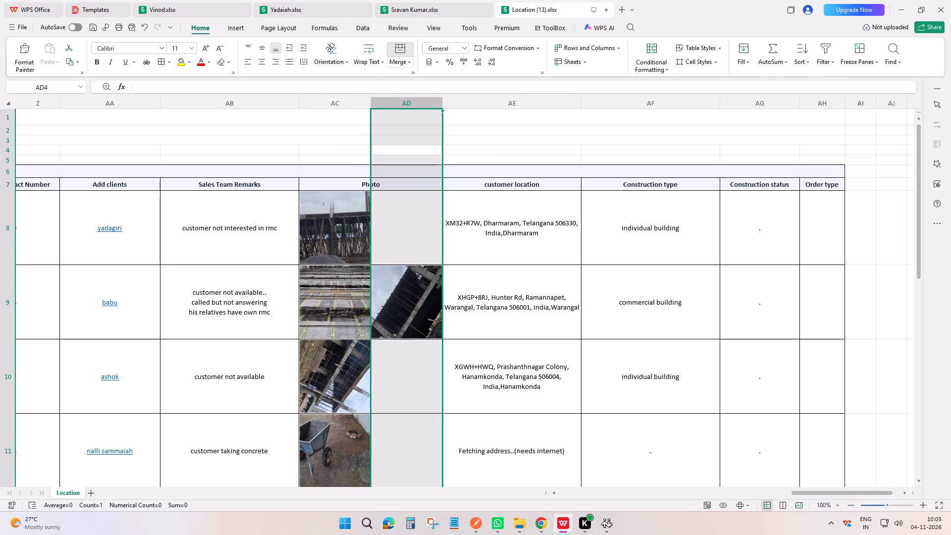
pyautogui.hotkey('ctrl', '-')
# Examine the trimmed Location sheet down its rows and across to the Photo and Order type columns.
pyautogui.scroll(-6, 363, 192)
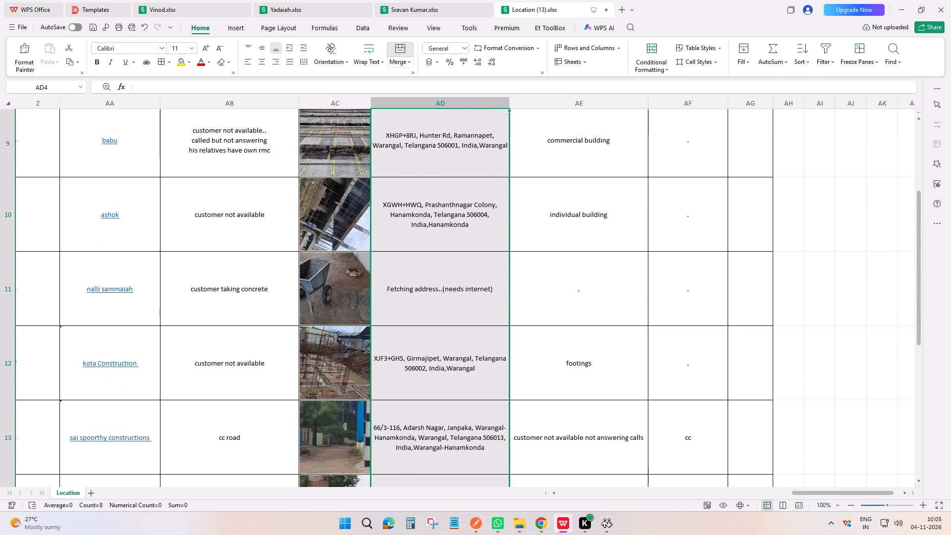
pyautogui.scroll(-5, 390, 273)
pyautogui.scroll(6, 390, 273)
pyautogui.moveTo(821, 492); pyautogui.dragTo(197, 402)
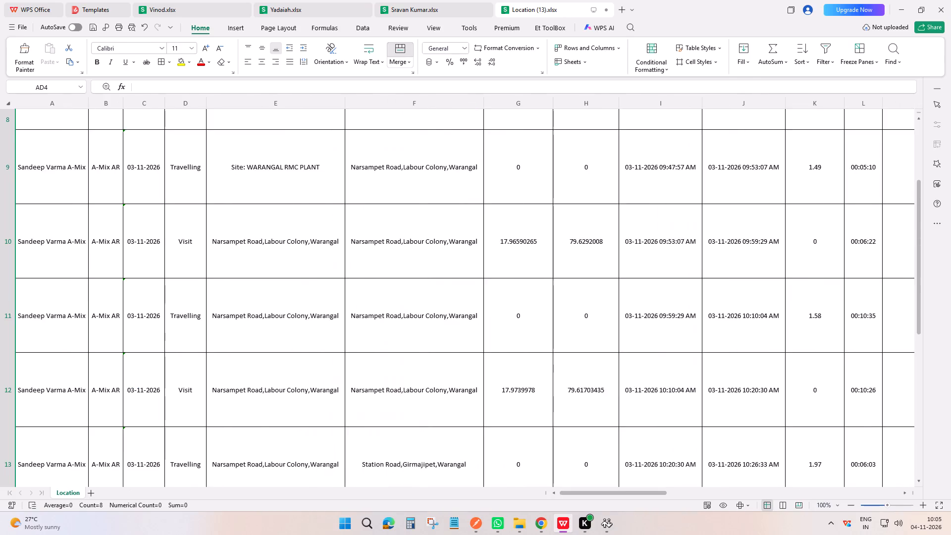
pyautogui.scroll(14, 284, 229)
pyautogui.click(423, 130)
pyautogui.scroll(1, 379, 190)
pyautogui.scroll(-1, 379, 190)
pyautogui.scroll(3, 379, 190)
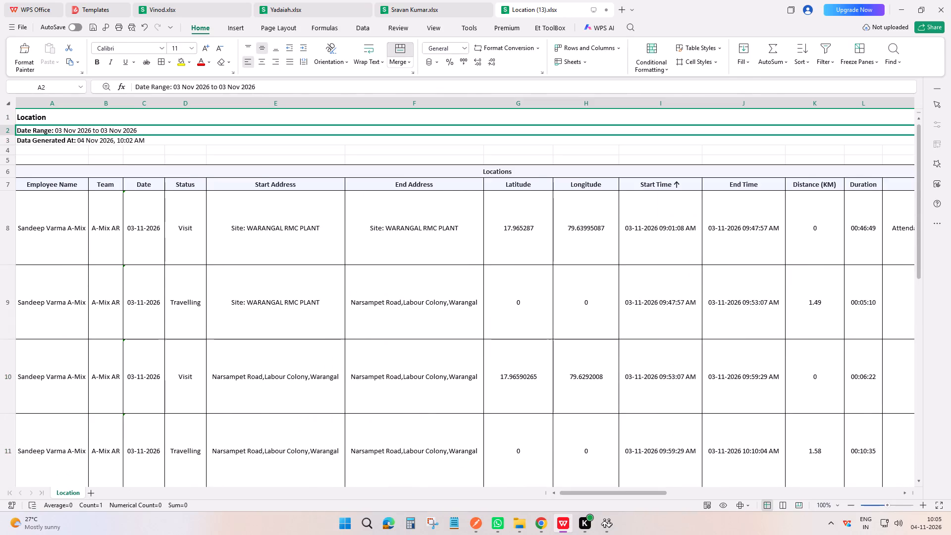
pyautogui.scroll(9, 379, 190)
pyautogui.click(289, 217)
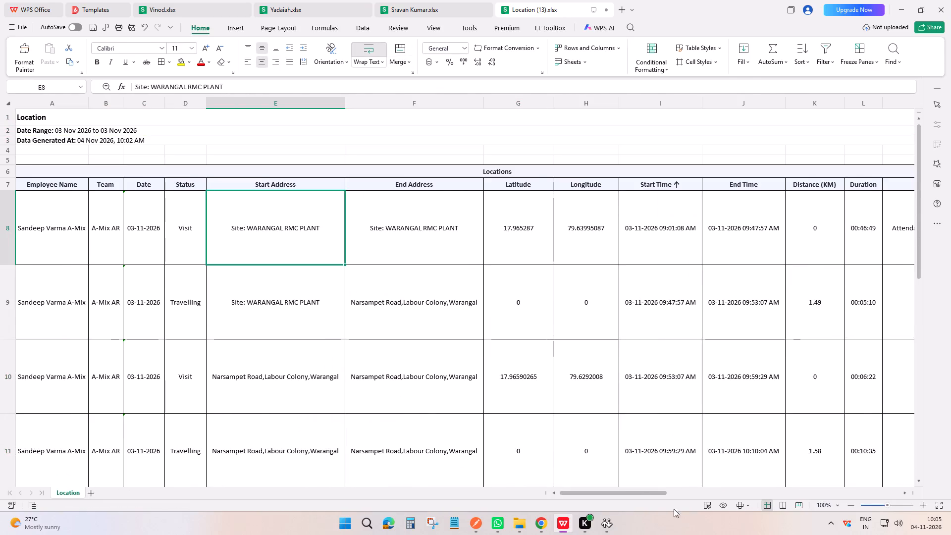
pyautogui.moveTo(639, 495); pyautogui.dragTo(914, 474)
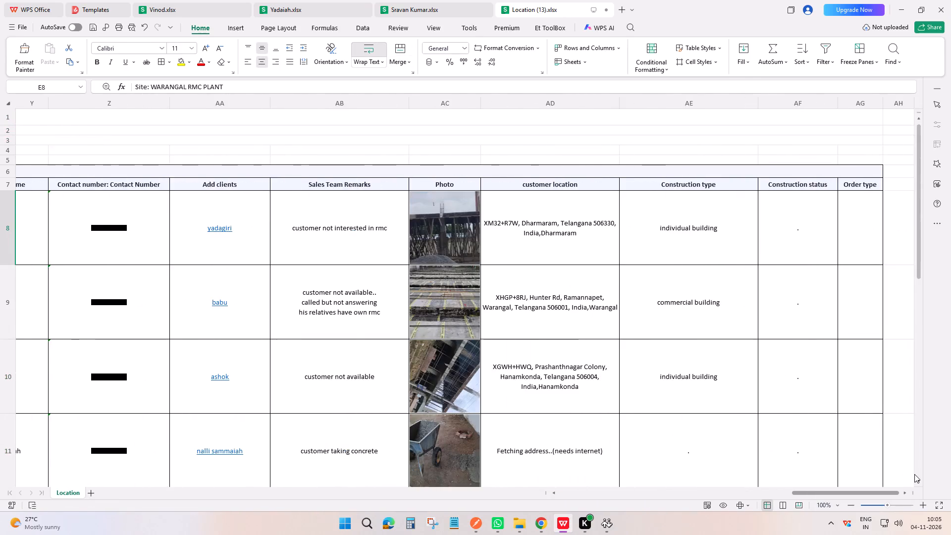
# Copy the entire Location sheet into a new blank workbook, keeping the source column widths.
pyautogui.moveTo(914, 474); pyautogui.dragTo(222, 431)
pyautogui.scroll(3, 120, 169)
pyautogui.click(6, 104)
pyautogui.hotkey('ctrl', 'c')
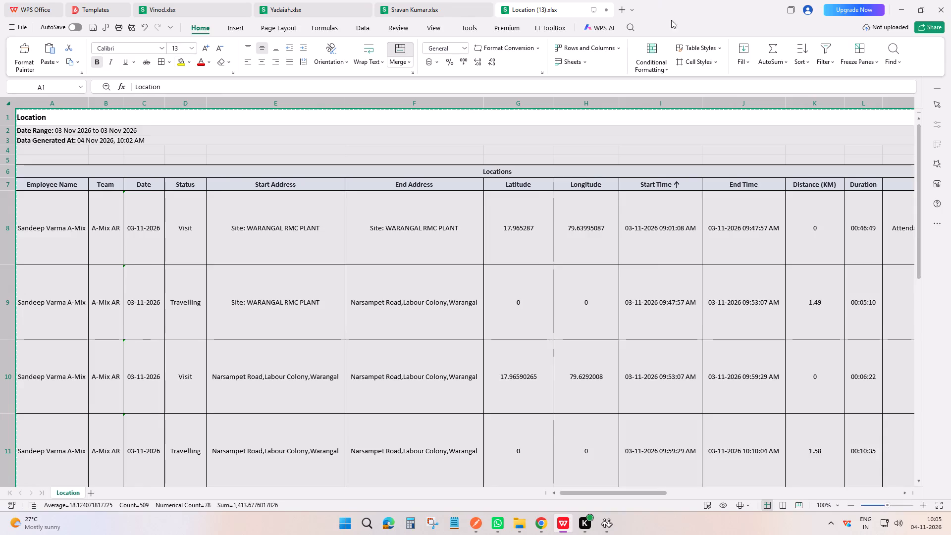
pyautogui.click(634, 9)
pyautogui.click(654, 107)
pyautogui.hotkey('ctrl', 'v')
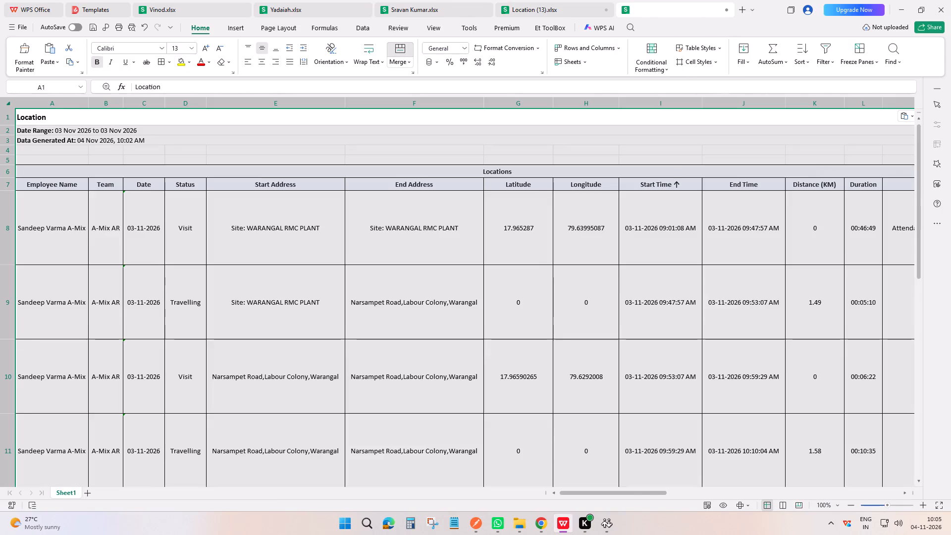
pyautogui.click(908, 118)
pyautogui.moveTo(860, 254); pyautogui.dragTo(858, 259)
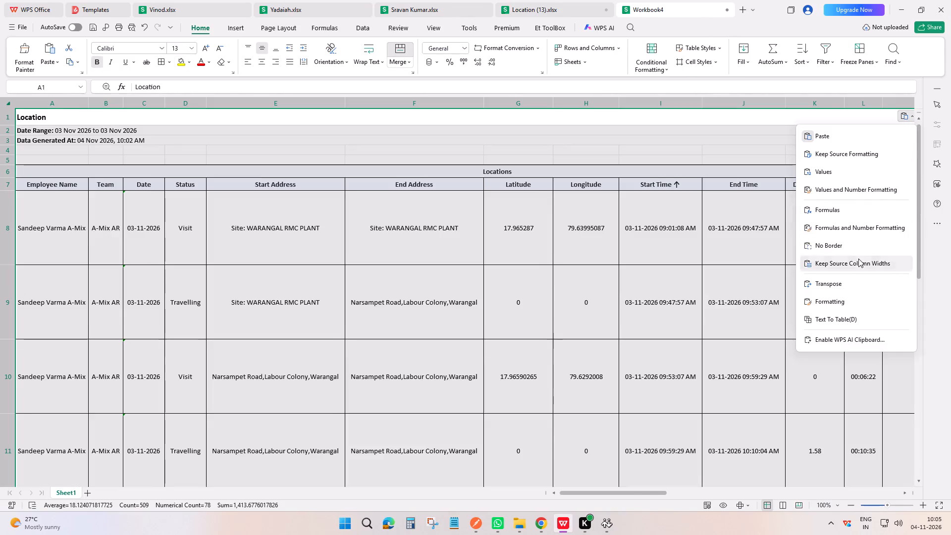
pyautogui.click(858, 259)
pyautogui.click(723, 251)
# In Workbook4, clear the client visit data from Task Address (S8) through Order type down to the last row.
pyautogui.moveTo(650, 493); pyautogui.dragTo(761, 486)
pyautogui.click(477, 239)
pyautogui.hotkey('ctrl', 'shift', 'Down')
pyautogui.hotkey('ctrl', 'shift', 'Right')
pyautogui.hotkey('shift', 'Delete')
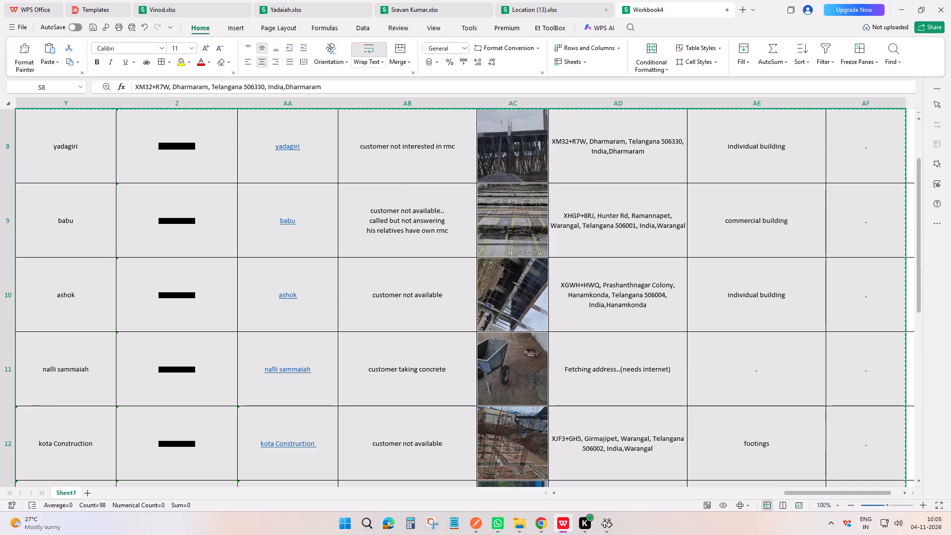
pyautogui.scroll(5, 477, 239)
pyautogui.press('Delete')
pyautogui.scroll(1, 477, 239)
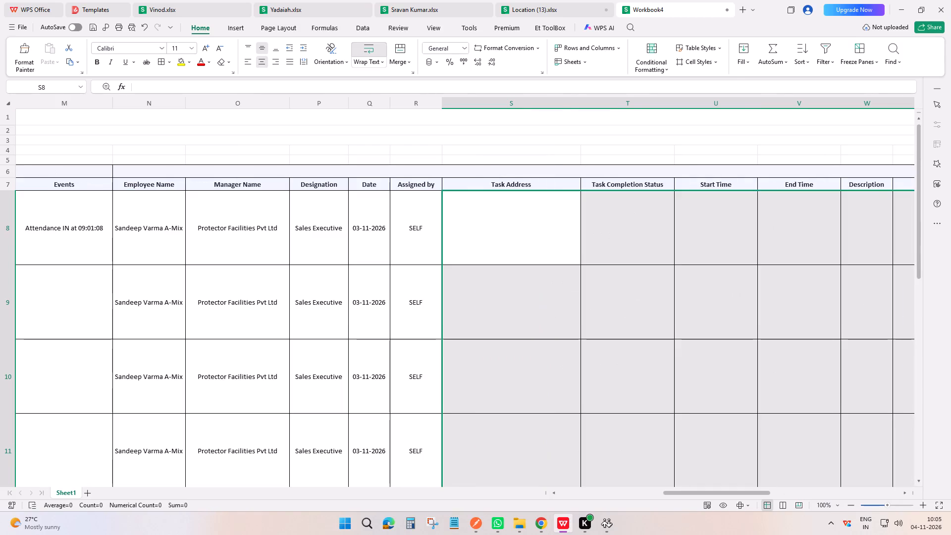
pyautogui.click(479, 238)
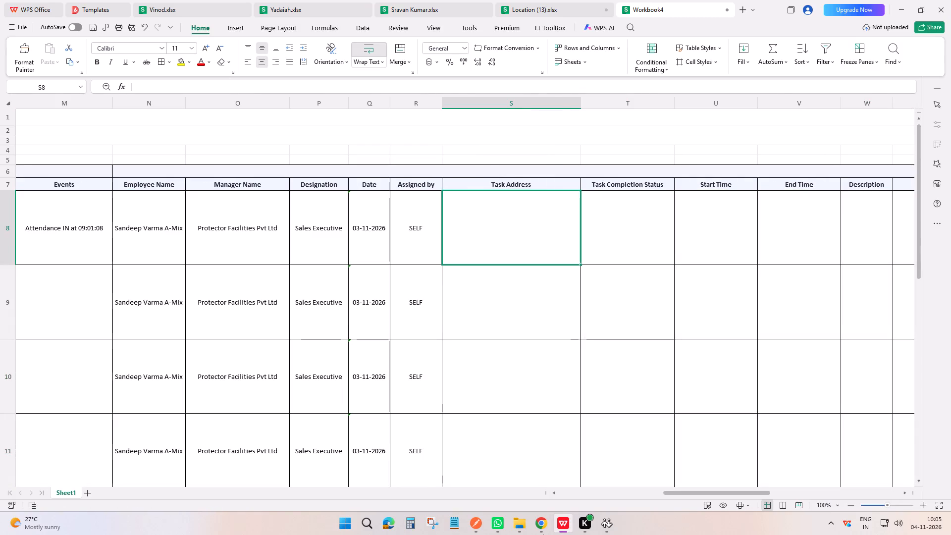
pyautogui.click(542, 534)
pyautogui.click(380, 164)
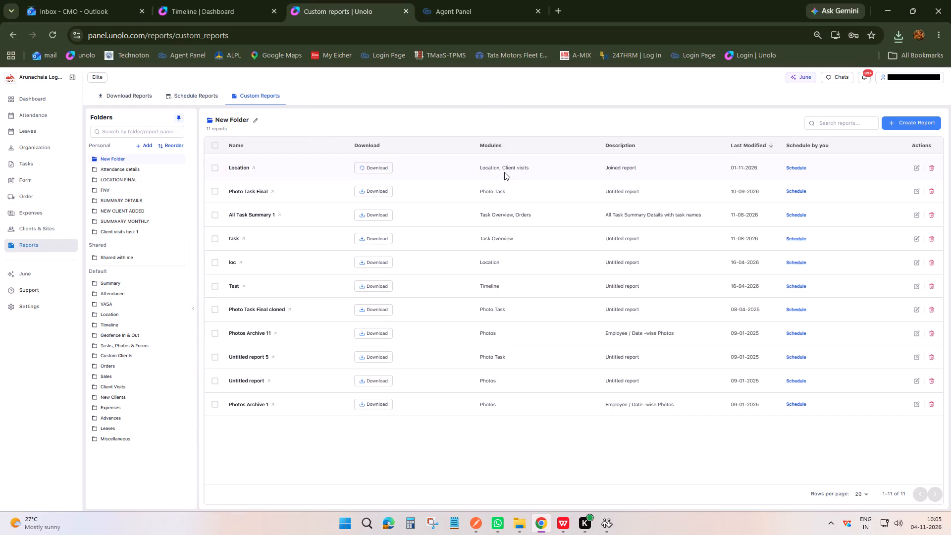
pyautogui.click(569, 267)
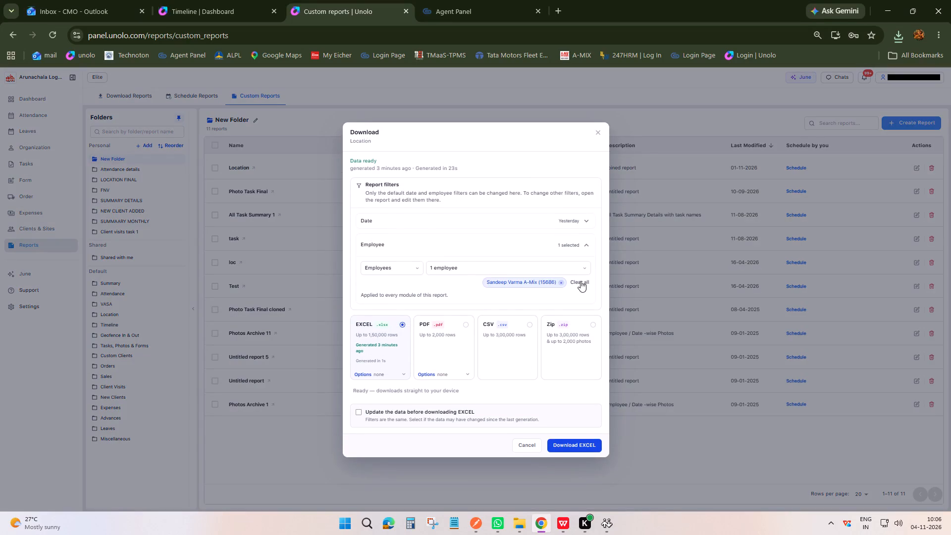
pyautogui.doubleClick(581, 281)
pyautogui.click(562, 307)
pyautogui.write('a-mix')
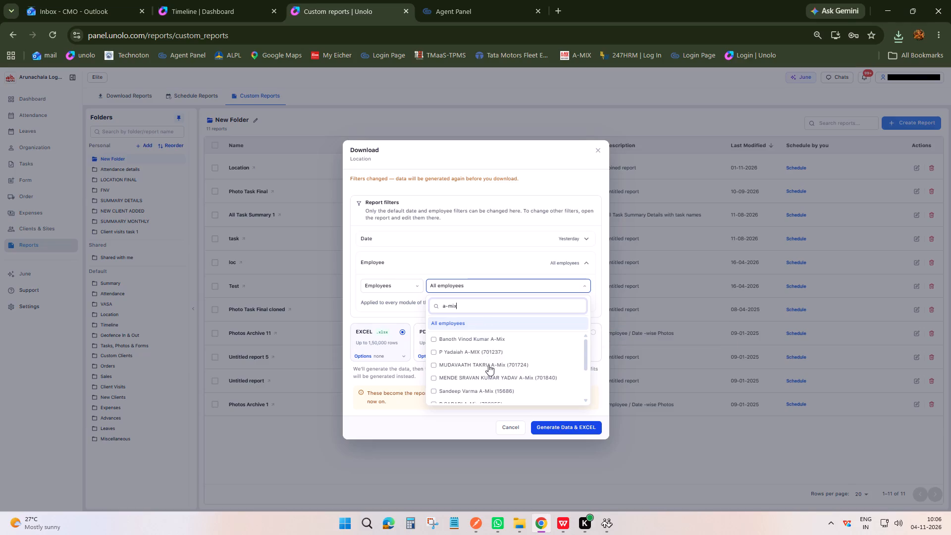
pyautogui.scroll(-1, 485, 383)
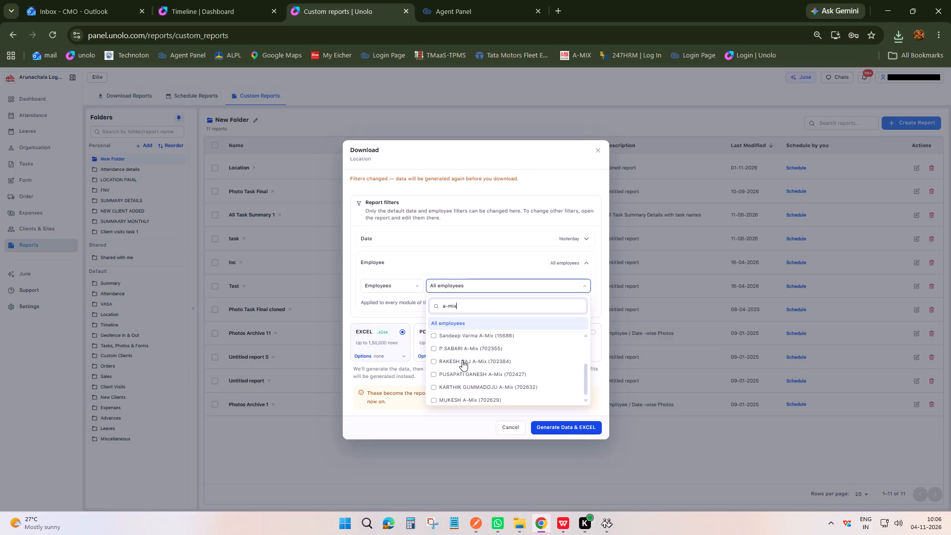
pyautogui.click(458, 352)
pyautogui.click(554, 428)
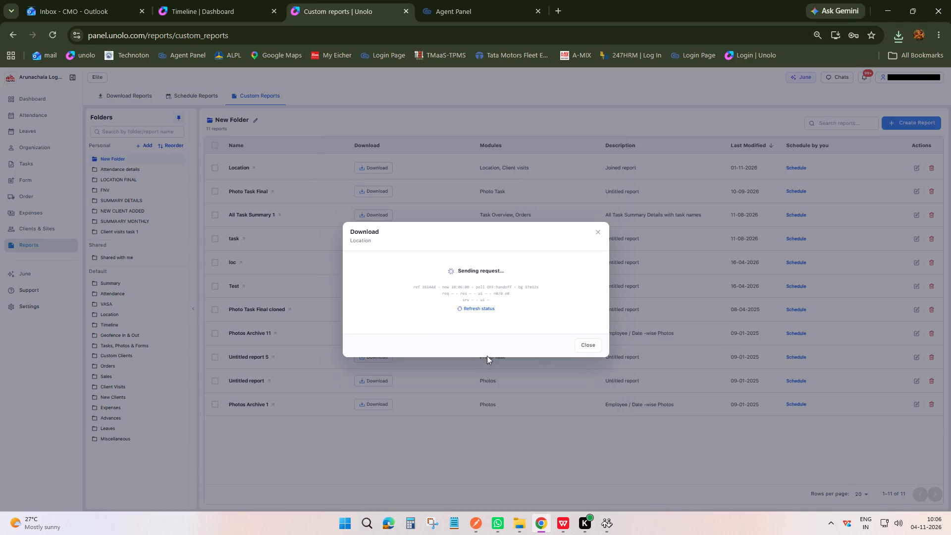
pyautogui.click(585, 359)
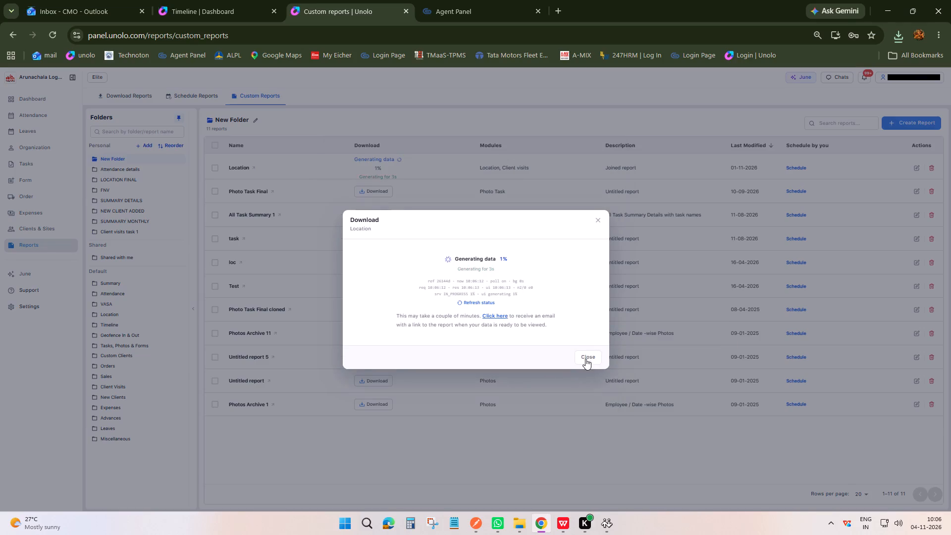
pyautogui.click(538, 413)
pyautogui.click(227, 0)
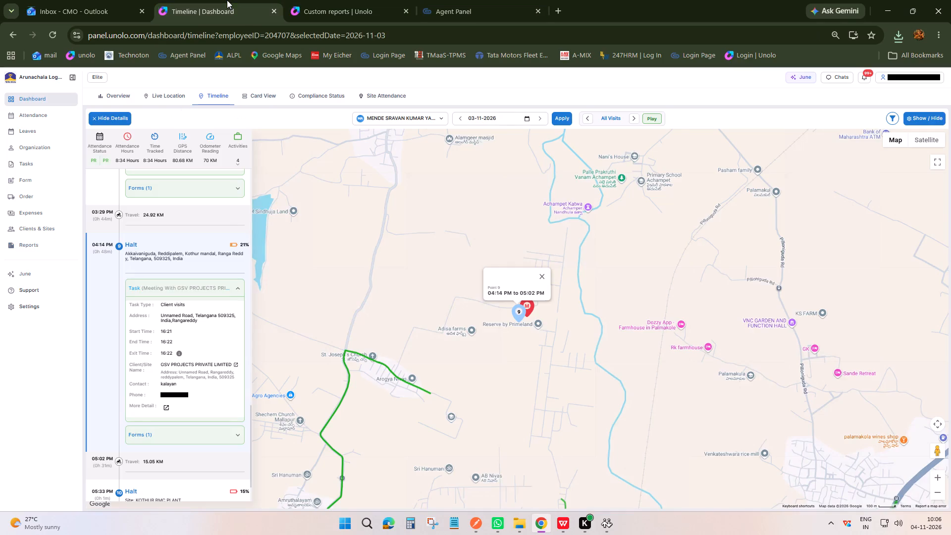
pyautogui.click(396, 116)
pyautogui.click(398, 138)
pyautogui.write('sandee')
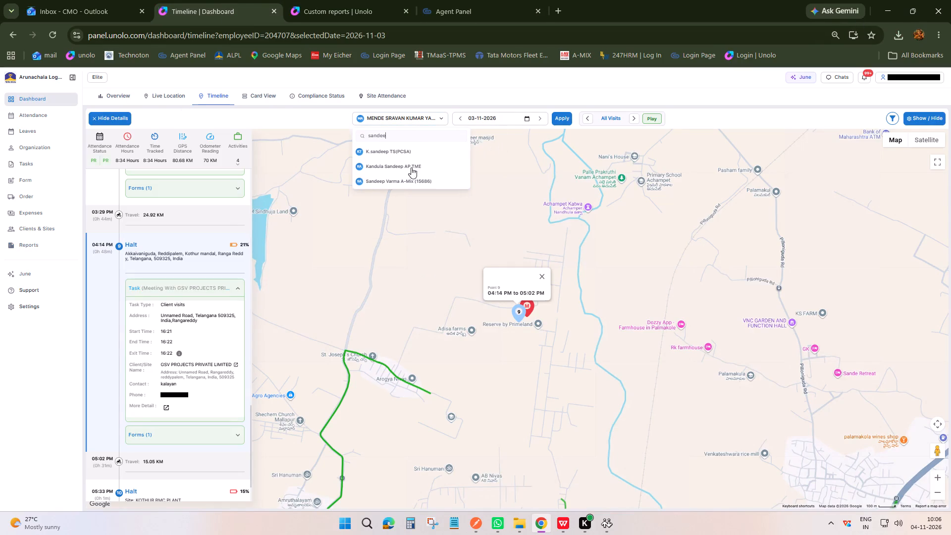
pyautogui.click(399, 178)
pyautogui.click(567, 120)
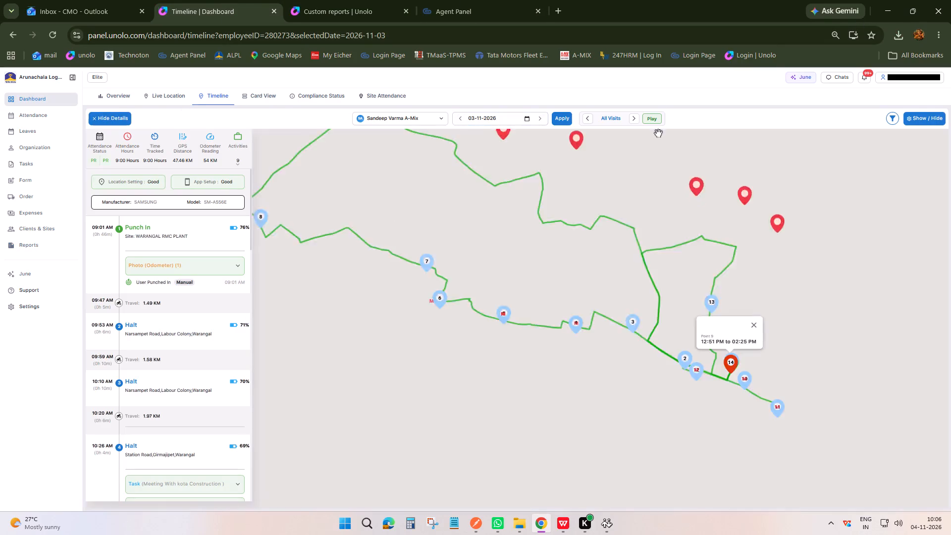
pyautogui.click(209, 236)
pyautogui.scroll(-2, 210, 258)
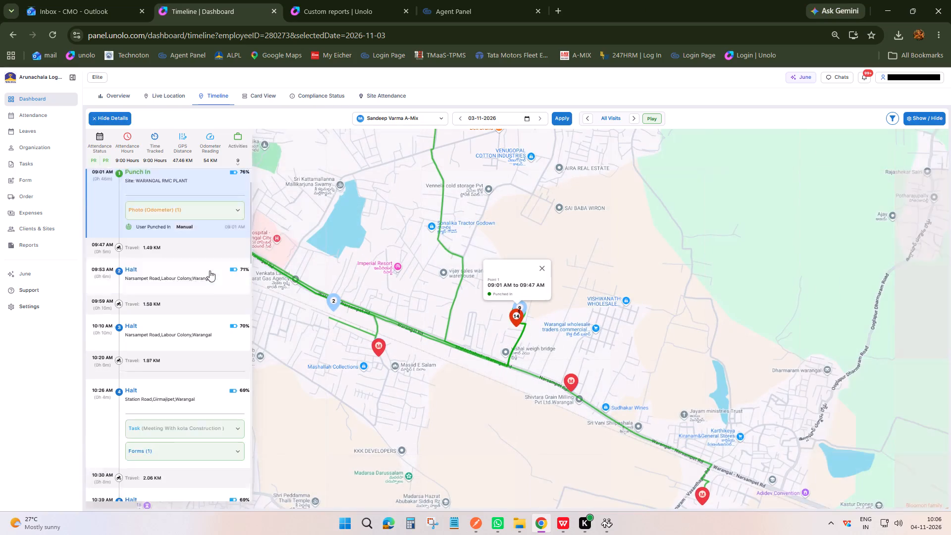
pyautogui.scroll(-2, 210, 270)
pyautogui.click(218, 247)
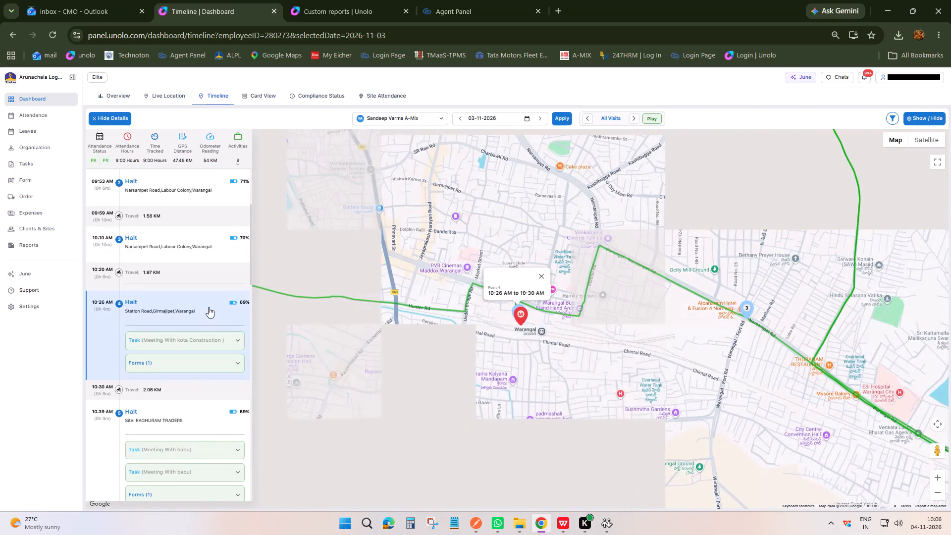
# In WPS Office, delete Workbook4's client visit columns from Employee Name through Assigned by (N to R).
pyautogui.click(564, 516)
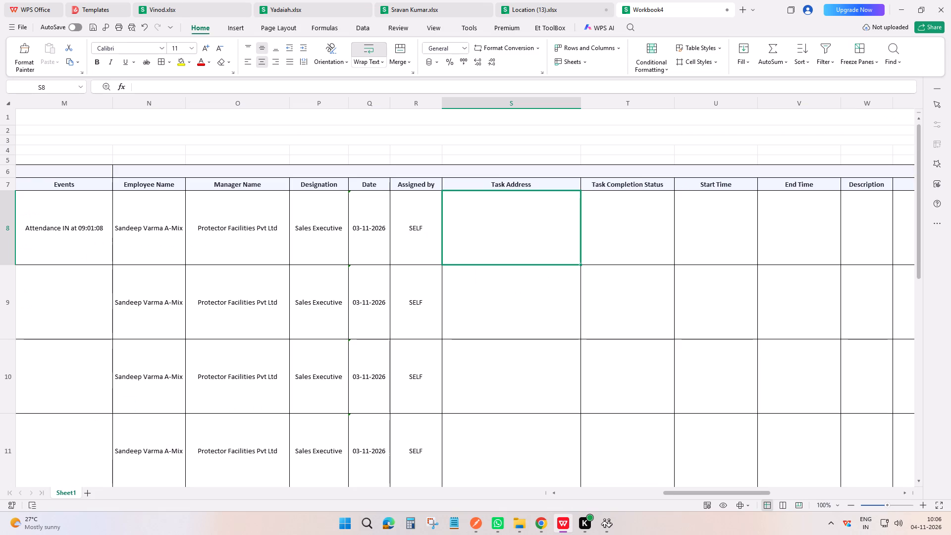
pyautogui.click(526, 227)
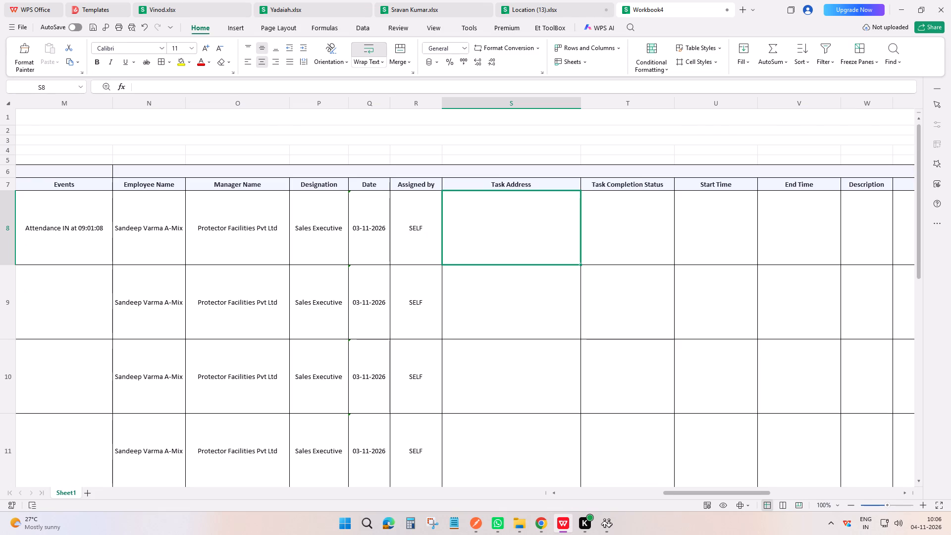
pyautogui.moveTo(156, 106); pyautogui.dragTo(429, 123)
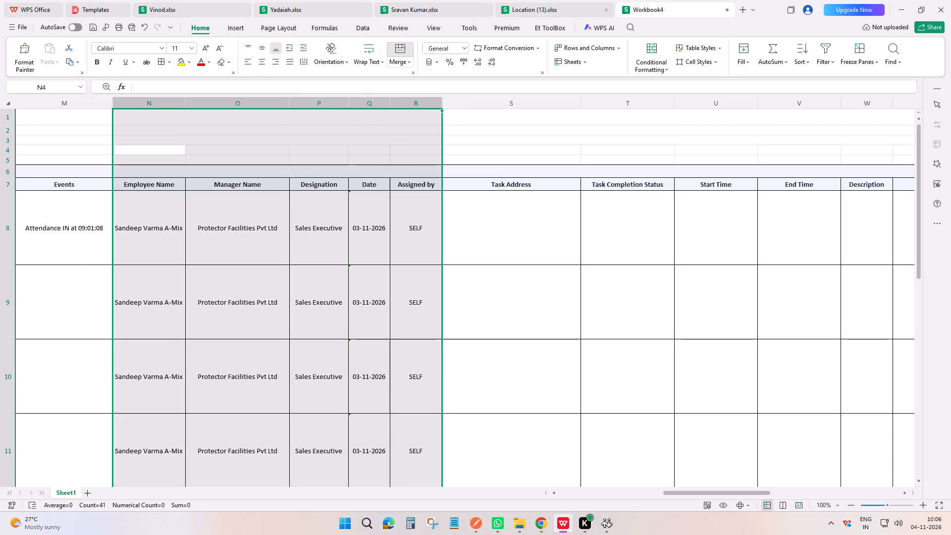
pyautogui.hotkey('ctrl', '-')
# Delete the same Employee Name through Assigned by columns (N to R) from Location (13) and compare it with Workbook4.
pyautogui.click(574, 0)
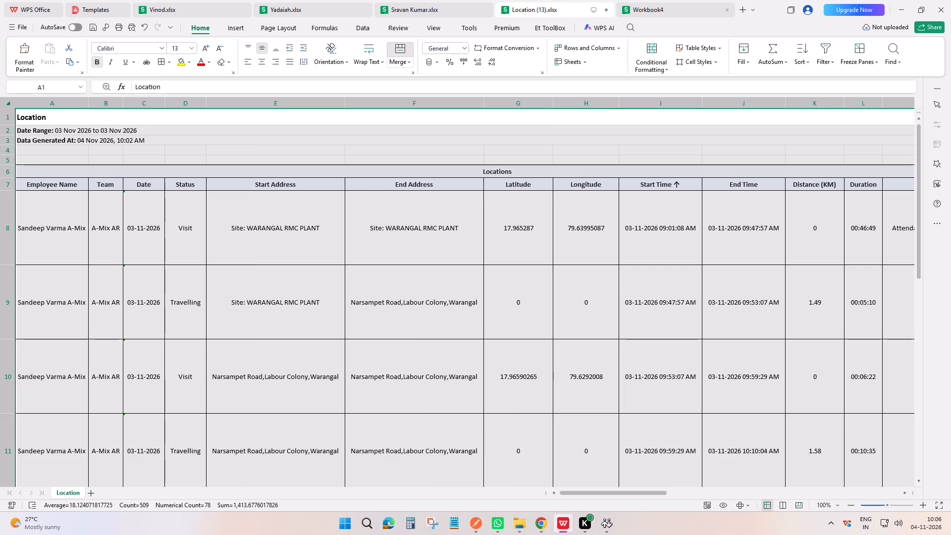
pyautogui.moveTo(630, 493); pyautogui.dragTo(703, 490)
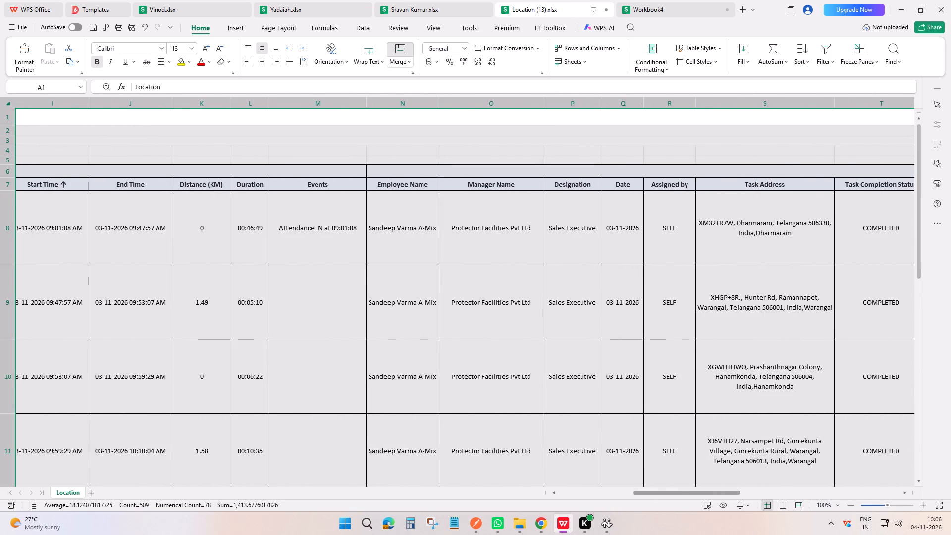
pyautogui.moveTo(402, 105); pyautogui.dragTo(694, 124)
pyautogui.hotkey('ctrl', '-')
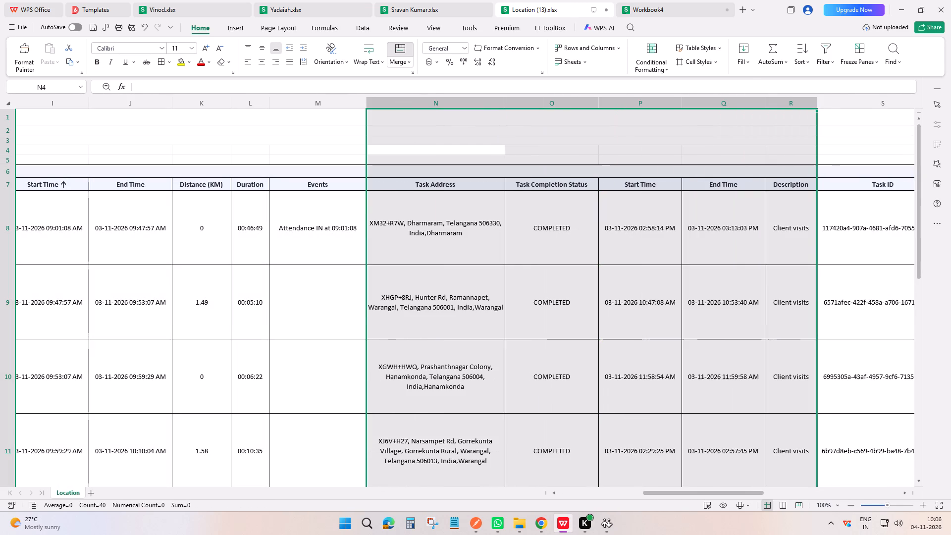
pyautogui.click(644, 0)
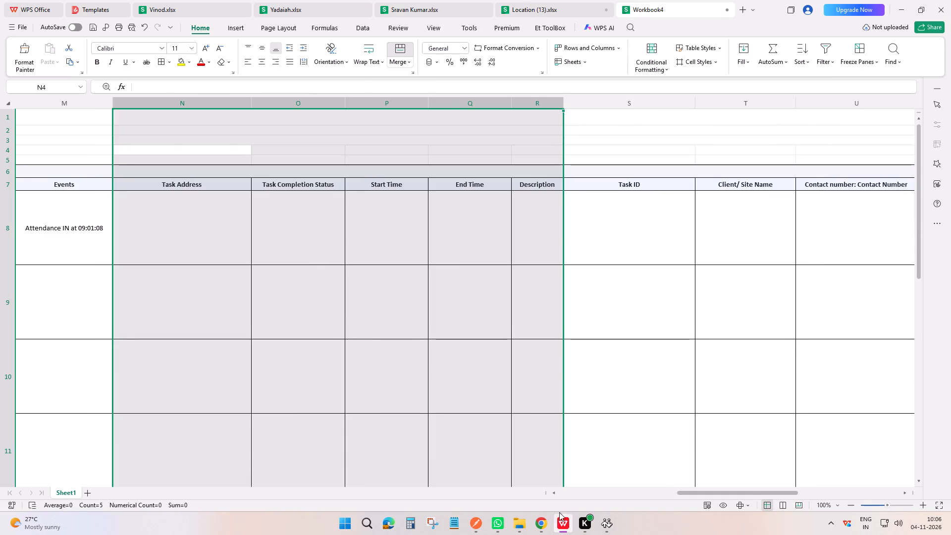
pyautogui.click(555, 0)
pyautogui.click(505, 264)
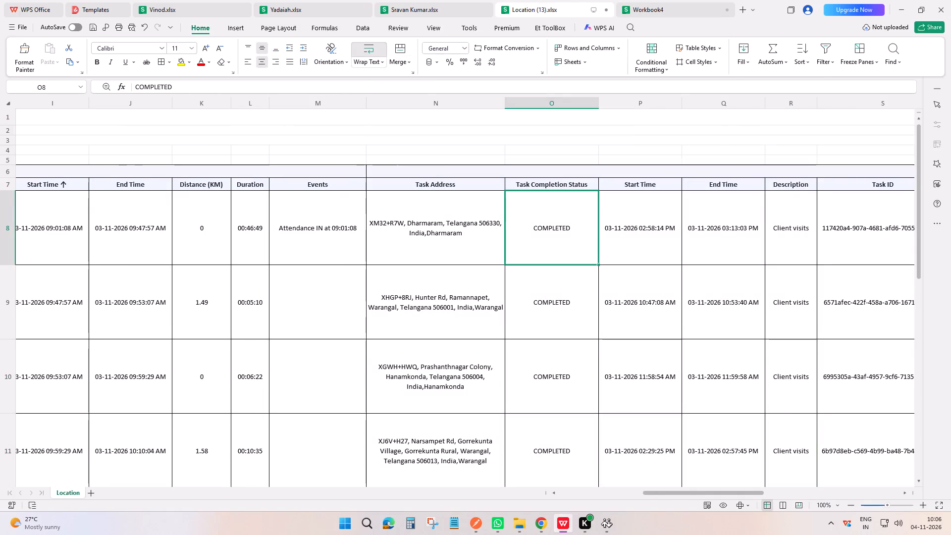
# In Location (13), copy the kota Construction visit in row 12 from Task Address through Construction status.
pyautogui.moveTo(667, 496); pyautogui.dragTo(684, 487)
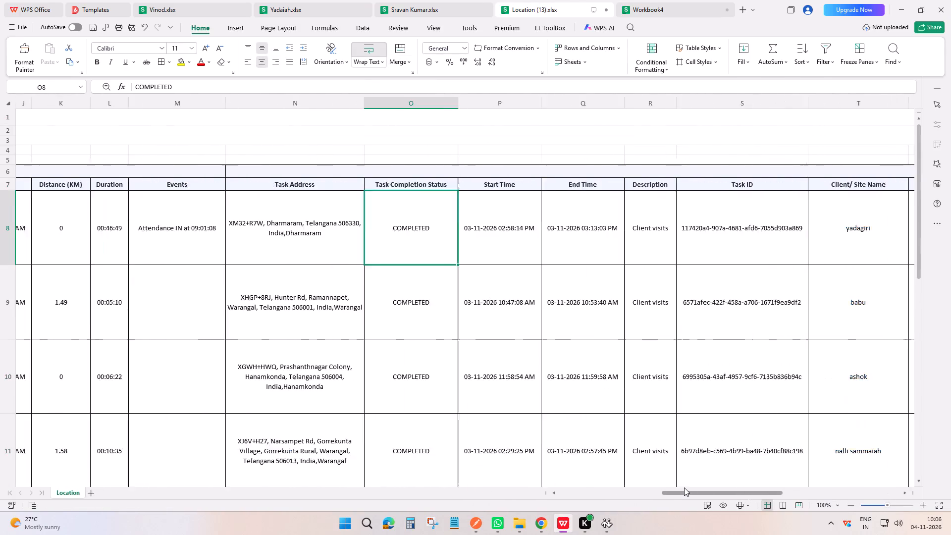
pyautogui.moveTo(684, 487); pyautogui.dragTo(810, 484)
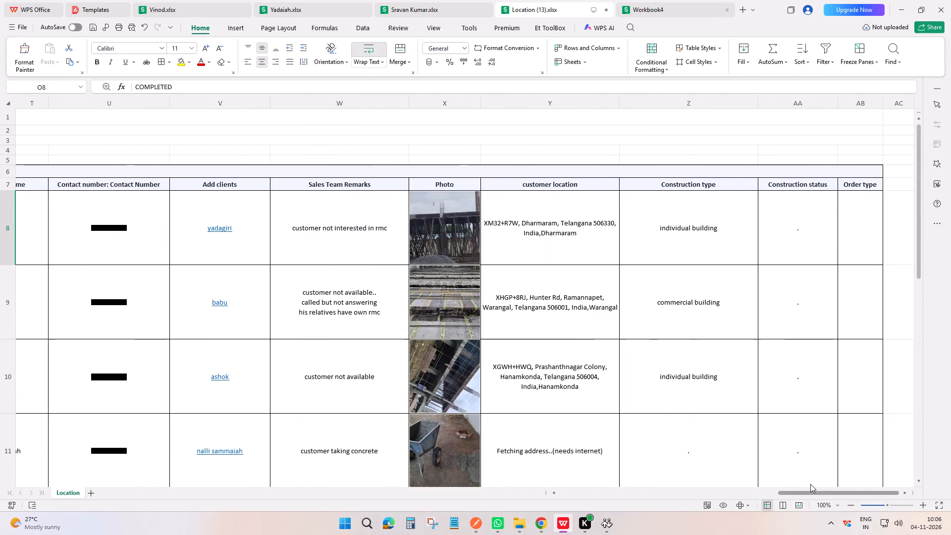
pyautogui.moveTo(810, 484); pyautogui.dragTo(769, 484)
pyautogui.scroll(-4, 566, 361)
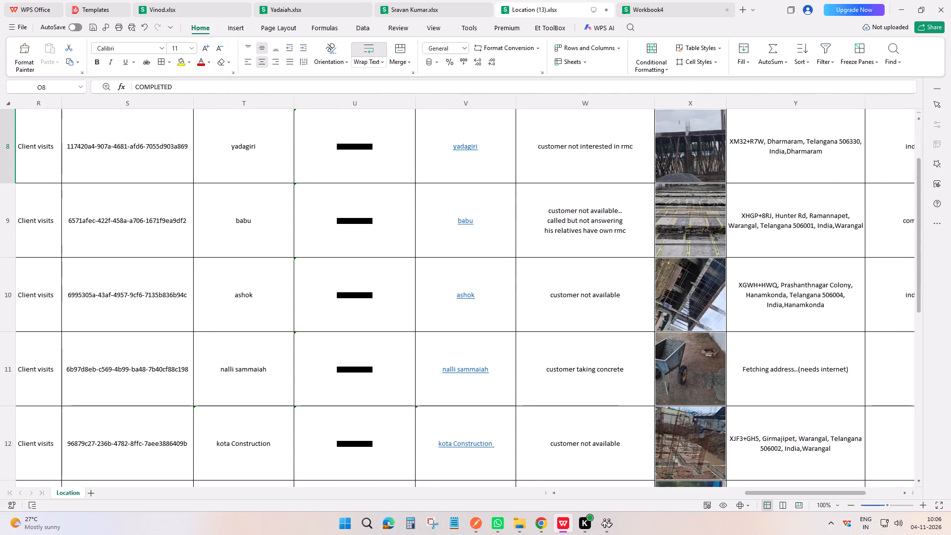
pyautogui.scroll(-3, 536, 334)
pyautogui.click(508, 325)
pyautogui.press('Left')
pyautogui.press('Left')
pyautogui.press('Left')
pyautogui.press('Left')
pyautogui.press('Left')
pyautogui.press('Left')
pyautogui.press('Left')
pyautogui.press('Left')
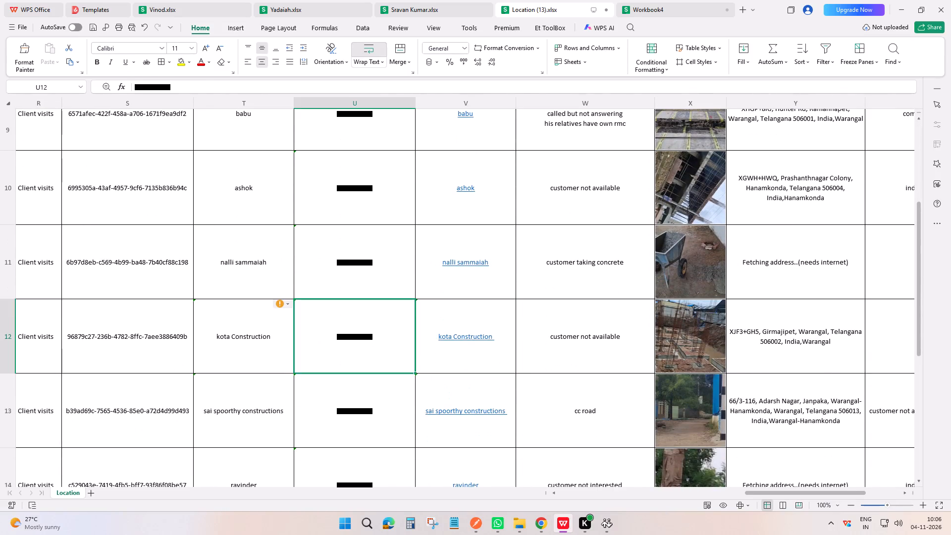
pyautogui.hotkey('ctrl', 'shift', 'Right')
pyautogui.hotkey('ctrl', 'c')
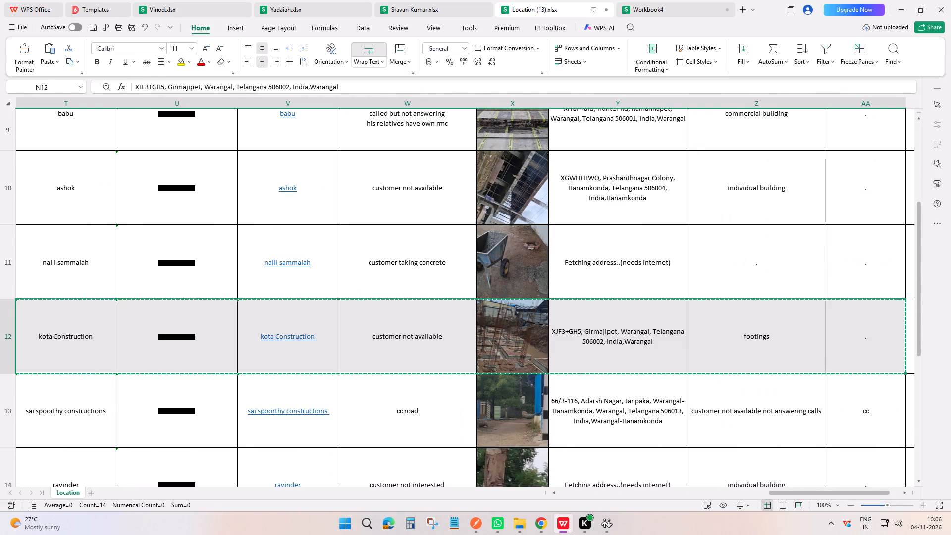
# Delete the empty Order type column (AB) from Location (13).
pyautogui.moveTo(773, 495); pyautogui.dragTo(791, 493)
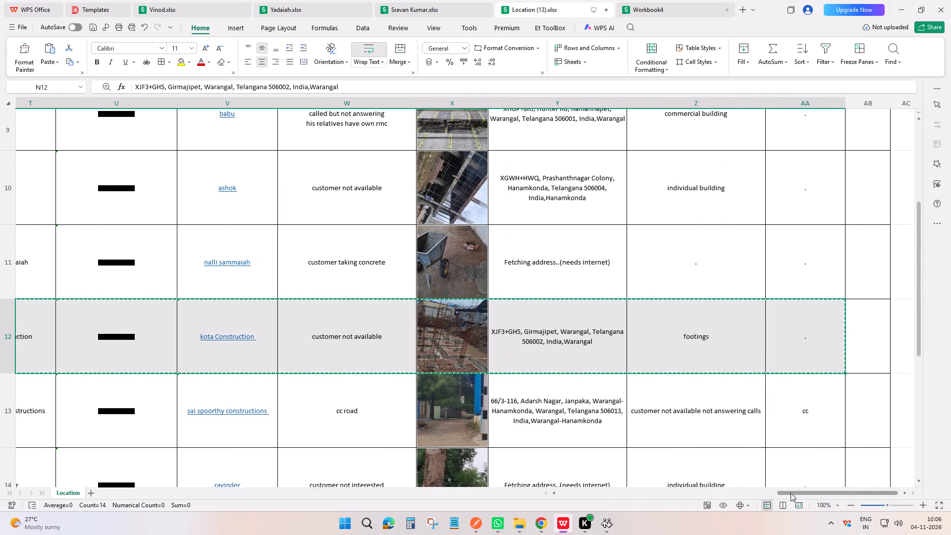
pyautogui.moveTo(791, 493); pyautogui.dragTo(814, 488)
pyautogui.scroll(-5, 736, 407)
pyautogui.scroll(11, 726, 402)
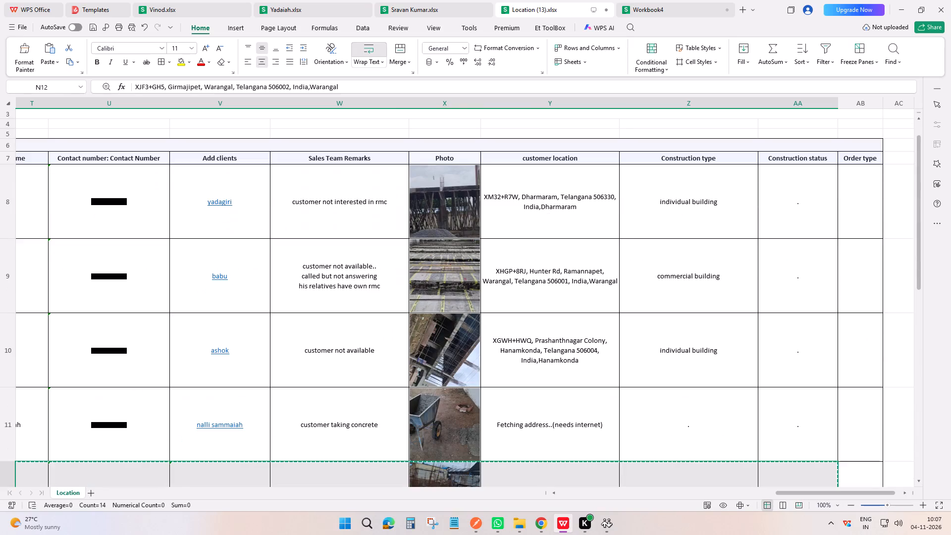
pyautogui.click(862, 103)
pyautogui.hotkey('ctrl', '-')
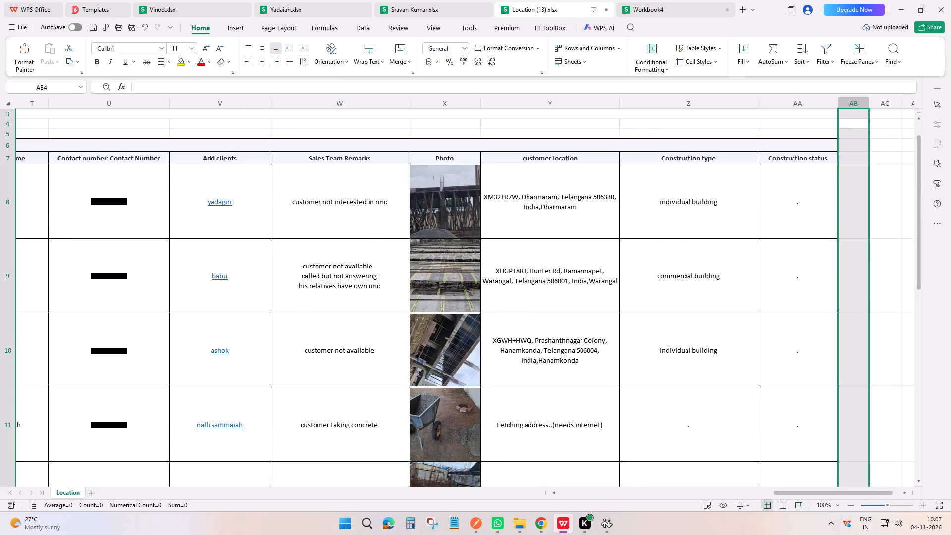
# Copy the kota Construction visit (N12 through Construction status) from Location (13) into Workbook4 at N14, matching the 10:26 AM halt.
pyautogui.scroll(-10, 554, 321)
pyautogui.scroll(2, 546, 327)
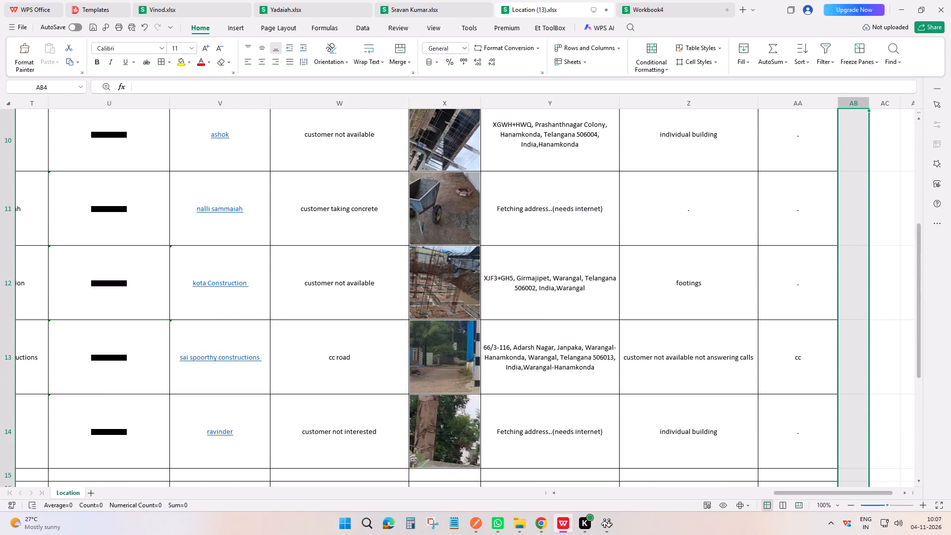
pyautogui.click(240, 264)
pyautogui.press('Left')
pyautogui.press('Left')
pyautogui.press('Left')
pyautogui.press('Left')
pyautogui.press('Left')
pyautogui.press('Left')
pyautogui.press('Left')
pyautogui.press('Left')
pyautogui.press('Left')
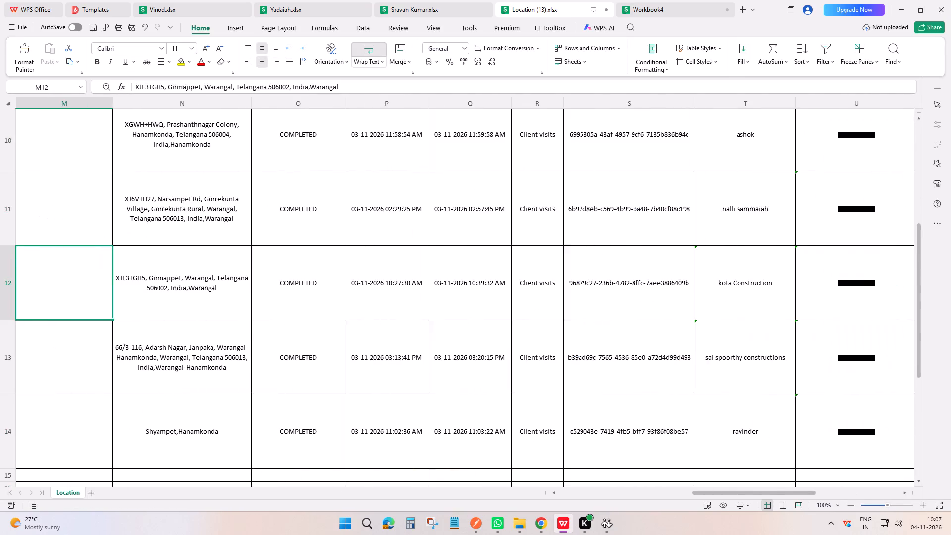
pyautogui.press('Right')
pyautogui.hotkey('ctrl', 'shift', 'Right')
pyautogui.hotkey('ctrl', 'c')
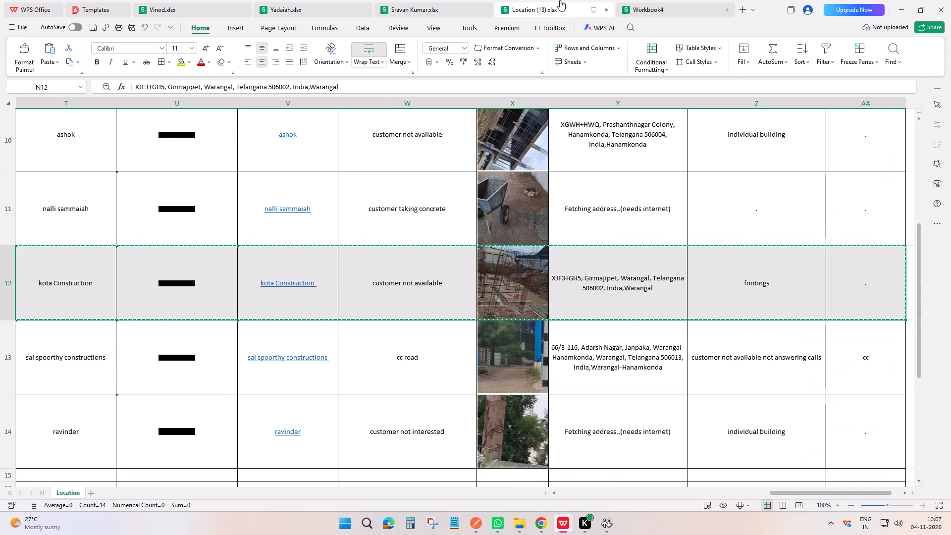
pyautogui.click(631, 0)
pyautogui.scroll(-2, 526, 213)
pyautogui.click(526, 213)
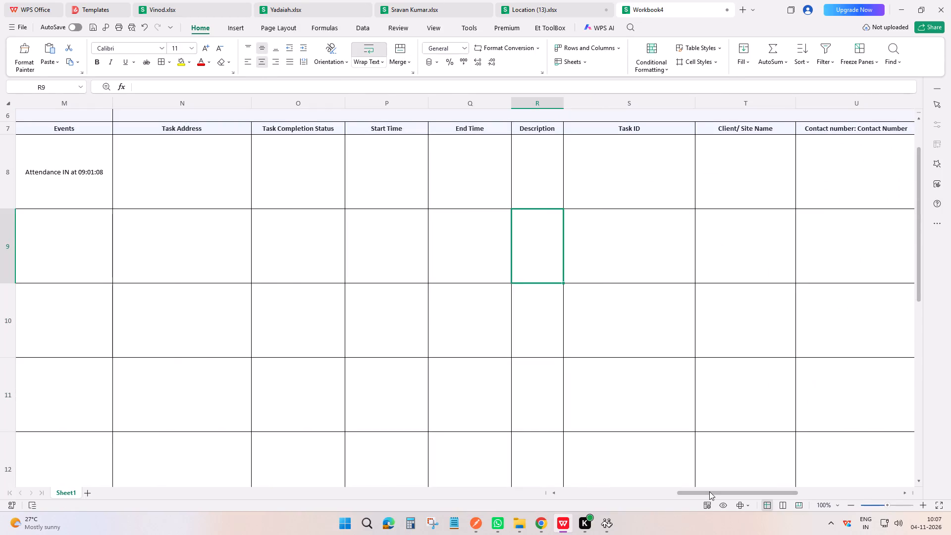
pyautogui.moveTo(710, 491); pyautogui.dragTo(630, 489)
pyautogui.scroll(-2, 598, 399)
pyautogui.click(545, 534)
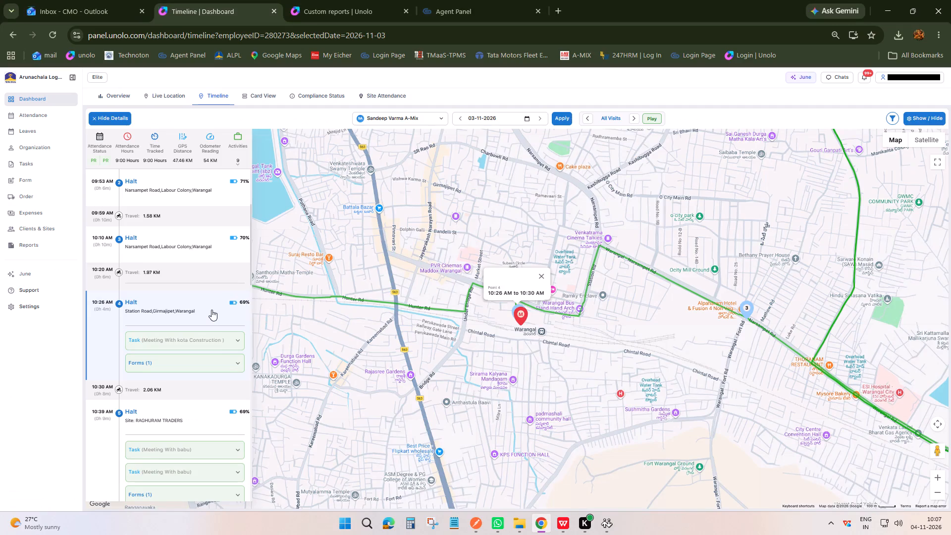
pyautogui.scroll(-1, 205, 311)
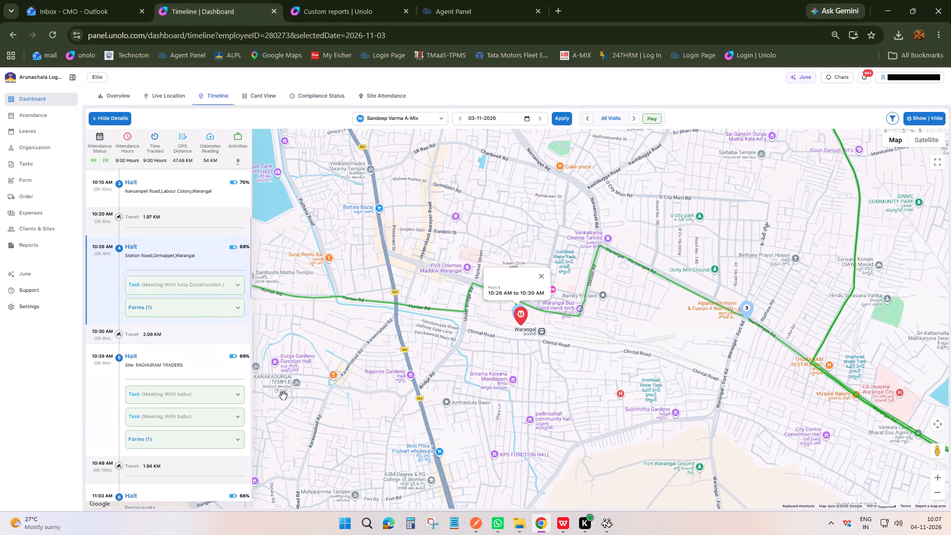
pyautogui.click(560, 528)
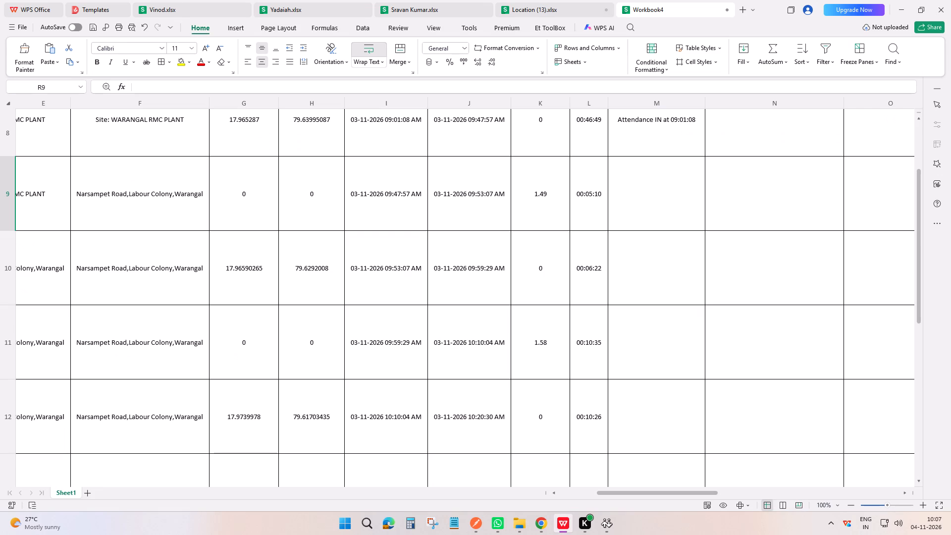
pyautogui.scroll(-7, 521, 262)
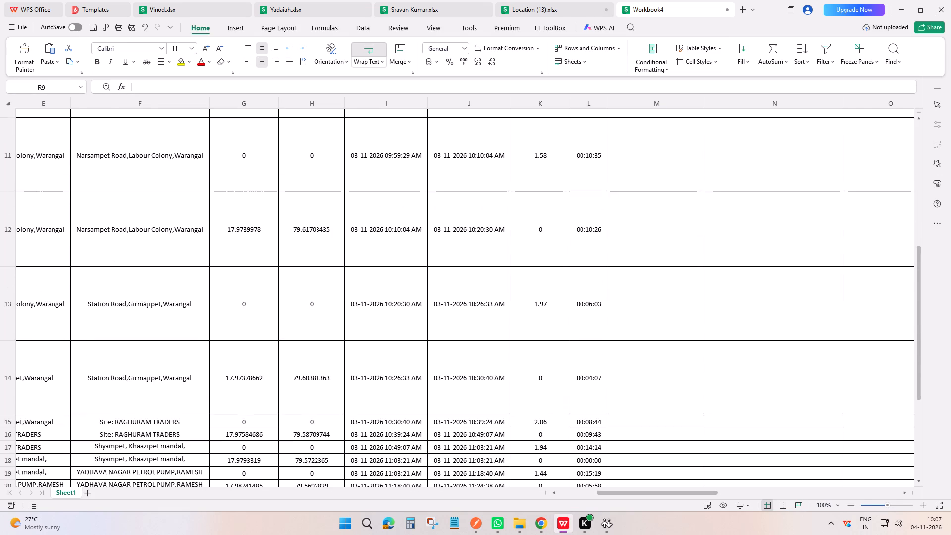
pyautogui.scroll(-3, 440, 314)
pyautogui.moveTo(402, 311); pyautogui.dragTo(675, 307)
pyautogui.click(731, 296)
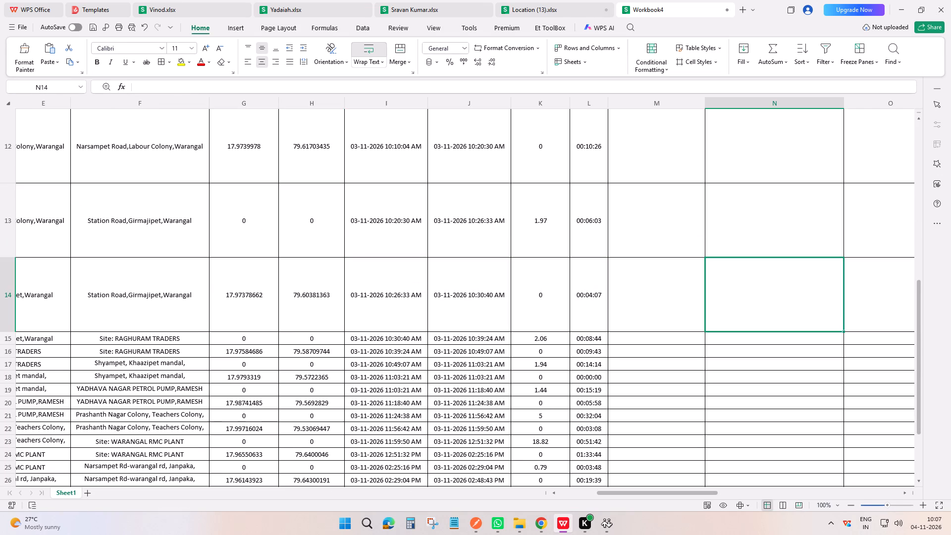
pyautogui.hotkey('ctrl', 'v')
# In Chrome, examine the details of both babu tasks at Sandeep's 10:39 AM timeline halt.
pyautogui.hotkey('alt', 'Tab')
pyautogui.scroll(-3, 224, 332)
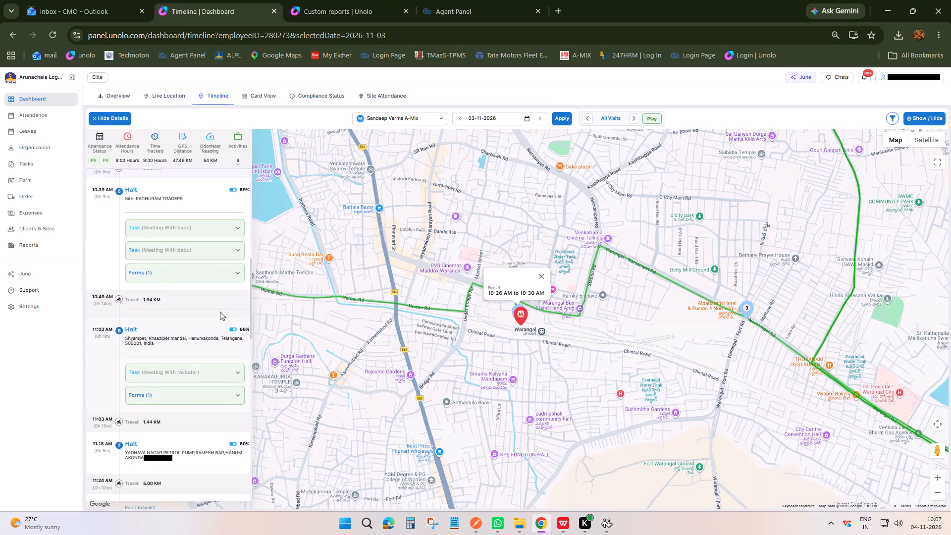
pyautogui.click(228, 230)
pyautogui.click(229, 420)
pyautogui.scroll(-1, 225, 353)
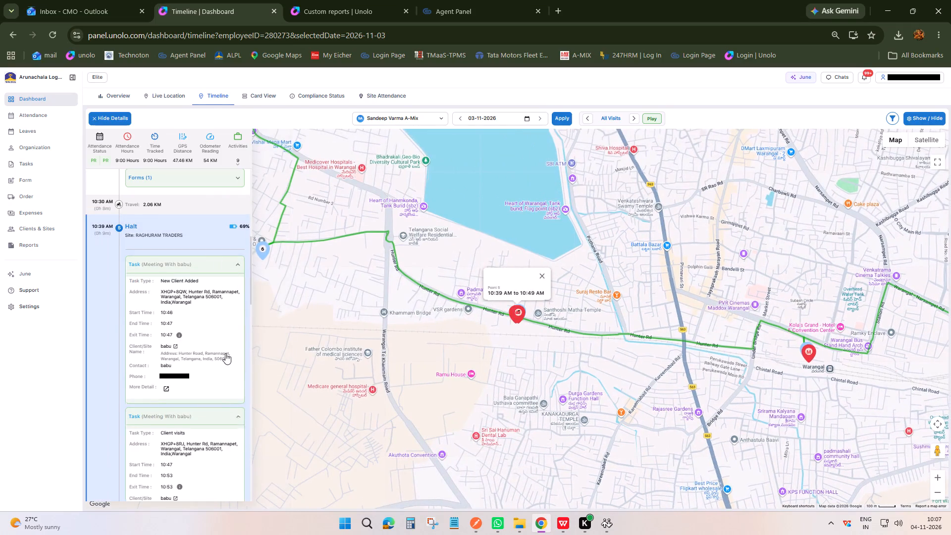
pyautogui.scroll(-1, 225, 353)
pyautogui.scroll(2, 225, 351)
pyautogui.scroll(-2, 225, 343)
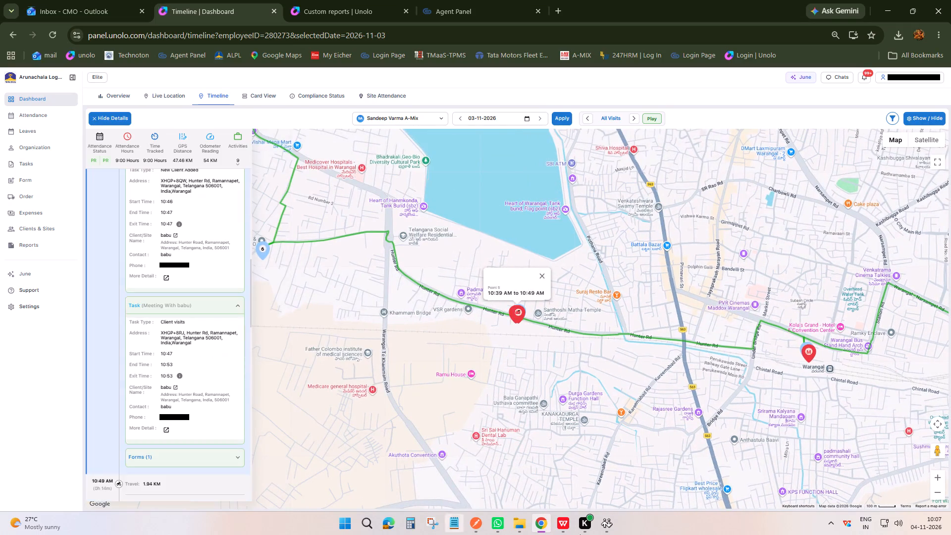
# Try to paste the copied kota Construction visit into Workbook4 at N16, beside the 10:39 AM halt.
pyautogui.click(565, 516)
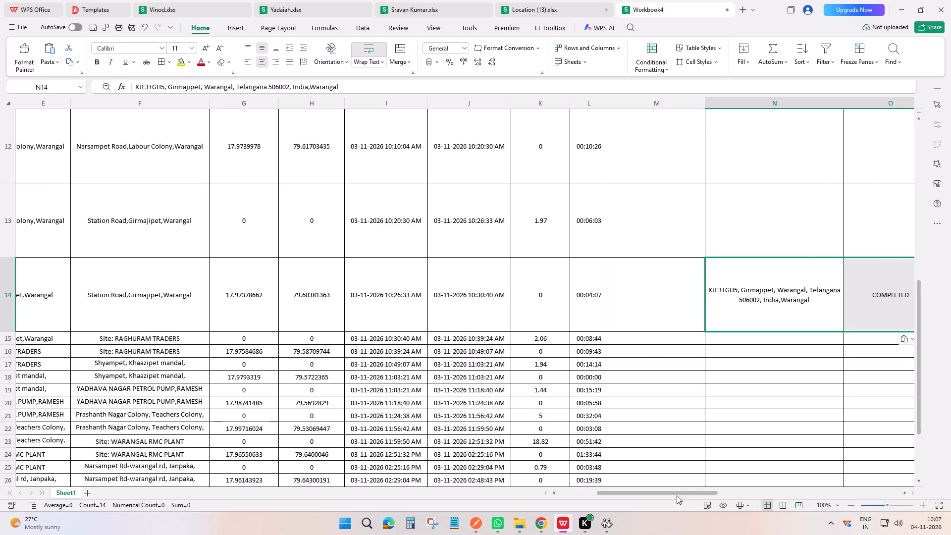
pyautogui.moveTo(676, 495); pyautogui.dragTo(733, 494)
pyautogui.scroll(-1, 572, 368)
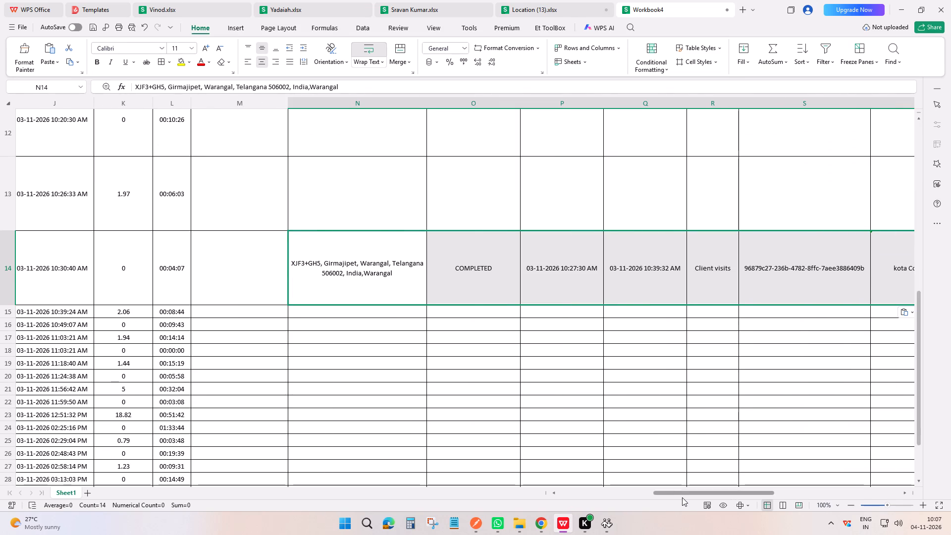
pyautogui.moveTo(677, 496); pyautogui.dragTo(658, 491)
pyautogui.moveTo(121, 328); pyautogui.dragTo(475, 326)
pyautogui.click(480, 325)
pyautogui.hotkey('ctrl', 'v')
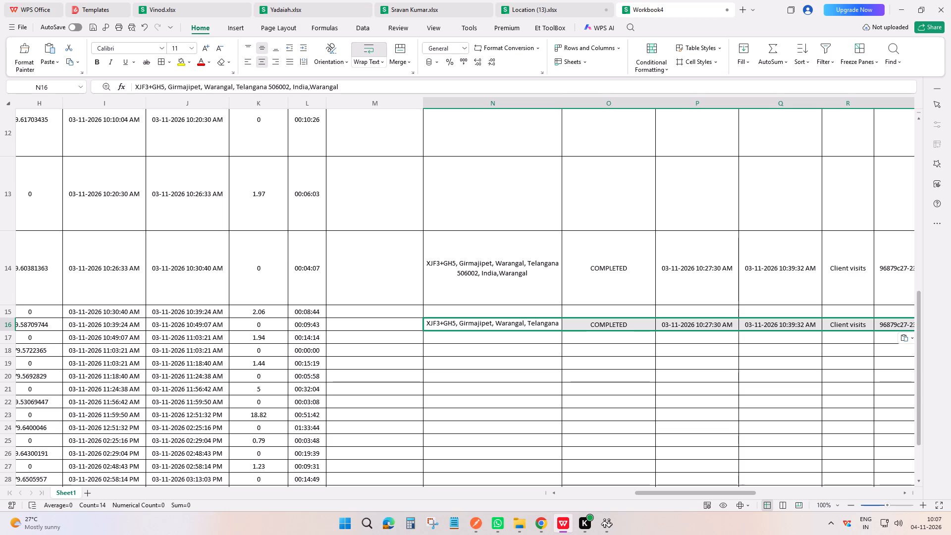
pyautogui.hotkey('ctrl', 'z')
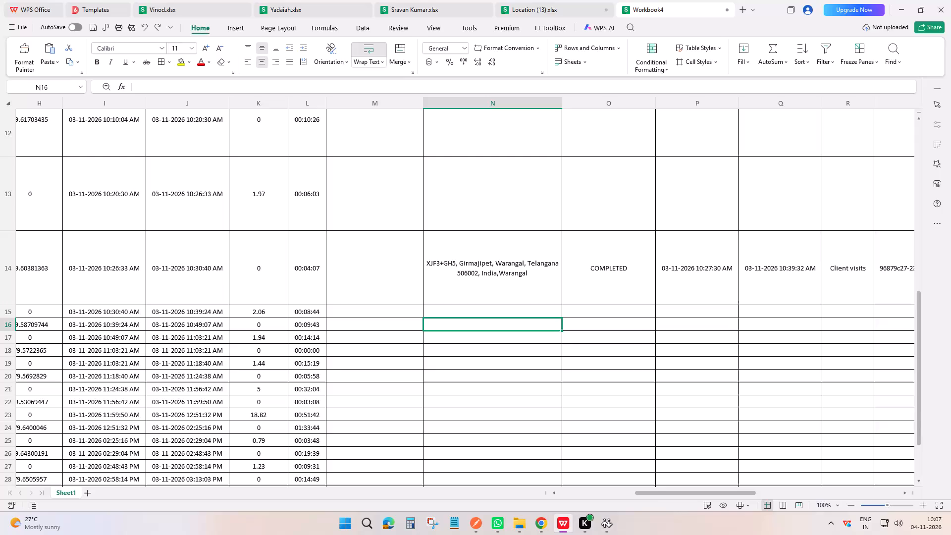
# Copy the babu visit (N9 through Construction status) from Location (13) into Workbook4 at N16, matching the 10:39 AM halt.
pyautogui.hotkey('alt', 'Tab')
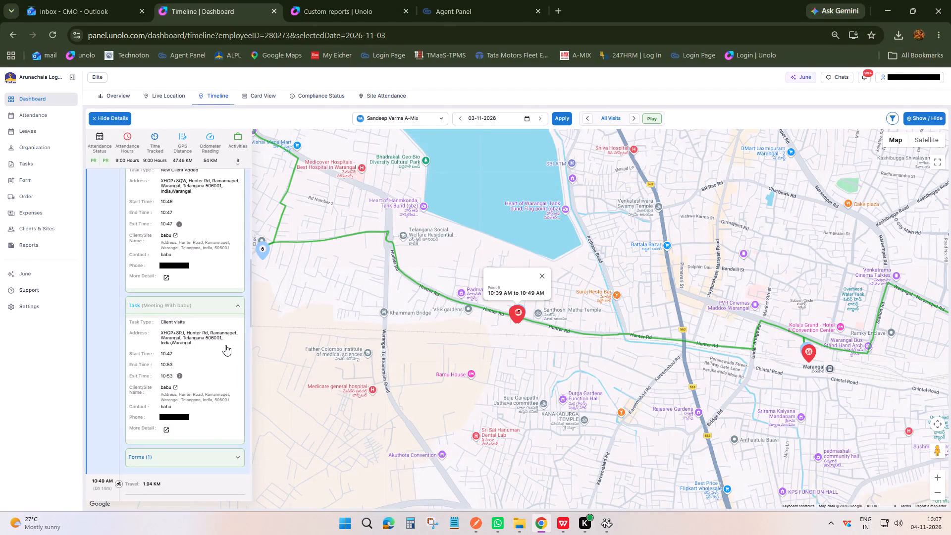
pyautogui.click(558, 534)
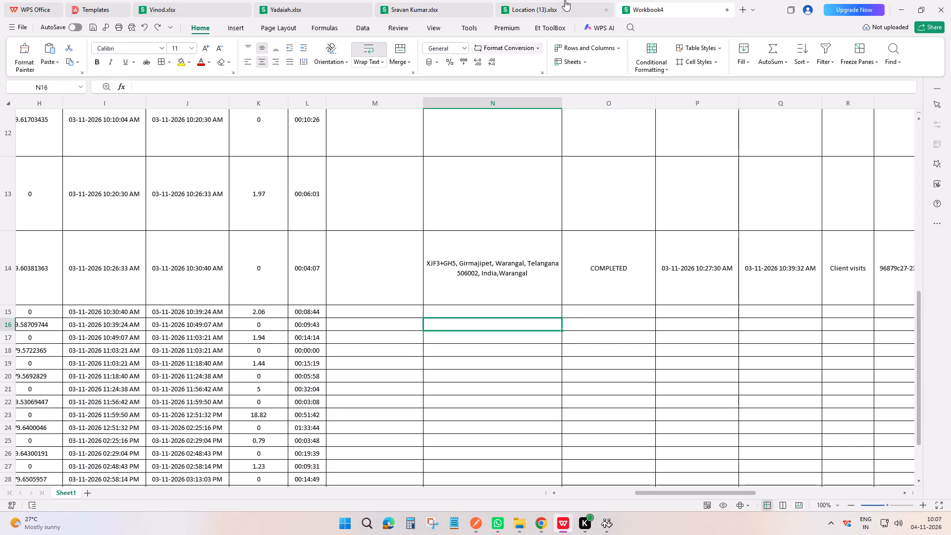
pyautogui.click(578, 0)
pyautogui.scroll(4, 390, 338)
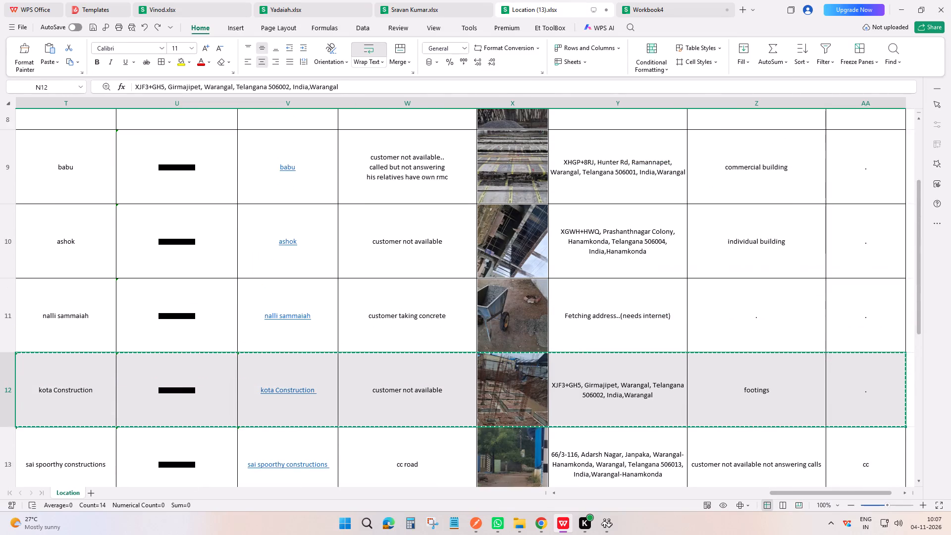
pyautogui.scroll(1, 376, 316)
pyautogui.click(306, 221)
pyautogui.press('Left')
pyautogui.press('Left')
pyautogui.press('Left')
pyautogui.press('Left')
pyautogui.press('Left')
pyautogui.press('Left')
pyautogui.press('Left')
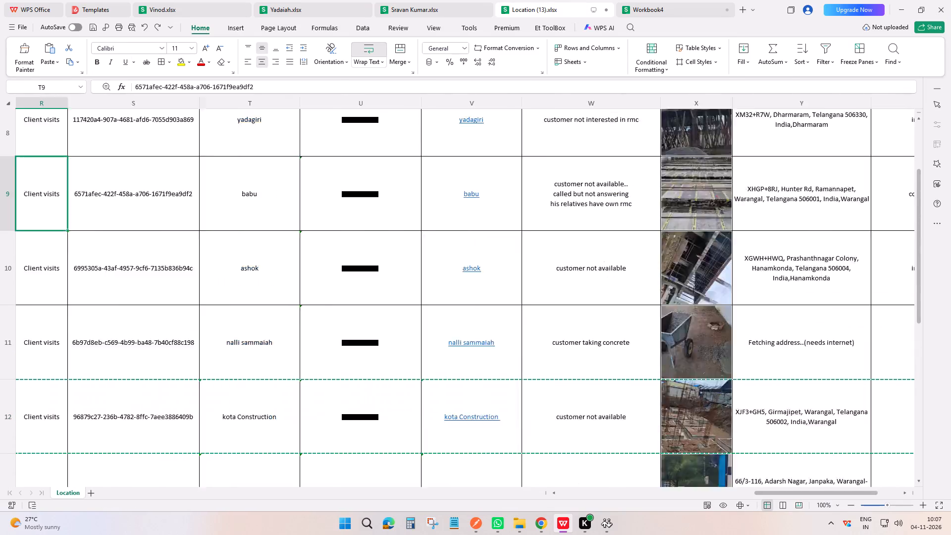
pyautogui.press('Left')
pyautogui.hotkey('ctrl', 'shift', 'Right')
pyautogui.hotkey('ctrl', 'c')
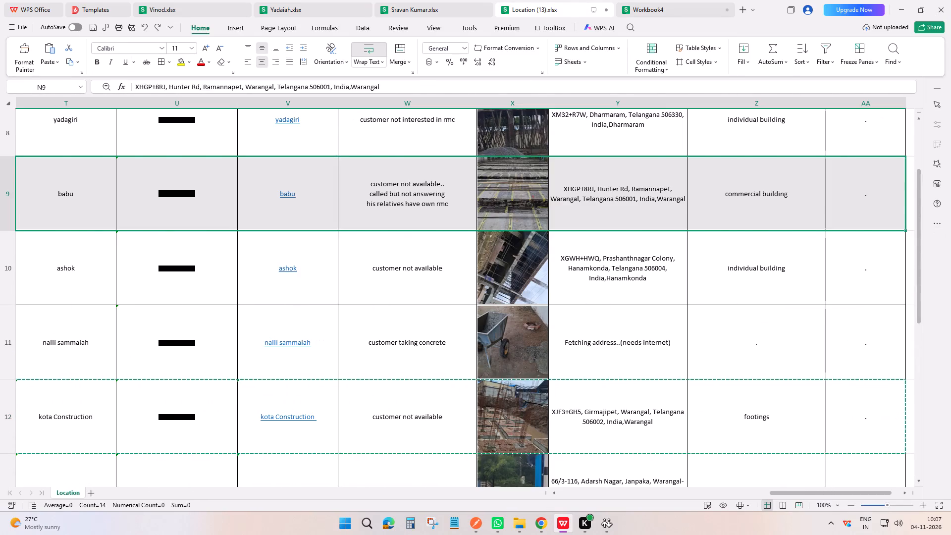
pyautogui.click(663, 0)
pyautogui.scroll(-2, 556, 288)
pyautogui.hotkey('ctrl', 'v')
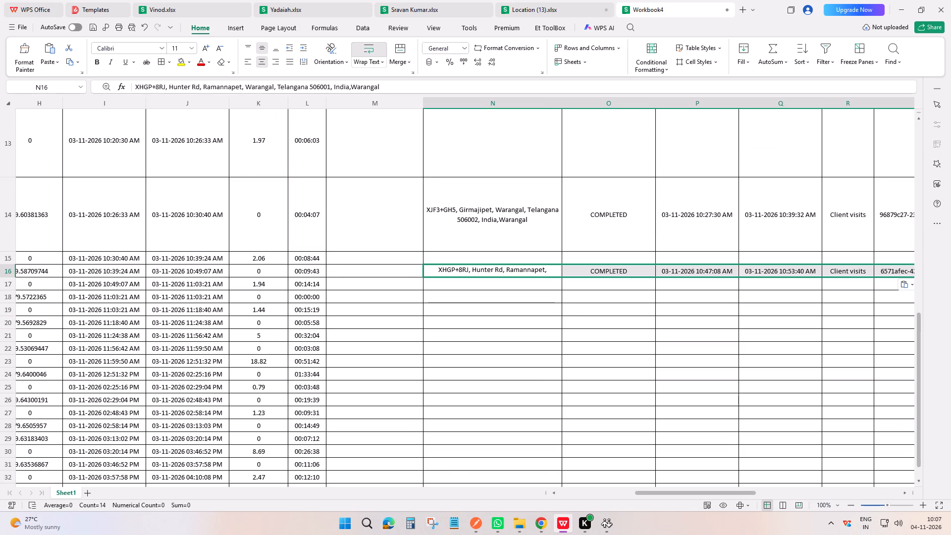
# In Chrome, examine the details of the ravinder task at Sandeep's 11:03 AM timeline halt.
pyautogui.hotkey('alt', 'Tab')
pyautogui.scroll(-4, 183, 343)
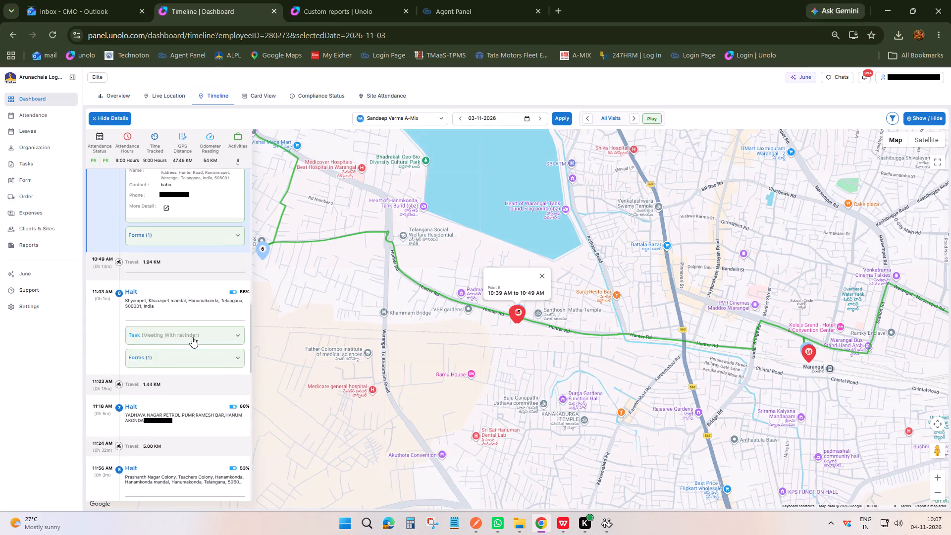
pyautogui.click(198, 336)
pyautogui.scroll(-1, 214, 334)
pyautogui.scroll(1, 214, 330)
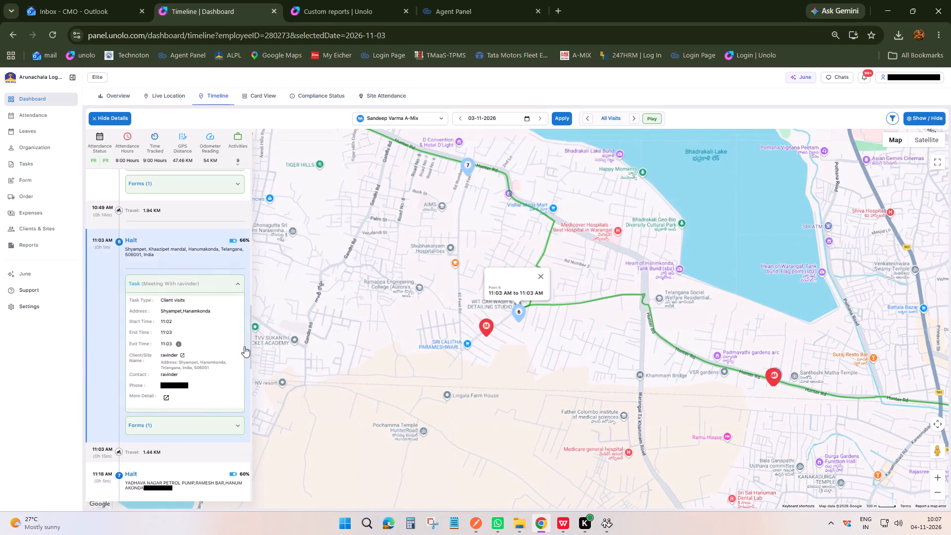
# Copy the ravinder visit (N14 through Construction status) from Location (13) into Workbook4 at N18, matching the 11:03 AM halt.
pyautogui.click(561, 534)
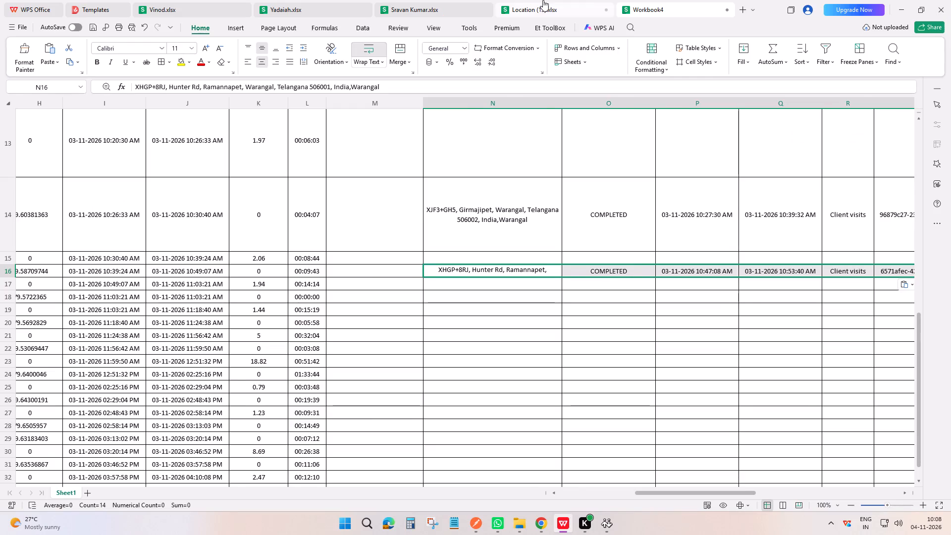
pyautogui.click(543, 0)
pyautogui.scroll(-6, 439, 267)
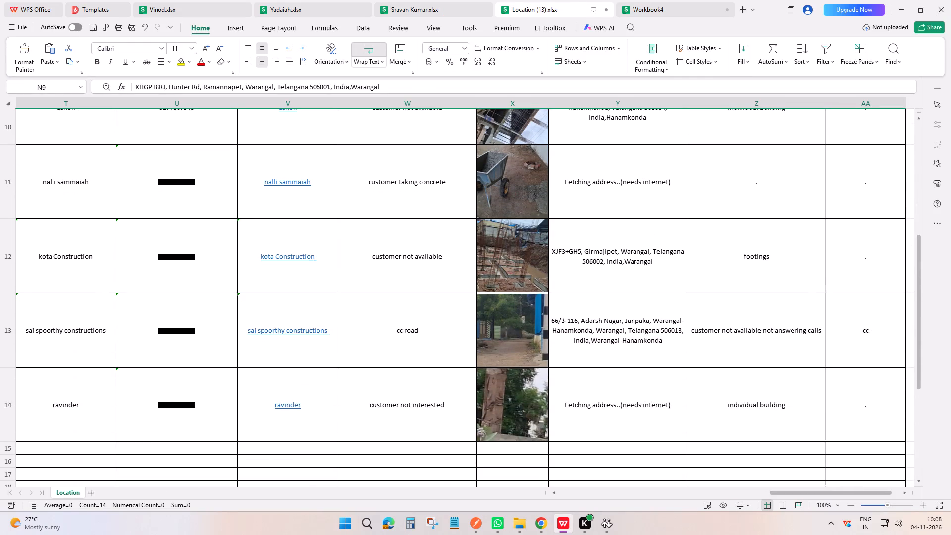
pyautogui.click(297, 397)
pyautogui.press('Left')
pyautogui.press('Left')
pyautogui.press('Left')
pyautogui.press('Left')
pyautogui.press('Left')
pyautogui.press('Left')
pyautogui.press('Left')
pyautogui.press('Left')
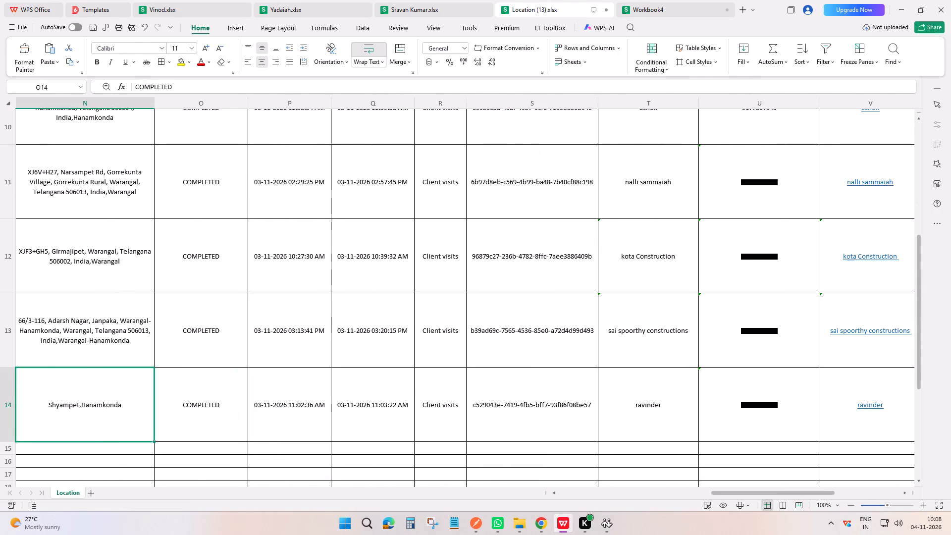
pyautogui.press('Left')
pyautogui.press('Right')
pyautogui.hotkey('ctrl', 'shift', 'Right')
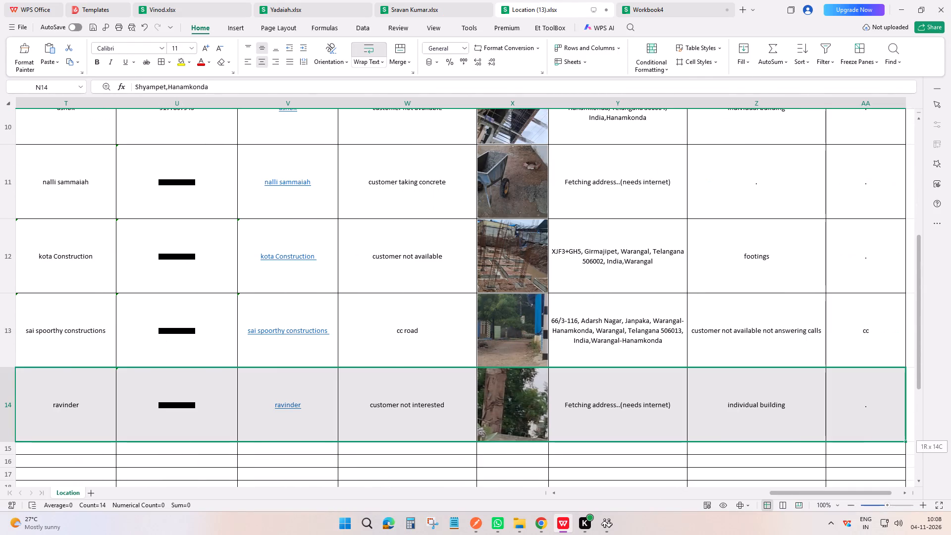
pyautogui.hotkey('ctrl', 'c')
pyautogui.click(660, 0)
pyautogui.scroll(-2, 553, 280)
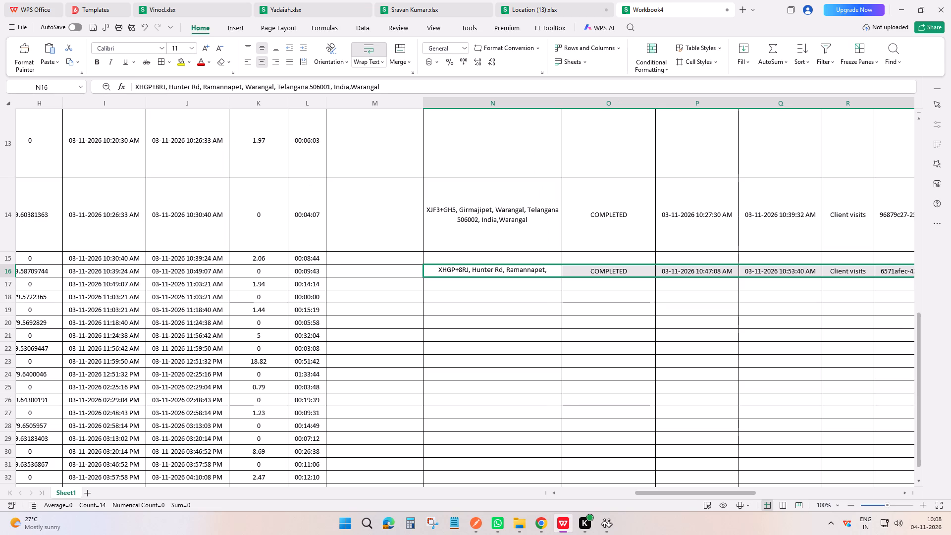
pyautogui.moveTo(106, 246); pyautogui.dragTo(462, 243)
pyautogui.click(462, 243)
pyautogui.hotkey('ctrl', 'v')
# In Chrome, examine the details of both ashok tasks at Sandeep's 11:56 AM timeline halt.
pyautogui.hotkey('alt', 'Tab')
pyautogui.scroll(-4, 183, 317)
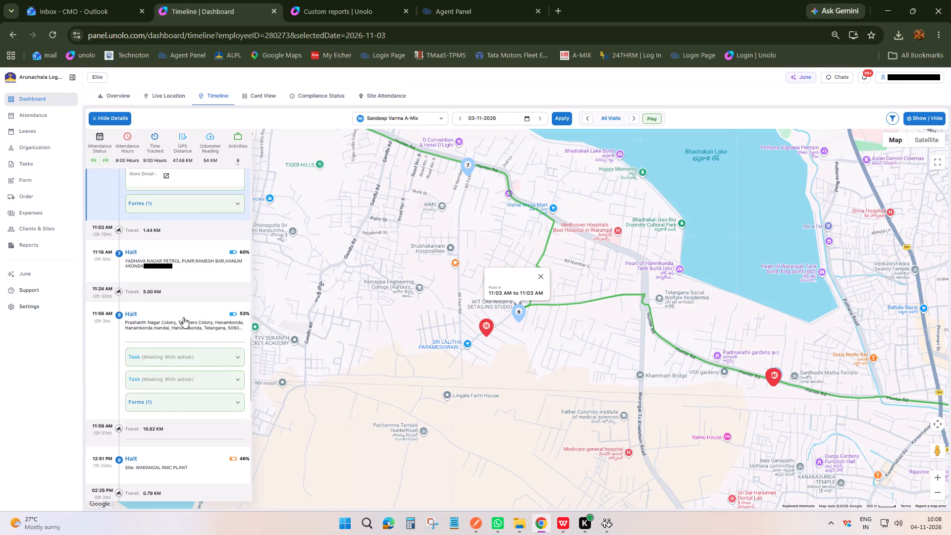
pyautogui.scroll(-2, 183, 317)
pyautogui.click(219, 247)
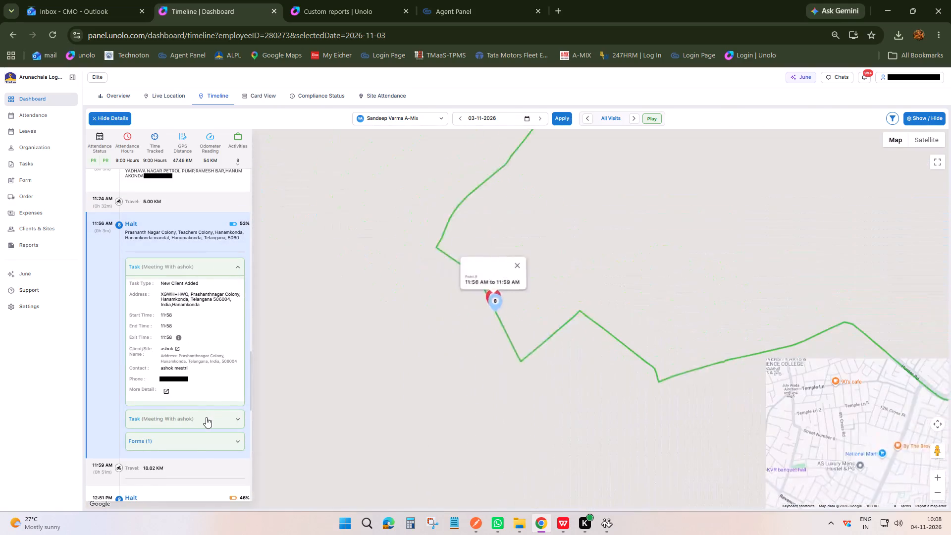
pyautogui.click(206, 417)
pyautogui.scroll(-2, 203, 311)
pyautogui.scroll(2, 203, 311)
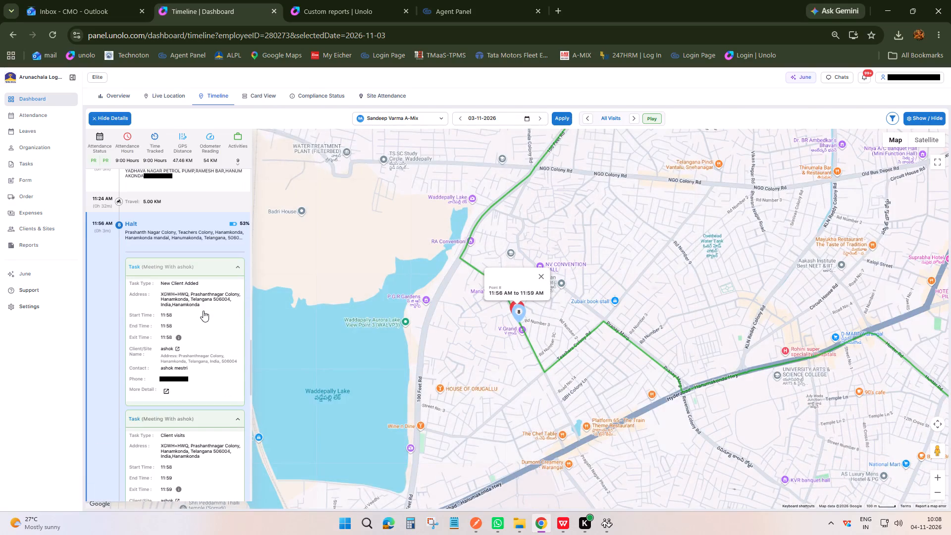
pyautogui.scroll(-2, 203, 311)
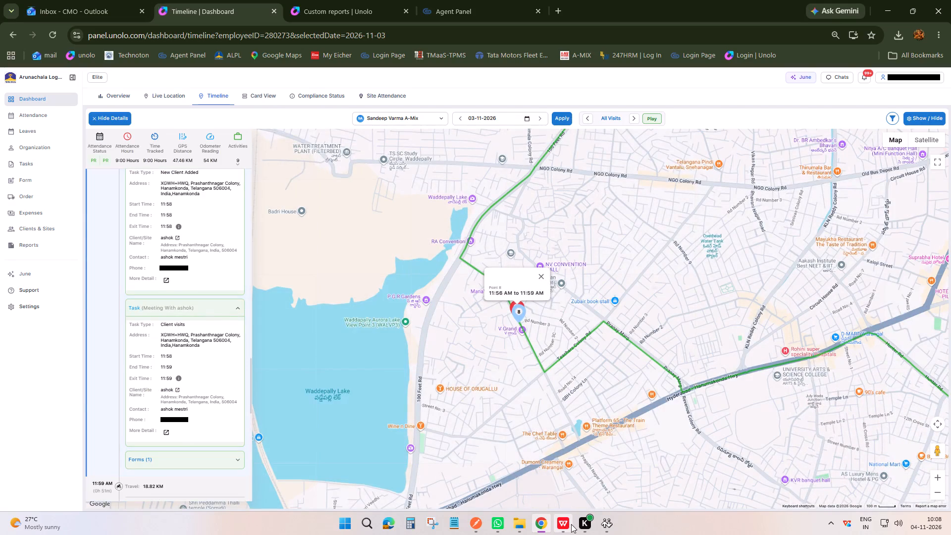
# Copy the ashok visit (N10 through Construction status) from Location (13) into Workbook4 at N22, matching the 11:56 AM halt.
pyautogui.click(571, 524)
pyautogui.click(561, 0)
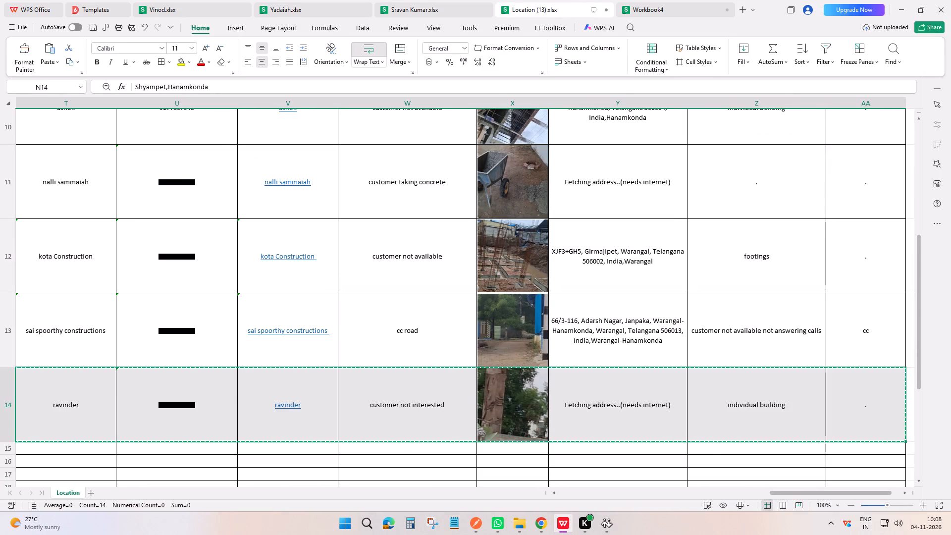
pyautogui.scroll(4, 448, 304)
pyautogui.click(323, 216)
pyautogui.press('Left')
pyautogui.press('Left')
pyautogui.press('Left')
pyautogui.press('Left')
pyautogui.press('Left')
pyautogui.press('Left')
pyautogui.press('Left')
pyautogui.press('Left')
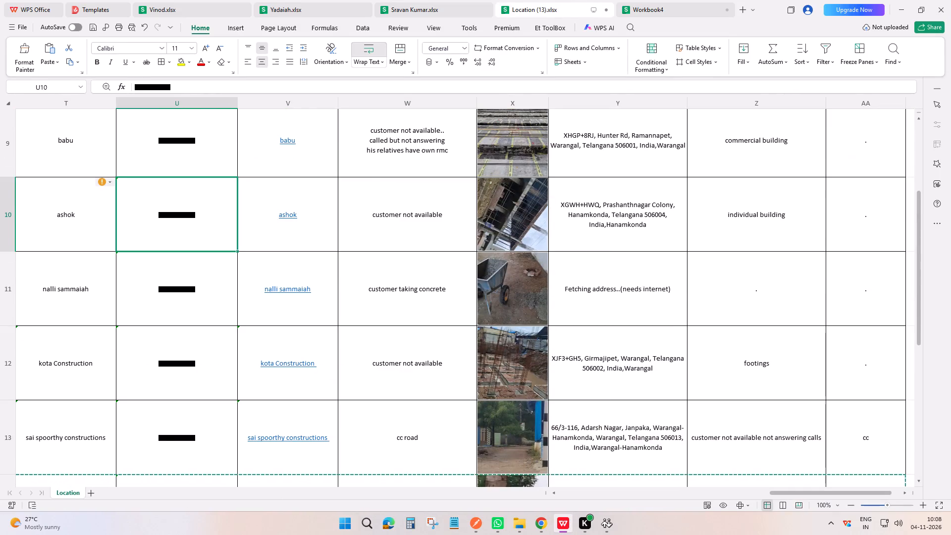
pyautogui.hotkey('ctrl', 'shift', 'Right')
pyautogui.hotkey('ctrl', 'c')
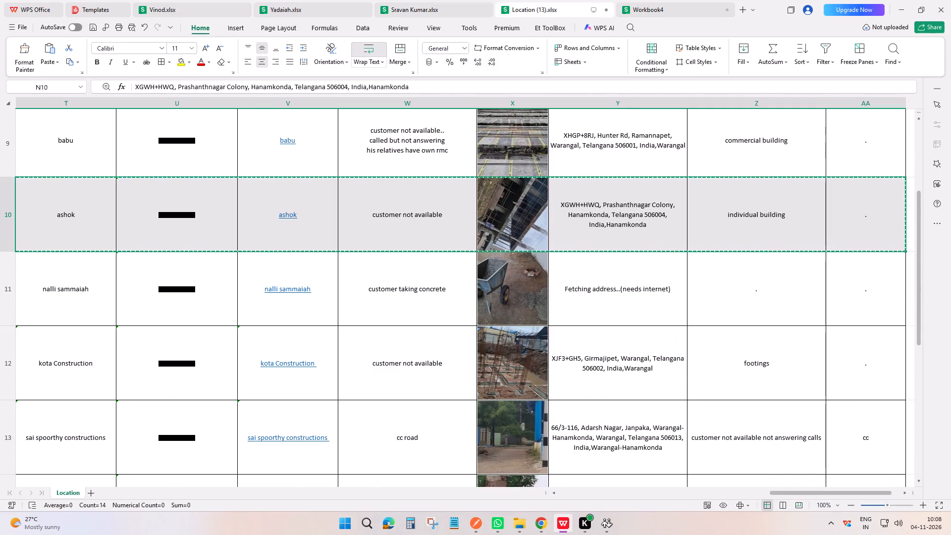
pyautogui.click(661, 0)
pyautogui.scroll(-1, 471, 305)
pyautogui.click(561, 529)
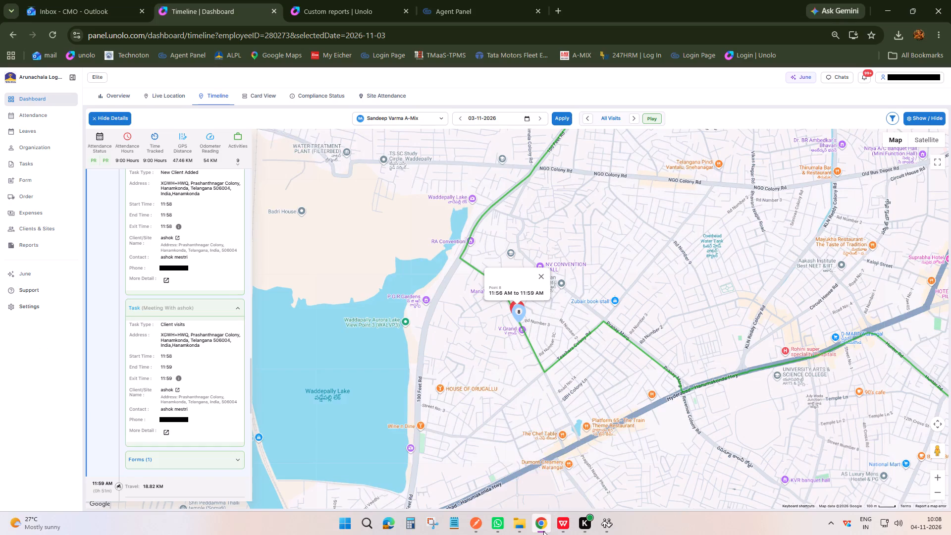
pyautogui.click(558, 531)
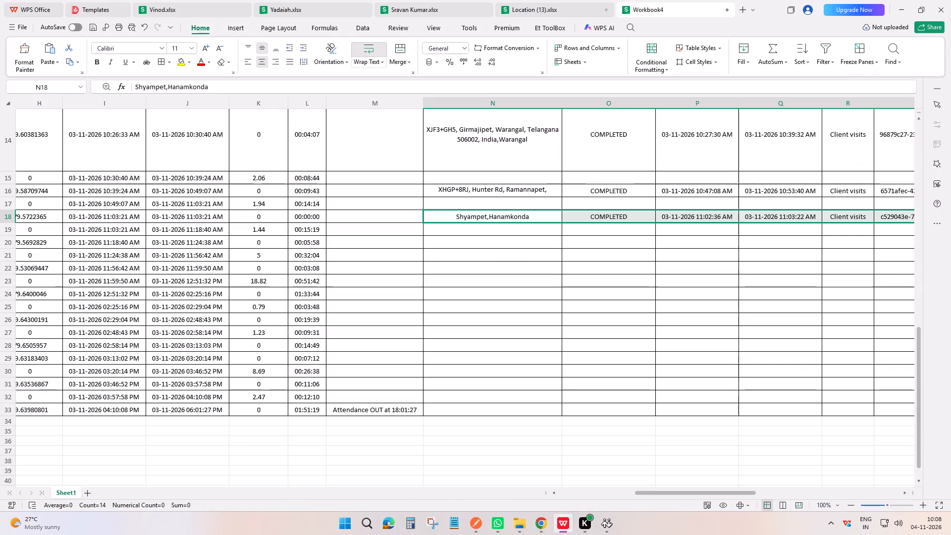
pyautogui.moveTo(121, 271); pyautogui.dragTo(508, 281)
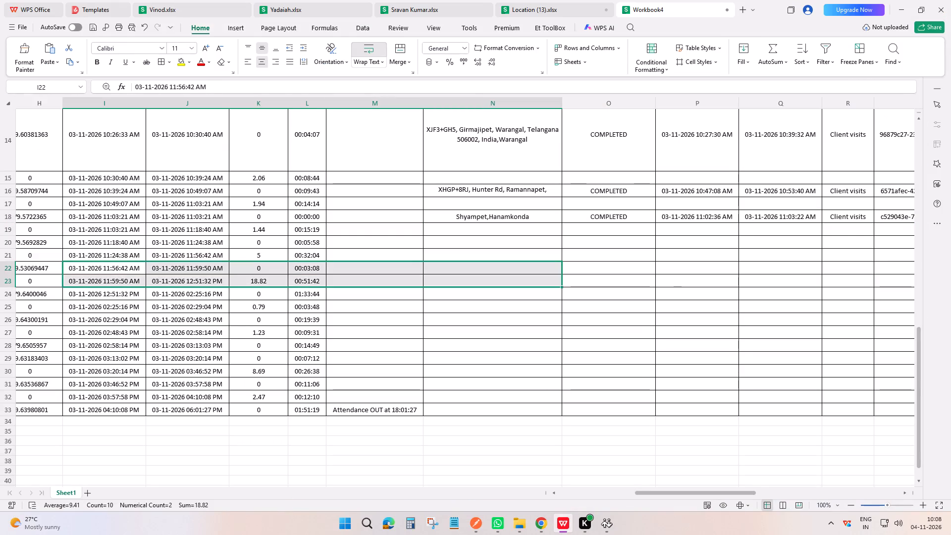
pyautogui.click(505, 271)
pyautogui.hotkey('ctrl', 'v')
# In Chrome, examine the details of the client-visit task at Sandeep's 2:29 PM timeline halt.
pyautogui.hotkey('alt', 'Tab')
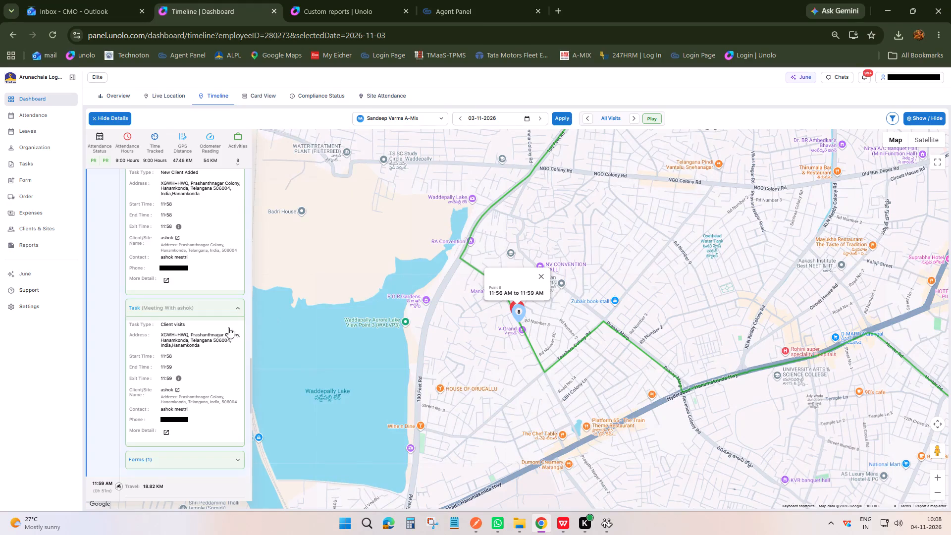
pyautogui.scroll(-6, 208, 329)
pyautogui.click(209, 284)
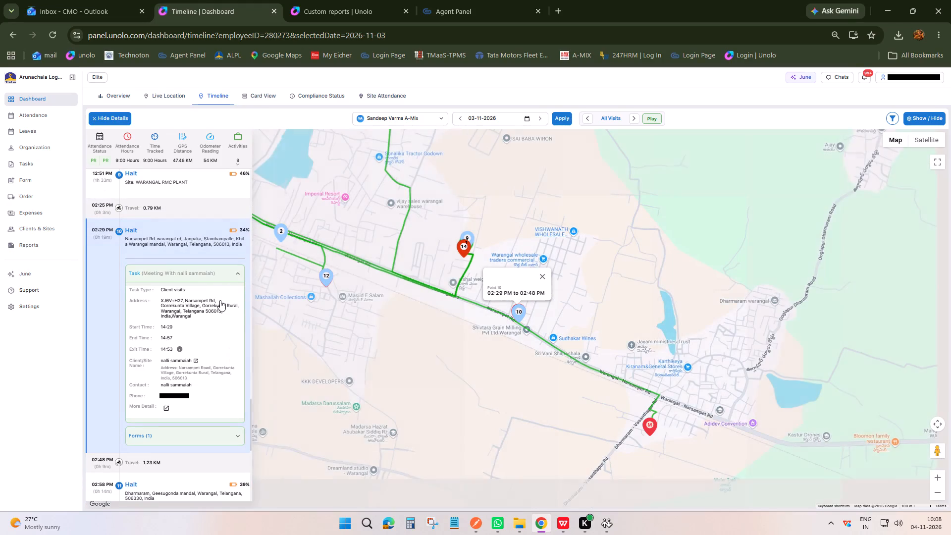
# Copy the visit matching the 2:29 PM halt (N11 through Construction status) from Location (13) and return to Workbook4.
pyautogui.click(559, 527)
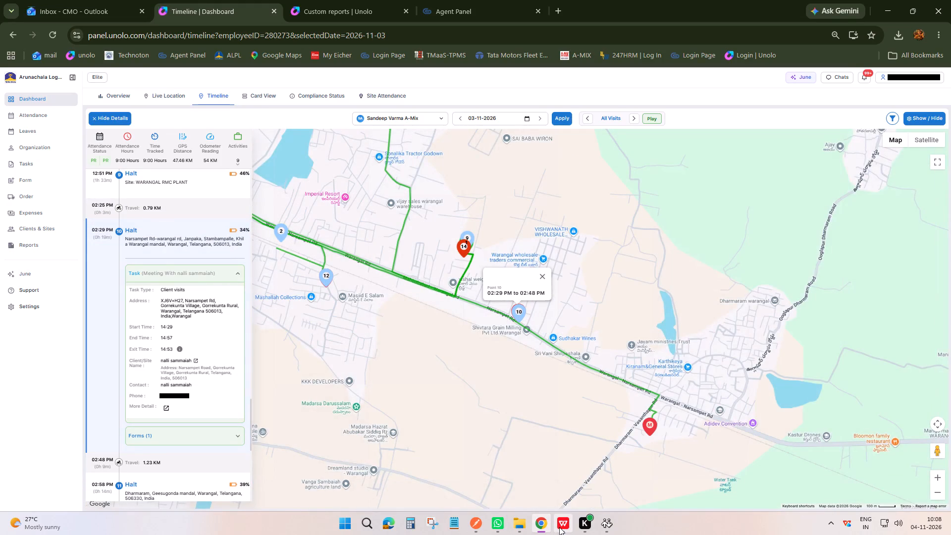
pyautogui.click(519, 0)
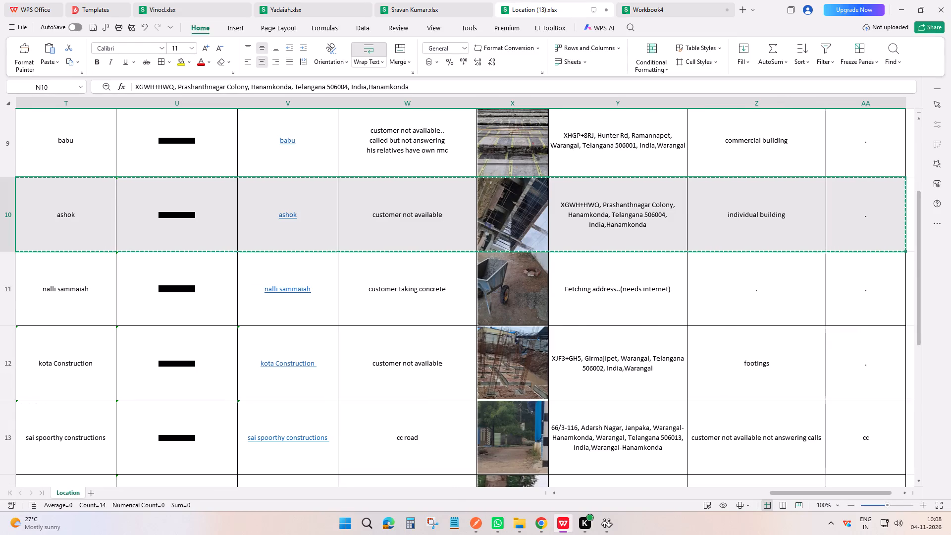
pyautogui.hotkey('alt', 'Tab')
pyautogui.hotkey('alt', 'Tab')
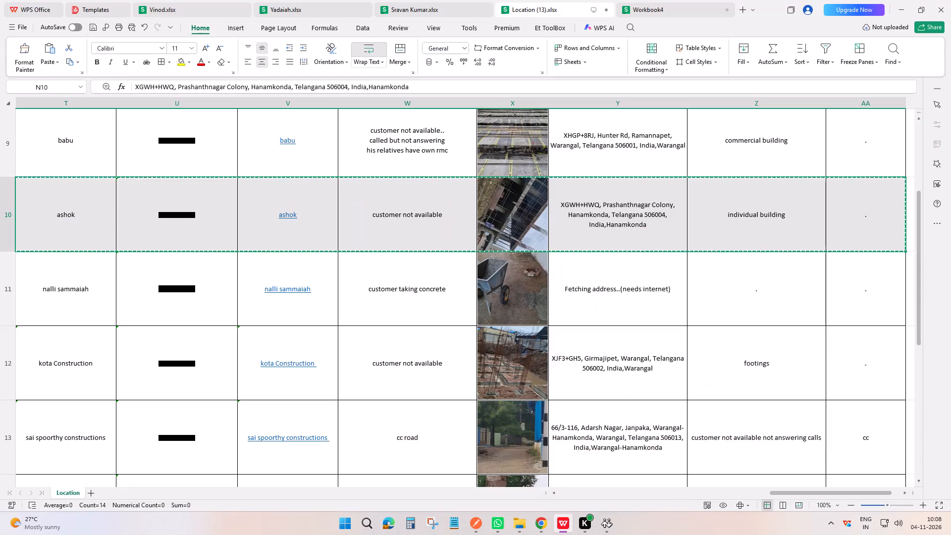
pyautogui.click(330, 295)
pyautogui.press('Left')
pyautogui.press('Left')
pyautogui.press('Left')
pyautogui.press('Left')
pyautogui.press('Left')
pyautogui.press('Left')
pyautogui.press('Left')
pyautogui.press('Left')
pyautogui.press('Left')
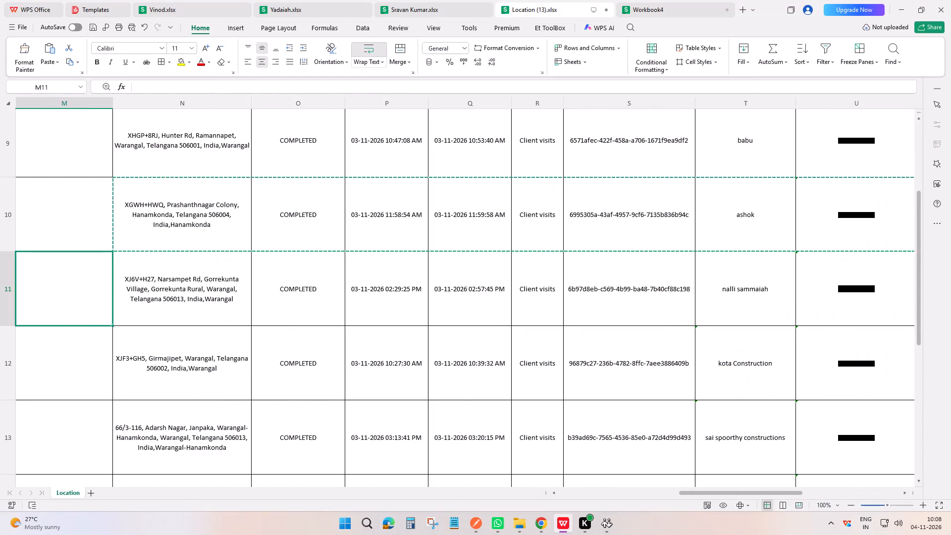
pyautogui.press('Right')
pyautogui.hotkey('ctrl', 'shift', 'Right')
pyautogui.hotkey('ctrl', 'c')
pyautogui.click(684, 0)
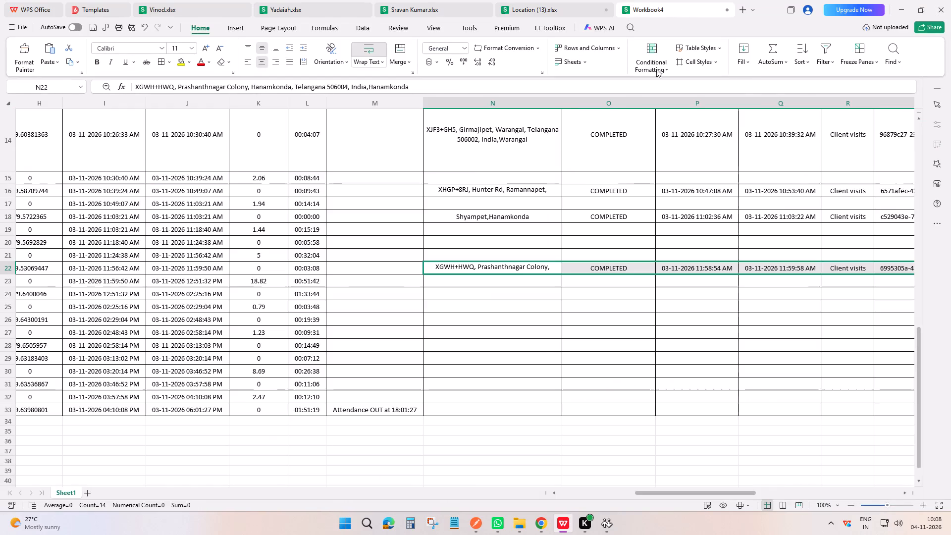
# Compare the 2:29 PM halt's task details in Chrome with the row 11 visit in Location (13).
pyautogui.click(538, 515)
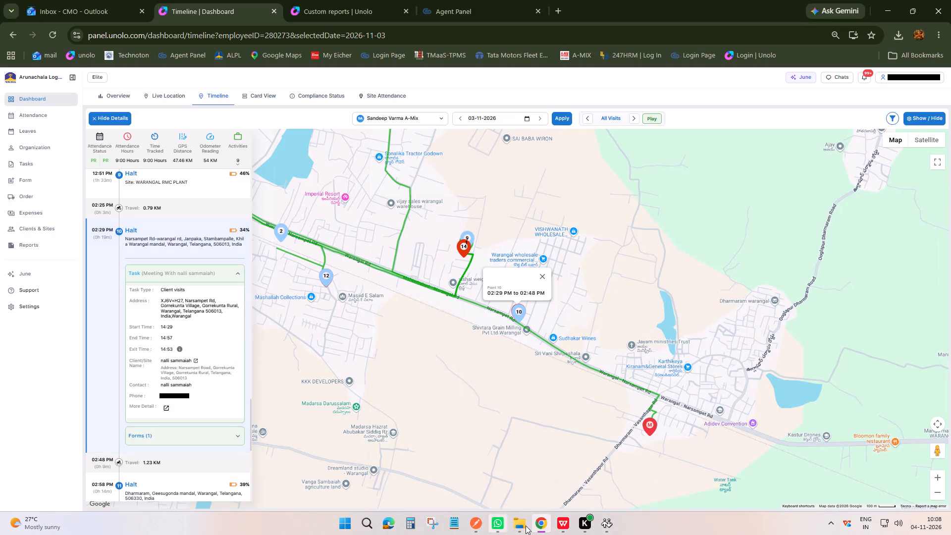
pyautogui.click(562, 528)
pyautogui.click(572, 0)
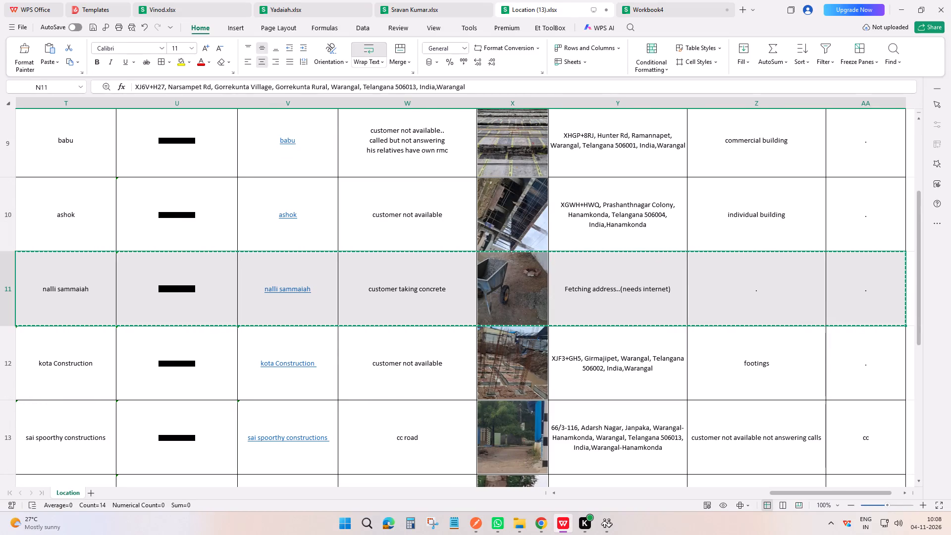
pyautogui.moveTo(805, 490); pyautogui.dragTo(718, 488)
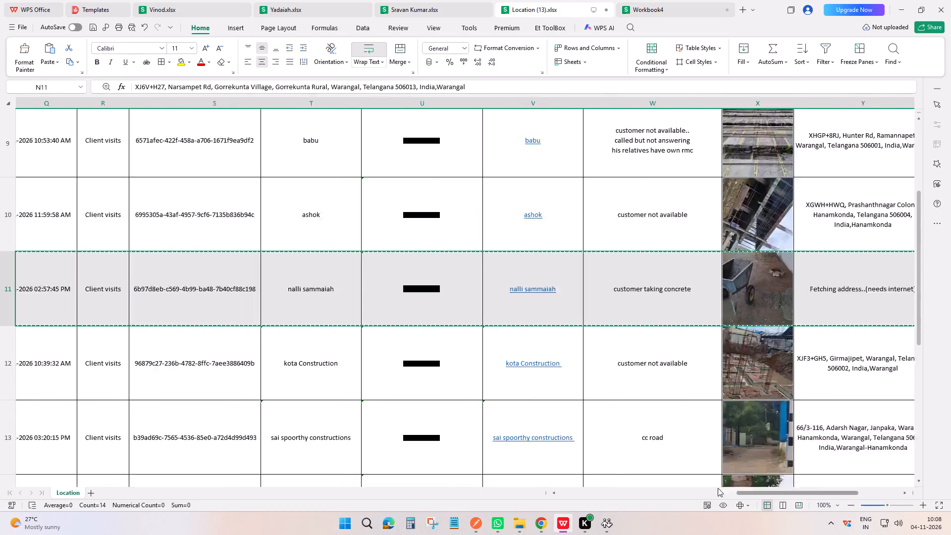
pyautogui.moveTo(718, 488); pyautogui.dragTo(761, 484)
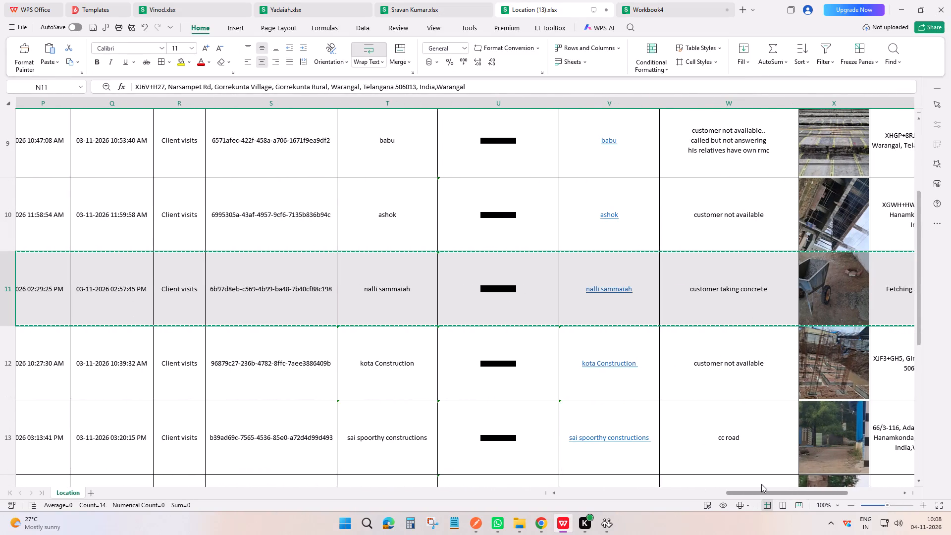
pyautogui.moveTo(761, 484); pyautogui.dragTo(793, 481)
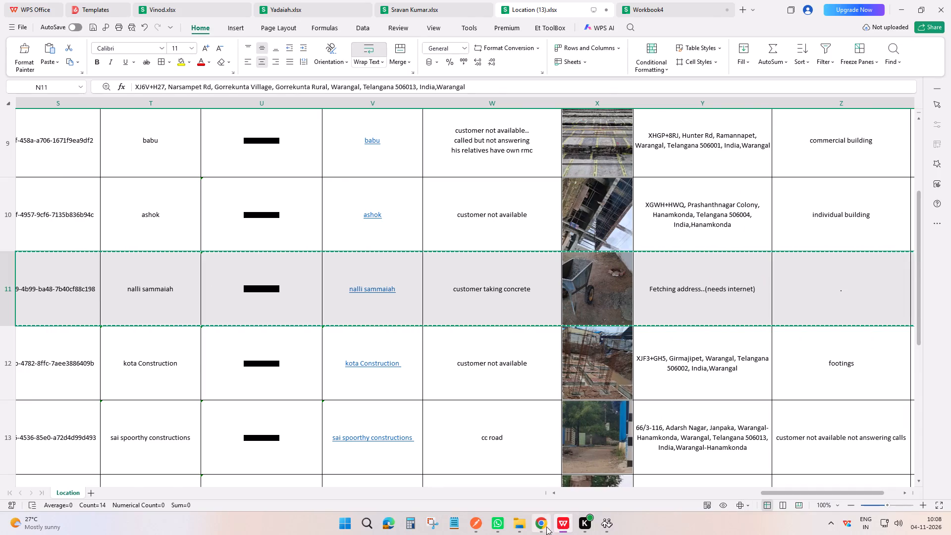
pyautogui.click(543, 527)
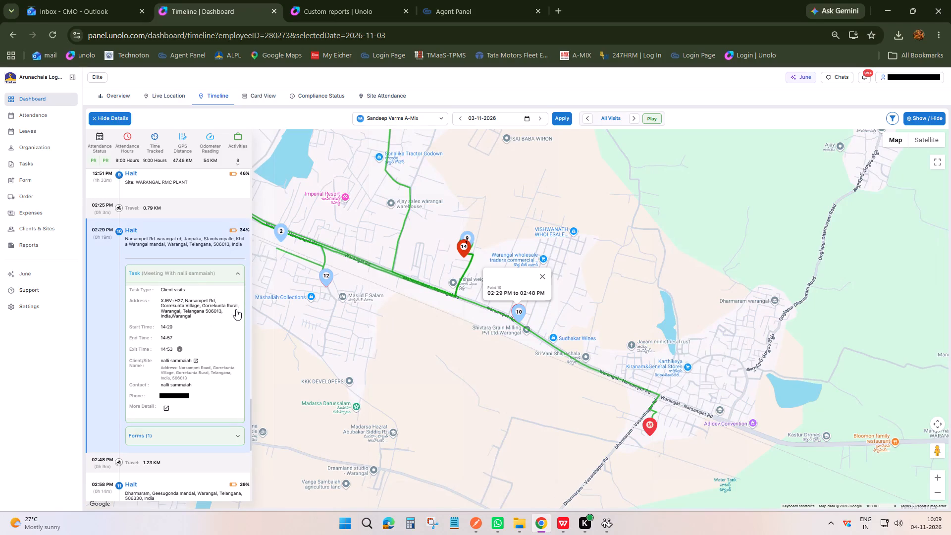
pyautogui.scroll(-3, 236, 309)
pyautogui.scroll(2, 236, 309)
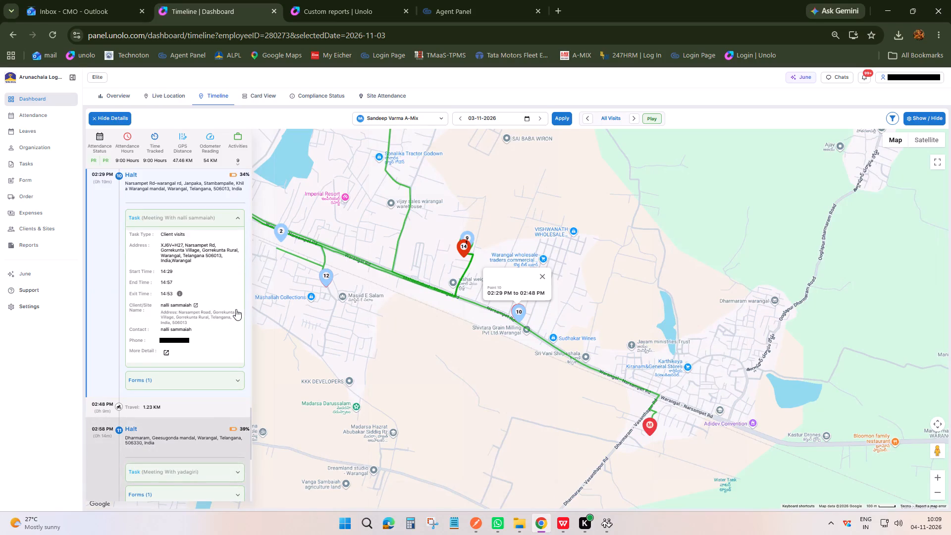
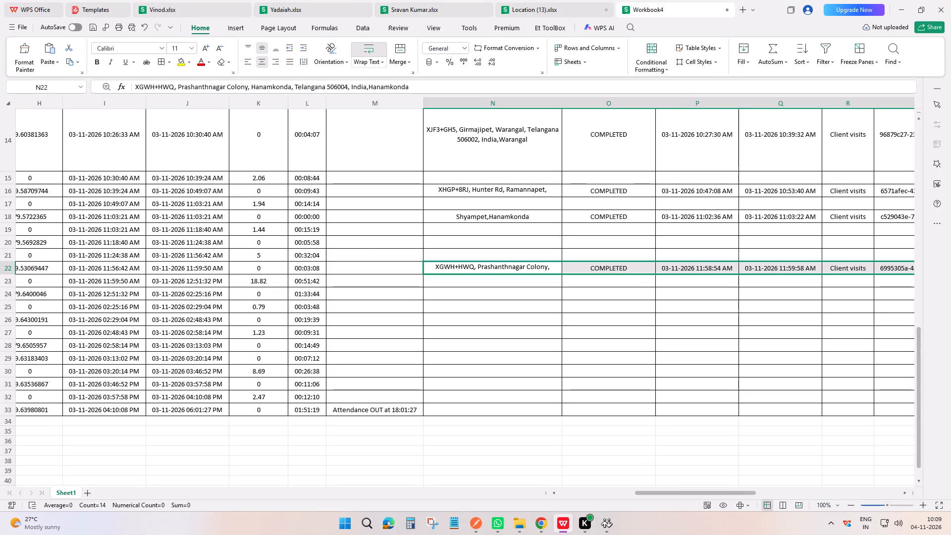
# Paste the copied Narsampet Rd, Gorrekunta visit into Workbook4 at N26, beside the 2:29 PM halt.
pyautogui.moveTo(98, 308); pyautogui.dragTo(128, 308)
pyautogui.moveTo(108, 321); pyautogui.dragTo(288, 318)
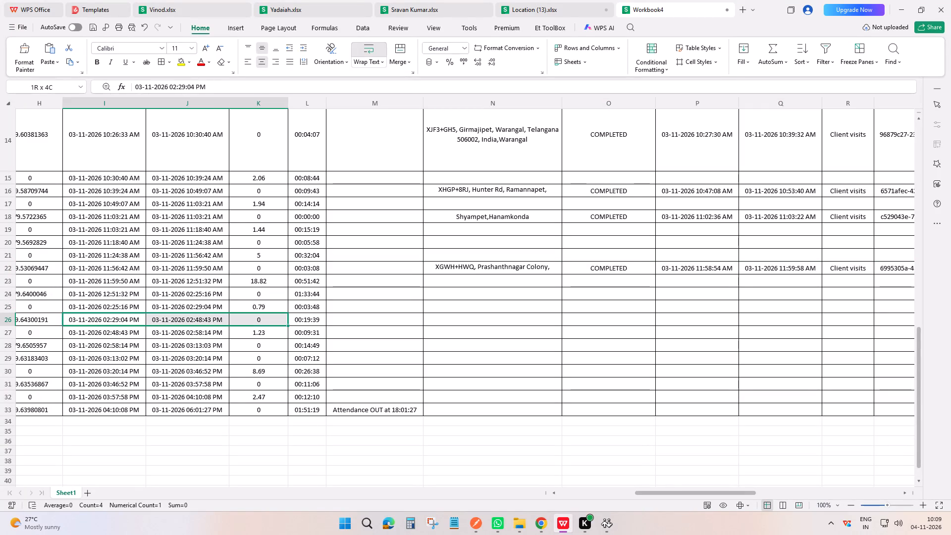
pyautogui.moveTo(288, 318); pyautogui.dragTo(466, 321)
pyautogui.click(466, 321)
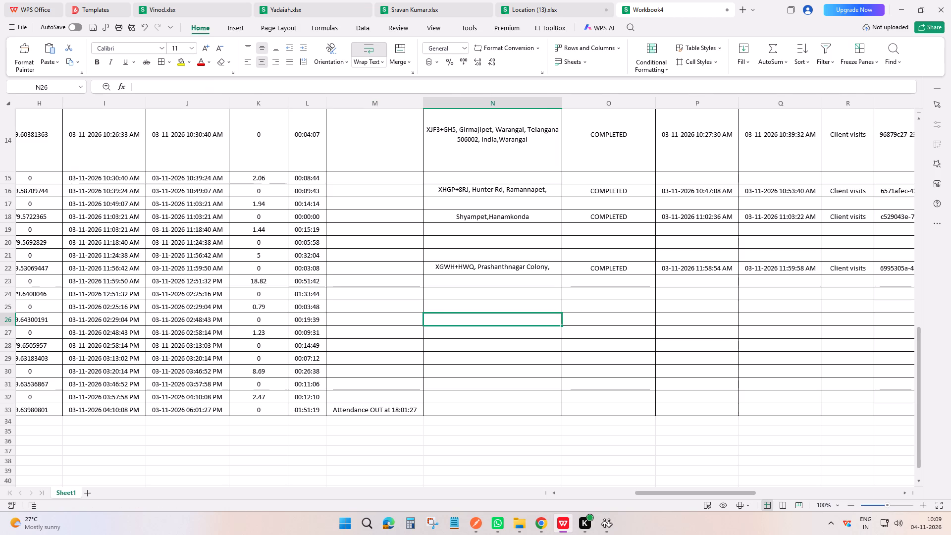
pyautogui.hotkey('ctrl', 'v')
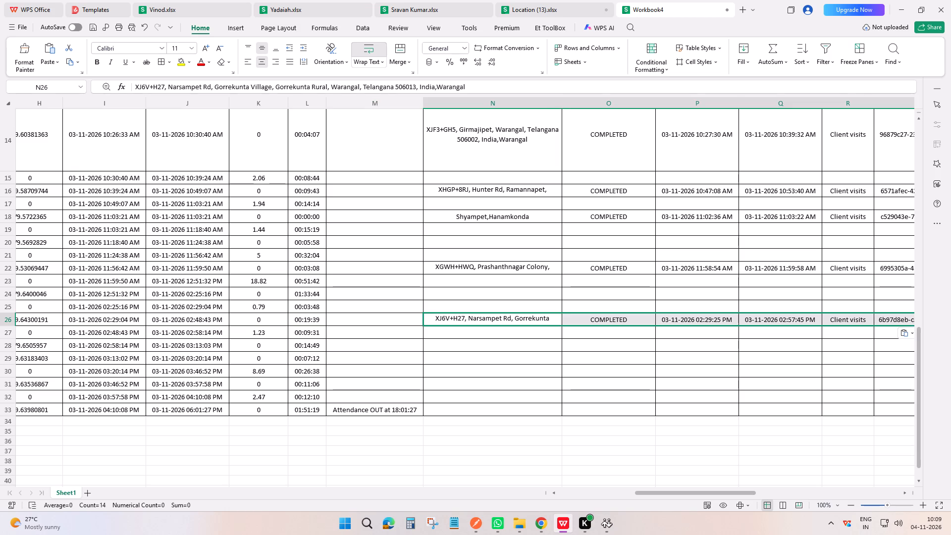
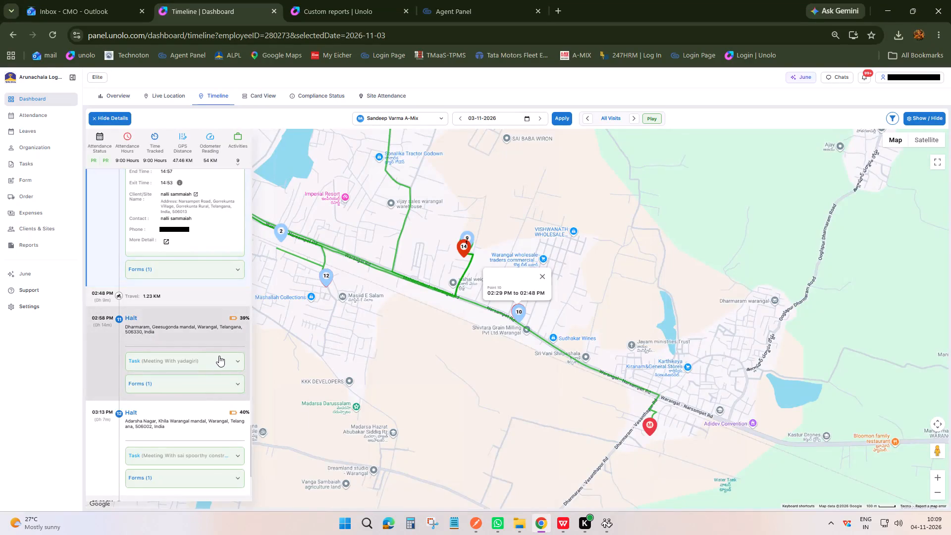
# Expand the client-visit task details of the 2:58 PM Dharmaram halt in the Unolo timeline.
pyautogui.click(222, 358)
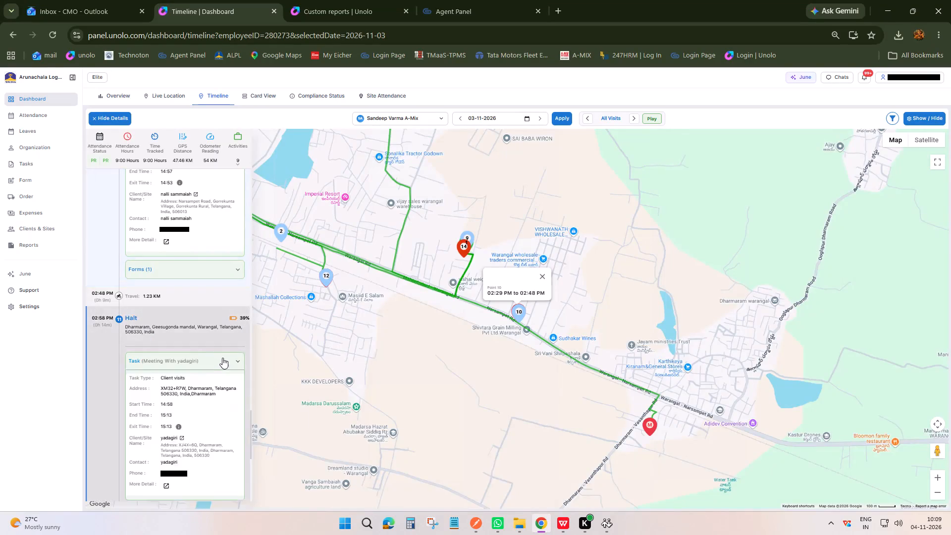
pyautogui.scroll(-3, 209, 322)
pyautogui.scroll(3, 209, 322)
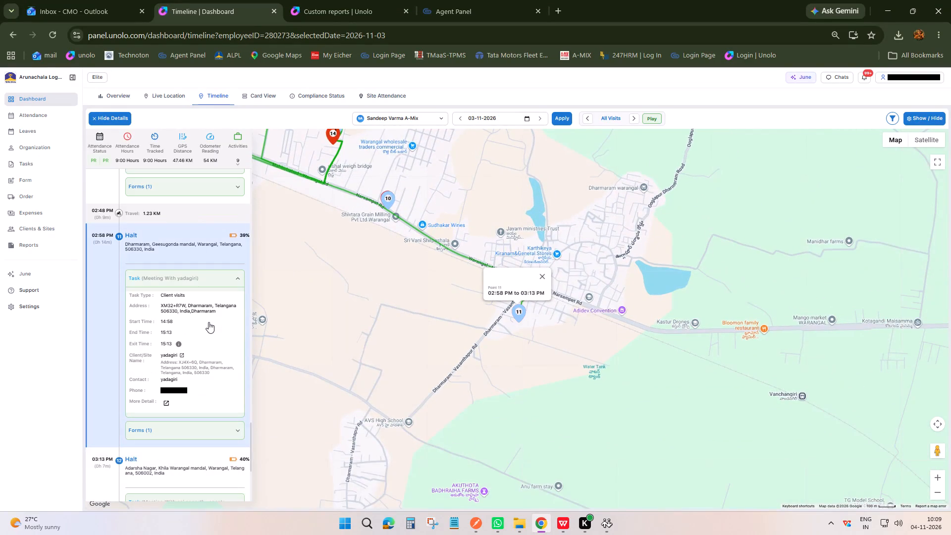
pyautogui.click(559, 522)
pyautogui.click(532, 3)
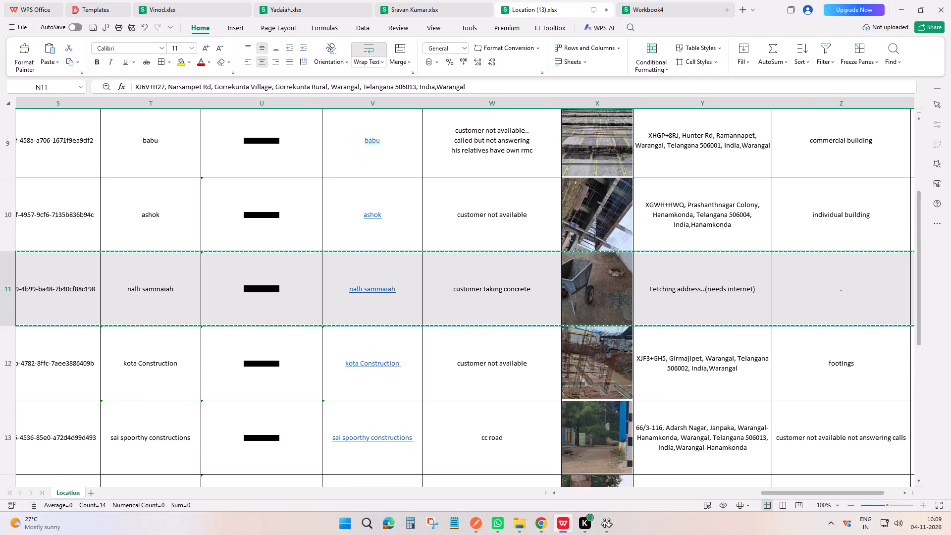
pyautogui.scroll(-4, 399, 297)
pyautogui.scroll(10, 397, 300)
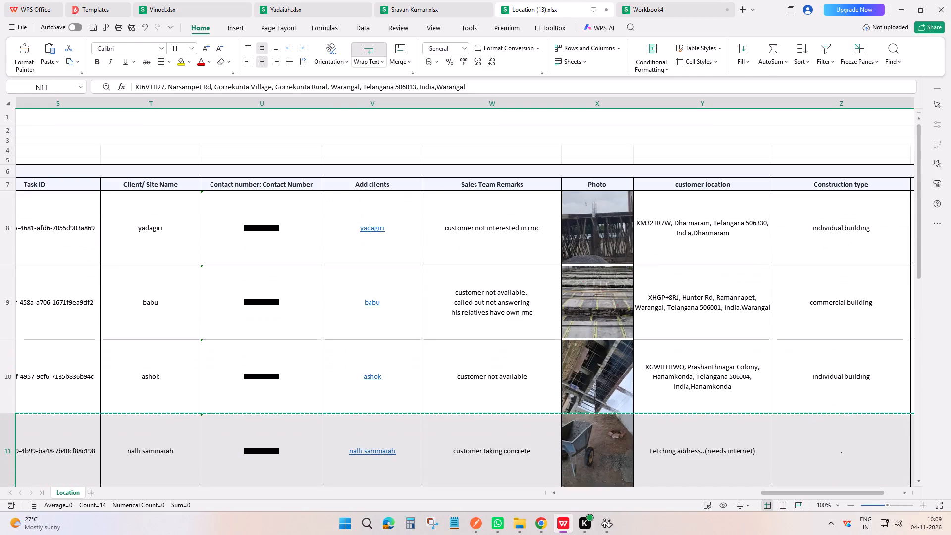
pyautogui.click(397, 231)
pyautogui.press('Left')
pyautogui.press('Left')
pyautogui.press('Left')
pyautogui.press('Left')
pyautogui.press('Left')
pyautogui.press('Left')
pyautogui.press('Left')
pyautogui.press('Left')
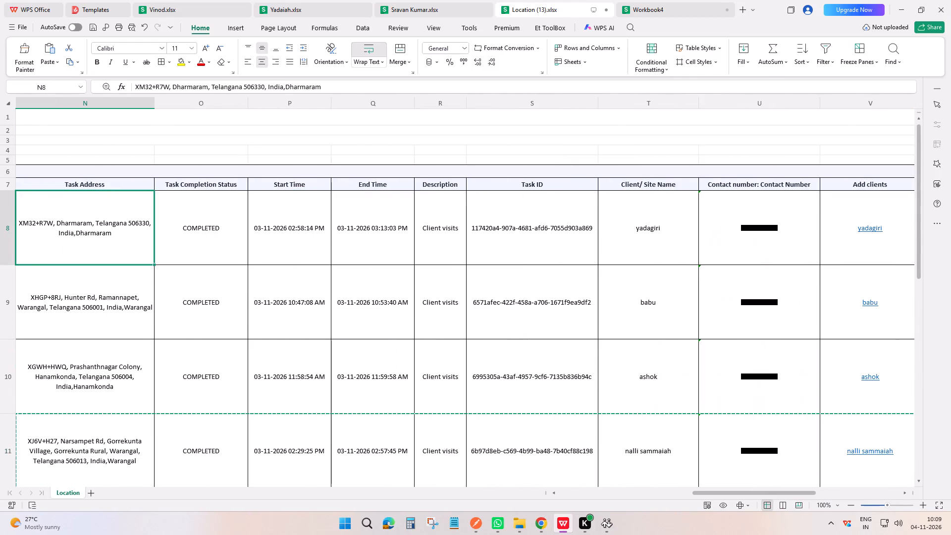
pyautogui.hotkey('ctrl', 'shift', 'Right')
pyautogui.hotkey('ctrl', 'c')
# Paste the copied Dharmaram visit into Workbook4 at N28, beside the 2:58 PM halt.
pyautogui.click(638, 2)
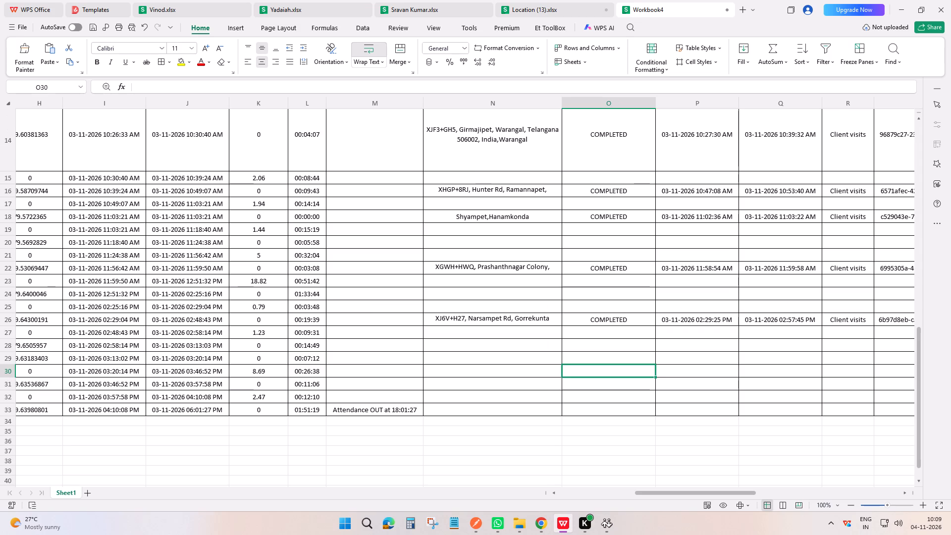
pyautogui.scroll(-2, 484, 227)
pyautogui.click(542, 523)
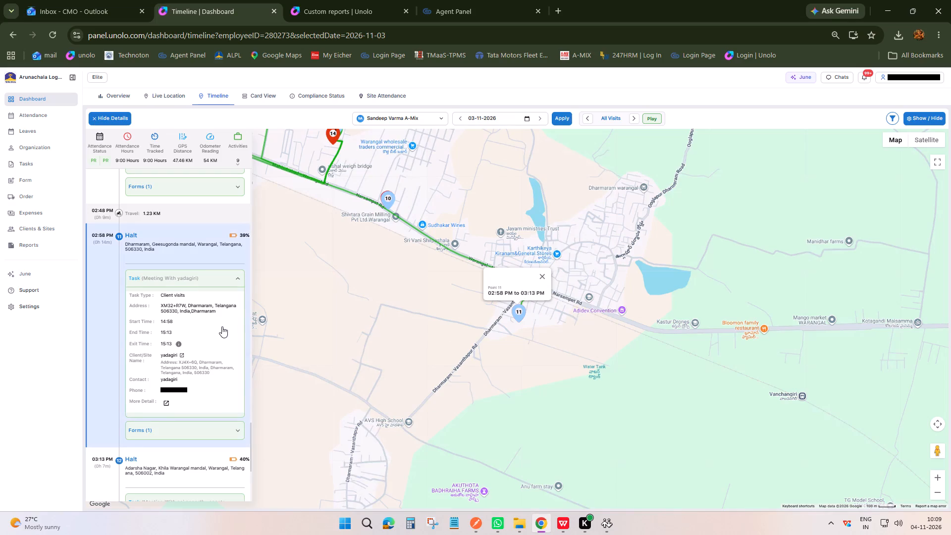
pyautogui.scroll(-2, 221, 327)
pyautogui.click(552, 526)
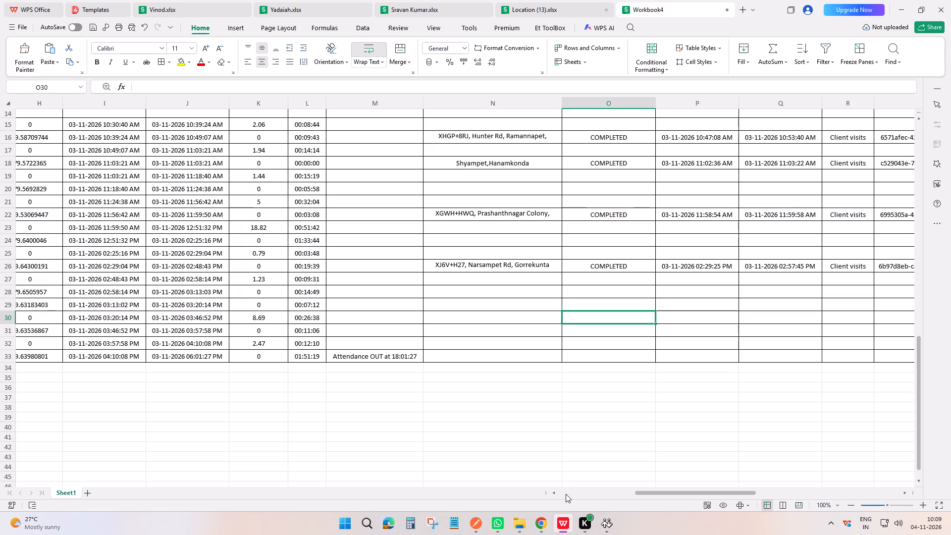
pyautogui.moveTo(116, 292); pyautogui.dragTo(496, 299)
pyautogui.click(498, 294)
pyautogui.hotkey('ctrl', 'v')
# Expand the client-visit task details of the 3:13 PM Adarsha Nagar halt in the Unolo timeline.
pyautogui.hotkey('alt', 'Tab')
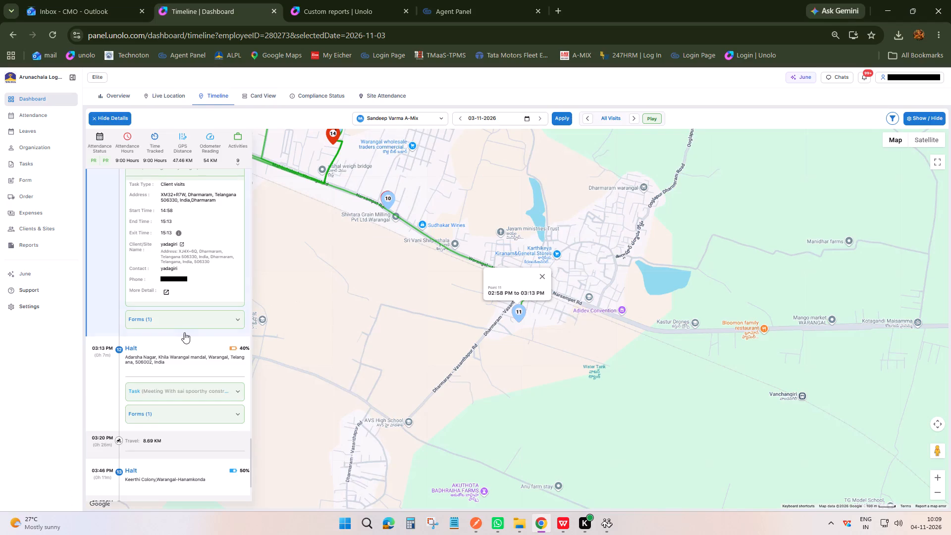
pyautogui.scroll(-2, 182, 334)
pyautogui.click(206, 302)
pyautogui.scroll(-2, 217, 310)
pyautogui.scroll(2, 217, 315)
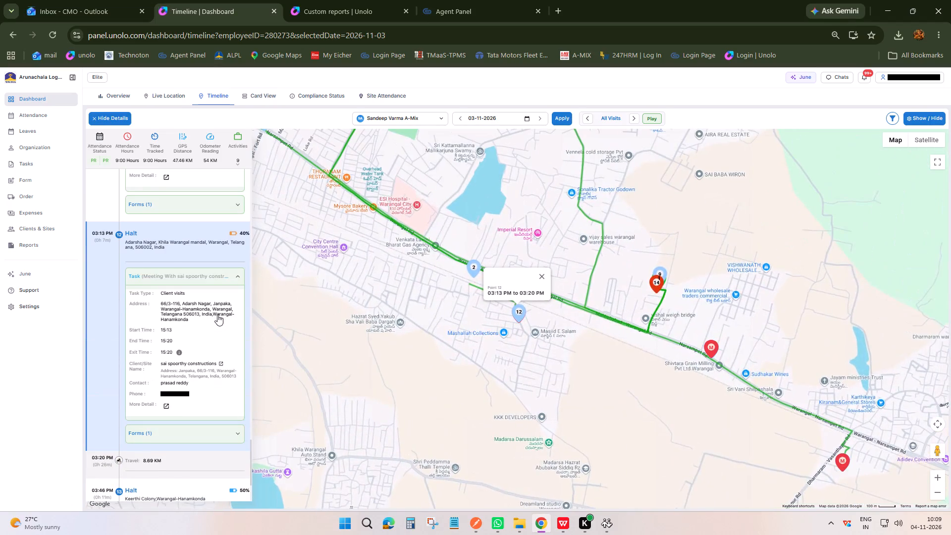
pyautogui.scroll(-1, 217, 310)
# Copy the matching sai spoorthy constructions visit at Adarsh Nagar from Location (13).xlsx, row 13, from Task Address through Construction status.
pyautogui.click(560, 524)
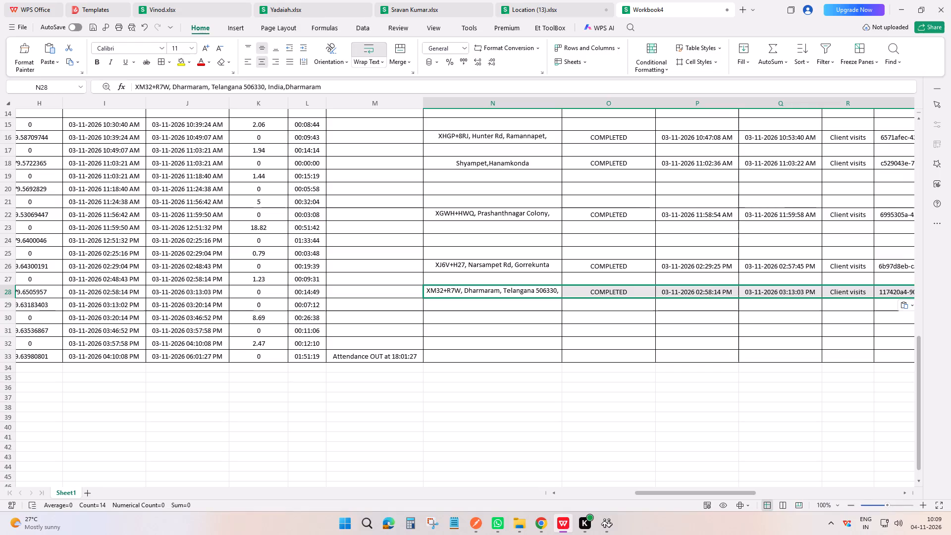
pyautogui.click(520, 0)
pyautogui.scroll(-3, 377, 312)
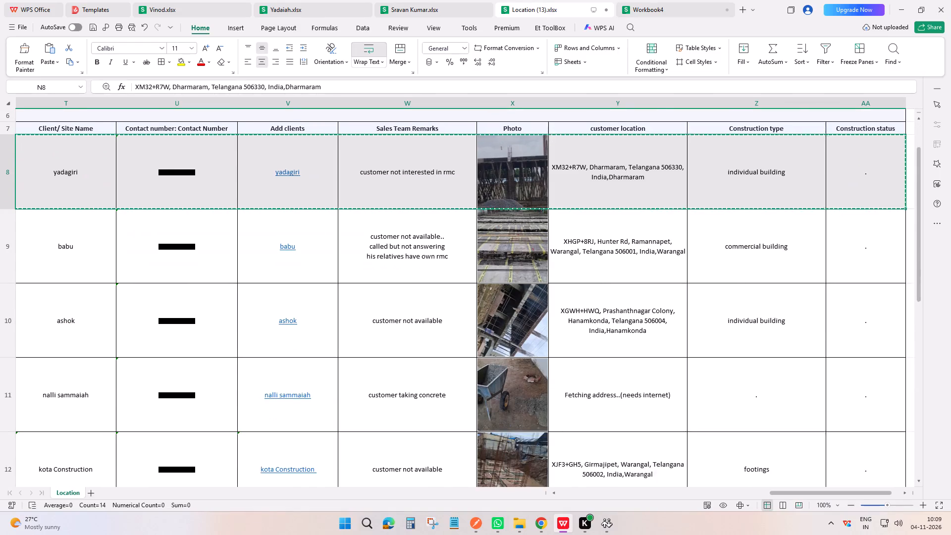
pyautogui.scroll(-6, 376, 312)
pyautogui.hotkey('alt', 'Tab')
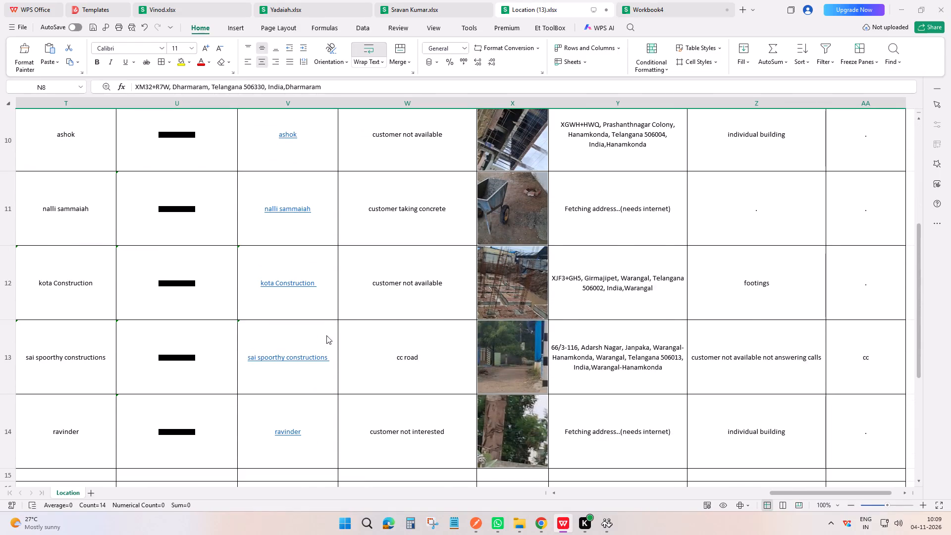
pyautogui.hotkey('alt', 'Tab')
pyautogui.click(324, 337)
pyautogui.press('Left')
pyautogui.press('Left')
pyautogui.press('Left')
pyautogui.press('Left')
pyautogui.press('Left')
pyautogui.press('Left')
pyautogui.press('Left')
pyautogui.press('Left')
pyautogui.press('Left')
pyautogui.press('Left')
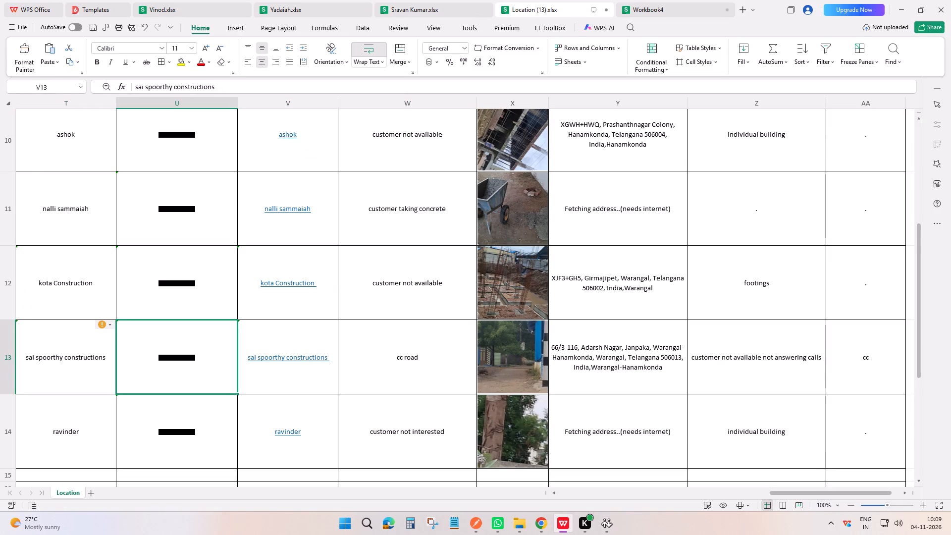
pyautogui.press('Right')
pyautogui.press('Right')
pyautogui.hotkey('ctrl', 'shift', 'Right')
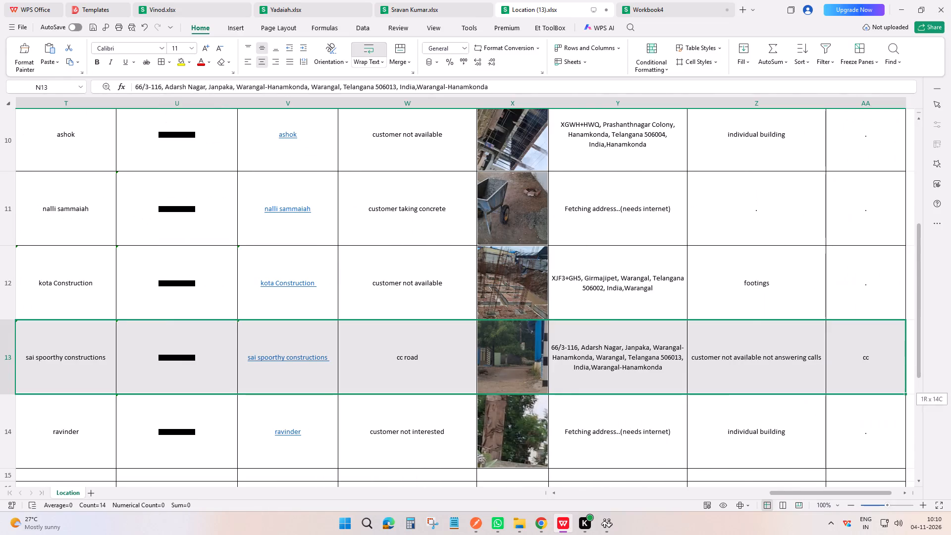
pyautogui.hotkey('ctrl', 'c')
# Paste the copied Adarsh Nagar visit into Workbook4 at N29, beside the 3:13 PM halt, and recheck it against the timeline.
pyautogui.click(671, 0)
pyautogui.scroll(-2, 524, 234)
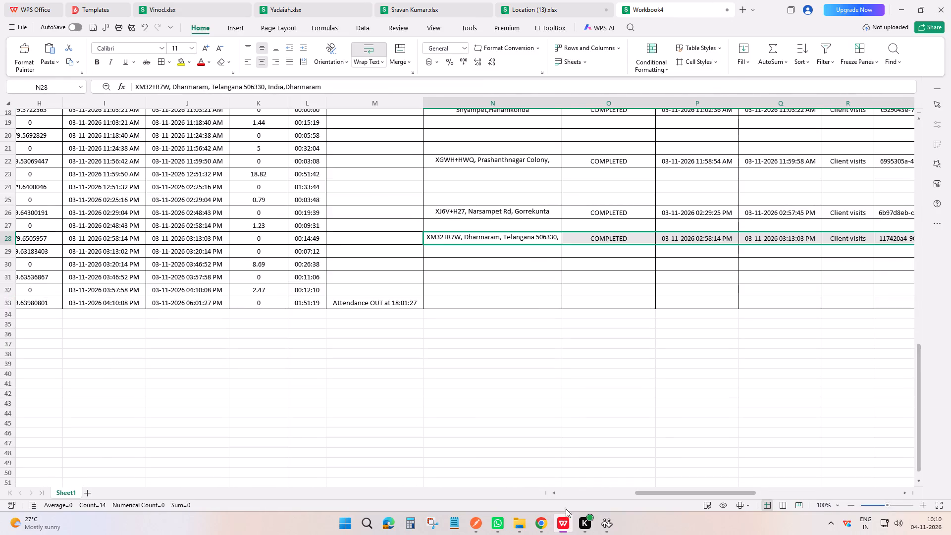
pyautogui.click(550, 525)
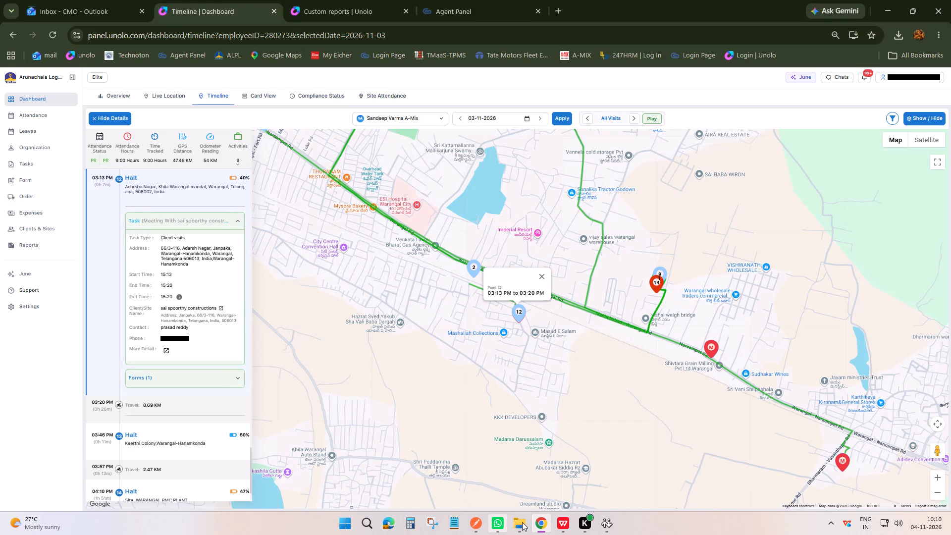
pyautogui.click(562, 528)
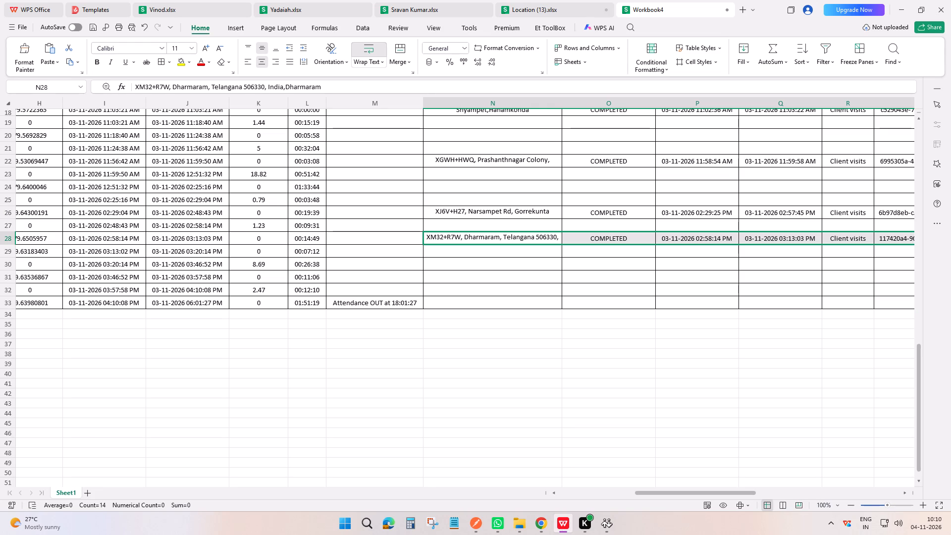
pyautogui.moveTo(120, 252); pyautogui.dragTo(471, 249)
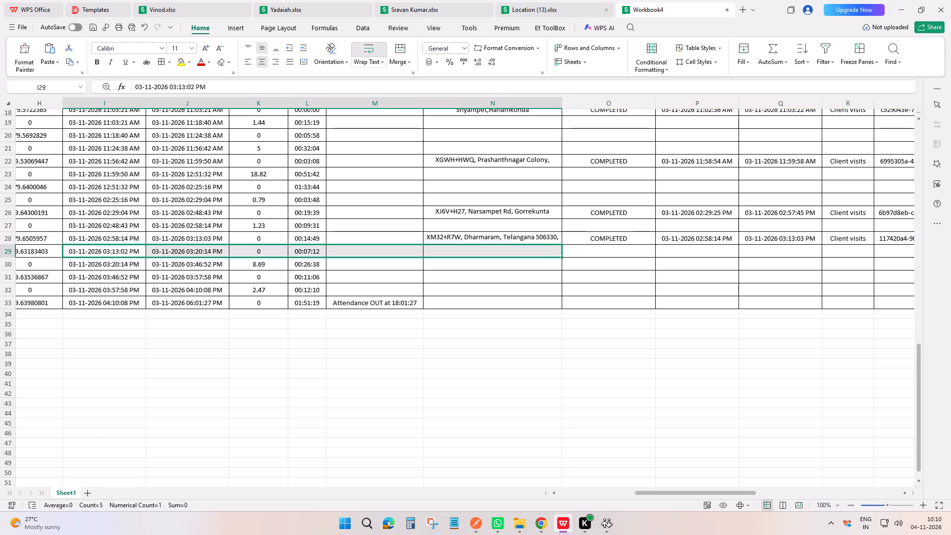
pyautogui.click(469, 250)
pyautogui.hotkey('ctrl', 'v')
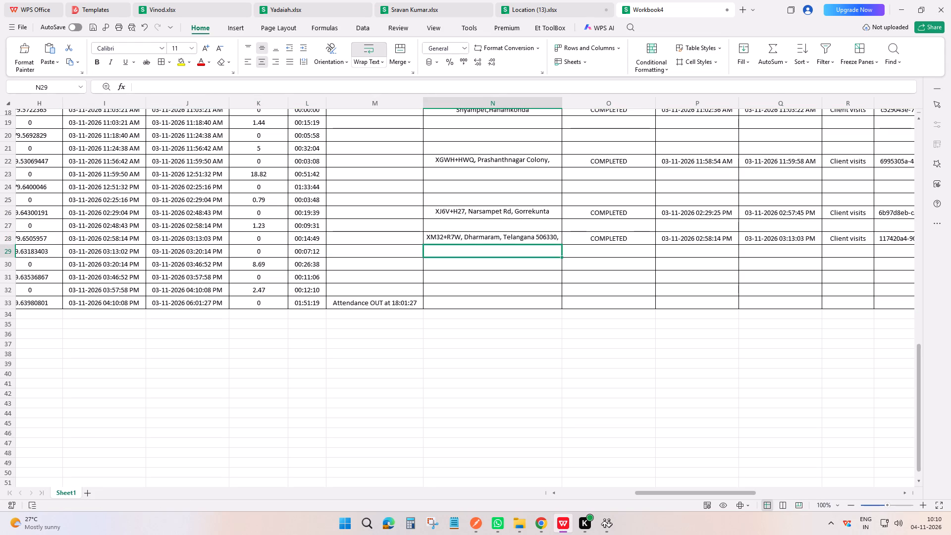
pyautogui.hotkey('alt', 'Tab')
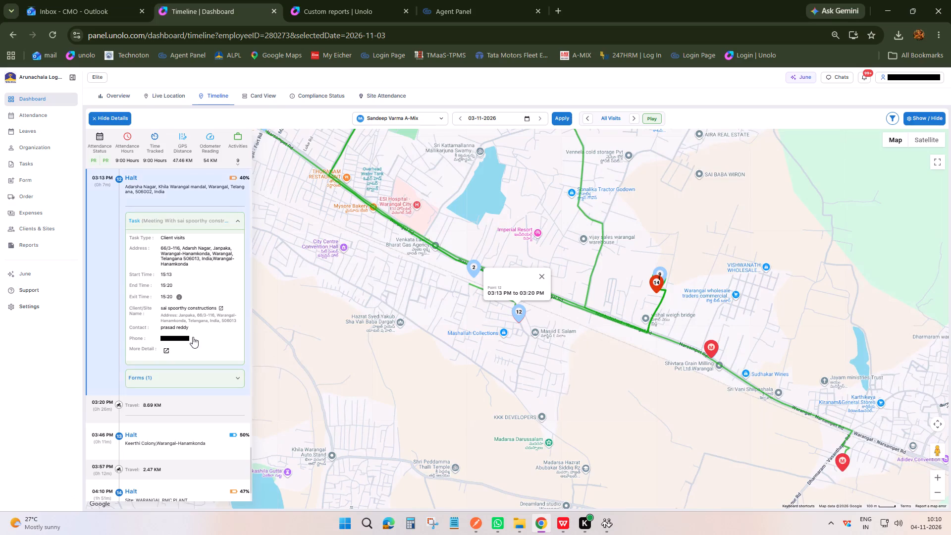
pyautogui.scroll(4, 185, 328)
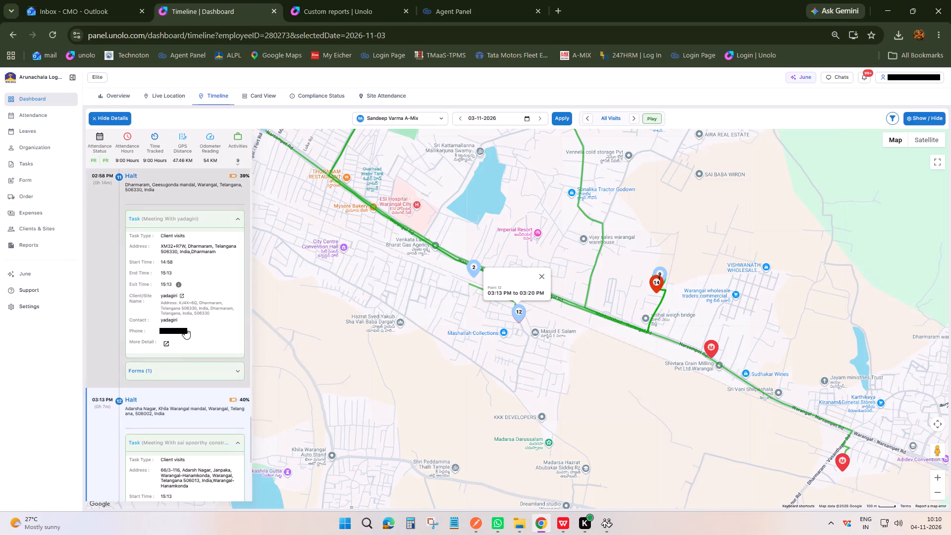
pyautogui.scroll(-4, 185, 328)
pyautogui.hotkey('alt', 'Tab')
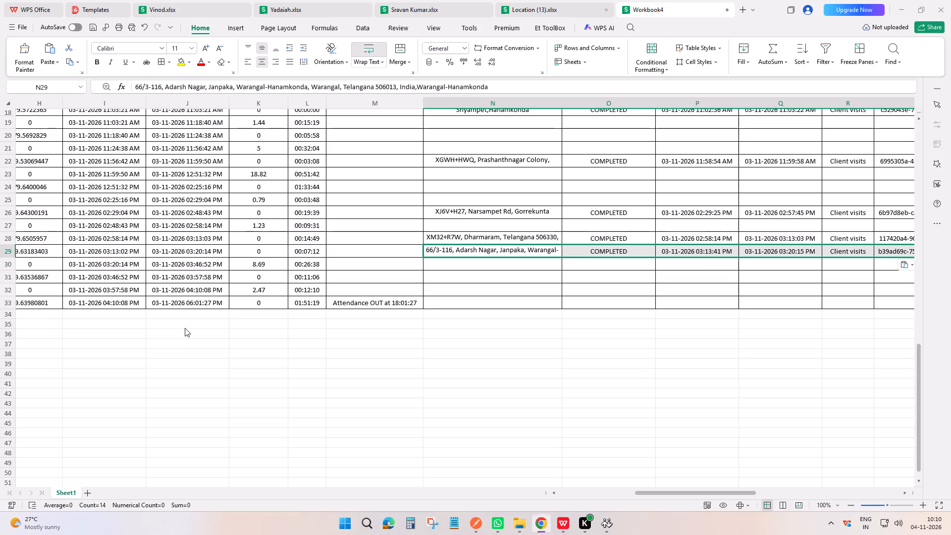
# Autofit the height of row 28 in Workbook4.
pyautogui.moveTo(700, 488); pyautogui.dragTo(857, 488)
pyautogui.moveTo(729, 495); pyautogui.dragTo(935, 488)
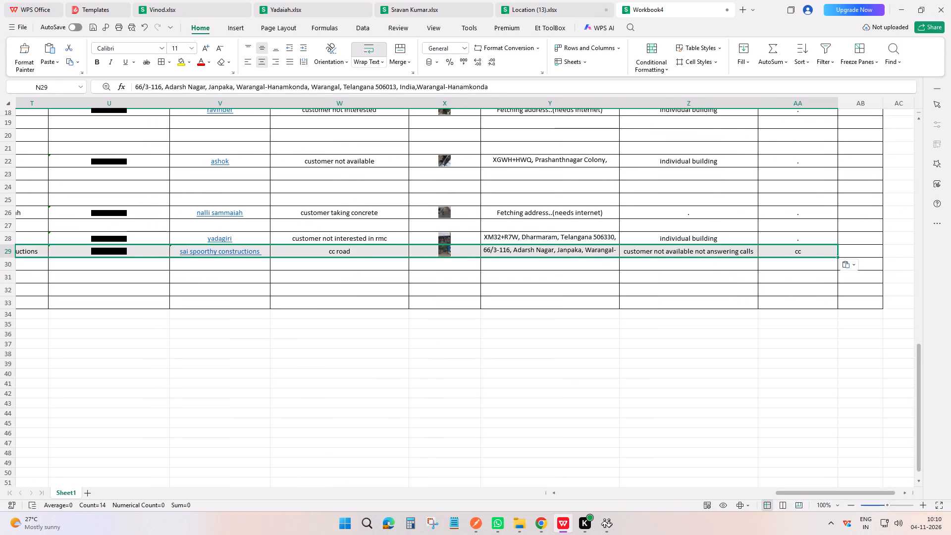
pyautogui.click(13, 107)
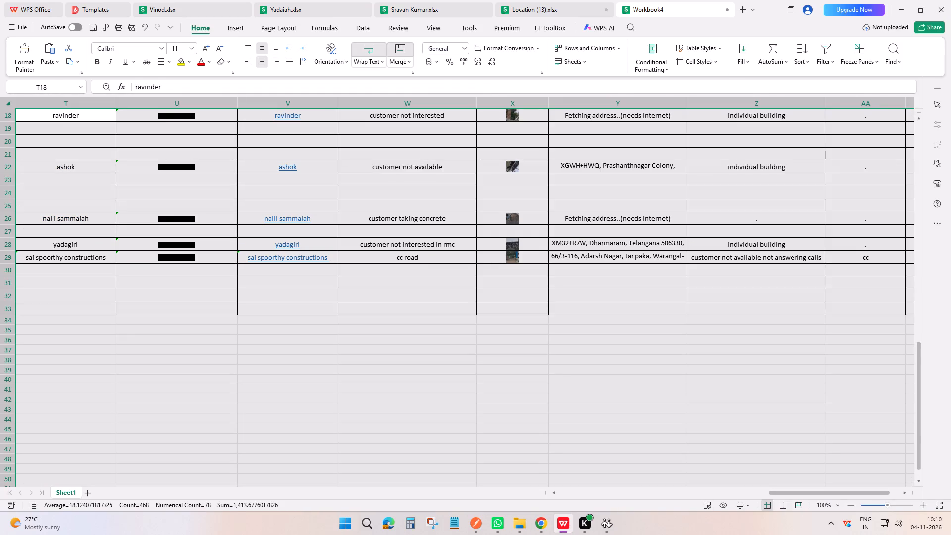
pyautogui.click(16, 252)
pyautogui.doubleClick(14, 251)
# Select the whole sheet in Workbook4 and autofit the height of all its rows.
pyautogui.scroll(3, 418, 295)
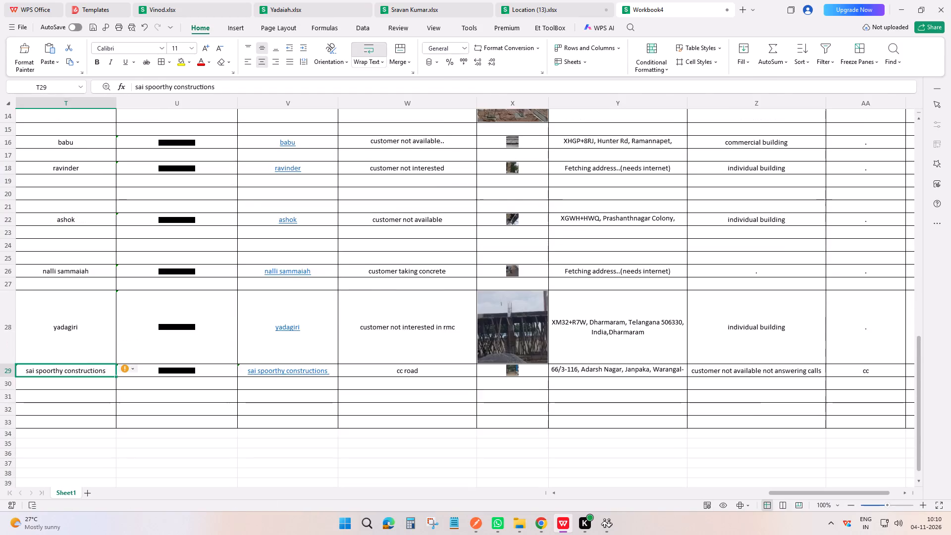
pyautogui.scroll(-4, 418, 295)
pyautogui.scroll(14, 417, 296)
pyautogui.scroll(-5, 417, 296)
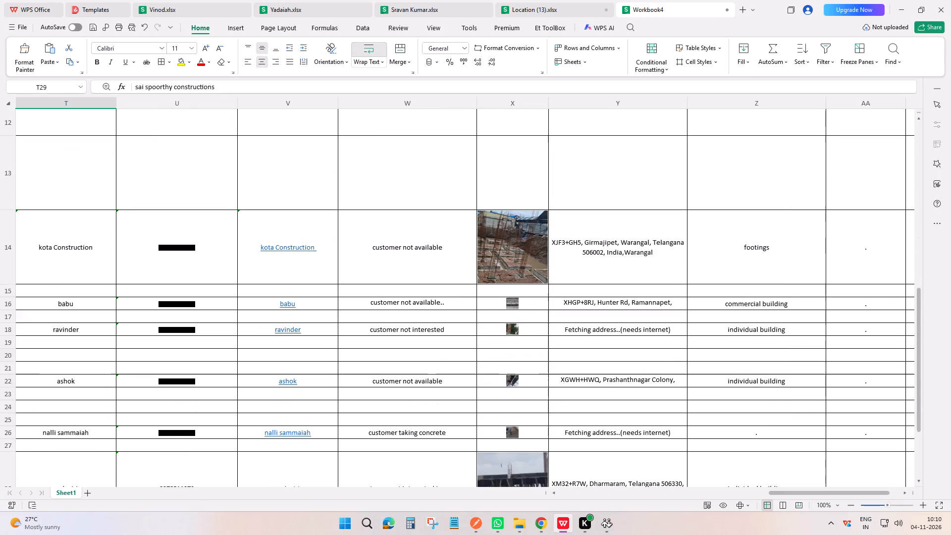
pyautogui.scroll(12, 417, 296)
pyautogui.scroll(-1, 417, 296)
pyautogui.scroll(2, 417, 296)
pyautogui.scroll(4, 36, 148)
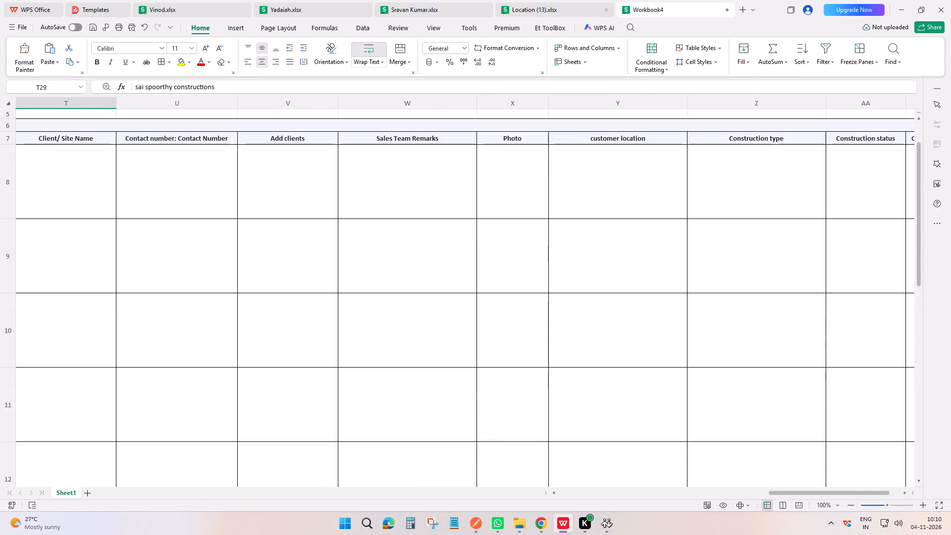
pyautogui.scroll(1, 35, 149)
pyautogui.click(12, 104)
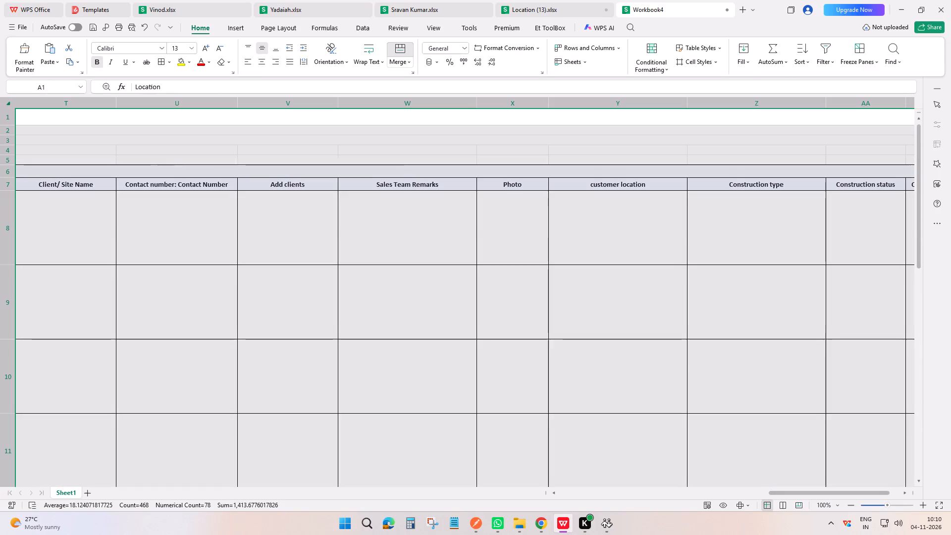
pyautogui.doubleClick(14, 267)
pyautogui.scroll(-20, 487, 288)
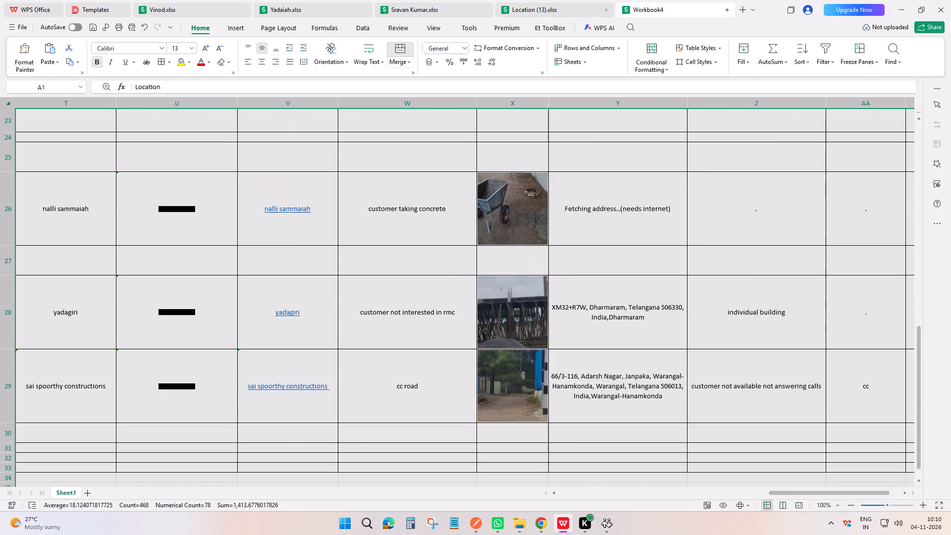
# Review the rebuilt Workbook4 sheet, examining the visit photos, remarks and addresses against the timeline rows.
pyautogui.scroll(-1, 509, 292)
pyautogui.click(523, 141)
pyautogui.click(524, 100)
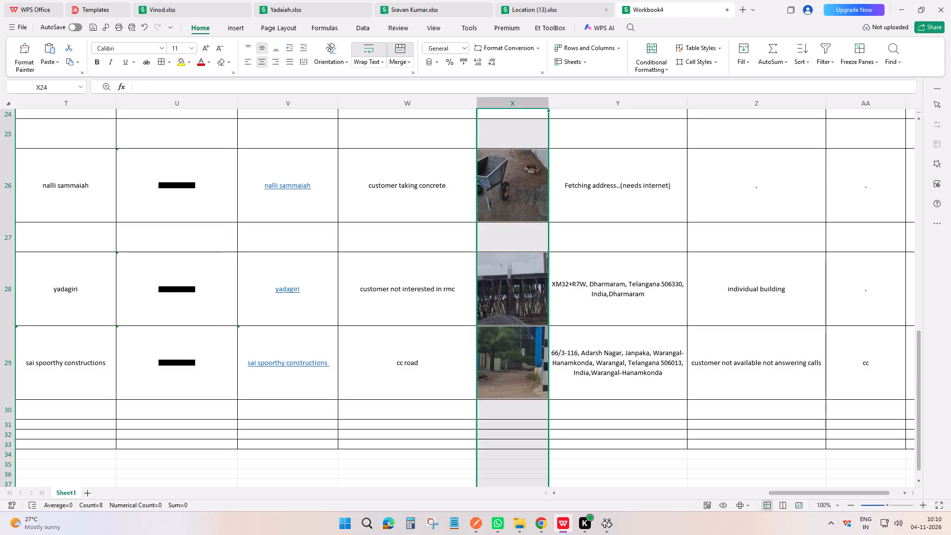
pyautogui.scroll(13, 576, 359)
pyautogui.scroll(-1, 576, 359)
pyautogui.scroll(1, 576, 359)
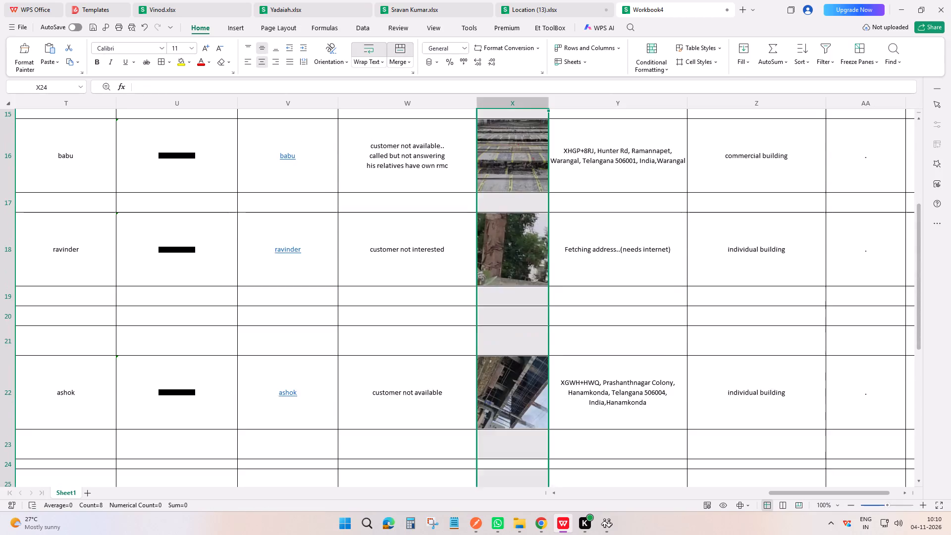
pyautogui.scroll(12, 576, 359)
pyautogui.click(615, 218)
pyautogui.scroll(4, 611, 266)
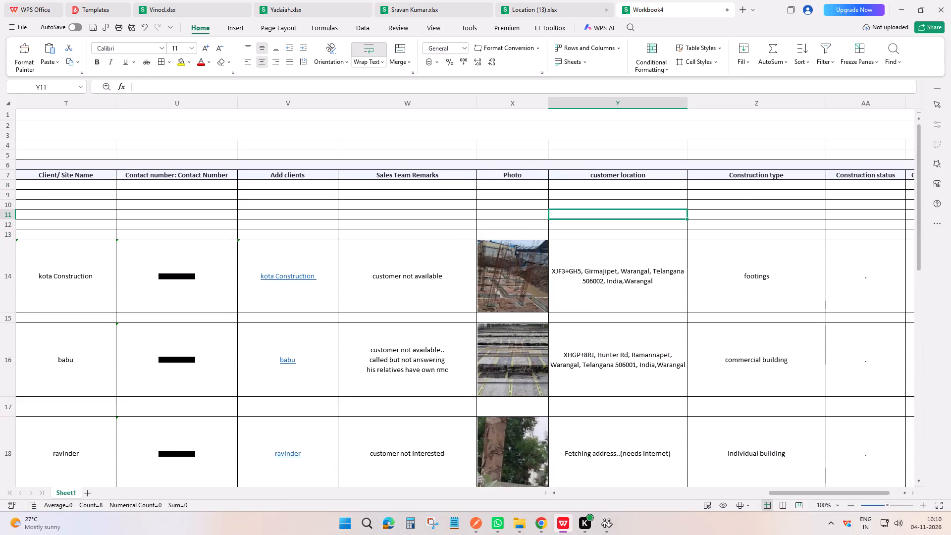
pyautogui.moveTo(830, 493); pyautogui.dragTo(198, 394)
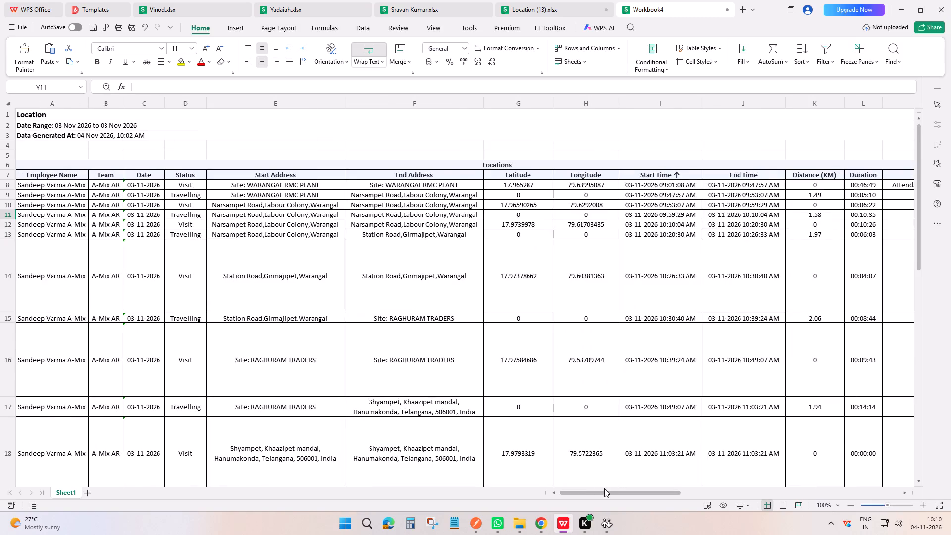
pyautogui.moveTo(615, 492); pyautogui.dragTo(795, 480)
pyautogui.click(605, 280)
pyautogui.click(618, 390)
pyautogui.scroll(-1, 626, 360)
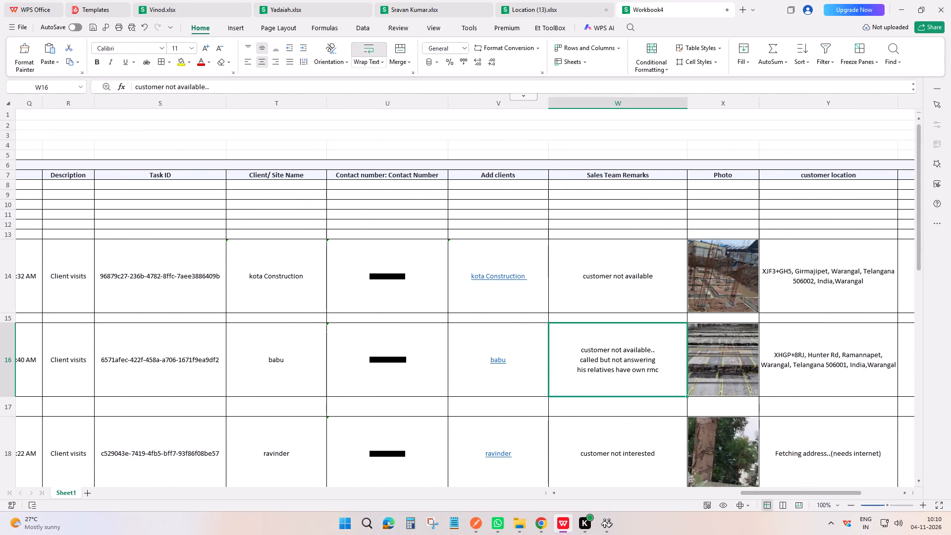
# Review the Sales Team Remarks, photos and customer locations of each client visit in Workbook4, down to the cc road entry.
pyautogui.scroll(-2, 626, 360)
pyautogui.click(616, 362)
pyautogui.scroll(-5, 618, 359)
pyautogui.click(609, 363)
pyautogui.scroll(-1, 609, 363)
pyautogui.scroll(1, 609, 363)
pyautogui.scroll(-2, 609, 363)
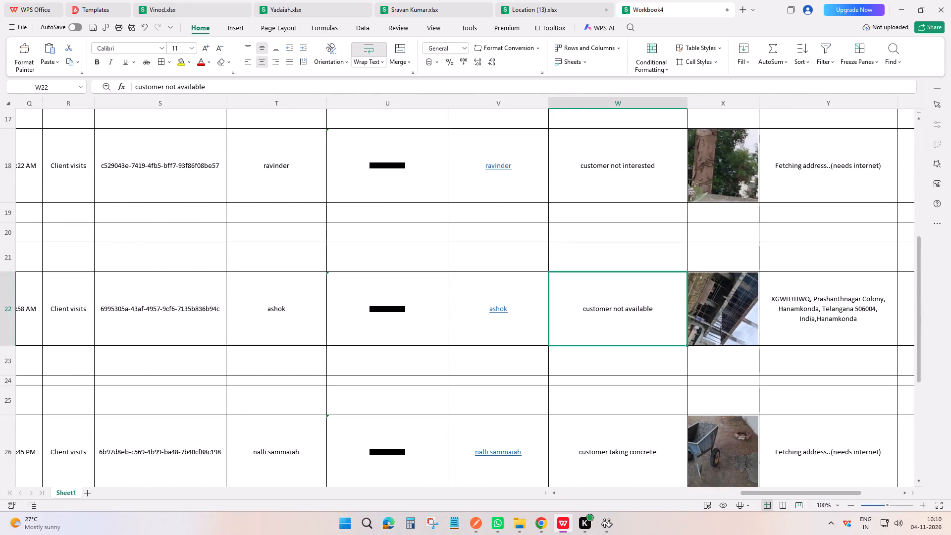
pyautogui.click(605, 442)
pyautogui.scroll(-5, 622, 346)
pyautogui.click(591, 422)
pyautogui.scroll(-5, 601, 330)
pyautogui.click(638, 369)
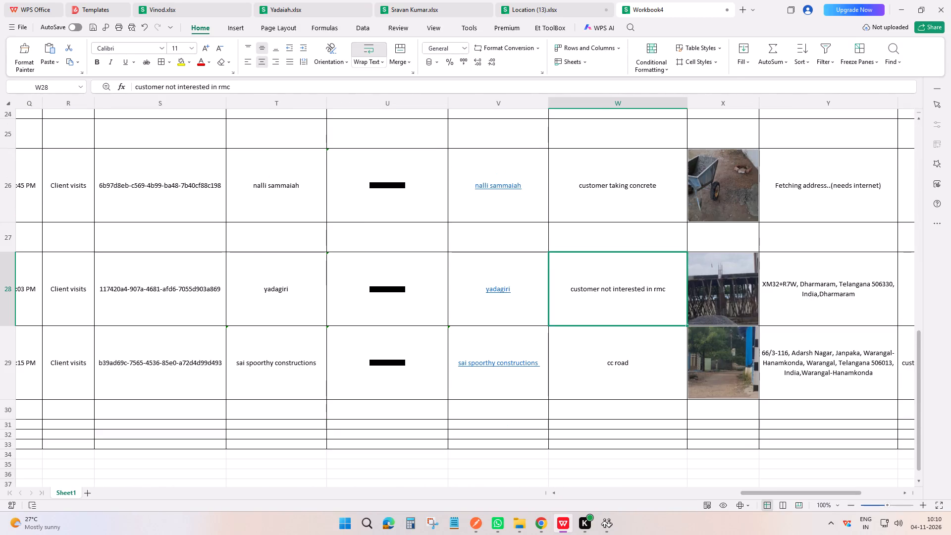
pyautogui.scroll(4, 591, 342)
pyautogui.moveTo(917, 368); pyautogui.dragTo(904, 91)
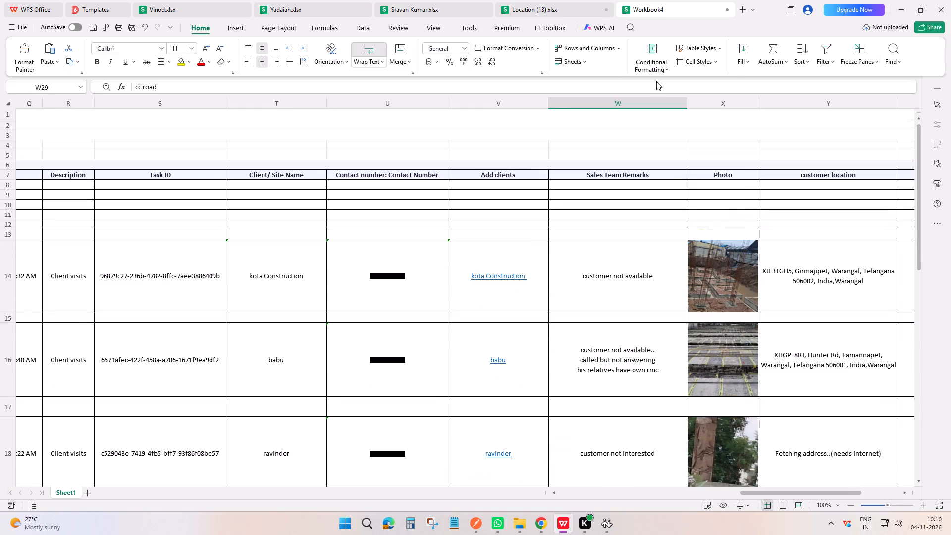
pyautogui.scroll(-1, 544, 166)
pyautogui.scroll(4, 540, 168)
# Save Workbook4 as Sandeep.xlsx in the Desktop report folder, replacing the existing file of that name.
pyautogui.click(525, 147)
pyautogui.moveTo(770, 492); pyautogui.dragTo(215, 408)
pyautogui.scroll(4, 234, 208)
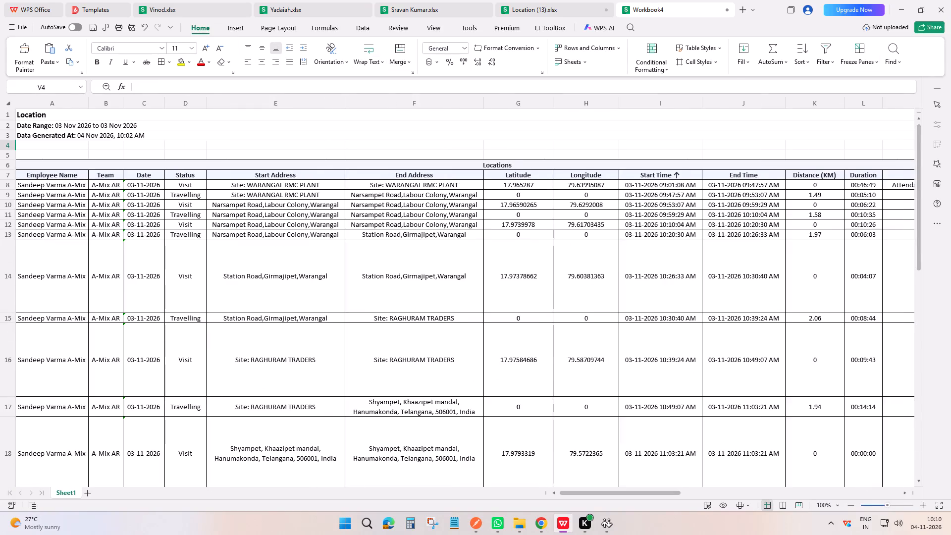
pyautogui.click(249, 148)
pyautogui.scroll(4, 211, 198)
pyautogui.scroll(4, 151, 172)
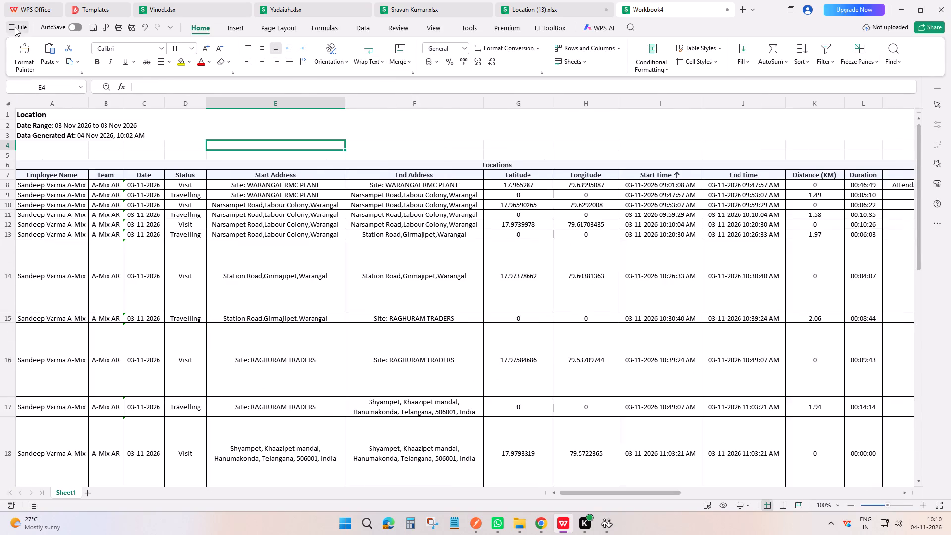
pyautogui.click(15, 27)
pyautogui.click(50, 112)
pyautogui.write('Sande')
pyautogui.press('Down')
pyautogui.press('Return')
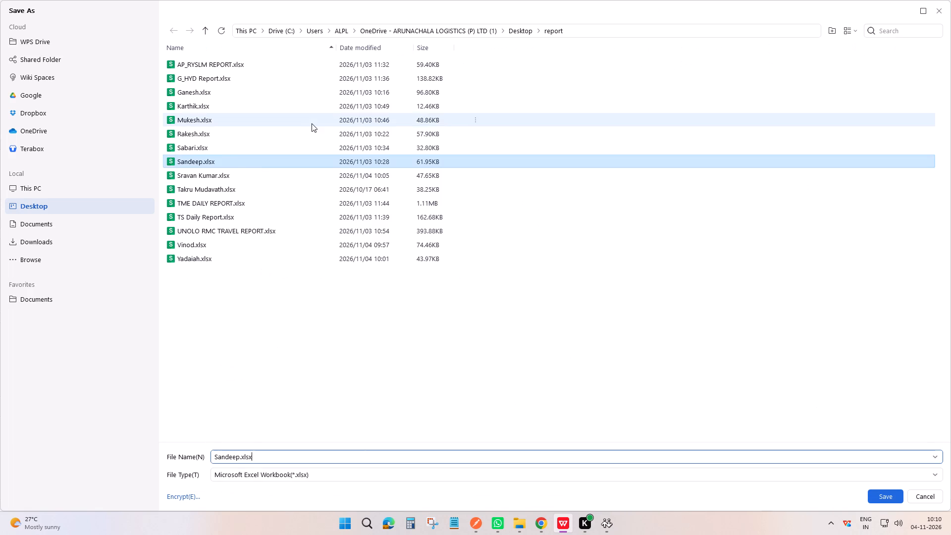
pyautogui.press('Return')
pyautogui.moveTo(456, 258); pyautogui.dragTo(464, 258)
pyautogui.scroll(5, 594, 364)
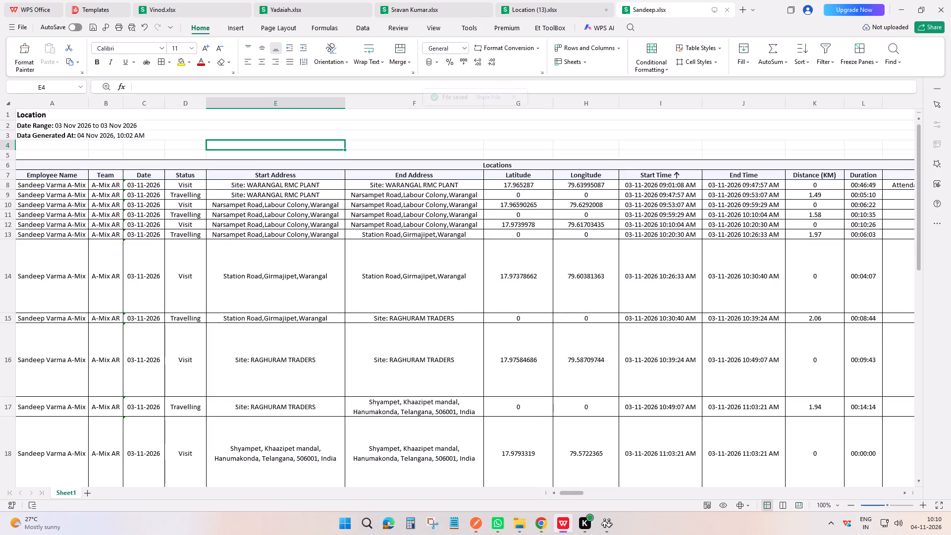
# Close the Location (13).xlsx workbook, leaving the saved Sandeep.xlsx open.
pyautogui.click(561, 0)
pyautogui.hotkey('ctrl', 'w')
pyautogui.click(497, 264)
pyautogui.scroll(2, 396, 403)
pyautogui.scroll(-1, 395, 404)
pyautogui.scroll(2, 395, 404)
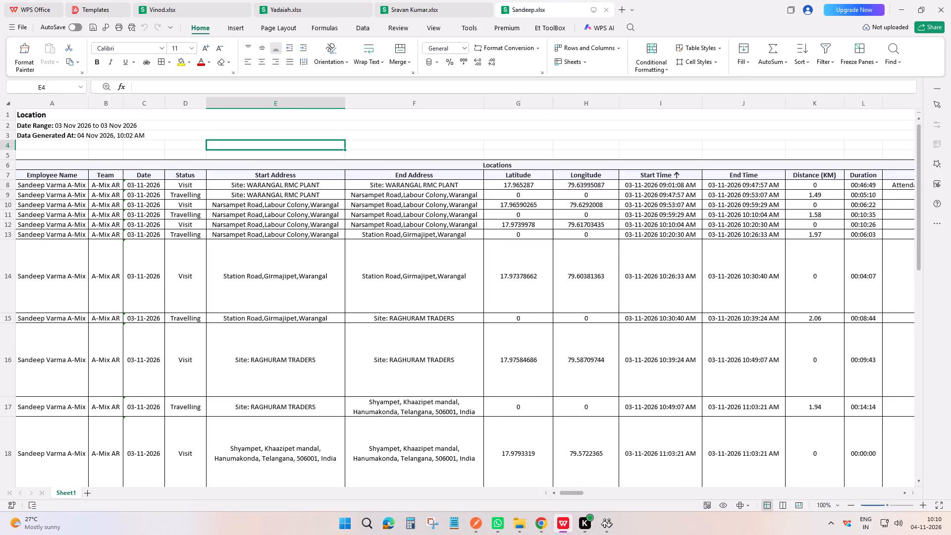
pyautogui.scroll(2, 430, 396)
# Download Sabari's generated Location report from Unolo's custom reports in Excel format and open Location (14).xlsx.
pyautogui.hotkey('alt', 'Tab')
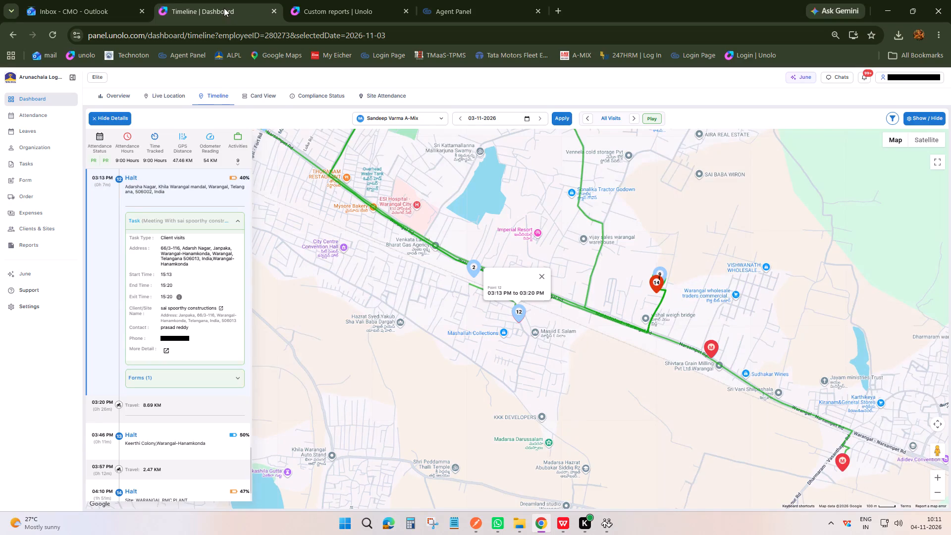
pyautogui.click(316, 0)
pyautogui.click(371, 161)
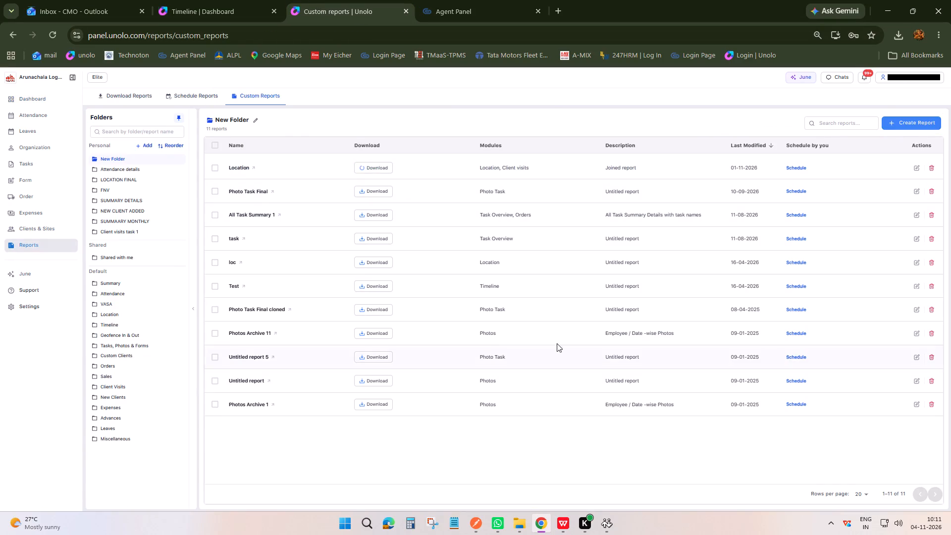
pyautogui.click(577, 413)
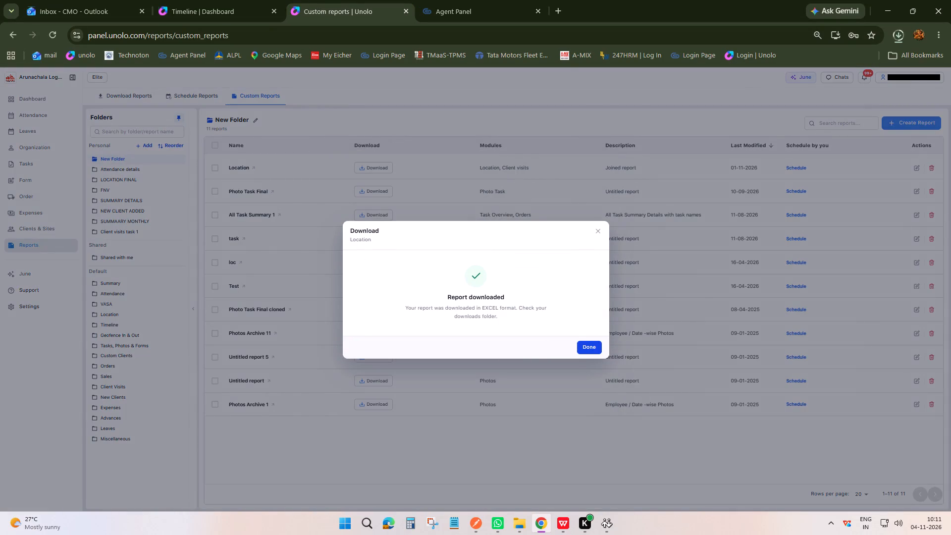
pyautogui.click(587, 346)
pyautogui.click(894, 37)
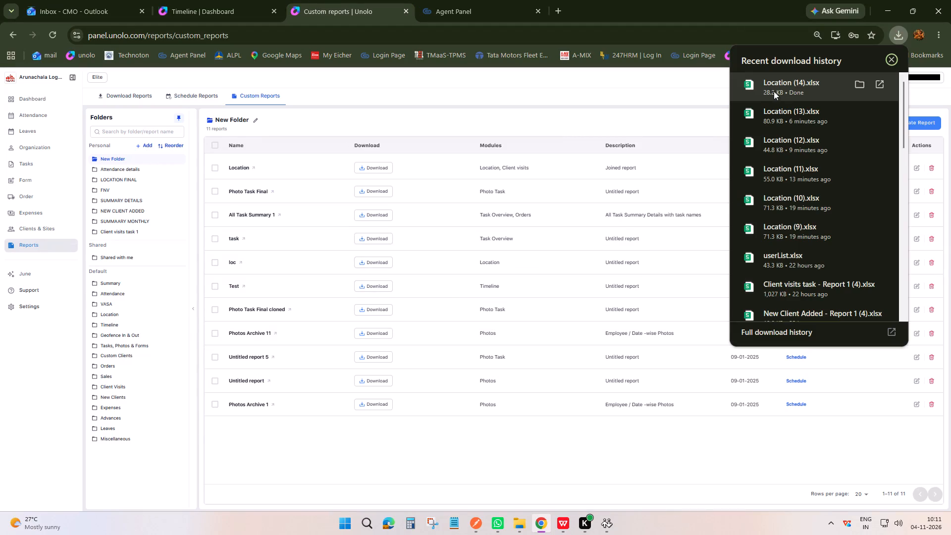
pyautogui.click(774, 91)
pyautogui.click(778, 95)
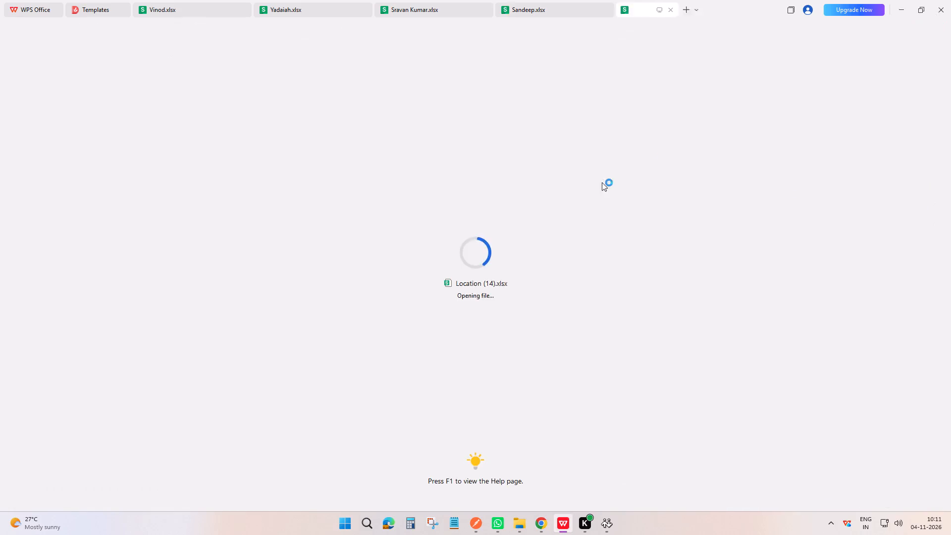
pyautogui.scroll(4, 536, 241)
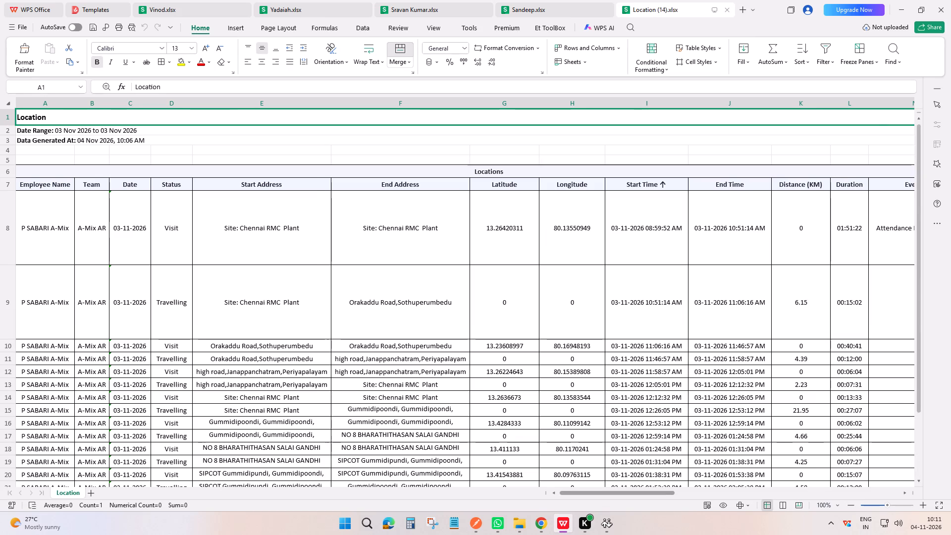
pyautogui.hotkey('alt', 'Tab')
pyautogui.click(216, 0)
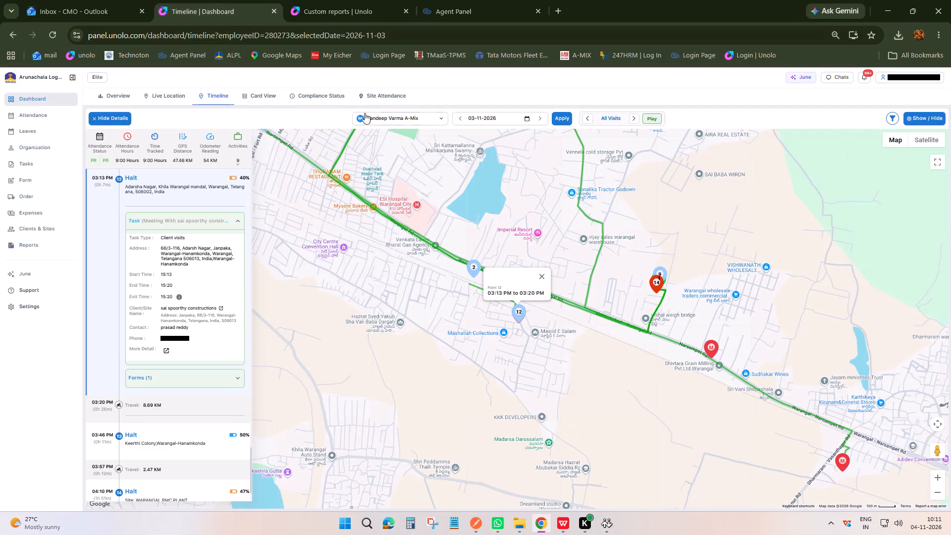
pyautogui.click(386, 119)
pyautogui.click(390, 135)
pyautogui.write('saba')
pyautogui.click(393, 152)
pyautogui.click(557, 115)
# Start generating the custom Location report in Excel for A-Mix employee Rakesh only, with the date filter on Yesterday.
pyautogui.click(365, 0)
pyautogui.moveTo(371, 167); pyautogui.dragTo(377, 167)
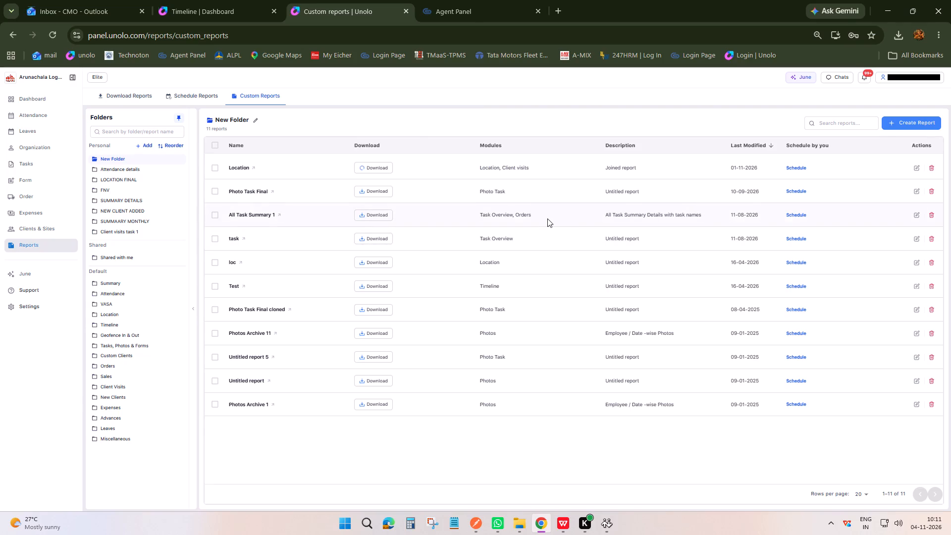
pyautogui.click(574, 265)
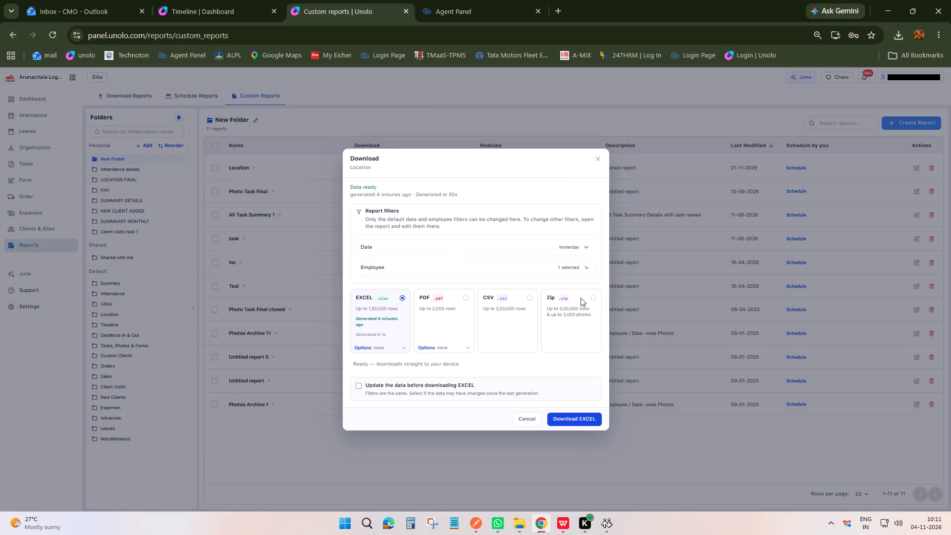
pyautogui.click(581, 281)
pyautogui.click(580, 283)
pyautogui.click(558, 301)
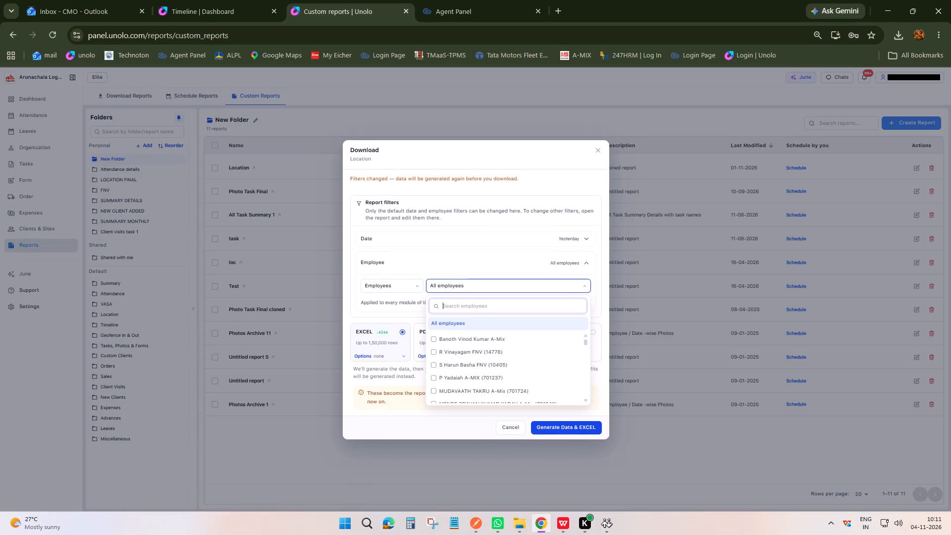
pyautogui.write('a-mix')
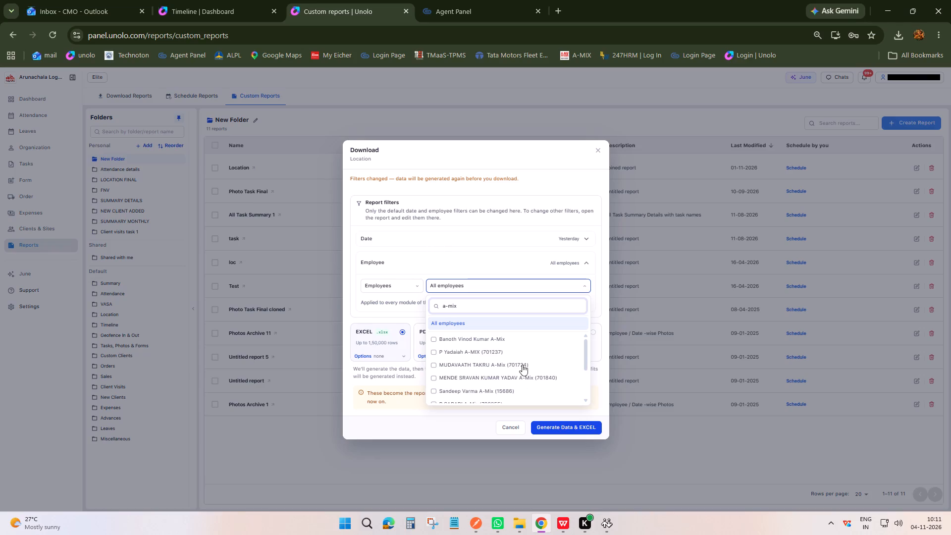
pyautogui.scroll(-3, 534, 359)
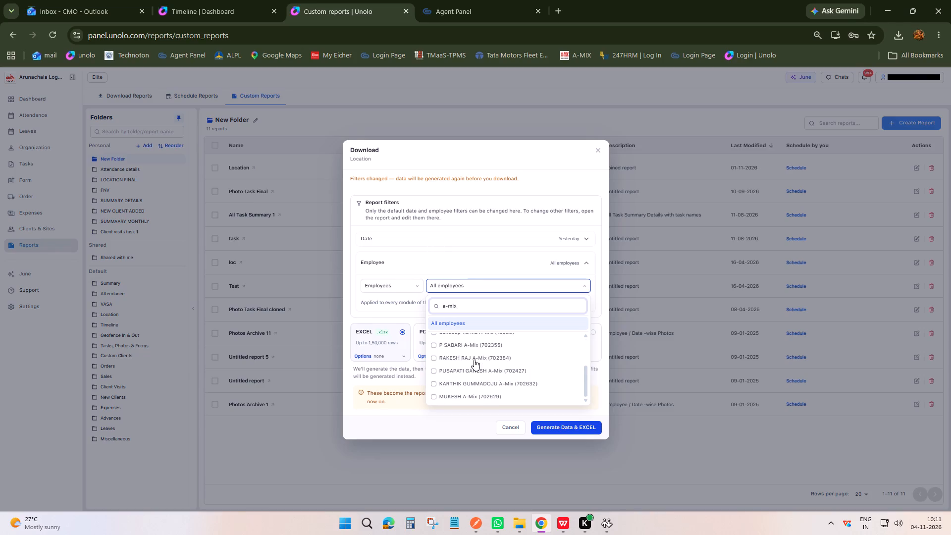
pyautogui.click(473, 356)
pyautogui.click(566, 434)
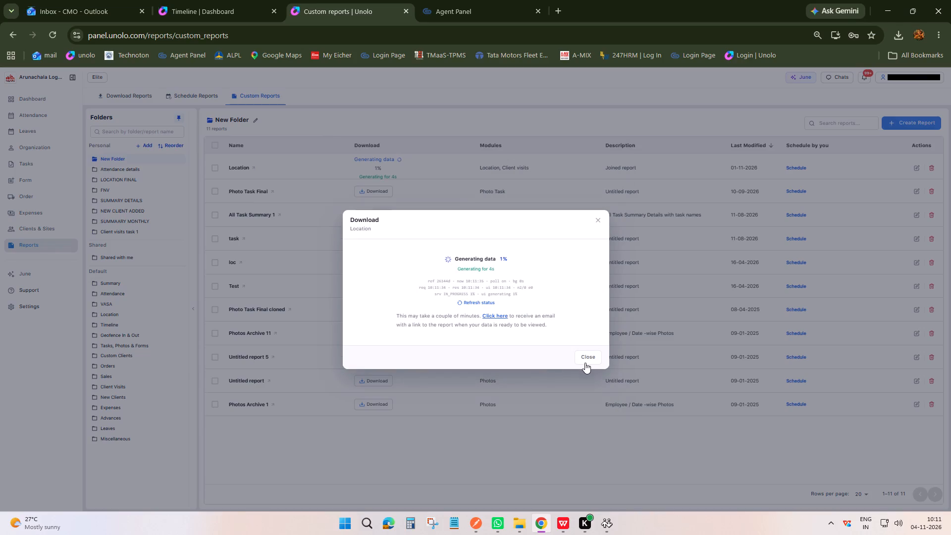
pyautogui.click(585, 362)
# Examine Sabari's timeline from punch-in onward, locating the 02:05 PM, 12:53 PM and 12:12 PM halts on the map.
pyautogui.click(209, 0)
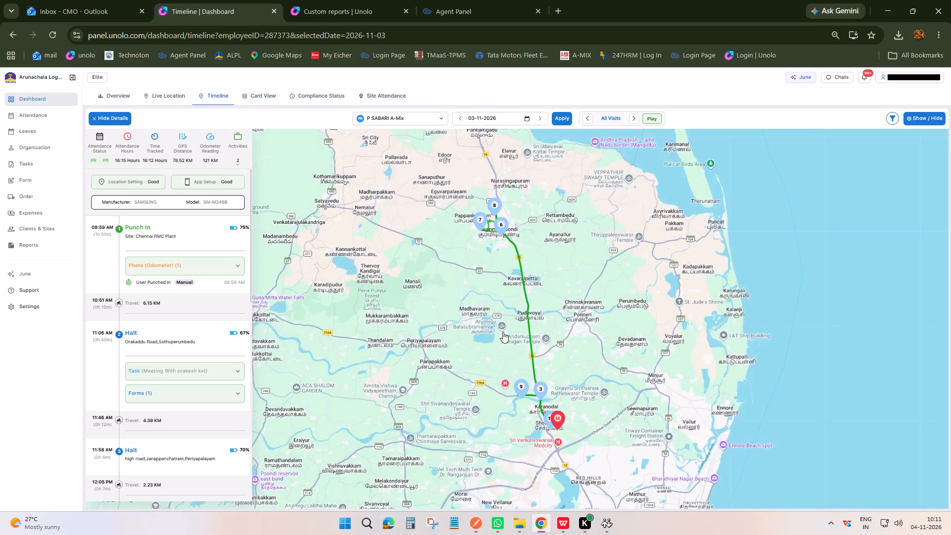
pyautogui.click(206, 235)
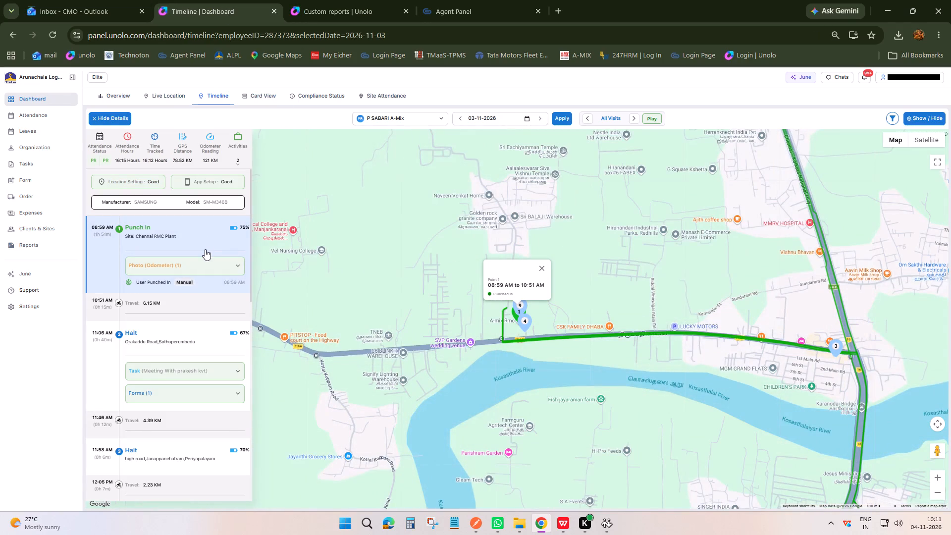
pyautogui.scroll(-4, 205, 249)
pyautogui.scroll(-8, 208, 292)
pyautogui.click(177, 338)
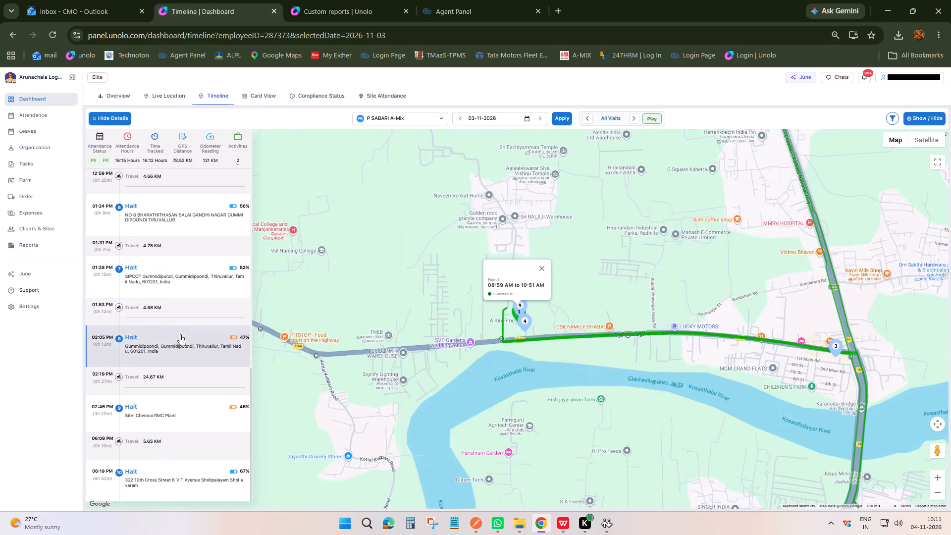
pyautogui.scroll(4, 192, 320)
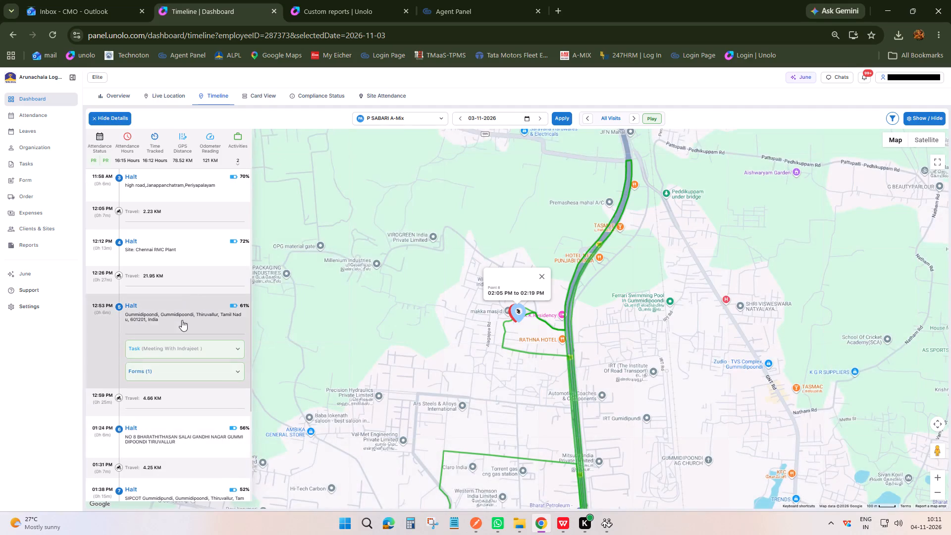
pyautogui.click(182, 320)
pyautogui.click(192, 232)
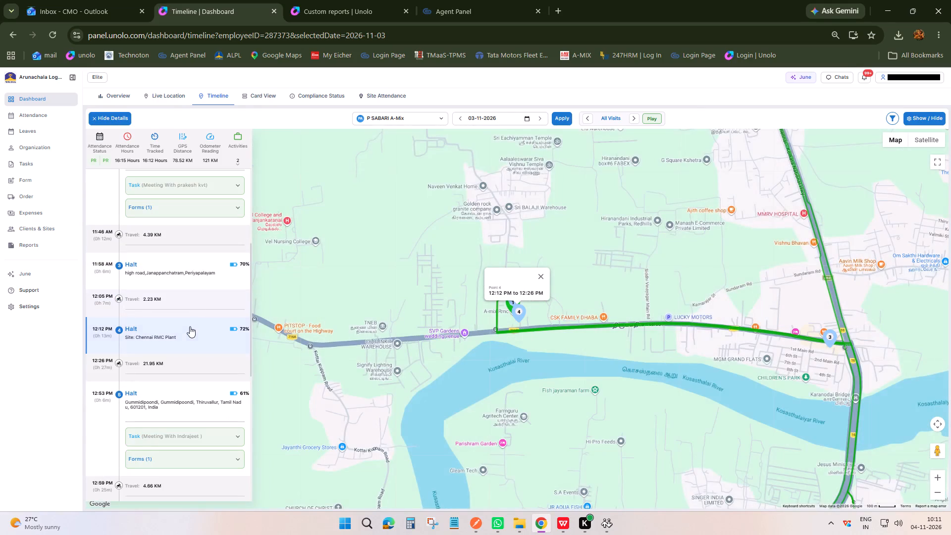
pyautogui.click(190, 326)
pyautogui.scroll(-1, 192, 342)
pyautogui.click(194, 353)
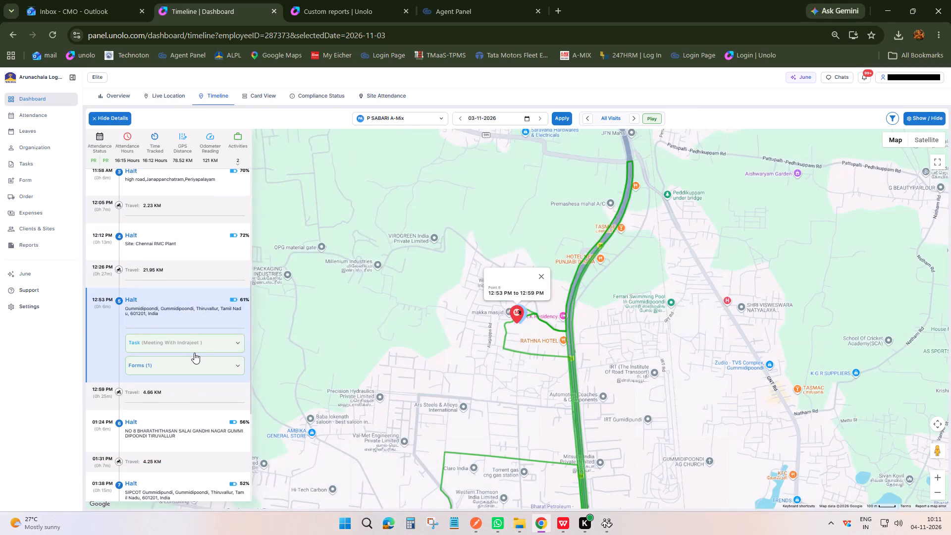
pyautogui.click(199, 235)
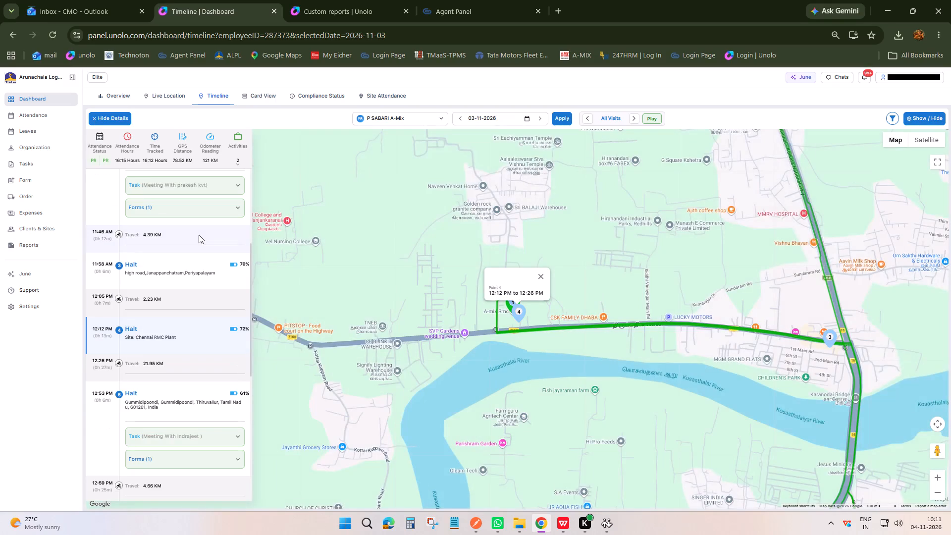
# Examine the map around Sabari's 12:12 PM Chennai RMC Plant halt and recheck the 12:53 PM and following halts through 06:19 PM.
pyautogui.scroll(3, 510, 324)
pyautogui.scroll(-1, 510, 324)
pyautogui.scroll(6, 510, 324)
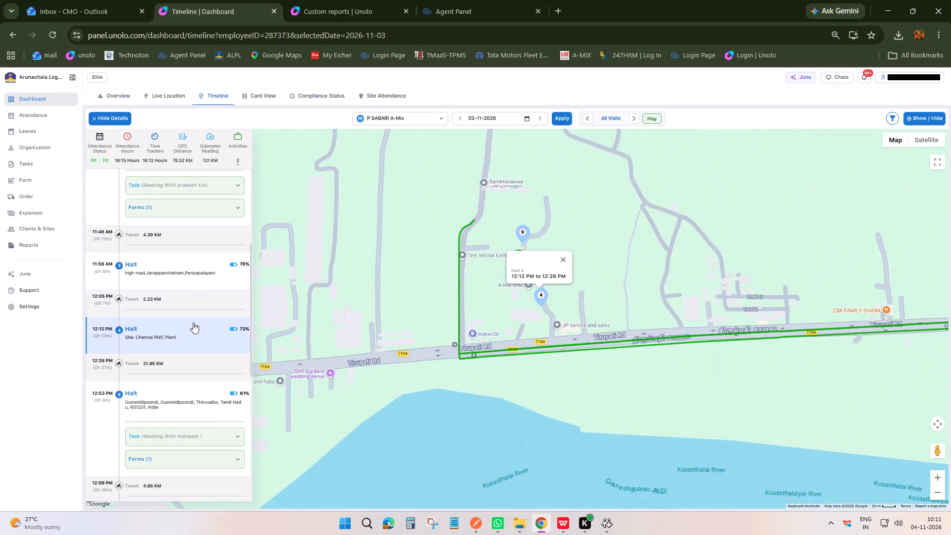
pyautogui.scroll(-14, 193, 328)
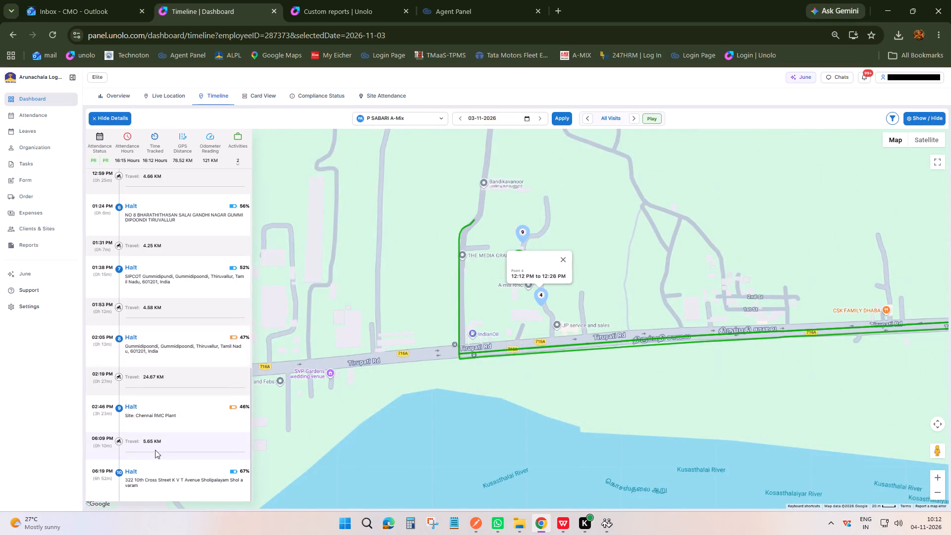
pyautogui.scroll(-5, 163, 483)
pyautogui.scroll(4, 185, 272)
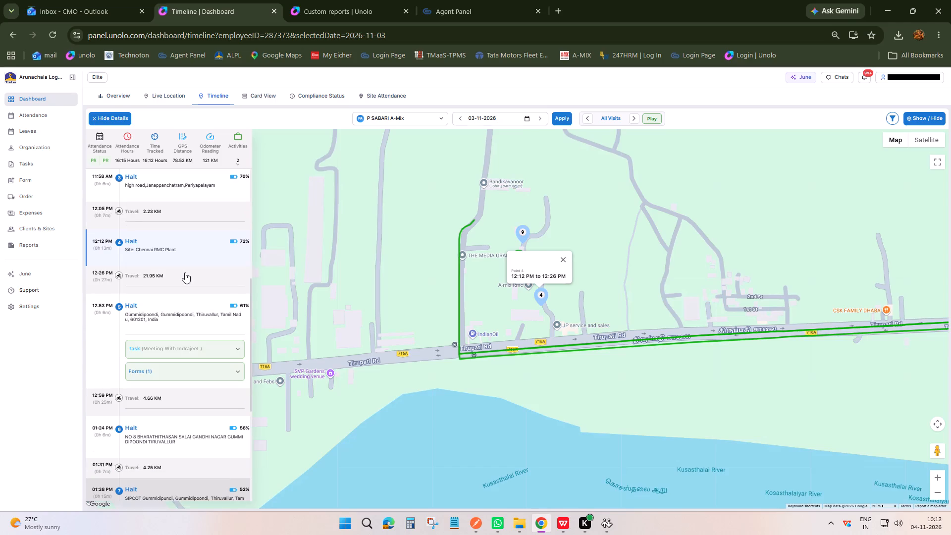
pyautogui.click(217, 310)
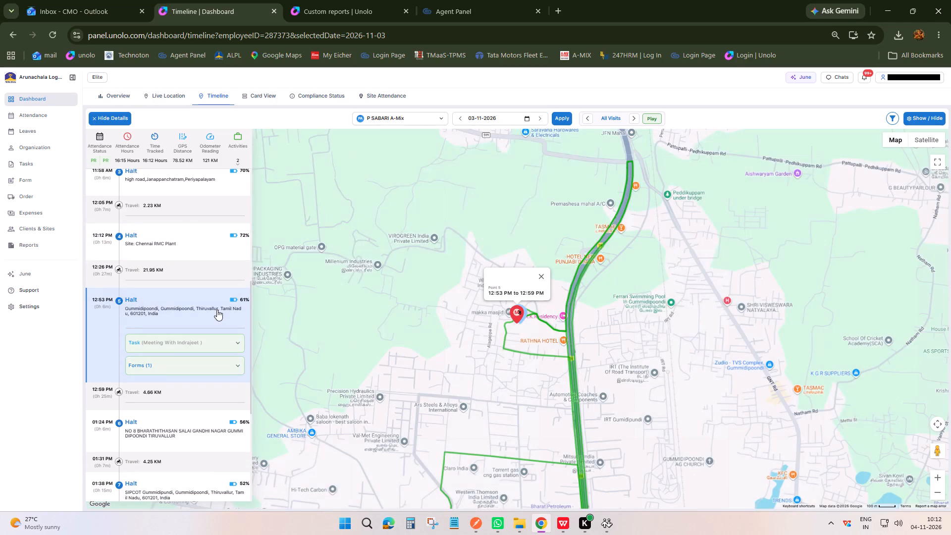
pyautogui.click(182, 254)
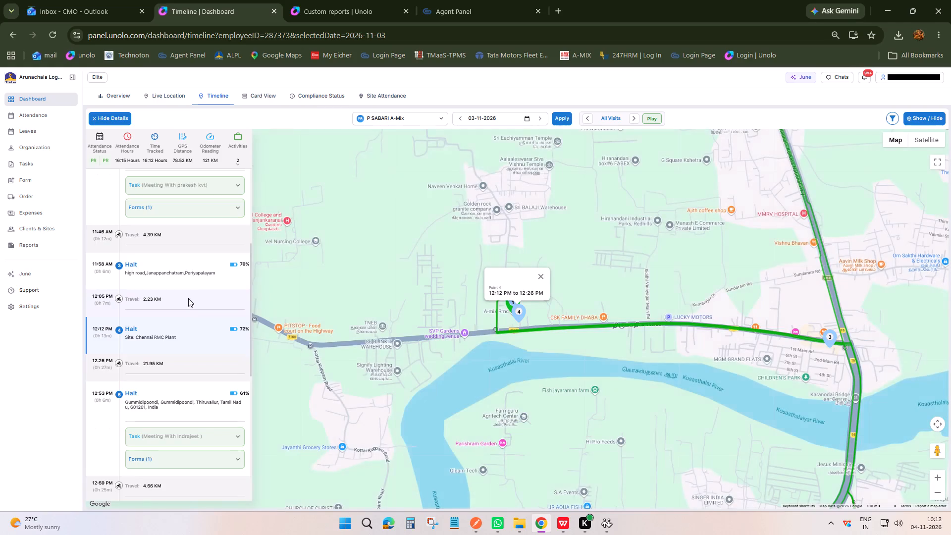
pyautogui.scroll(-12, 190, 291)
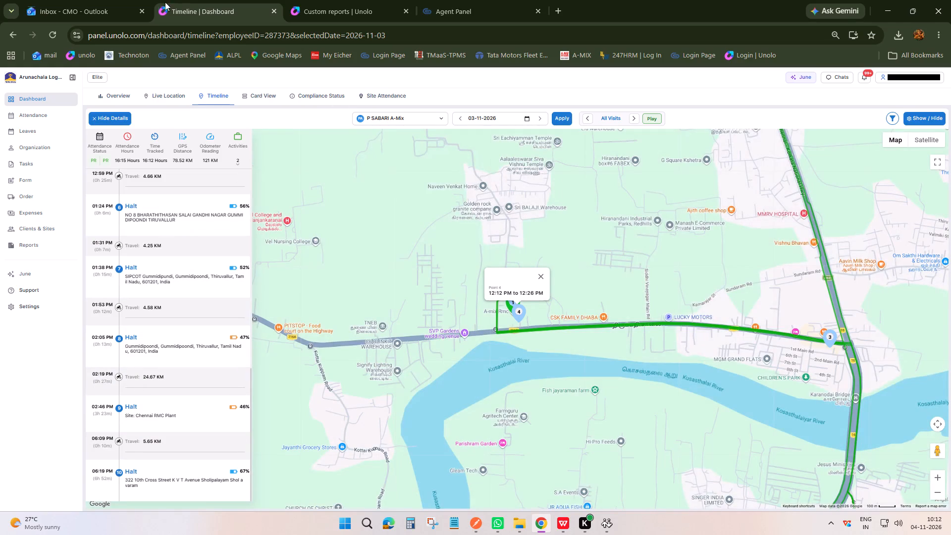
# Look back over Sabari's timeline entries from the evening halts up to the 08:59 AM punch-in.
pyautogui.scroll(19, 183, 250)
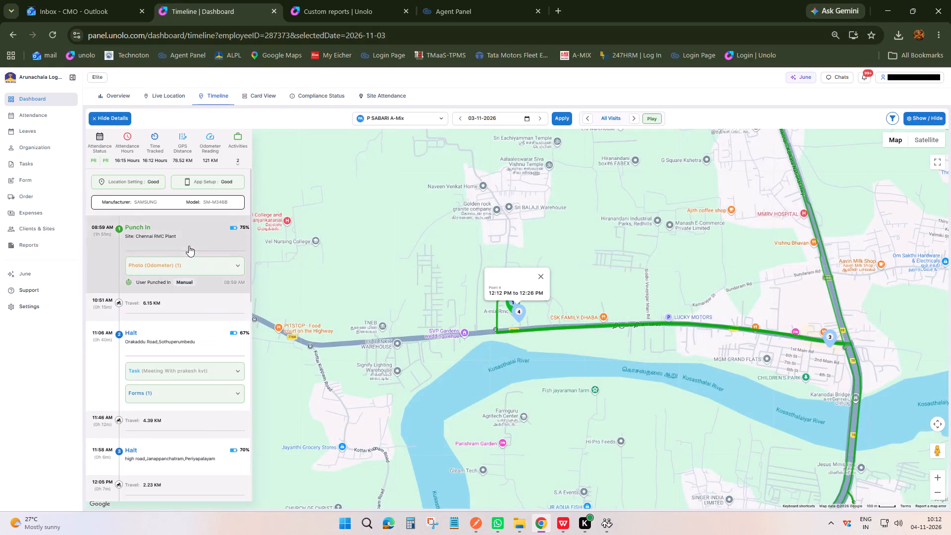
pyautogui.scroll(-8, 189, 246)
pyautogui.scroll(10, 189, 246)
# Download Rakesh's generated Location report in Excel format and close the download dialog.
pyautogui.click(369, 0)
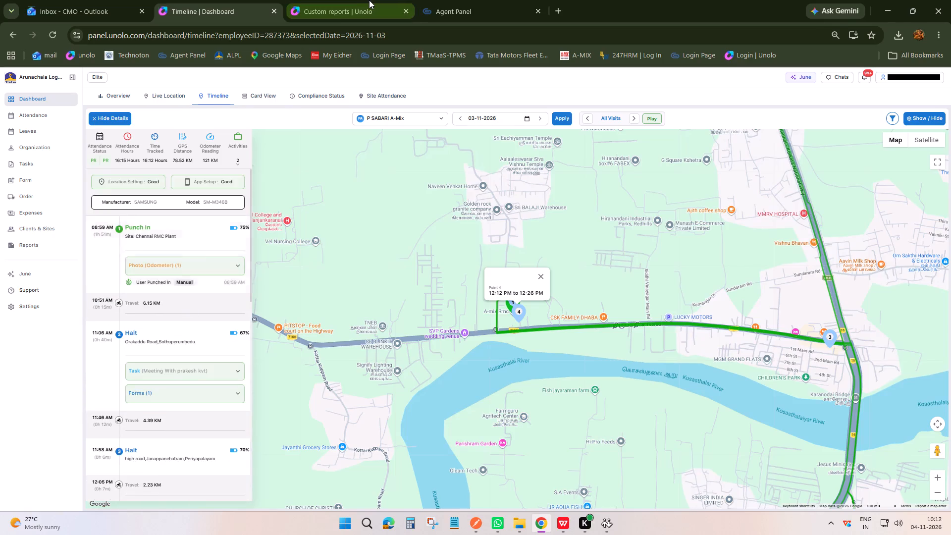
pyautogui.click(377, 162)
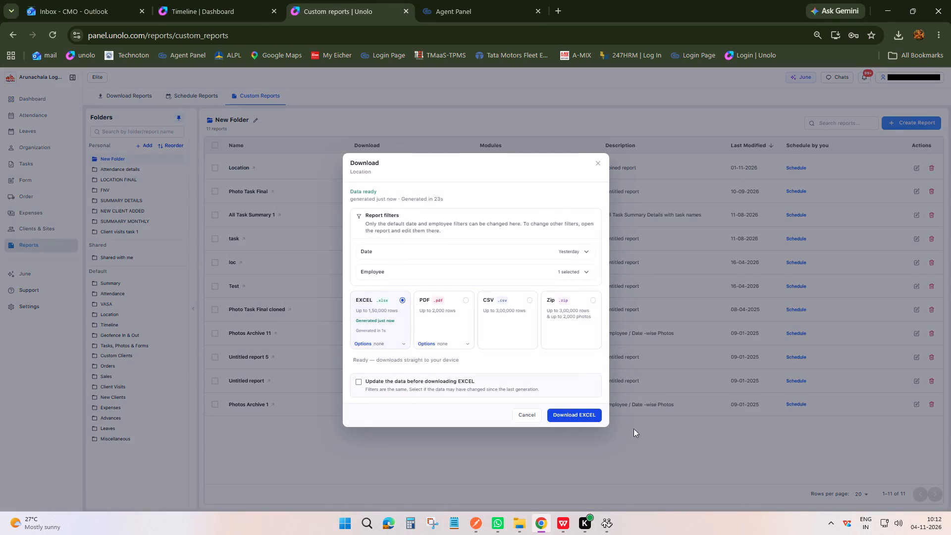
pyautogui.click(579, 421)
pyautogui.click(577, 353)
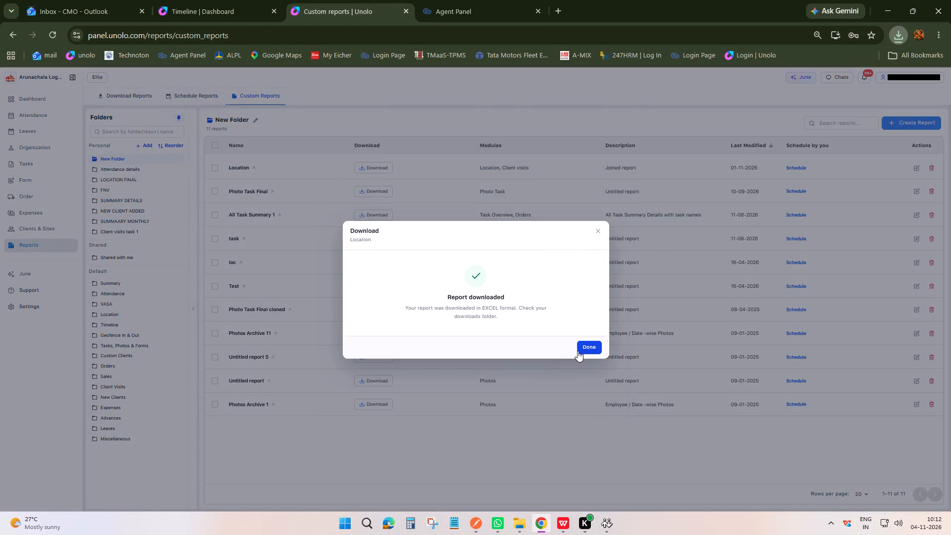
pyautogui.click(578, 351)
# Open Sabari's downloaded report, Location (14).xlsx, in WPS Office.
pyautogui.click(902, 37)
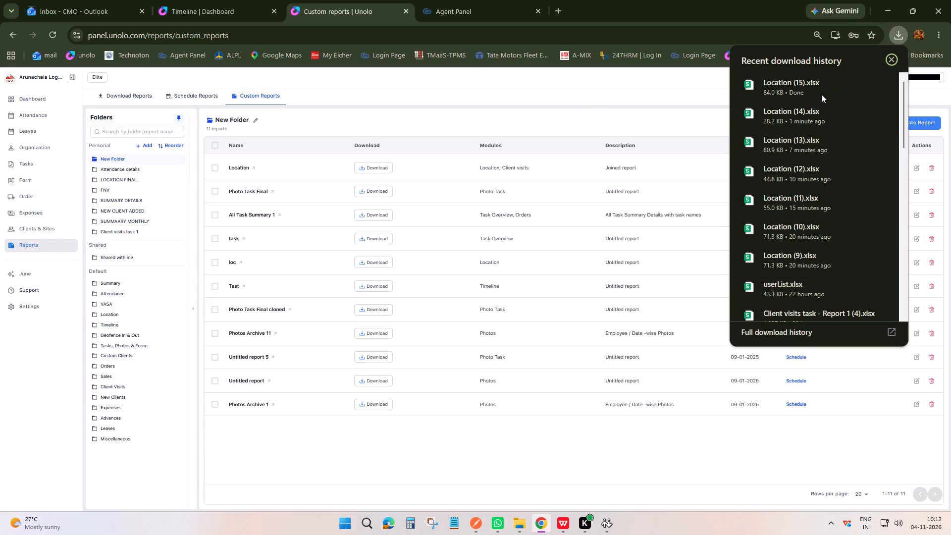
pyautogui.click(809, 112)
# Delete column AH after the Order type column in Sabari's Location report.
pyautogui.scroll(5, 375, 308)
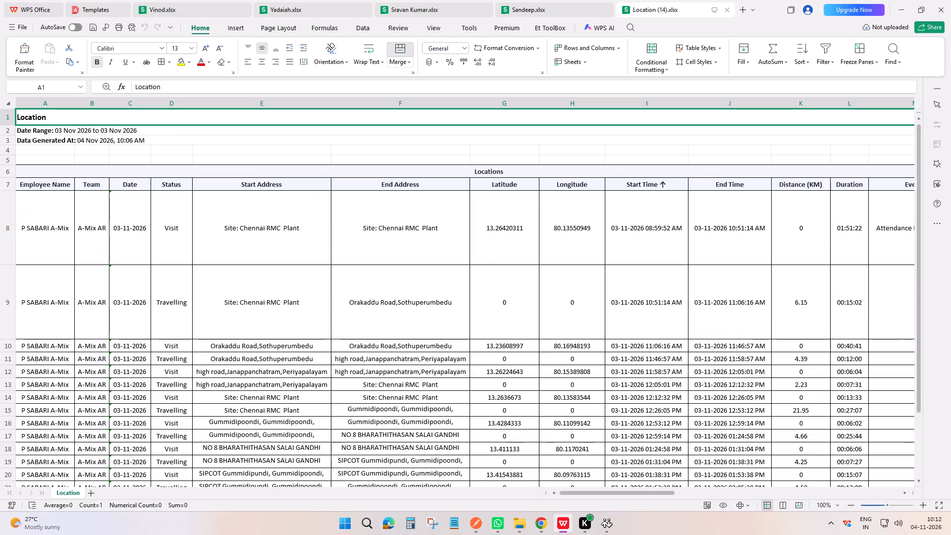
pyautogui.scroll(2, 407, 250)
pyautogui.click(409, 245)
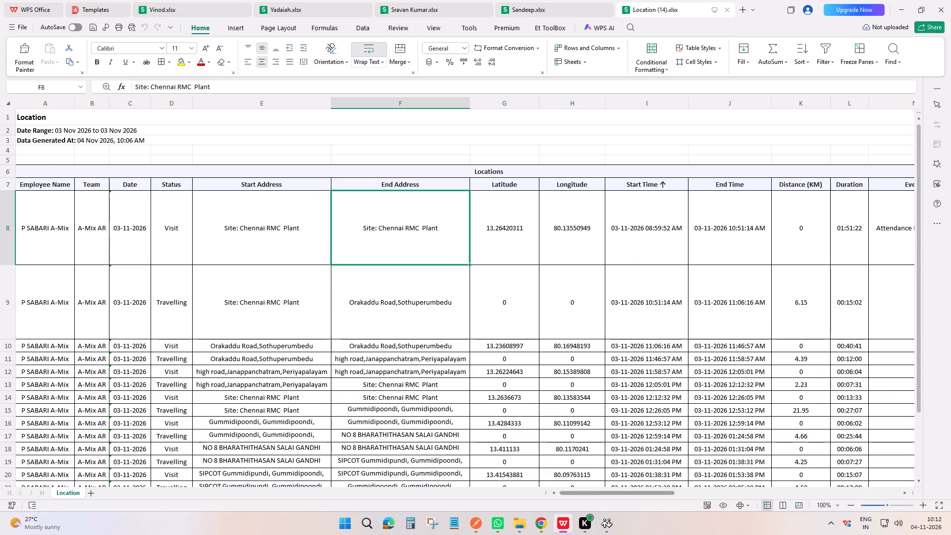
pyautogui.moveTo(634, 493); pyautogui.dragTo(868, 466)
pyautogui.click(871, 105)
pyautogui.hotkey('ctrl', '-')
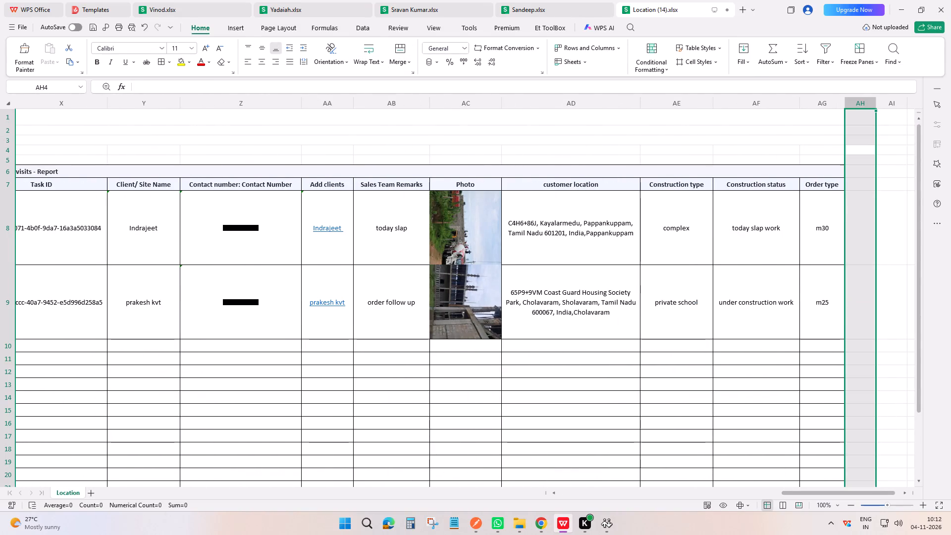
# Embed the two client visit photos in rows 8 and 9 into their Photo column cells.
pyautogui.rightClick(436, 232)
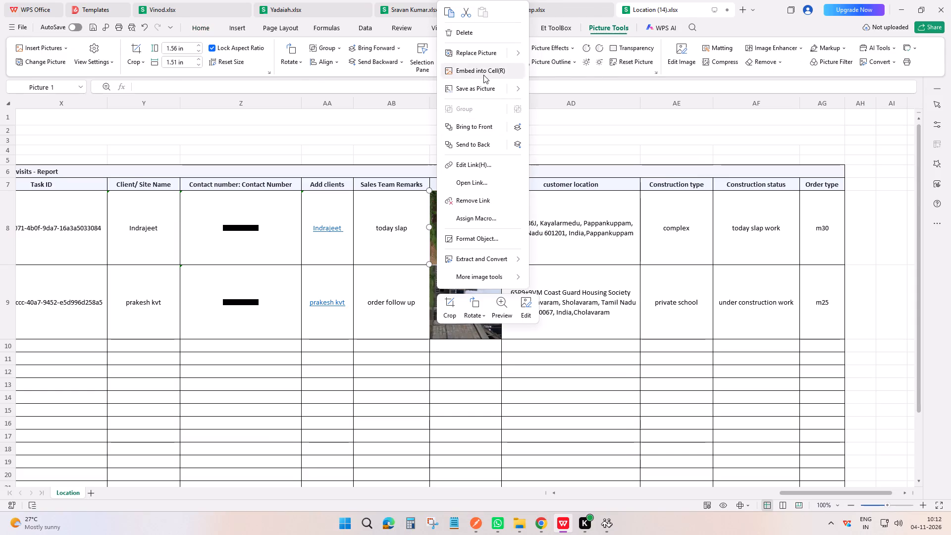
pyautogui.click(483, 75)
pyautogui.rightClick(486, 207)
pyautogui.click(528, 91)
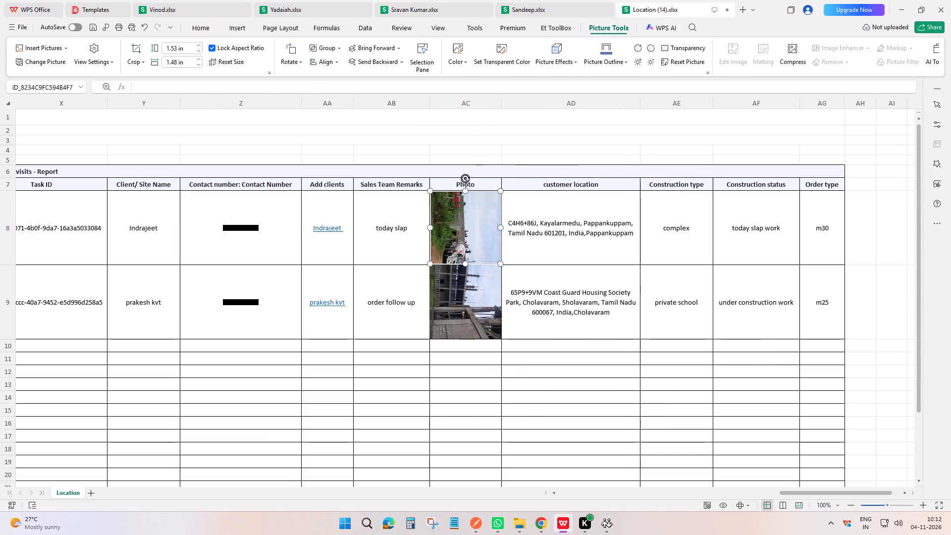
pyautogui.click(544, 213)
pyautogui.click(596, 243)
pyautogui.click(604, 241)
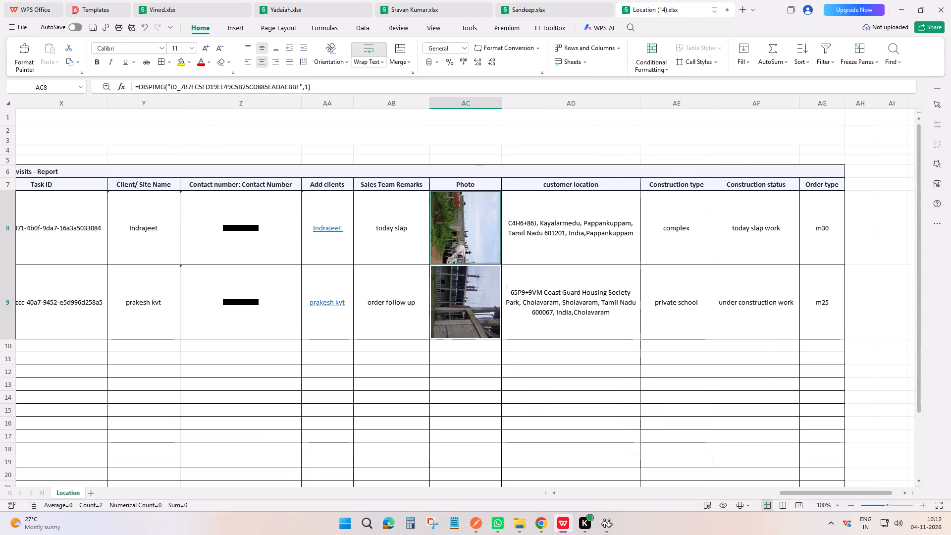
# Delete the Employee Name, Manager Name, Designation, Date and Assigned by columns from the client visits section.
pyautogui.scroll(-2, 655, 323)
pyautogui.moveTo(808, 489); pyautogui.dragTo(708, 496)
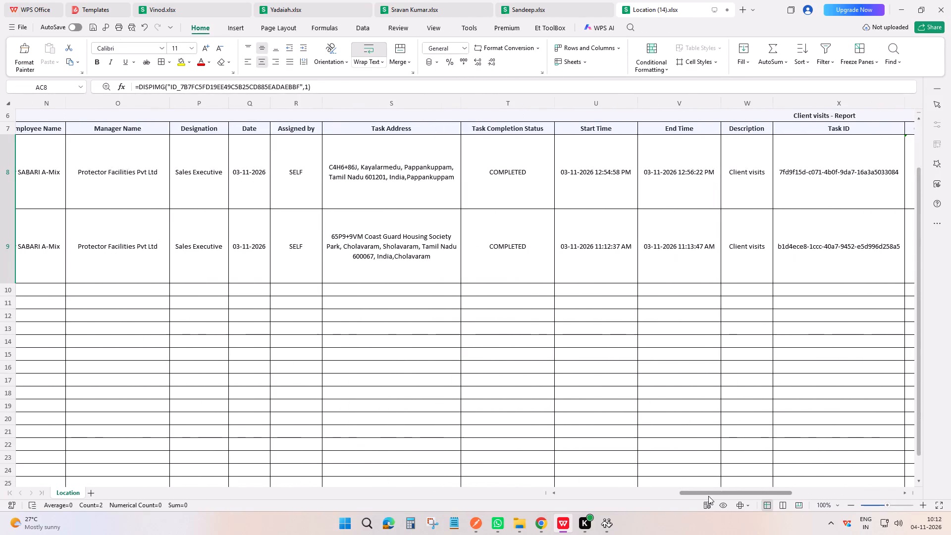
pyautogui.moveTo(708, 496); pyautogui.dragTo(692, 497)
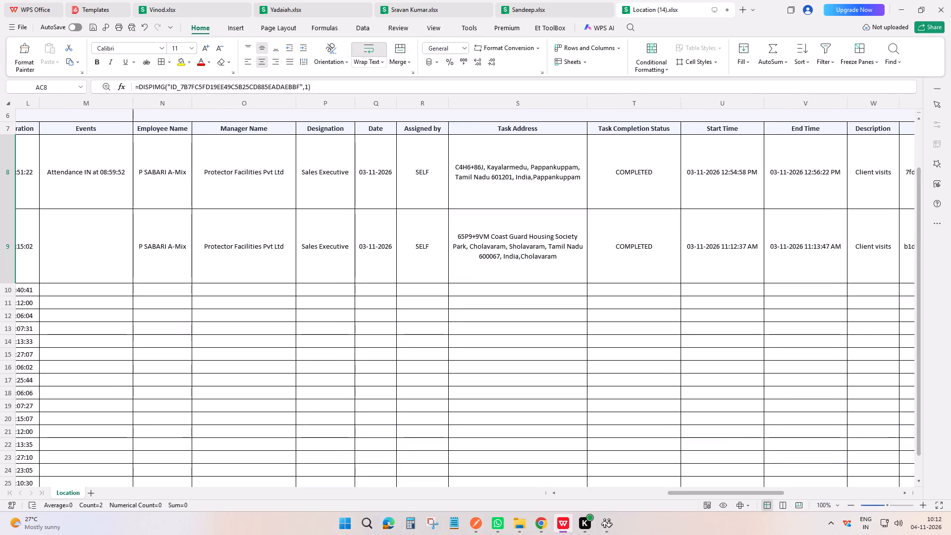
pyautogui.moveTo(161, 101); pyautogui.dragTo(426, 117)
pyautogui.hotkey('ctrl', '-')
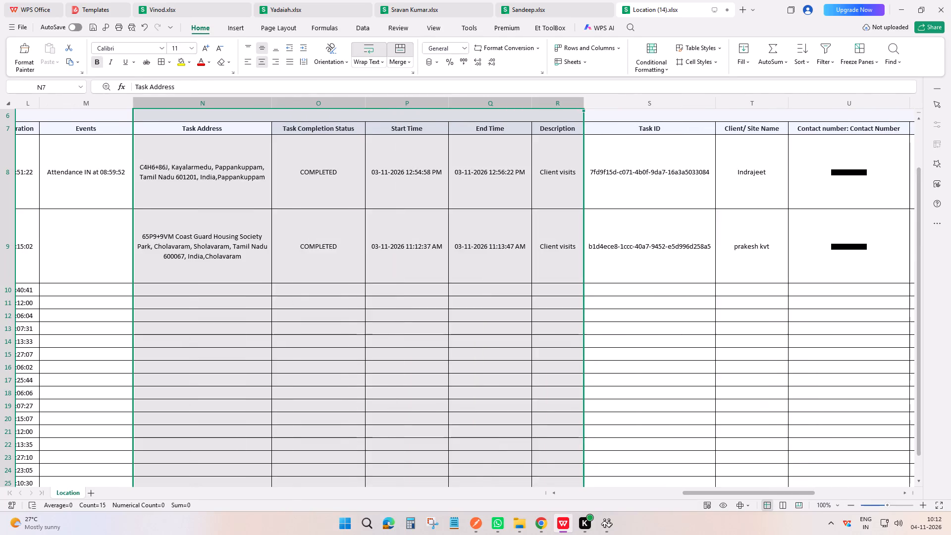
pyautogui.click(468, 355)
# Review the two client visits' addresses and times in the report, and locate Sabari's 11:06 AM timeline halt on the map.
pyautogui.moveTo(711, 495); pyautogui.dragTo(811, 485)
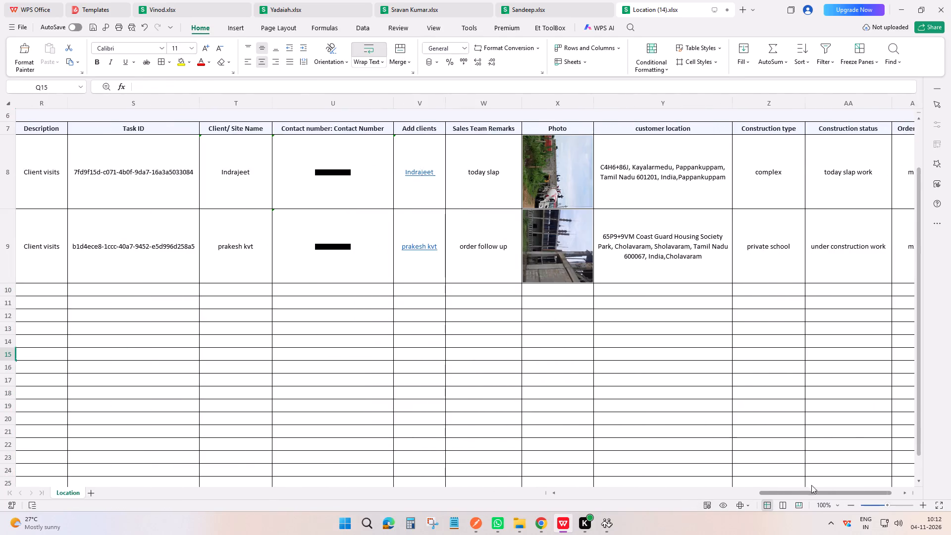
pyautogui.moveTo(811, 485); pyautogui.dragTo(649, 488)
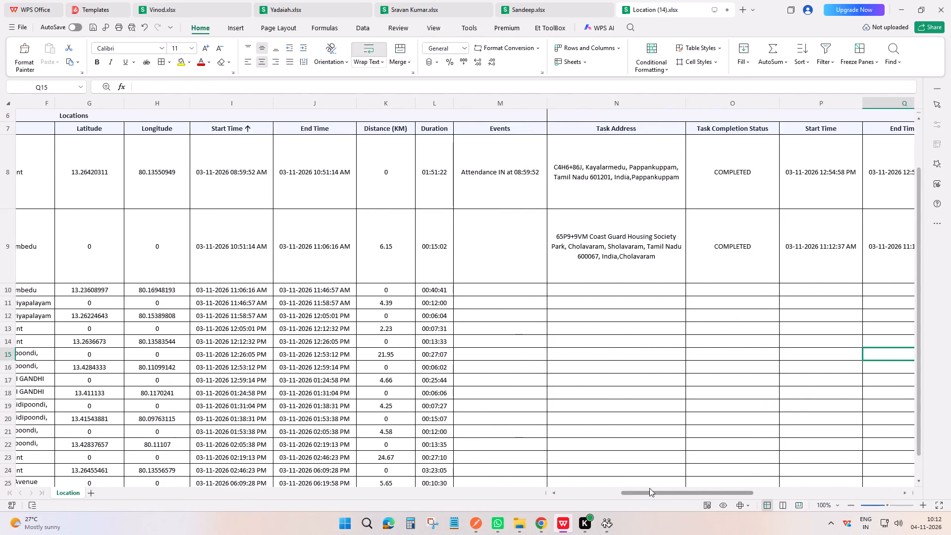
pyautogui.moveTo(649, 488); pyautogui.dragTo(765, 487)
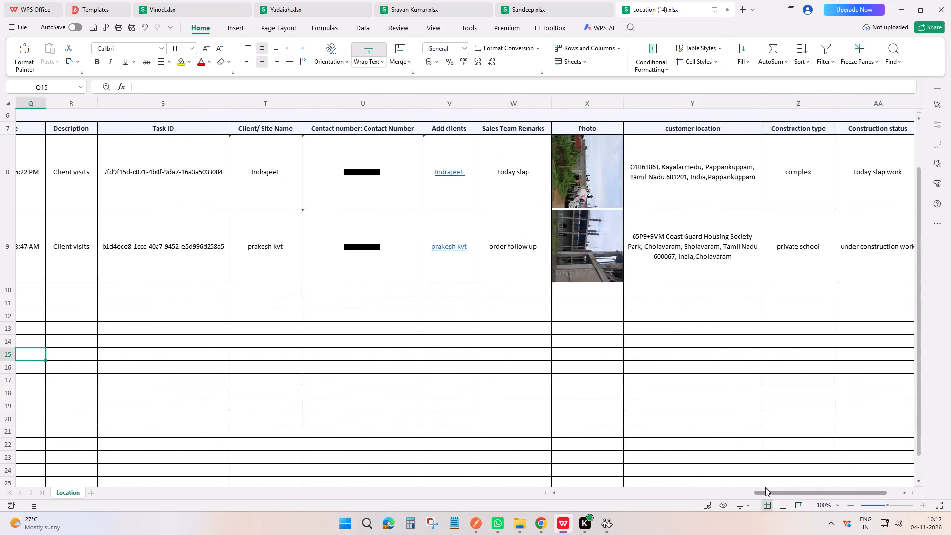
pyautogui.moveTo(765, 487); pyautogui.dragTo(683, 489)
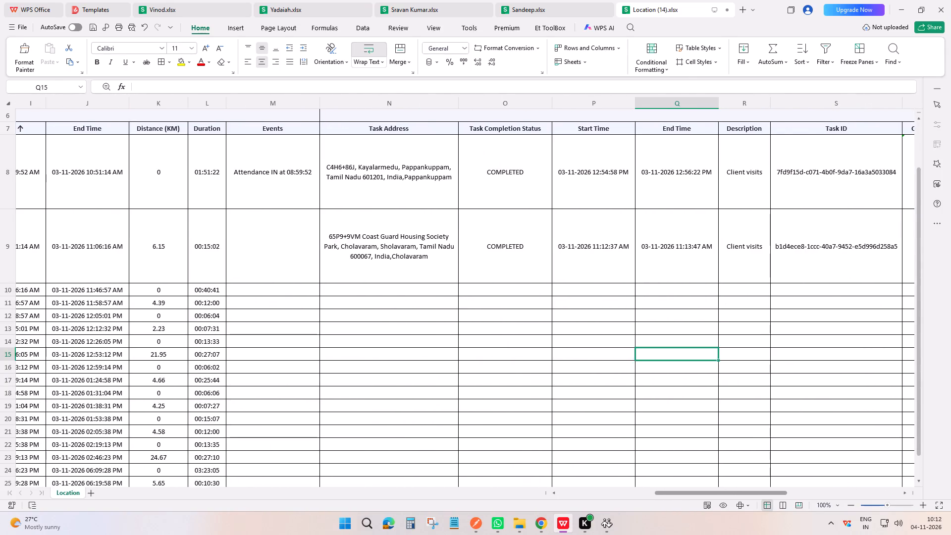
pyautogui.click(543, 515)
pyautogui.click(227, 10)
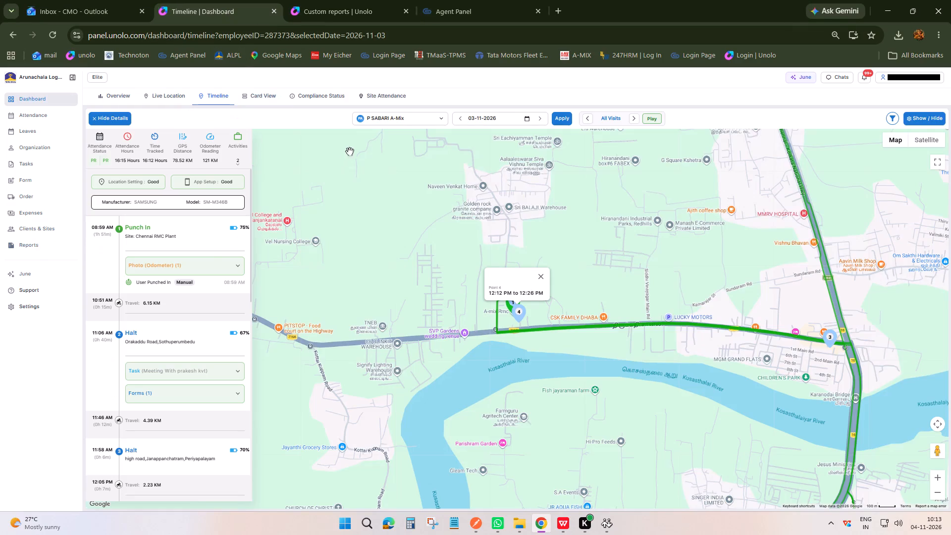
pyautogui.scroll(-1, 177, 303)
pyautogui.click(190, 292)
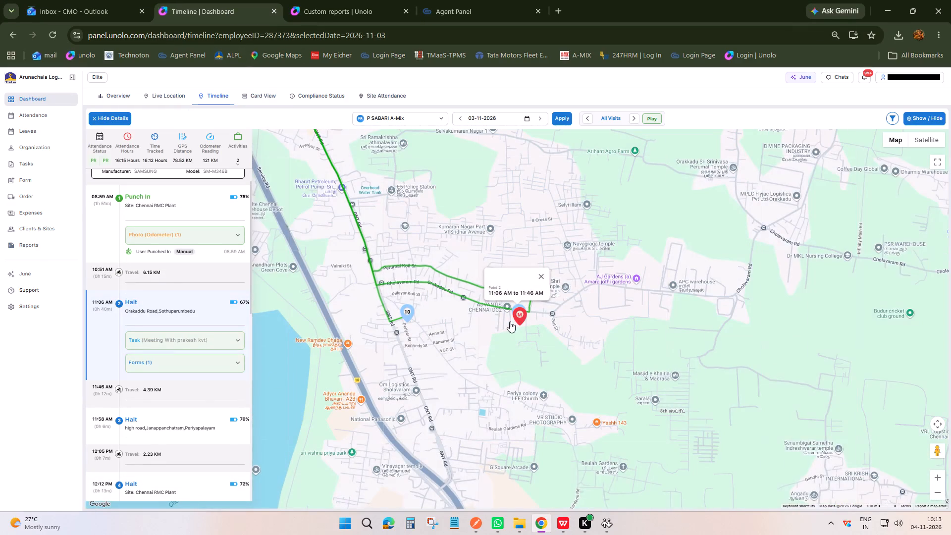
# Recheck the client visits' times, client names and locations in the report against the halts in Sabari's Unolo timeline.
pyautogui.click(553, 534)
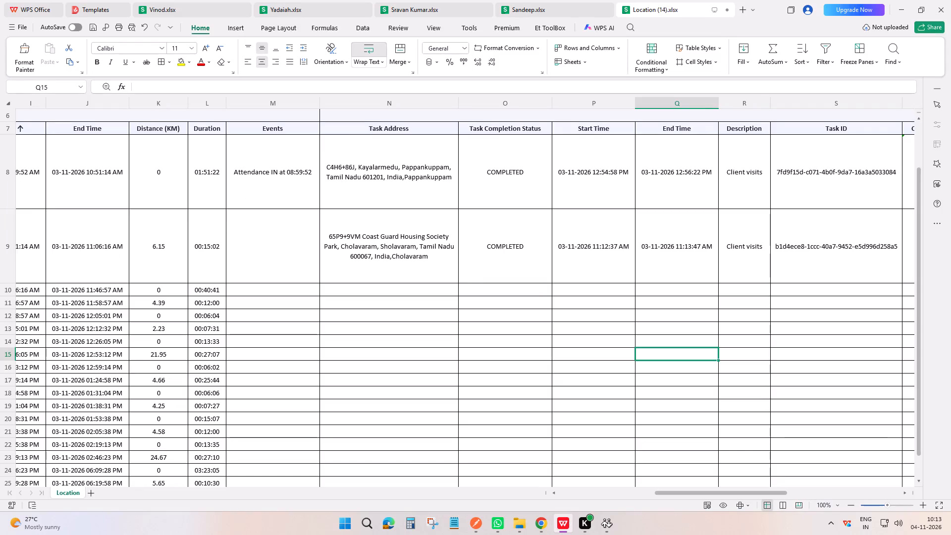
pyautogui.moveTo(722, 494); pyautogui.dragTo(846, 479)
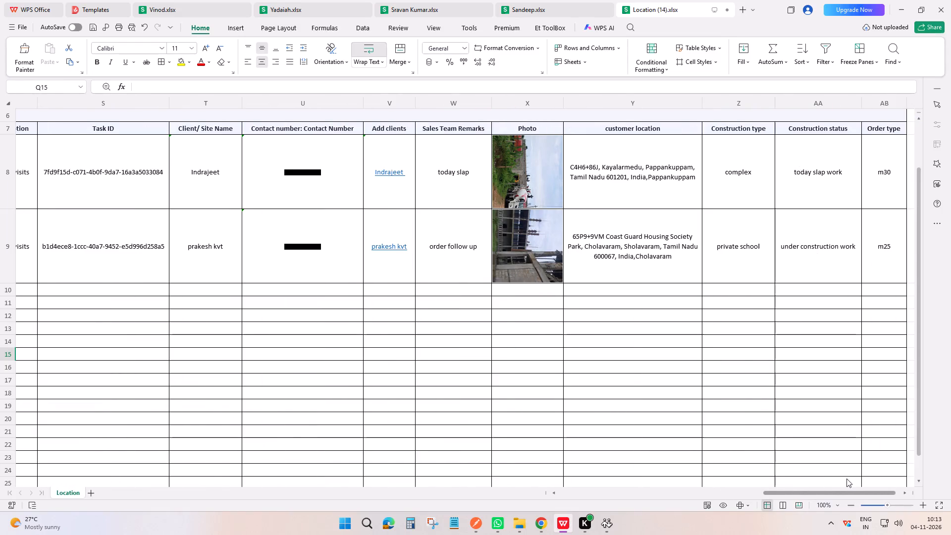
pyautogui.moveTo(846, 479); pyautogui.dragTo(777, 479)
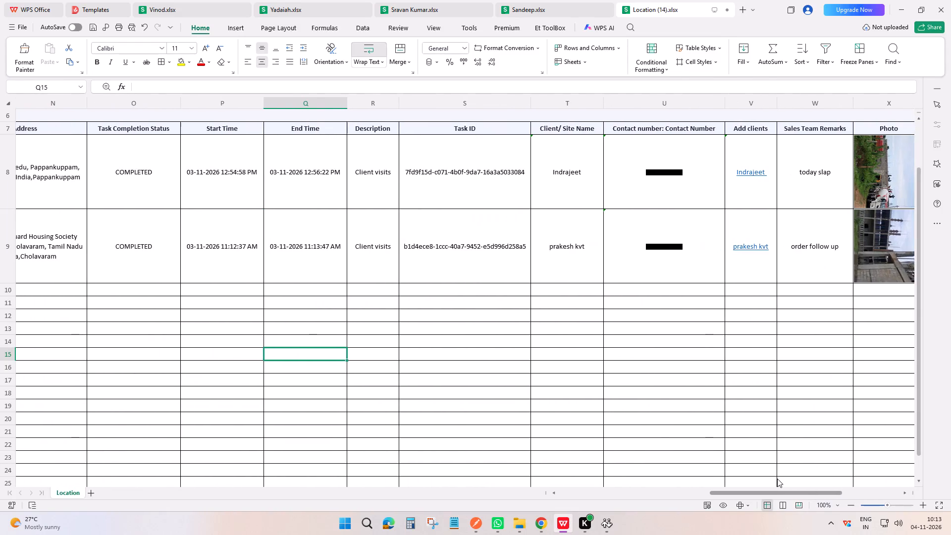
pyautogui.moveTo(777, 479); pyautogui.dragTo(761, 480)
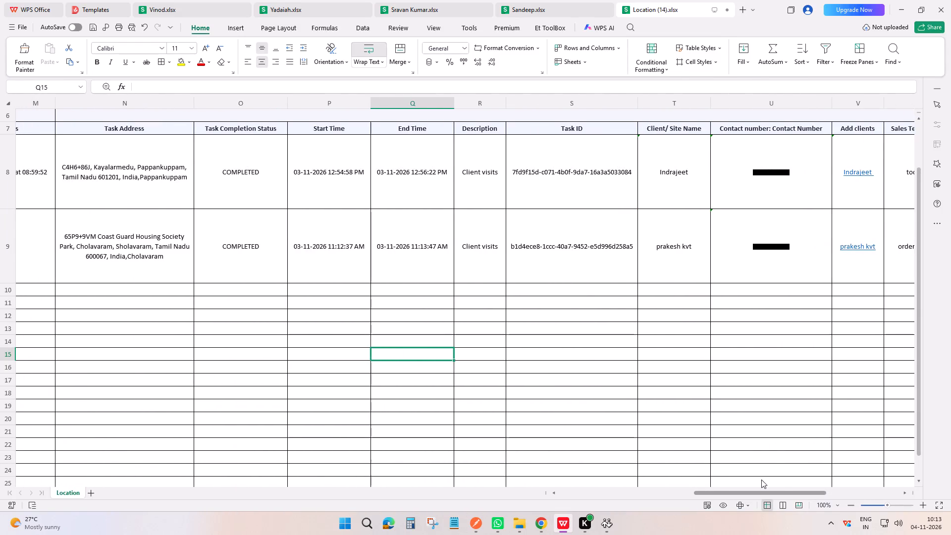
pyautogui.moveTo(761, 480); pyautogui.dragTo(817, 476)
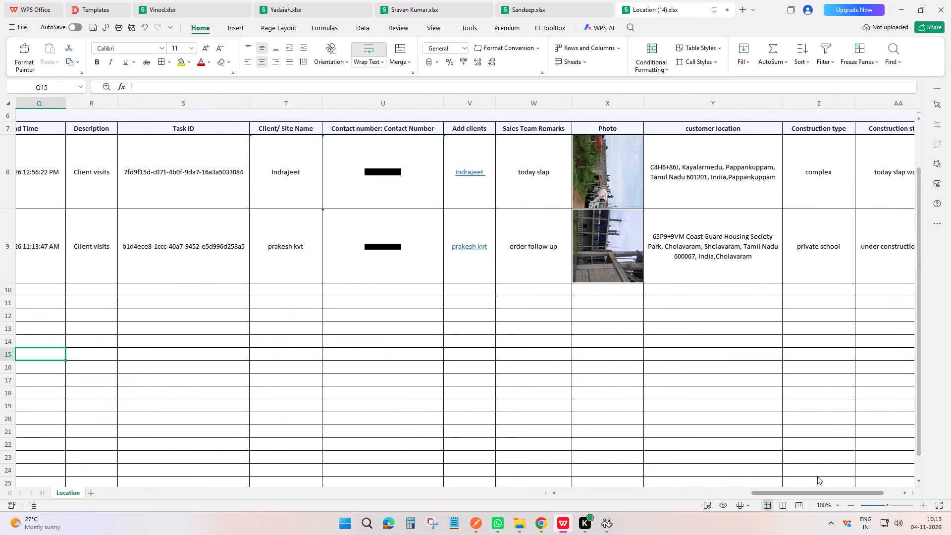
pyautogui.moveTo(817, 476); pyautogui.dragTo(788, 481)
pyautogui.click(541, 518)
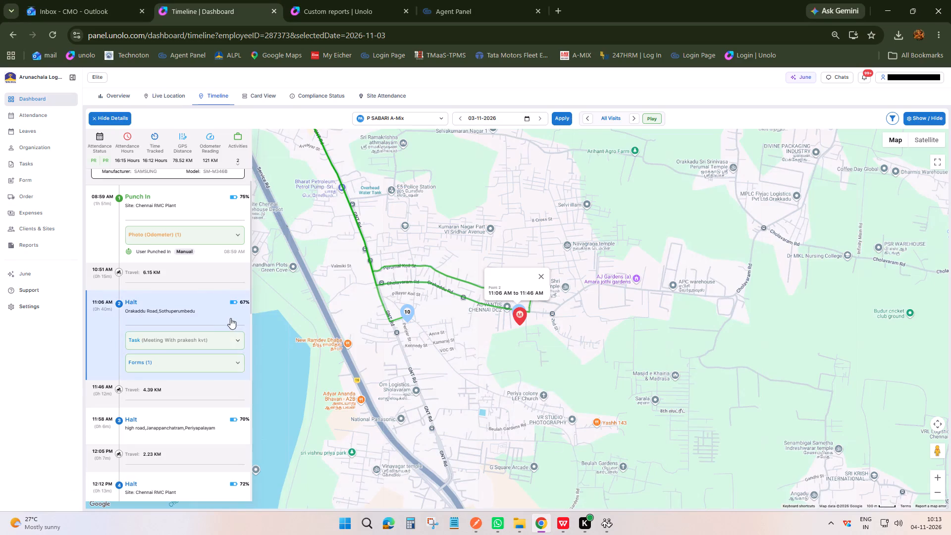
pyautogui.scroll(-1, 230, 318)
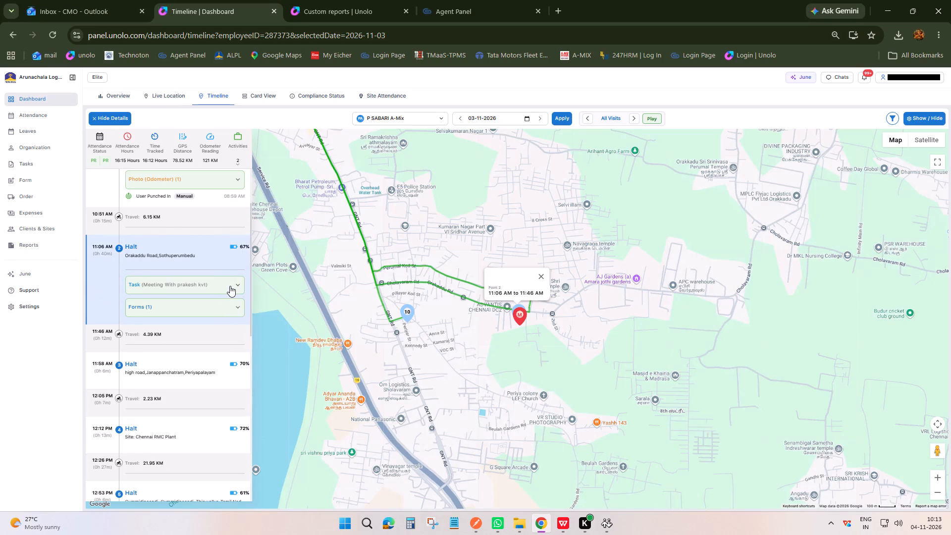
# Move the 11:12 AM client visit details, Task Address through Order type, from row 9 to the 11:06 AM halt in row 10.
pyautogui.click(557, 524)
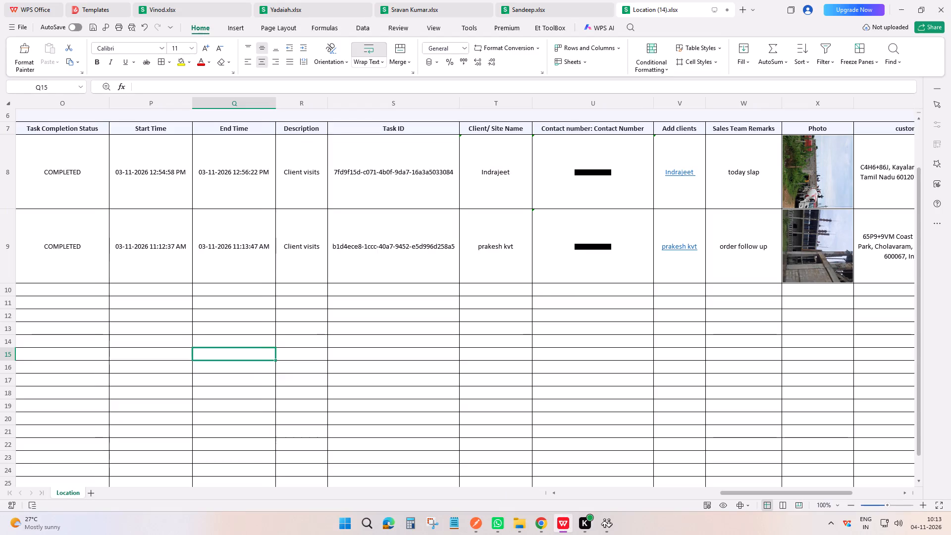
pyautogui.click(281, 243)
pyautogui.press('Left')
pyautogui.press('Left')
pyautogui.press('Left')
pyautogui.press('Left')
pyautogui.press('Left')
pyautogui.press('Left')
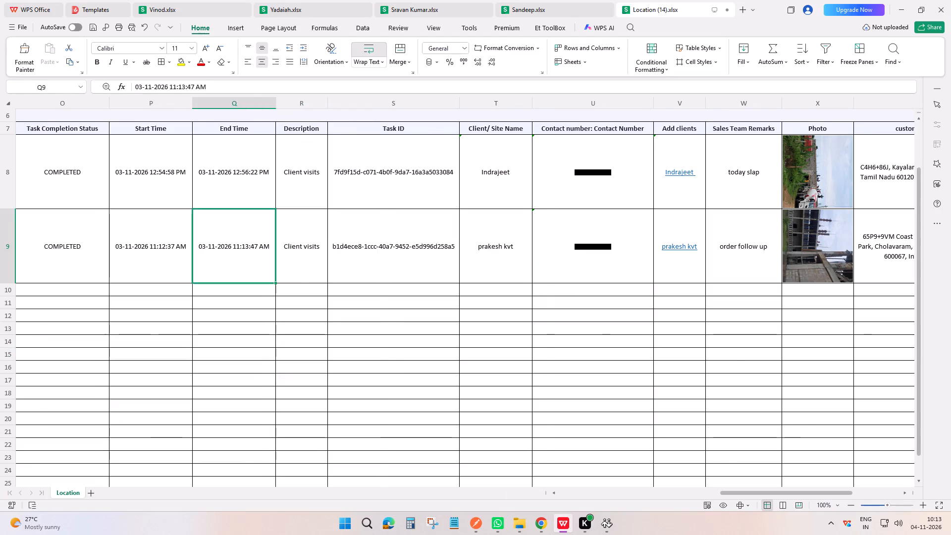
pyautogui.press('Right')
pyautogui.press('Right')
pyautogui.hotkey('ctrl', 'shift', 'Right')
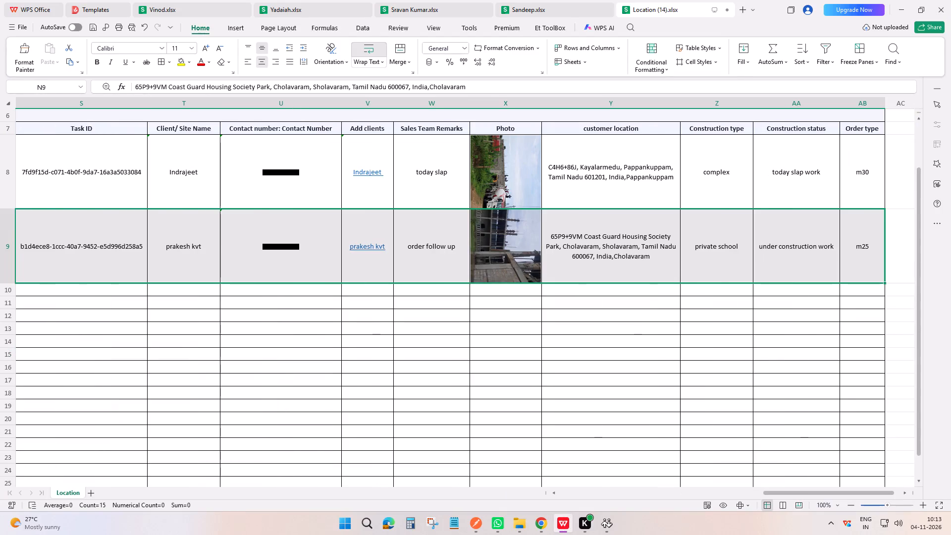
pyautogui.hotkey('ctrl', 'c')
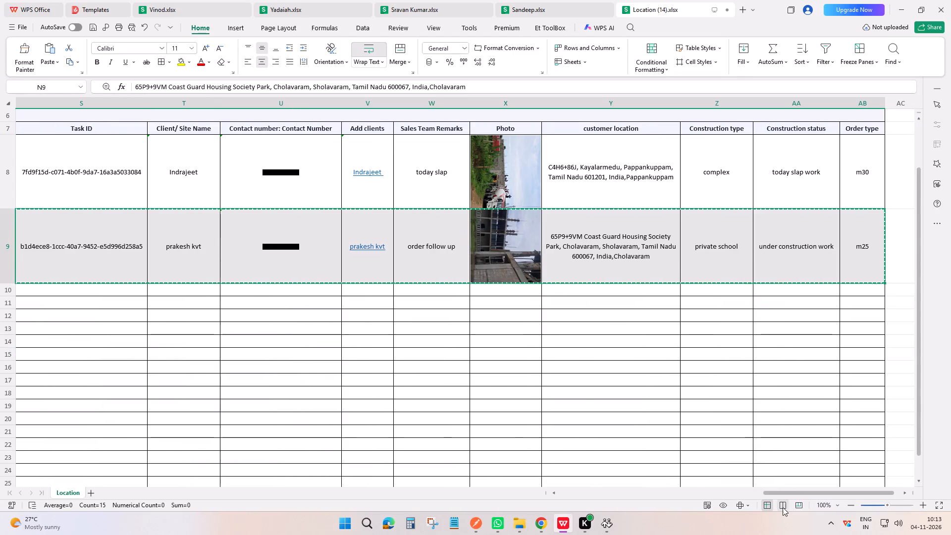
pyautogui.moveTo(802, 490); pyautogui.dragTo(662, 483)
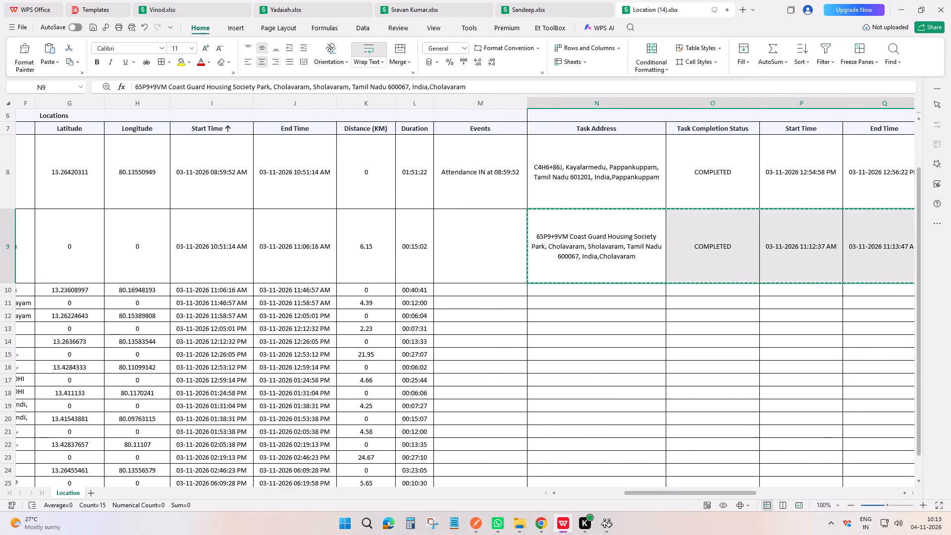
pyautogui.moveTo(569, 294); pyautogui.dragTo(575, 293)
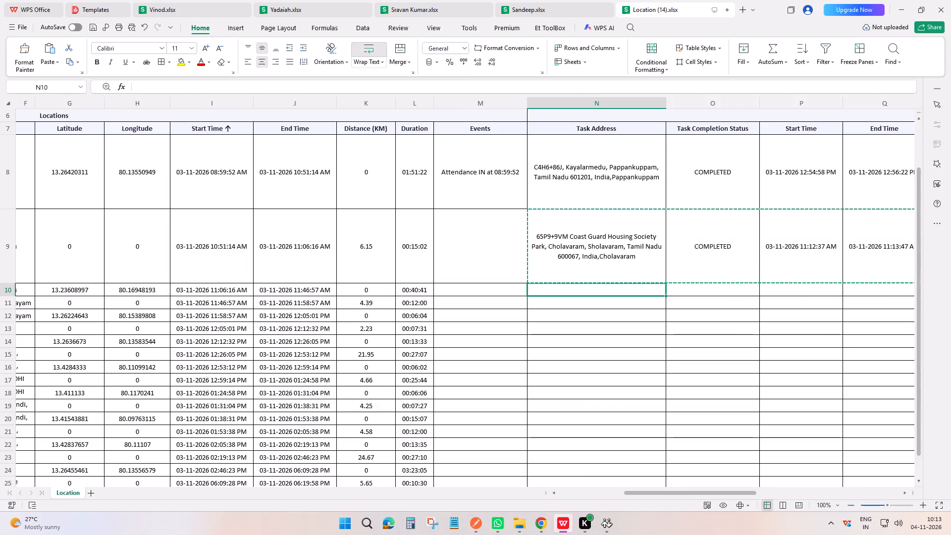
pyautogui.hotkey('ctrl', 'v')
pyautogui.click(607, 254)
pyautogui.hotkey('ctrl', 'shift', 'Right')
pyautogui.press('Delete')
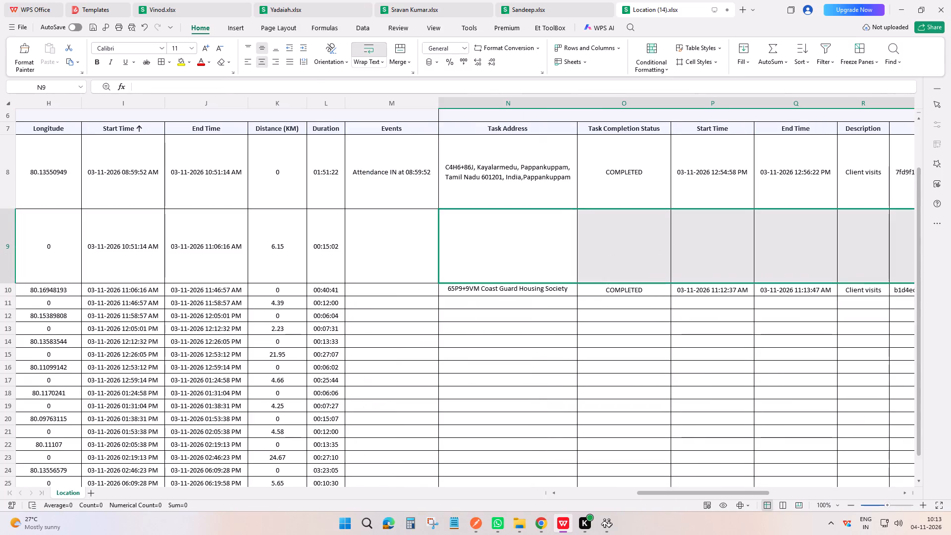
# Copy the 12:54 PM client visit details, Task Address through Order type, from row 8 to the 12:53 PM halt in row 16.
pyautogui.click(547, 189)
pyautogui.hotkey('ctrl', 'shift', 'Right')
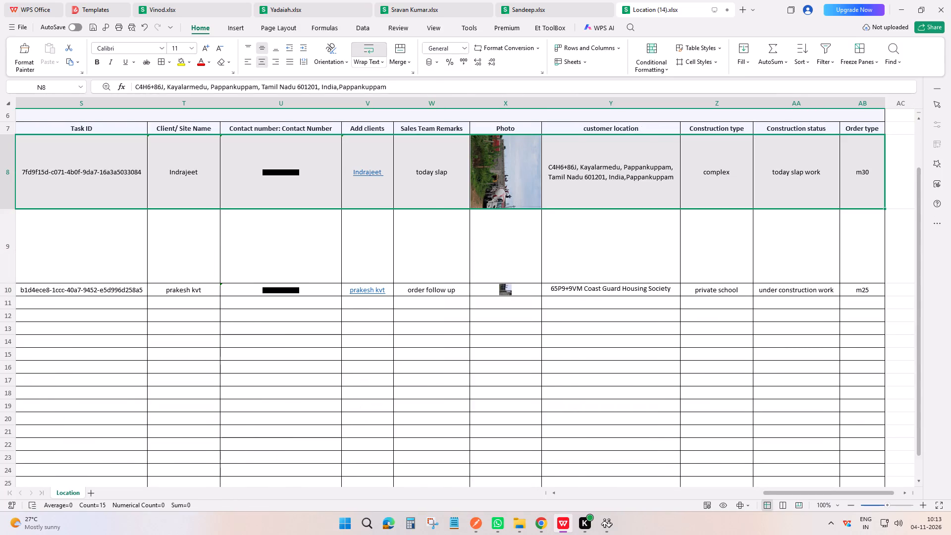
pyautogui.hotkey('ctrl', 'c')
pyautogui.moveTo(806, 496); pyautogui.dragTo(791, 494)
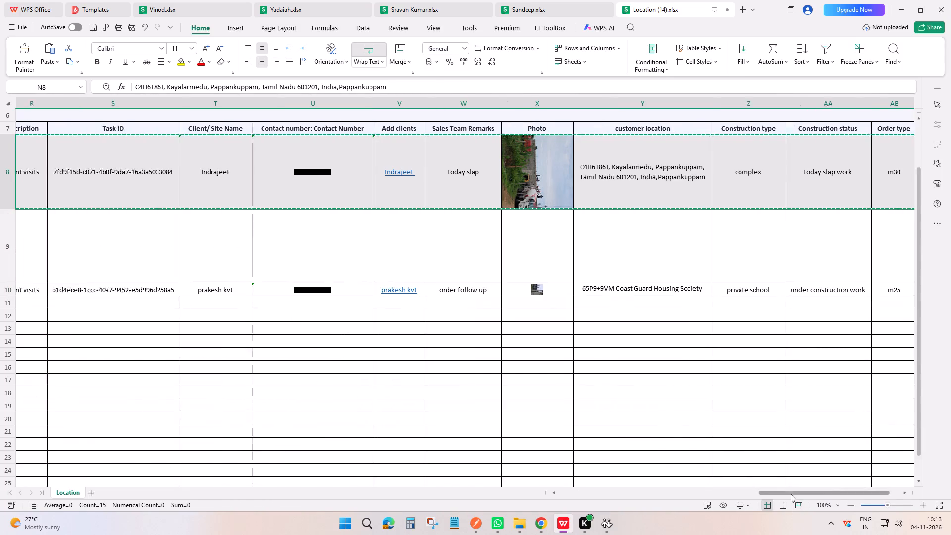
pyautogui.moveTo(791, 494); pyautogui.dragTo(655, 481)
pyautogui.scroll(-3, 611, 418)
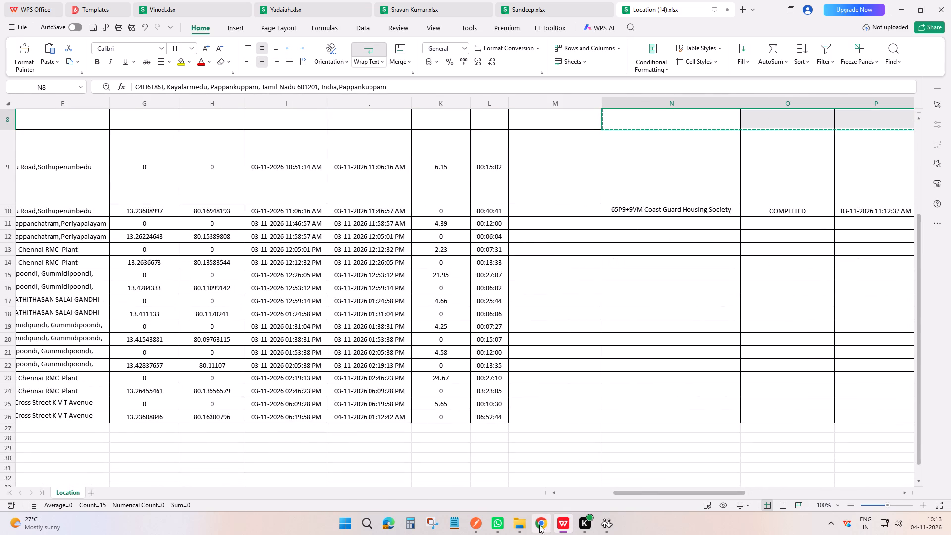
pyautogui.click(539, 525)
pyautogui.scroll(-5, 199, 289)
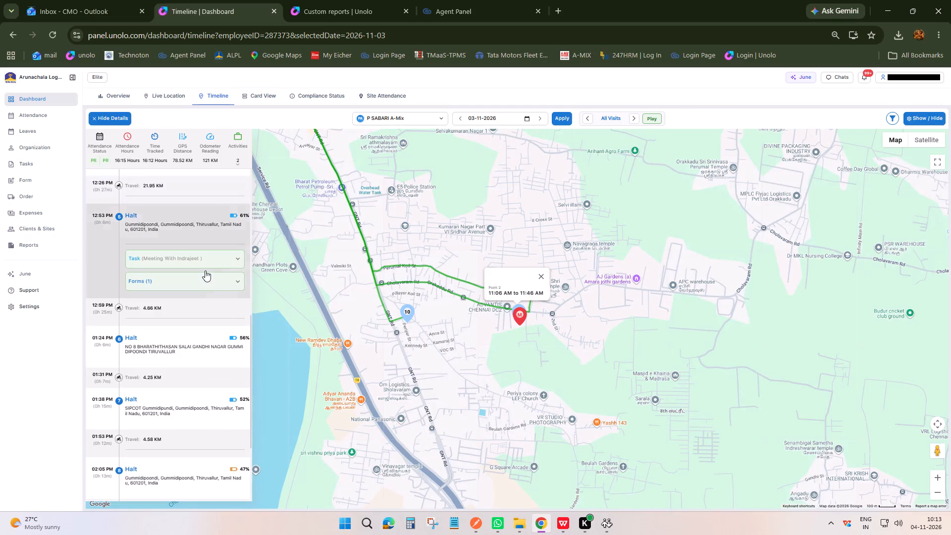
pyautogui.click(561, 522)
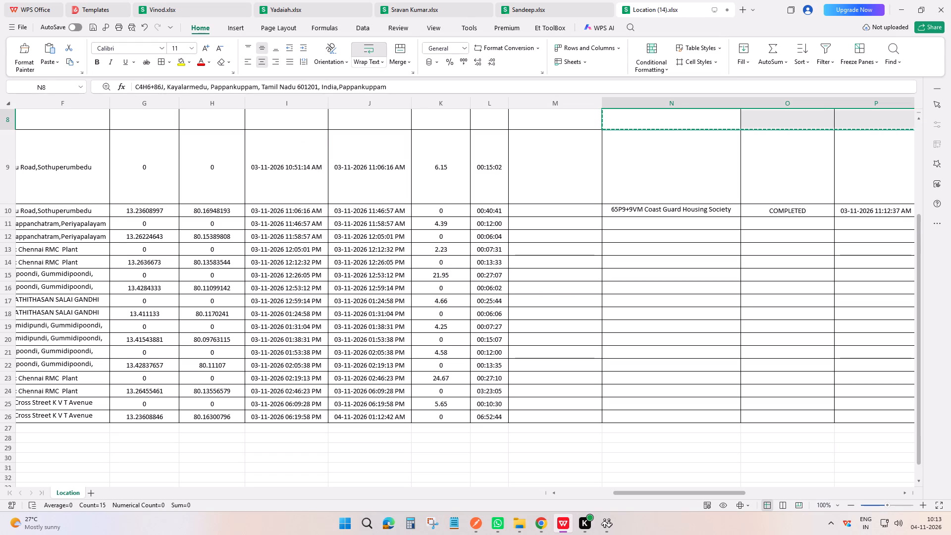
pyautogui.moveTo(306, 291); pyautogui.dragTo(643, 284)
pyautogui.click(643, 284)
pyautogui.hotkey('ctrl', 'v')
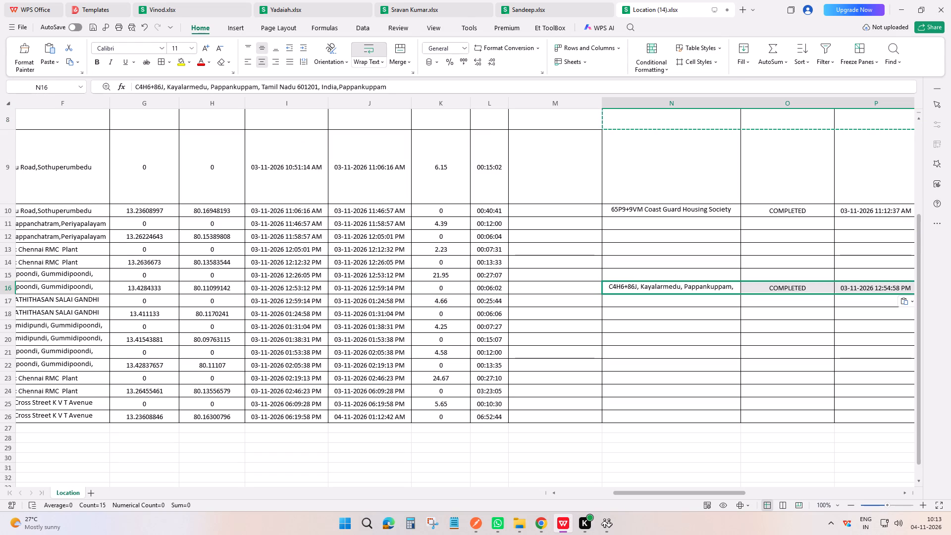
# Auto-fit the row heights of the whole Location sheet.
pyautogui.click(6, 102)
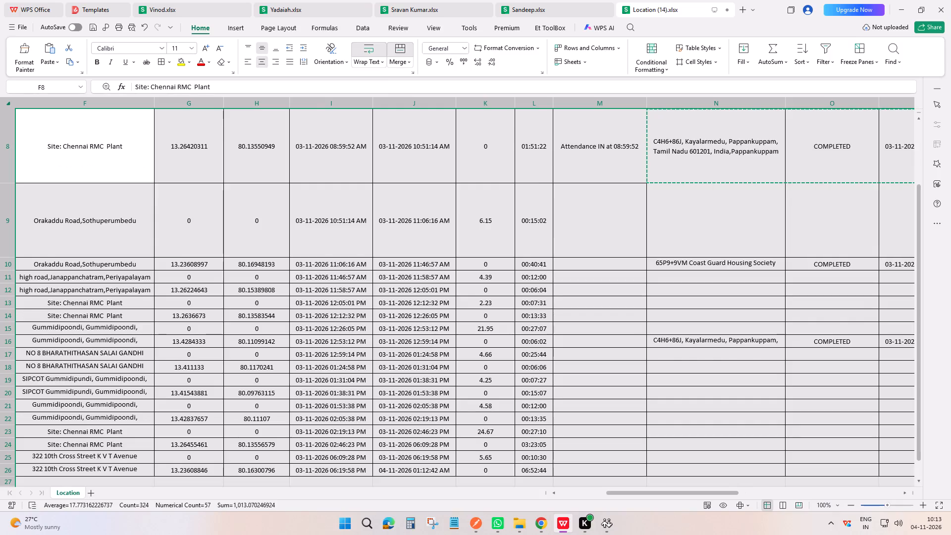
pyautogui.doubleClick(16, 183)
pyautogui.scroll(-3, 466, 267)
pyautogui.scroll(4, 584, 371)
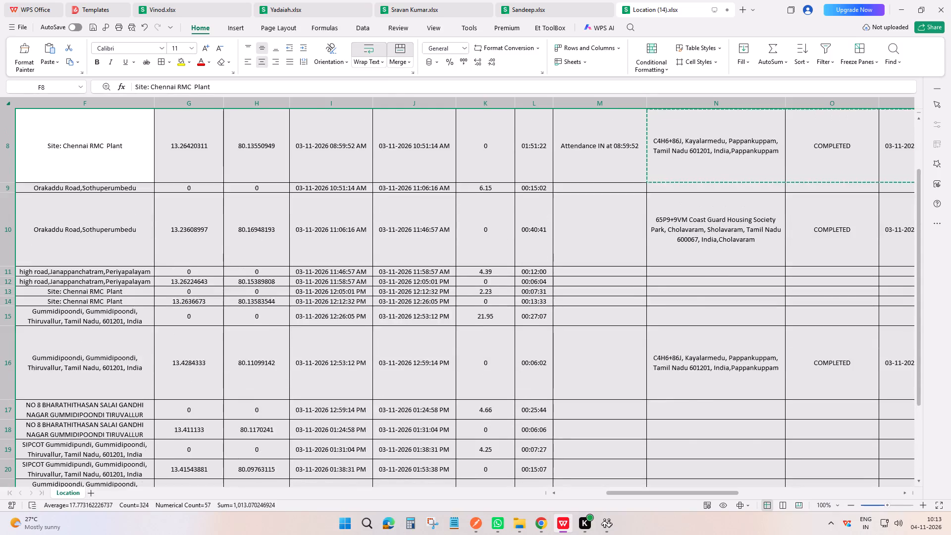
pyautogui.scroll(5, 540, 363)
pyautogui.click(677, 283)
pyautogui.press('Escape')
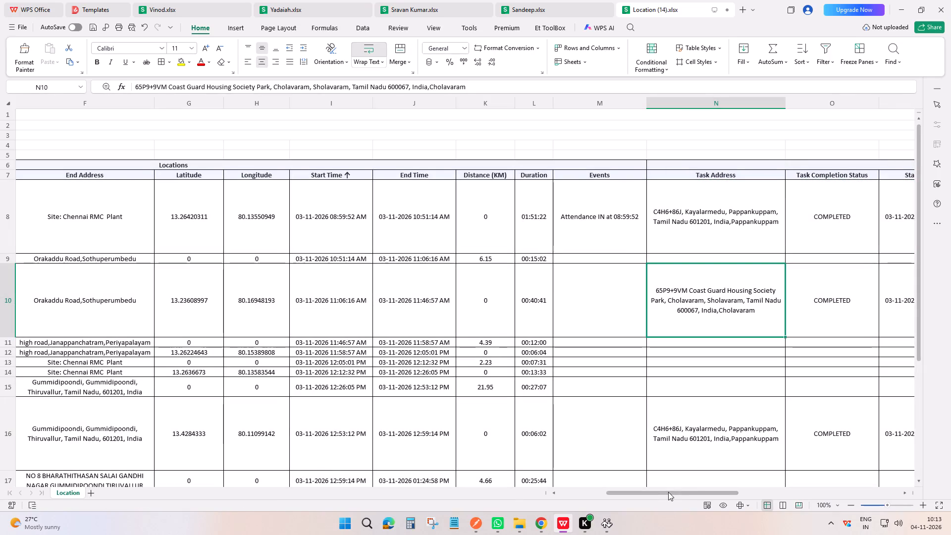
# Clear the original 12:54 PM client visit details, Task Address through Order type, from row 8.
pyautogui.moveTo(669, 492); pyautogui.dragTo(850, 461)
pyautogui.scroll(-4, 724, 359)
pyautogui.scroll(2, 723, 359)
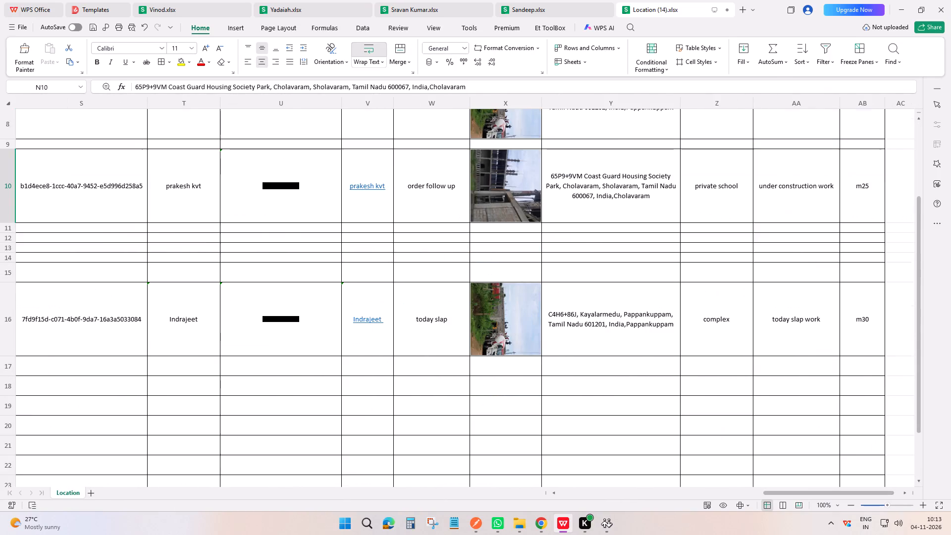
pyautogui.scroll(1, 723, 359)
pyautogui.click(302, 287)
pyautogui.press('Left')
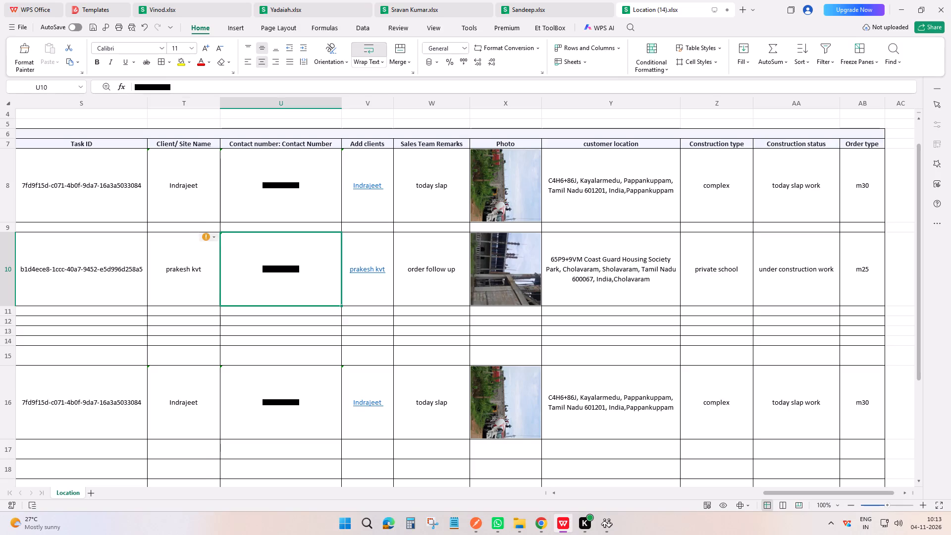
pyautogui.press('Up')
pyautogui.press('Left')
pyautogui.press('Up')
pyautogui.press('Left')
pyautogui.press('Left')
pyautogui.press('Left')
pyautogui.press('Left')
pyautogui.press('Left')
pyautogui.press('Left')
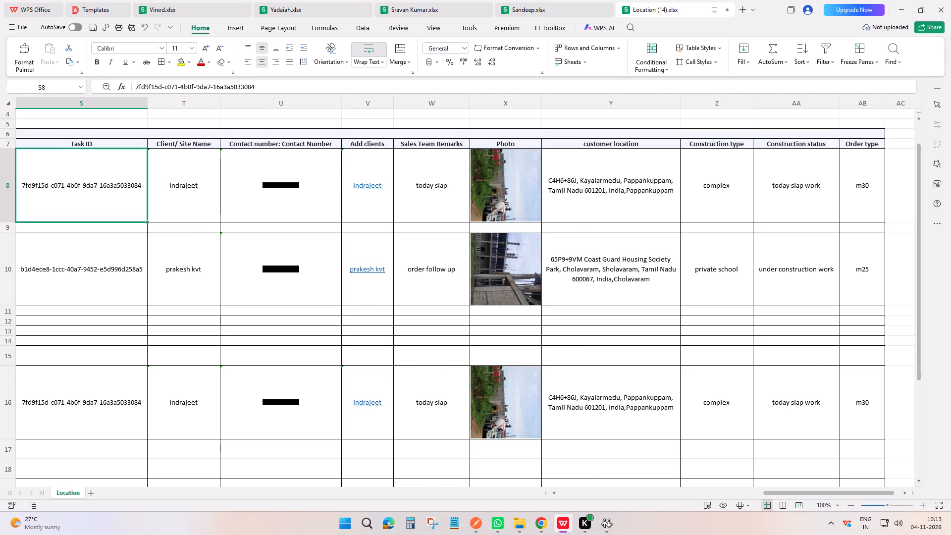
pyautogui.press('Right')
pyautogui.press('Right')
pyautogui.press('Left')
pyautogui.hotkey('ctrl', 'shift', 'Right')
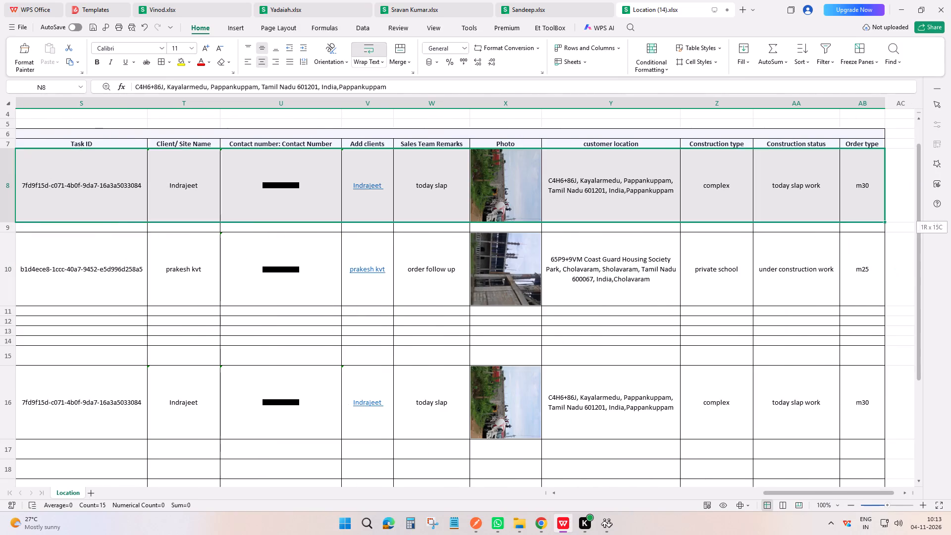
pyautogui.press('Delete')
pyautogui.scroll(5, 502, 349)
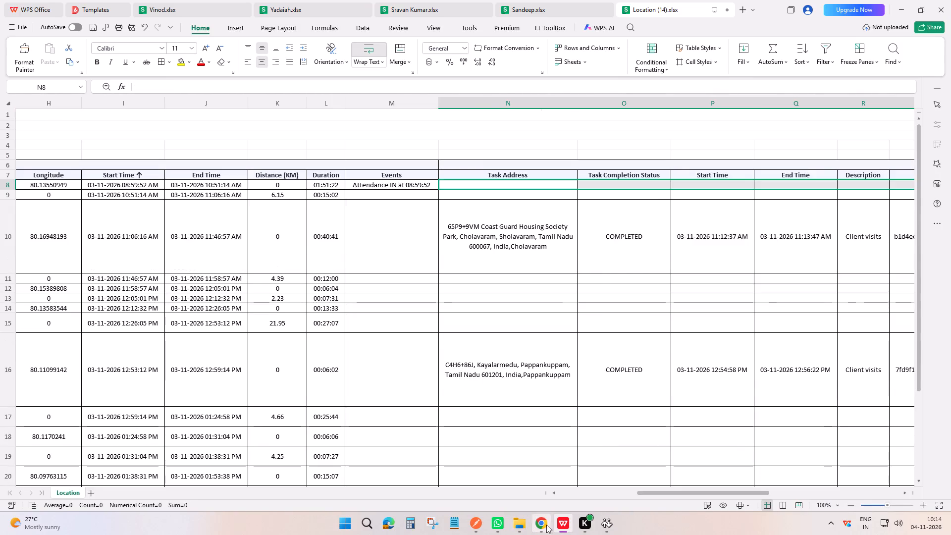
# Review the visit details in rows 10 and 16 across all columns against the halt times and addresses in Sabari's report.
pyautogui.click(549, 525)
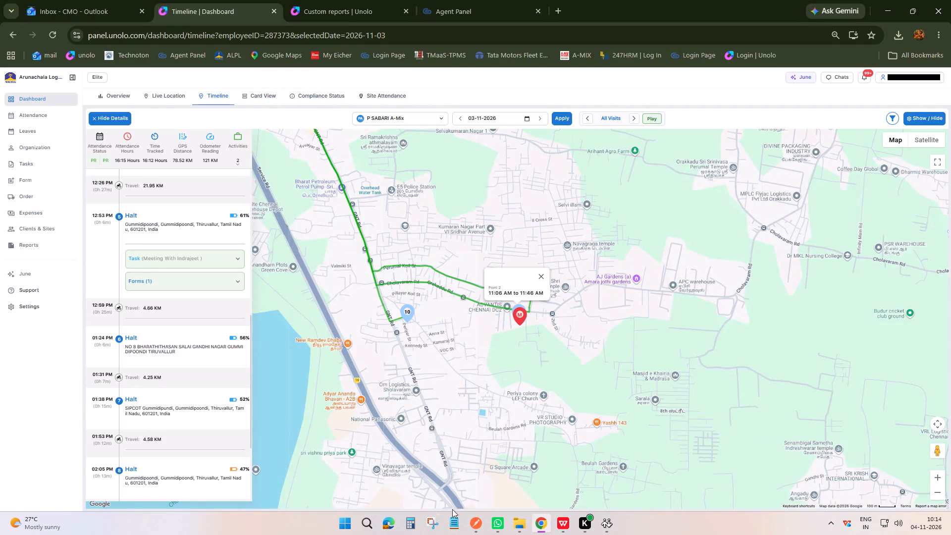
pyautogui.click(560, 529)
pyautogui.moveTo(671, 492); pyautogui.dragTo(818, 490)
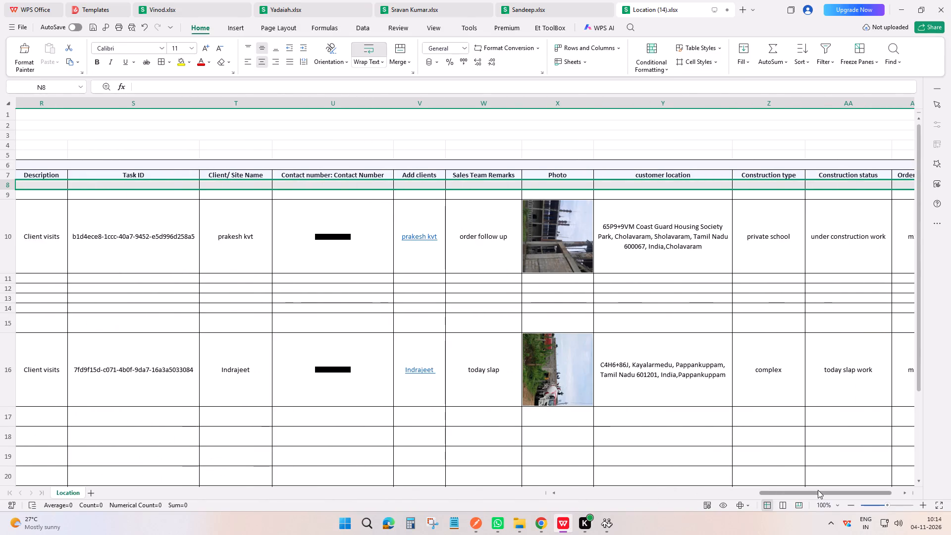
pyautogui.moveTo(818, 490); pyautogui.dragTo(513, 474)
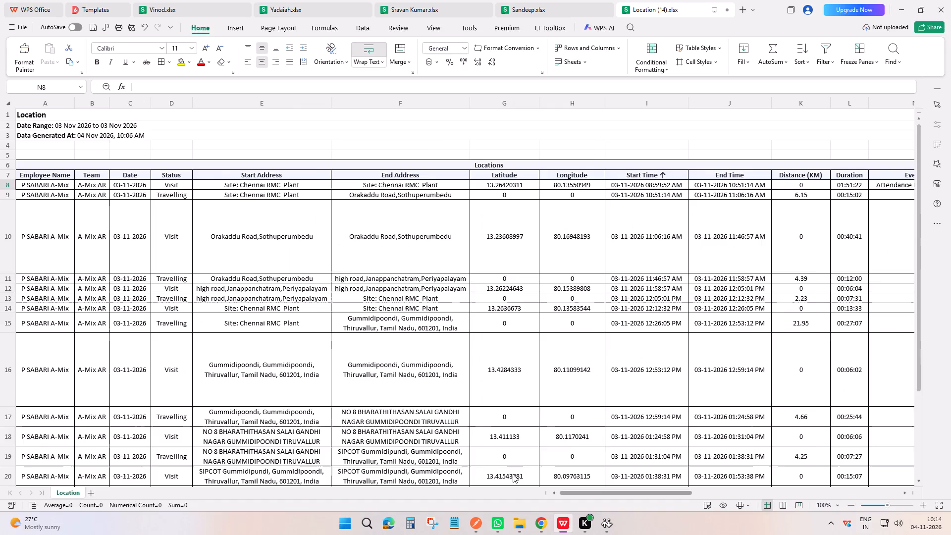
pyautogui.moveTo(513, 474); pyautogui.dragTo(805, 478)
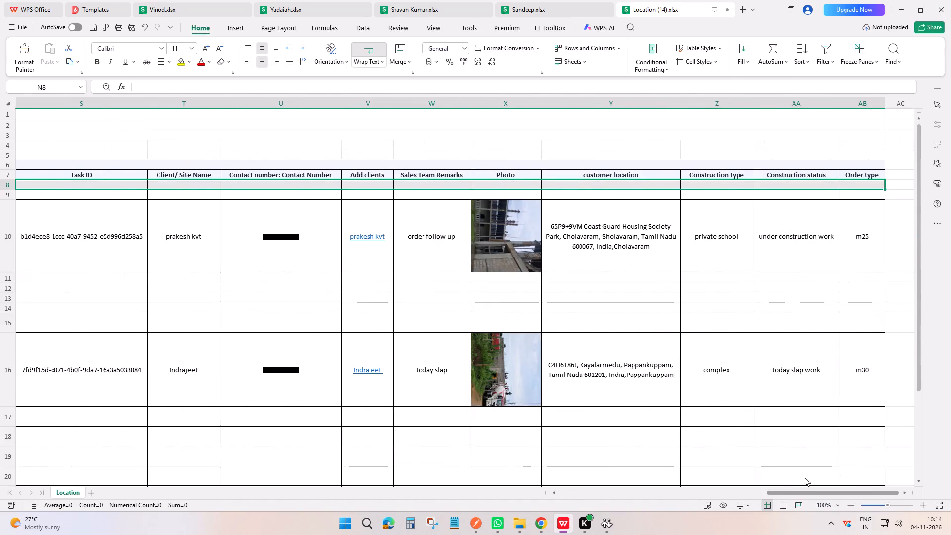
pyautogui.moveTo(805, 478); pyautogui.dragTo(740, 474)
pyautogui.scroll(5, 431, 270)
pyautogui.click(499, 347)
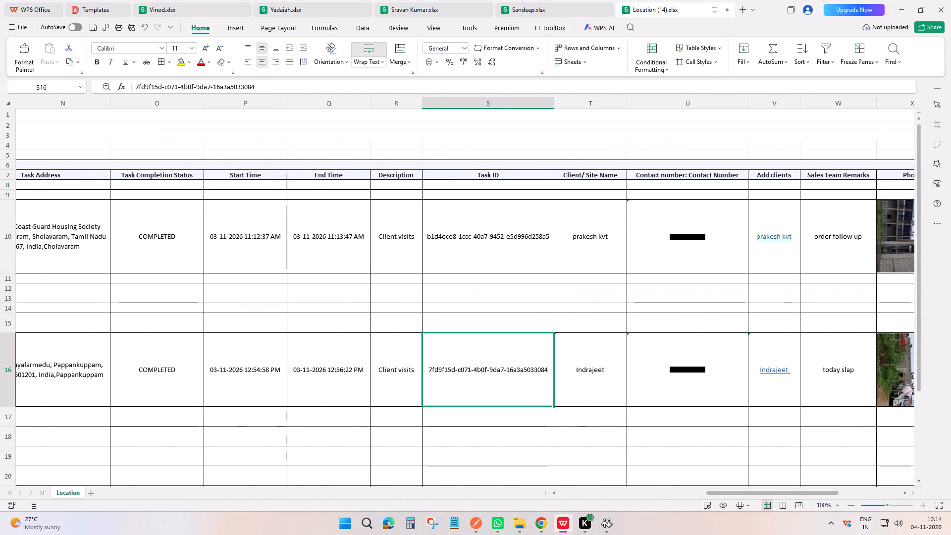
pyautogui.moveTo(736, 496); pyautogui.dragTo(411, 456)
pyautogui.scroll(4, 477, 374)
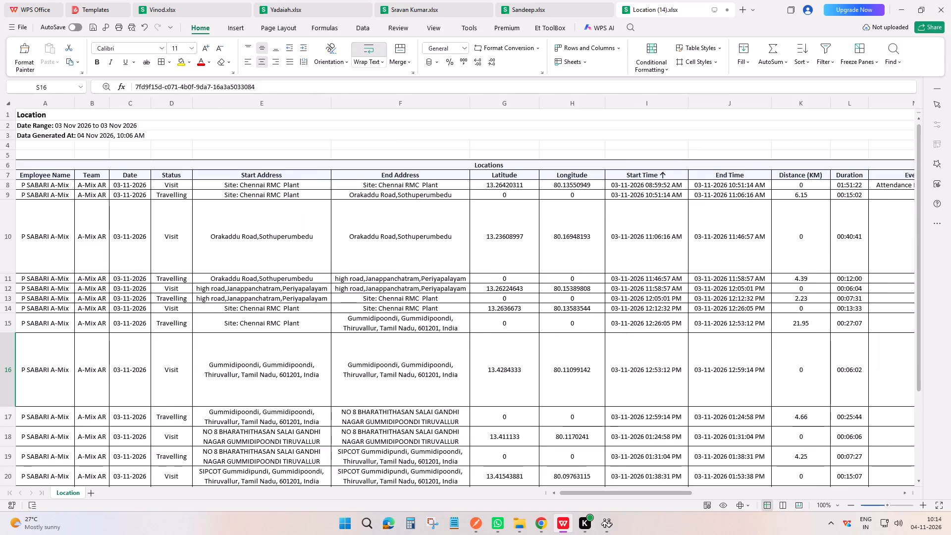
pyautogui.scroll(4, 477, 374)
pyautogui.moveTo(617, 487); pyautogui.dragTo(622, 489)
pyautogui.moveTo(625, 491); pyautogui.dragTo(792, 481)
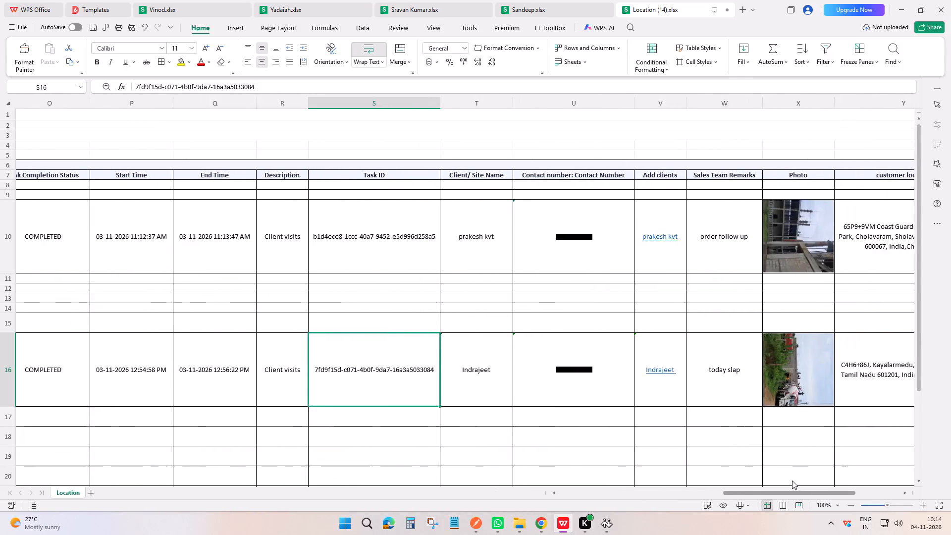
pyautogui.moveTo(792, 481); pyautogui.dragTo(789, 476)
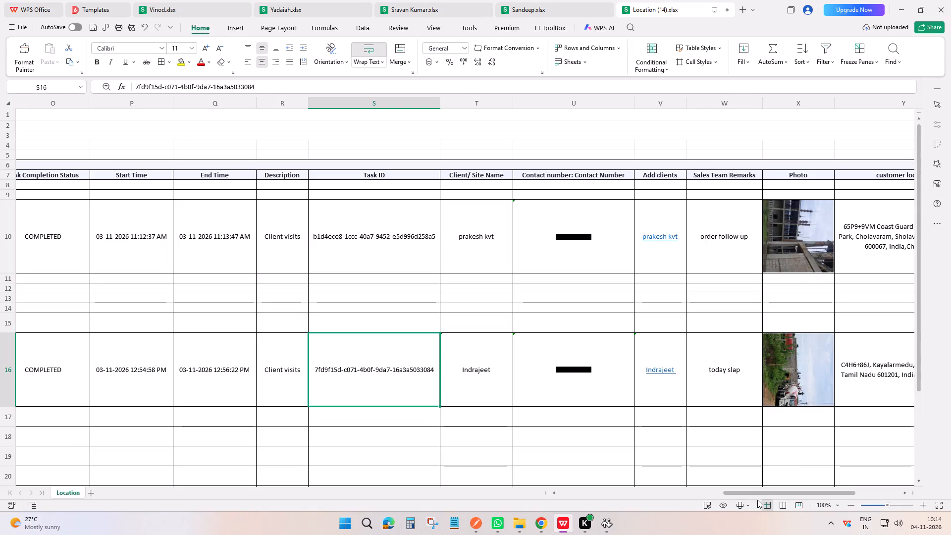
pyautogui.moveTo(764, 494); pyautogui.dragTo(804, 485)
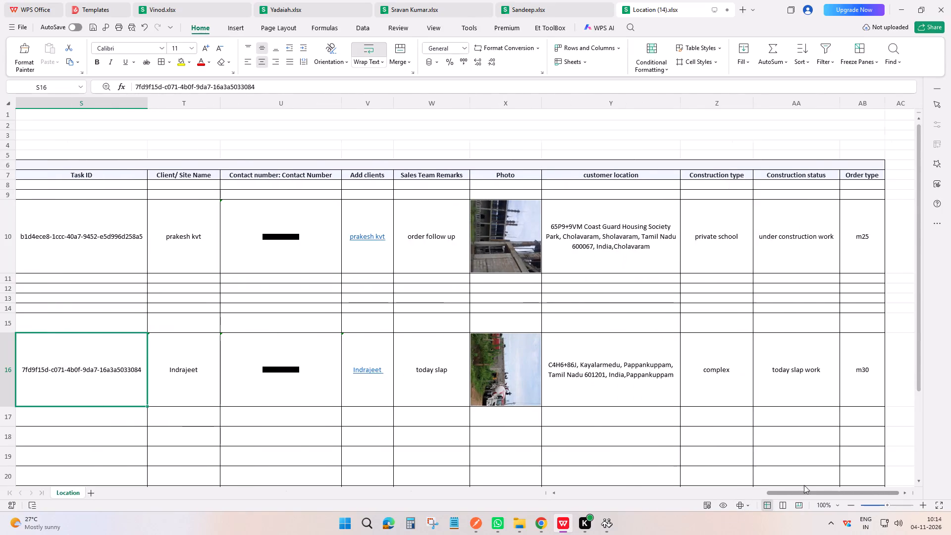
pyautogui.moveTo(804, 485); pyautogui.dragTo(795, 485)
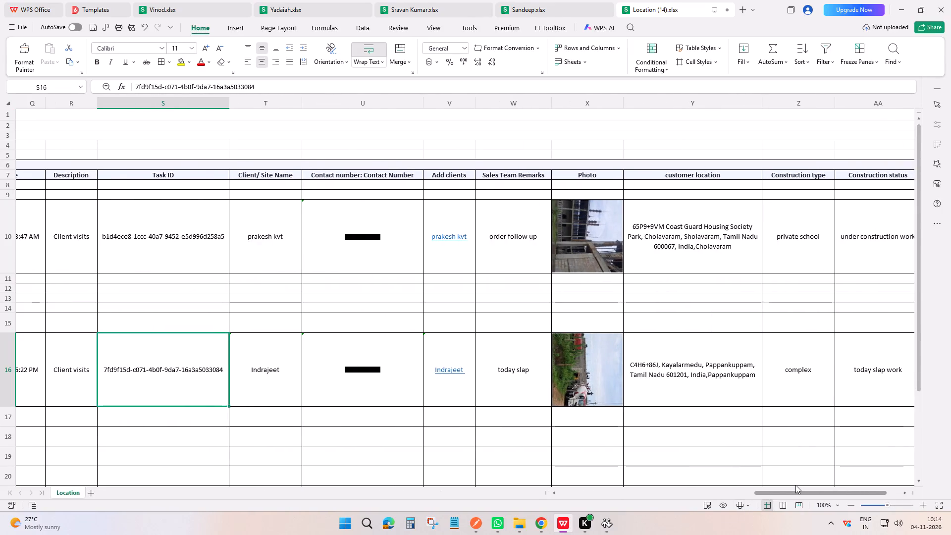
pyautogui.moveTo(795, 485); pyautogui.dragTo(658, 477)
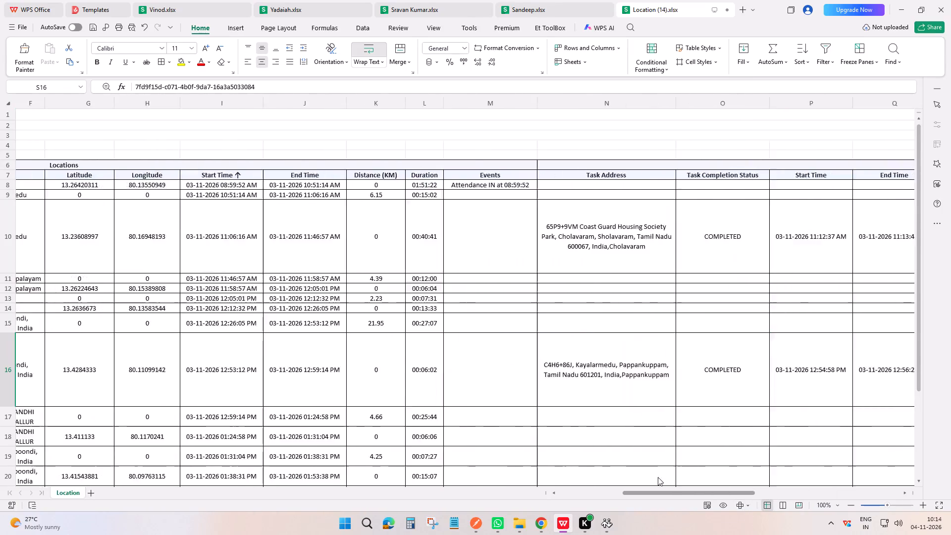
pyautogui.moveTo(658, 477); pyautogui.dragTo(318, 446)
pyautogui.scroll(5, 359, 311)
pyautogui.scroll(-1, 359, 311)
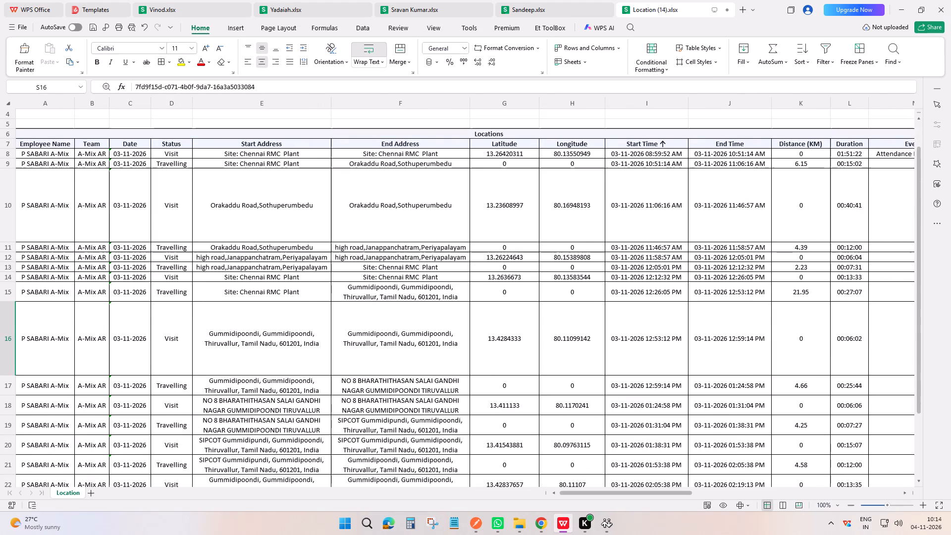
pyautogui.scroll(5, 299, 168)
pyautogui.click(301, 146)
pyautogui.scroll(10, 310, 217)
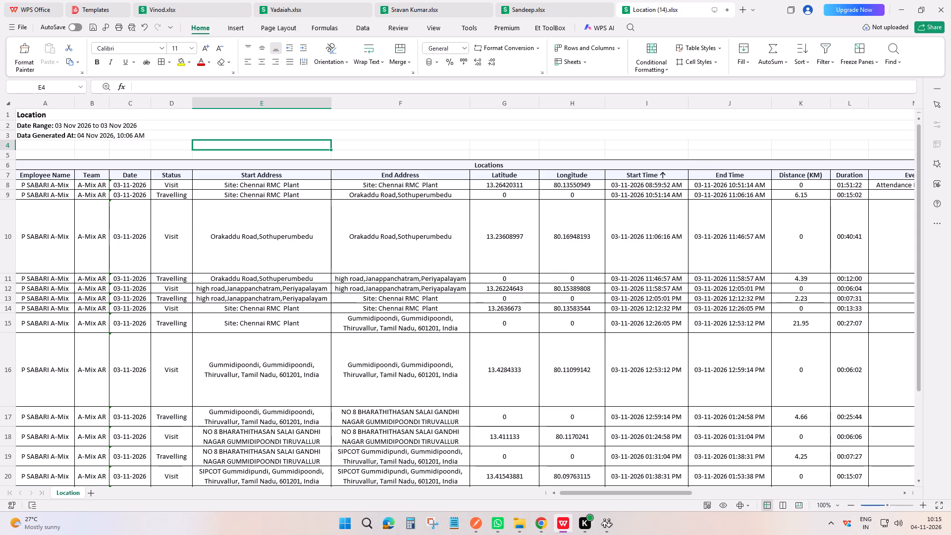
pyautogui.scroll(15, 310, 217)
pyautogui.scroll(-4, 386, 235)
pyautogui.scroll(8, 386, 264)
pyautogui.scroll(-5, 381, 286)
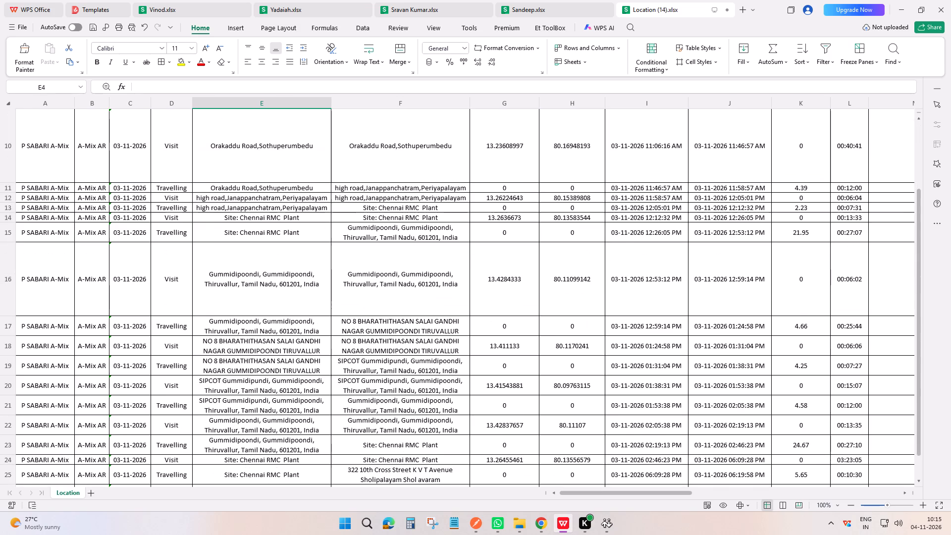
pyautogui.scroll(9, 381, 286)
# Save the workbook as Sabari in the Desktop report folder, replacing the existing file of that name.
pyautogui.click(19, 33)
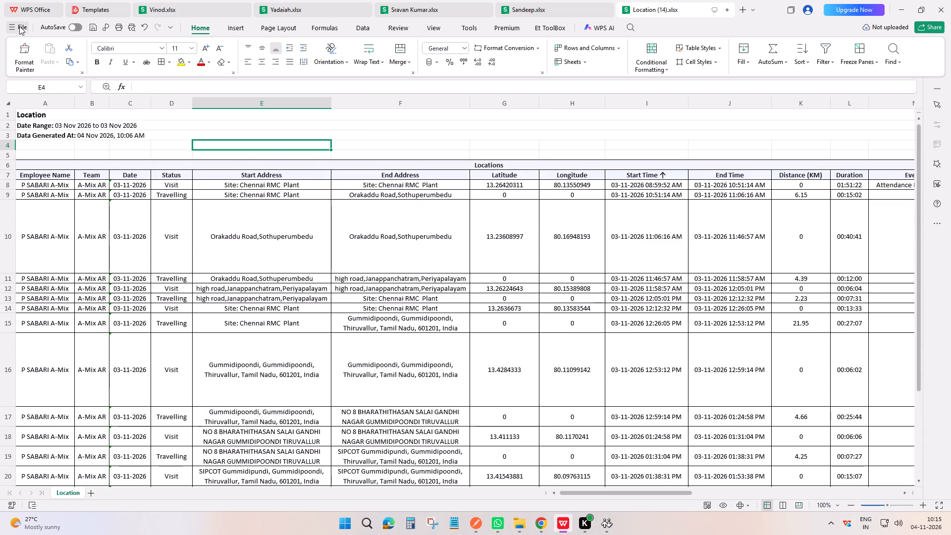
pyautogui.click(19, 26)
pyautogui.click(52, 111)
pyautogui.write('Sabari')
pyautogui.press('Return')
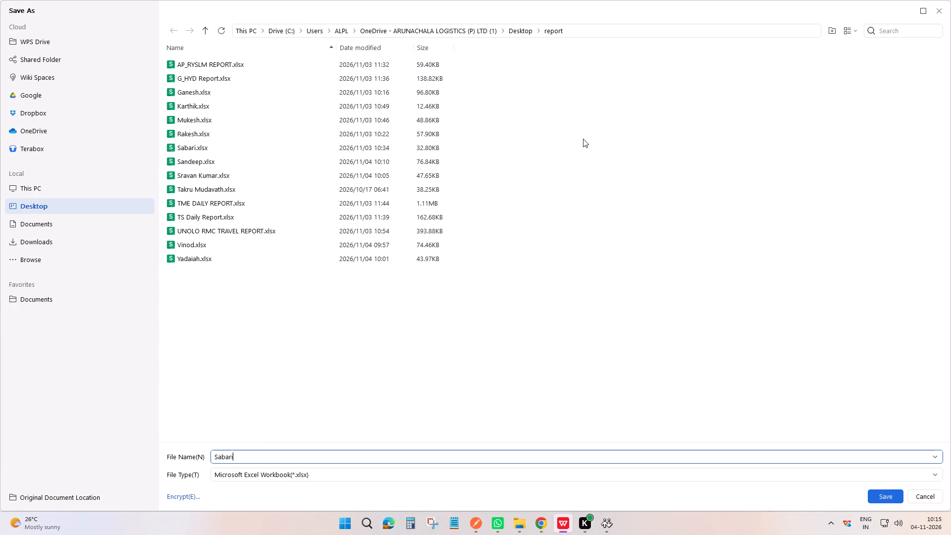
pyautogui.press('Return')
pyautogui.press('Return')
pyautogui.scroll(4, 468, 258)
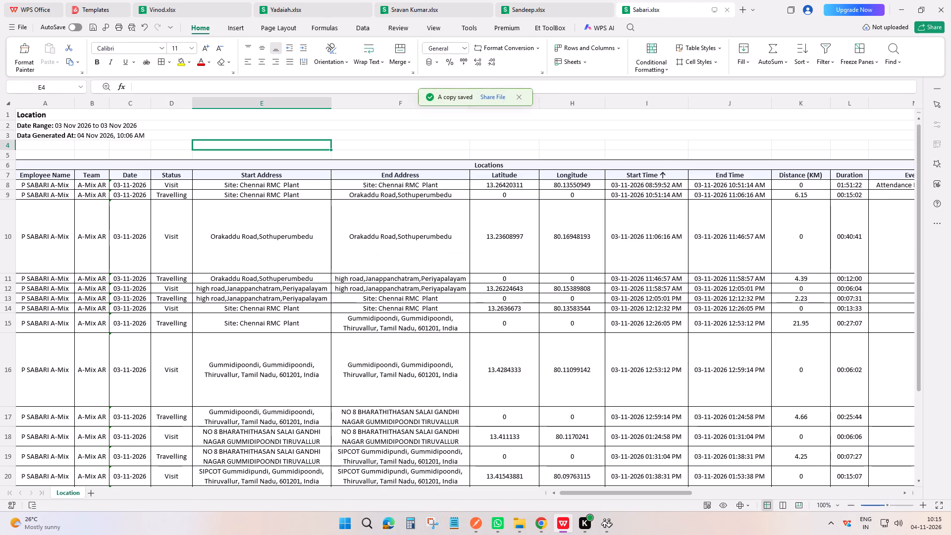
pyautogui.hotkey('alt', 'Tab')
pyautogui.click(379, 116)
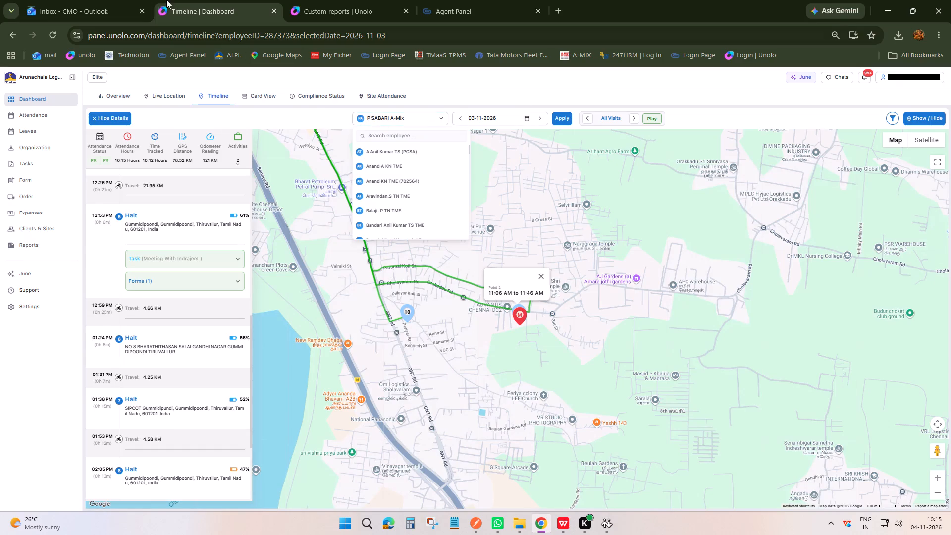
pyautogui.click(376, 0)
pyautogui.click(378, 171)
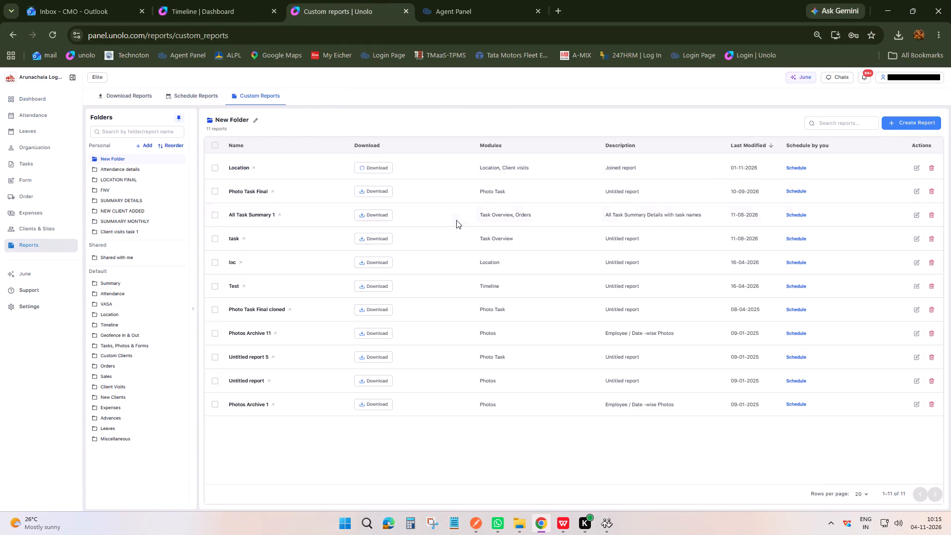
pyautogui.click(579, 272)
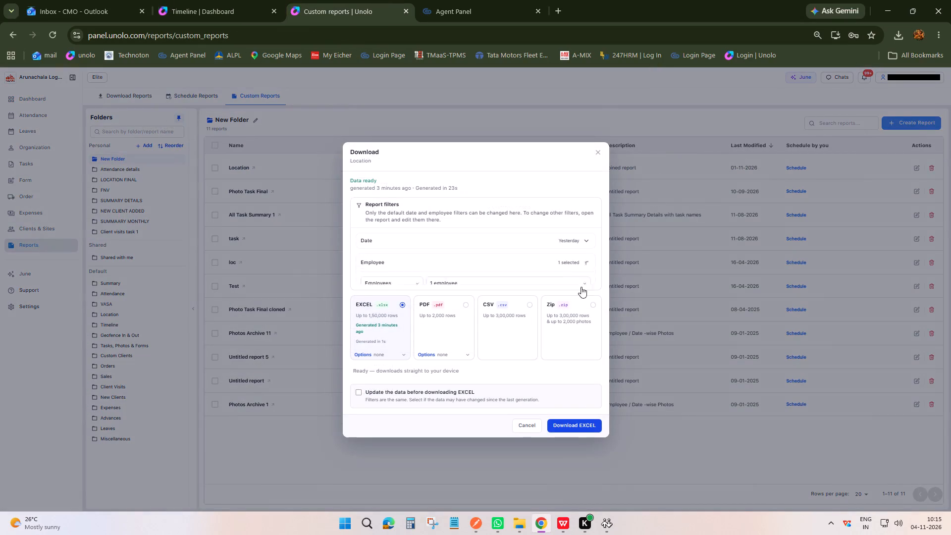
pyautogui.click(585, 281)
pyautogui.click(563, 286)
pyautogui.click(505, 304)
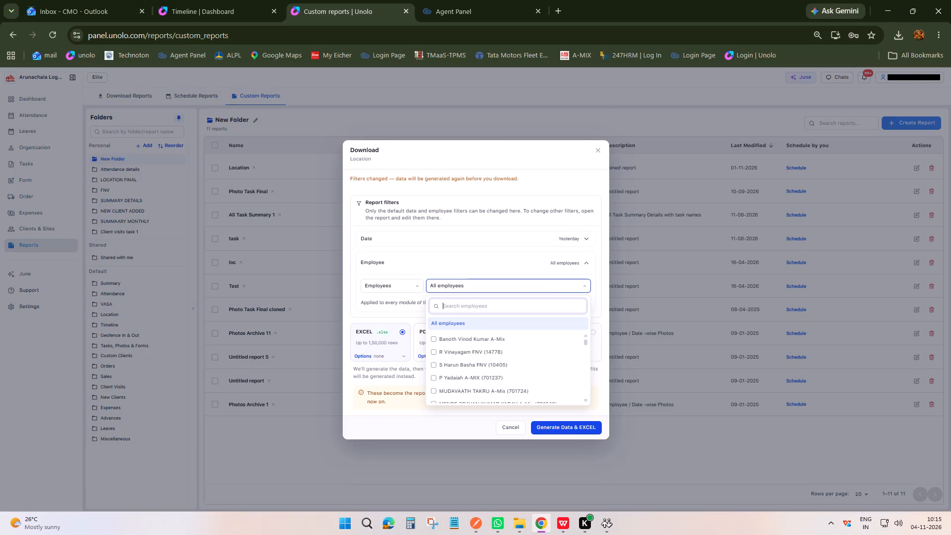
pyautogui.write('kart')
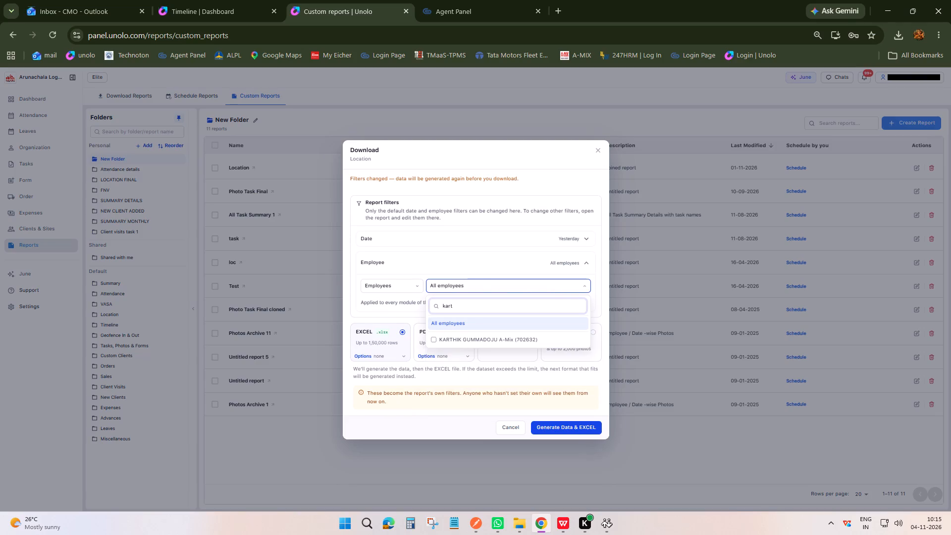
pyautogui.click(482, 337)
pyautogui.click(581, 433)
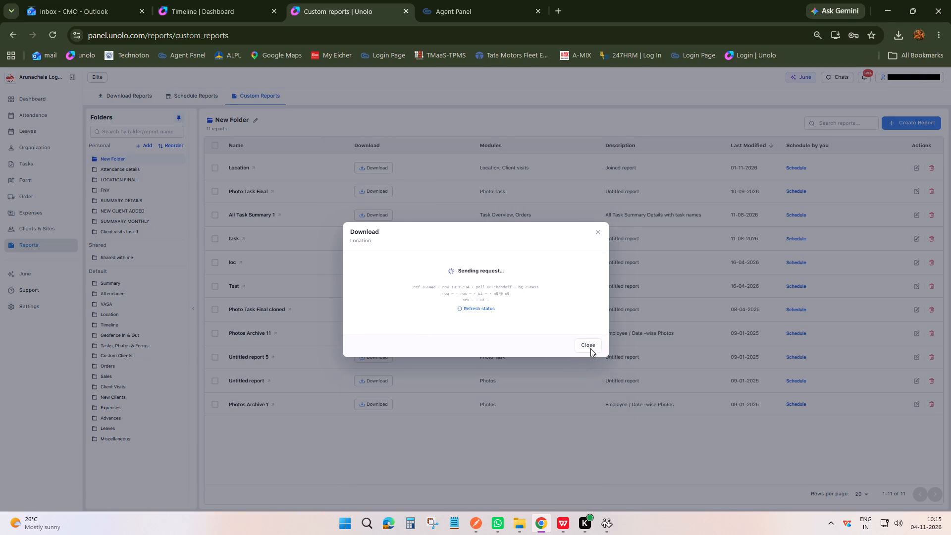
pyautogui.click(588, 354)
# Open the downloaded report Location (15).xlsx in WPS Office.
pyautogui.click(900, 36)
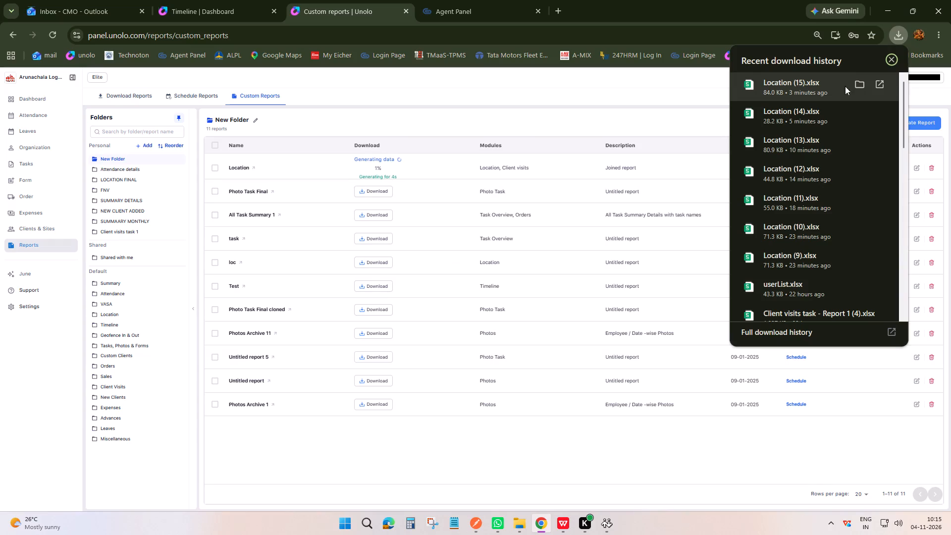
pyautogui.click(797, 94)
pyautogui.scroll(4, 659, 243)
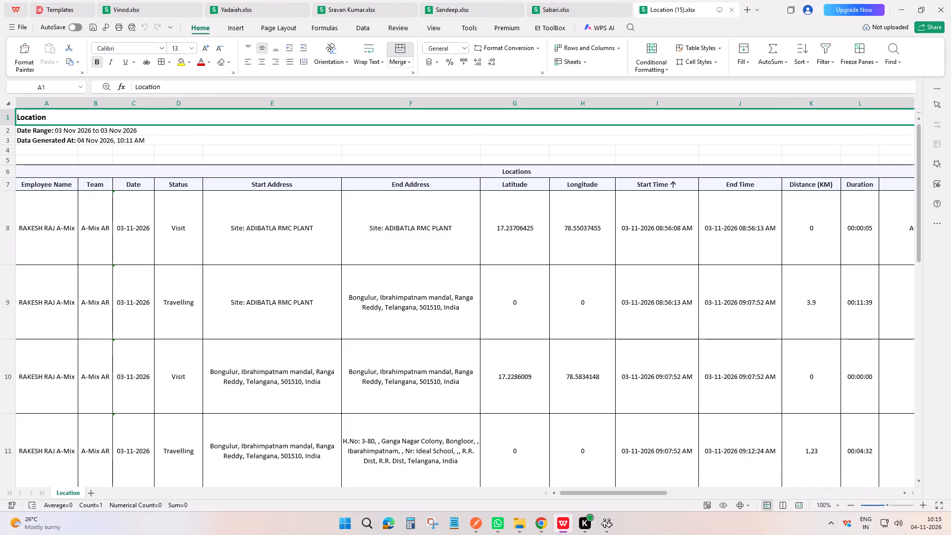
pyautogui.click(622, 278)
# Delete the five client visit columns Employee Name, Manager Name, Designation, Date and Assigned by.
pyautogui.moveTo(645, 493); pyautogui.dragTo(713, 483)
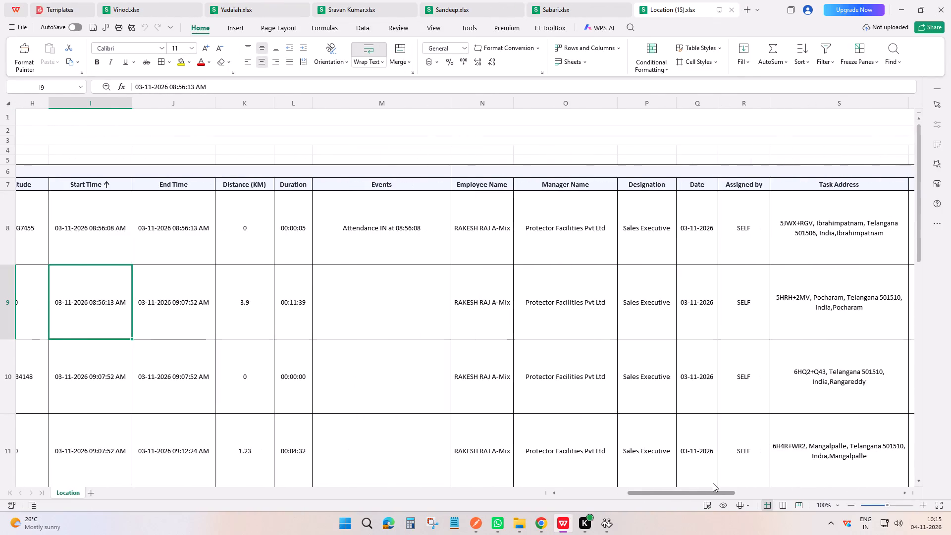
pyautogui.moveTo(489, 99); pyautogui.dragTo(713, 118)
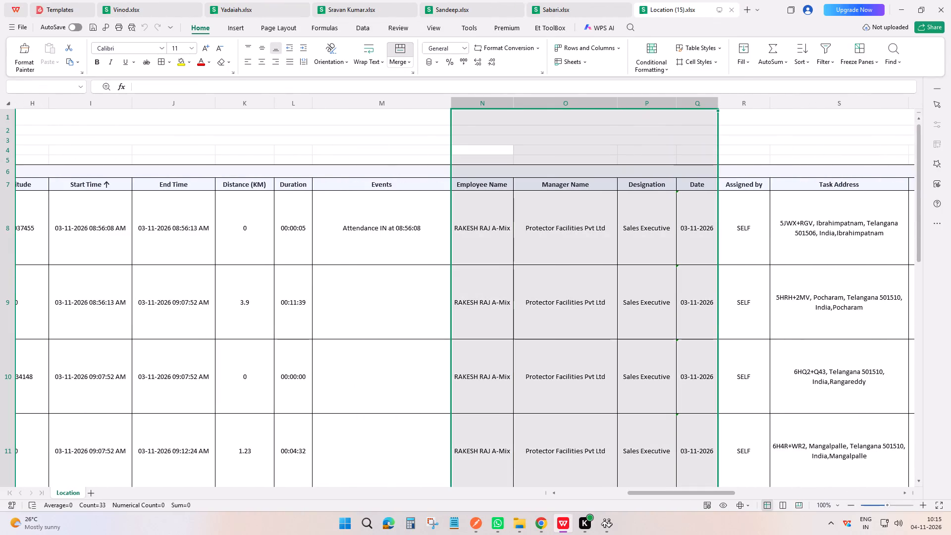
pyautogui.hotkey('shift', 'Right')
pyautogui.hotkey('shift', 'Left')
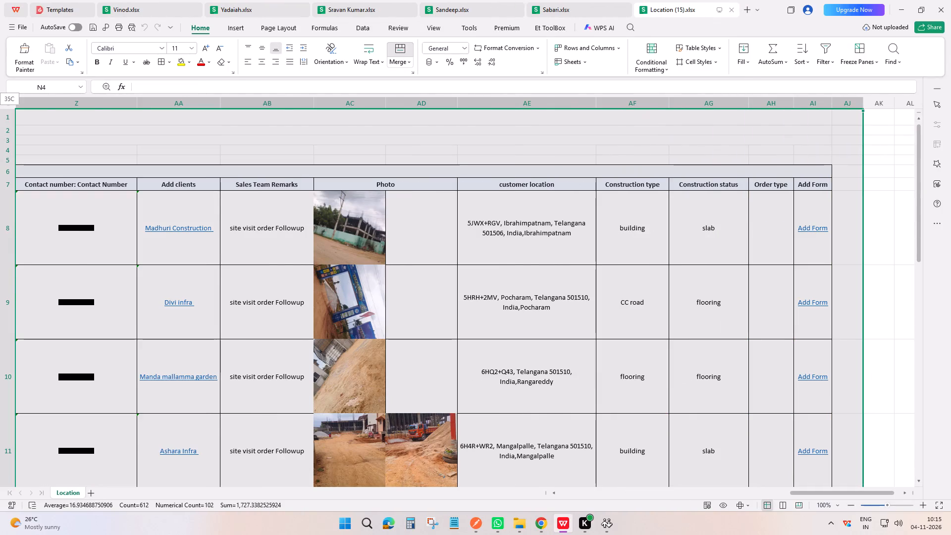
pyautogui.hotkey('shift', 'Left')
pyautogui.click(618, 196)
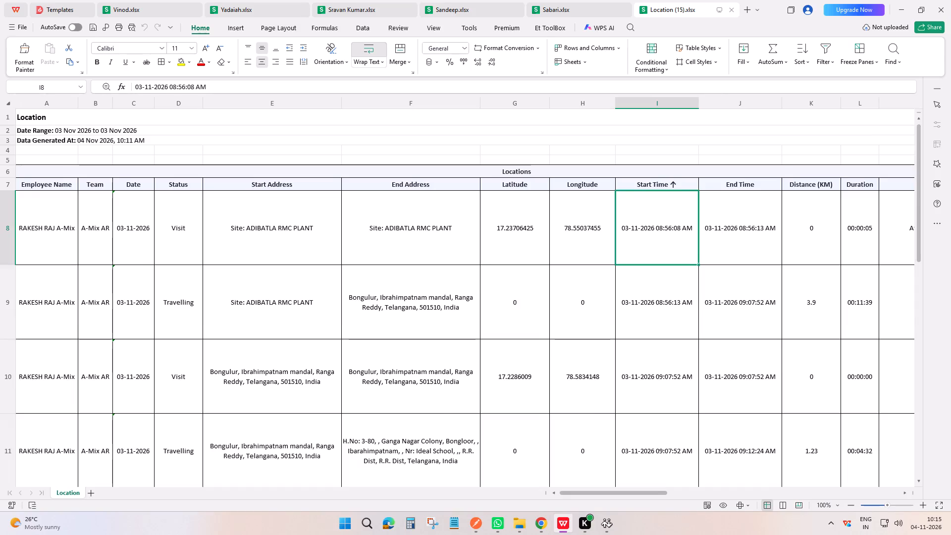
pyautogui.moveTo(653, 491); pyautogui.dragTo(737, 489)
pyautogui.moveTo(352, 105); pyautogui.dragTo(607, 127)
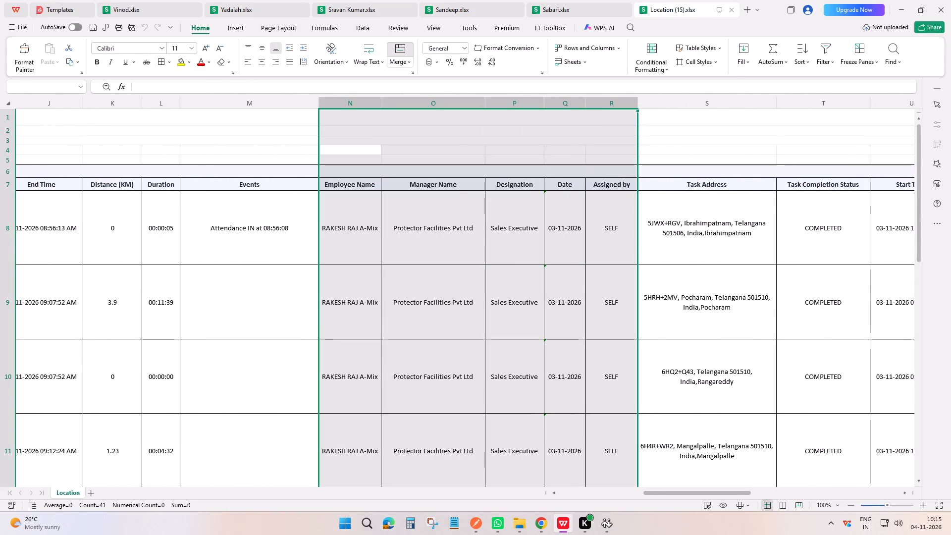
pyautogui.hotkey('ctrl', '-')
# Delete the Add Form column at the end of the table.
pyautogui.moveTo(701, 496); pyautogui.dragTo(950, 449)
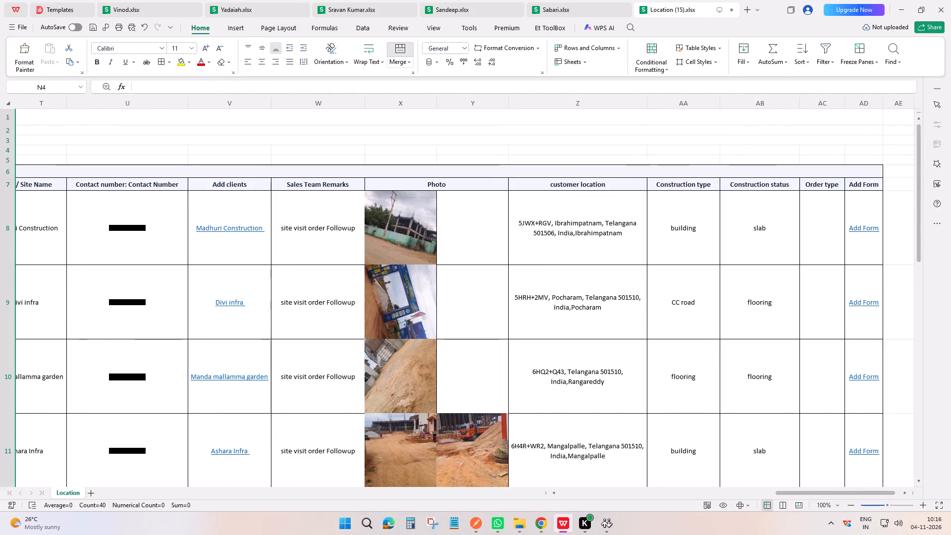
pyautogui.click(868, 105)
pyautogui.hotkey('ctrl', '-')
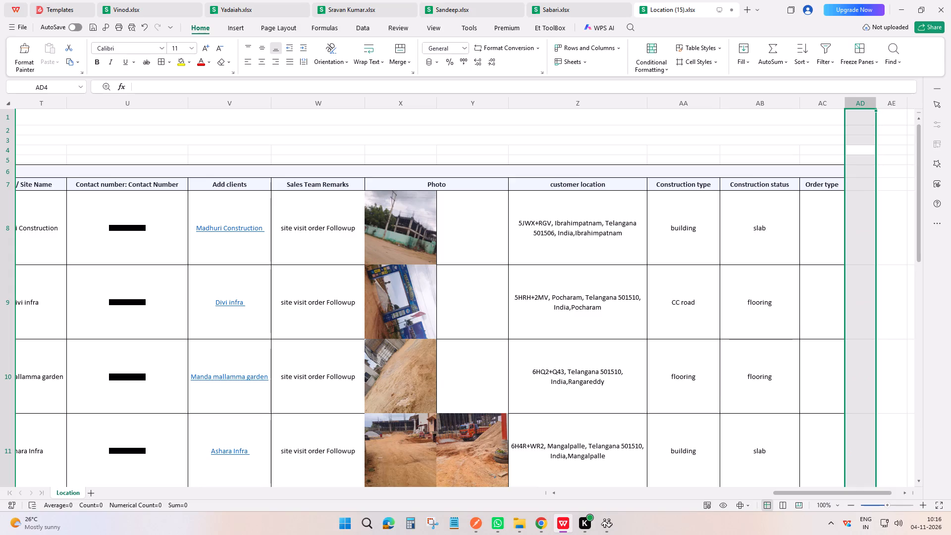
# Embed all the floating site pictures under Photo into their cells.
pyautogui.rightClick(408, 220)
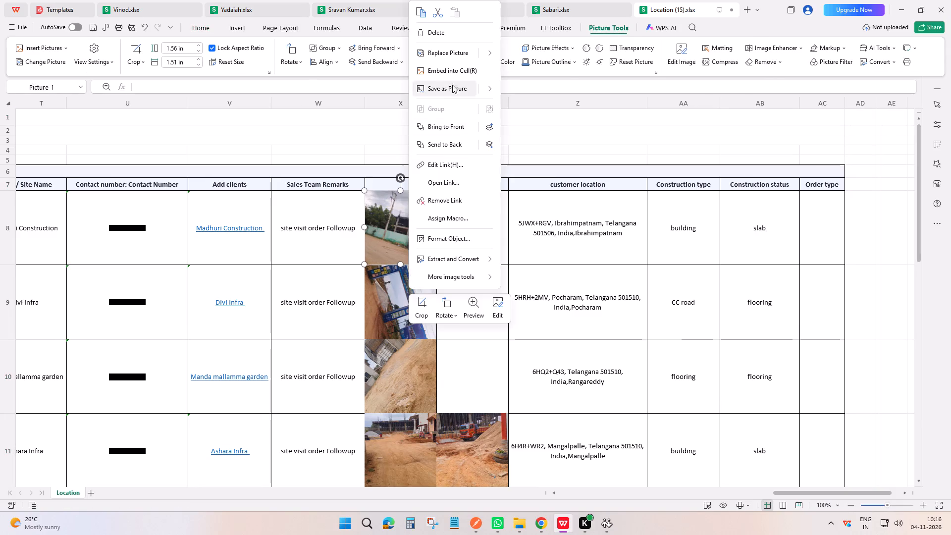
pyautogui.click(458, 68)
pyautogui.rightClick(402, 196)
pyautogui.click(446, 85)
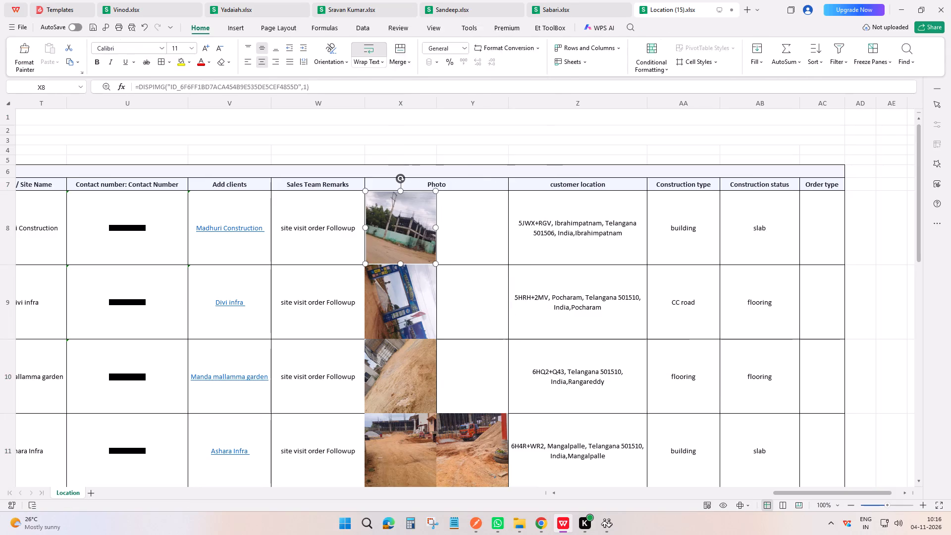
pyautogui.click(484, 214)
pyautogui.click(557, 242)
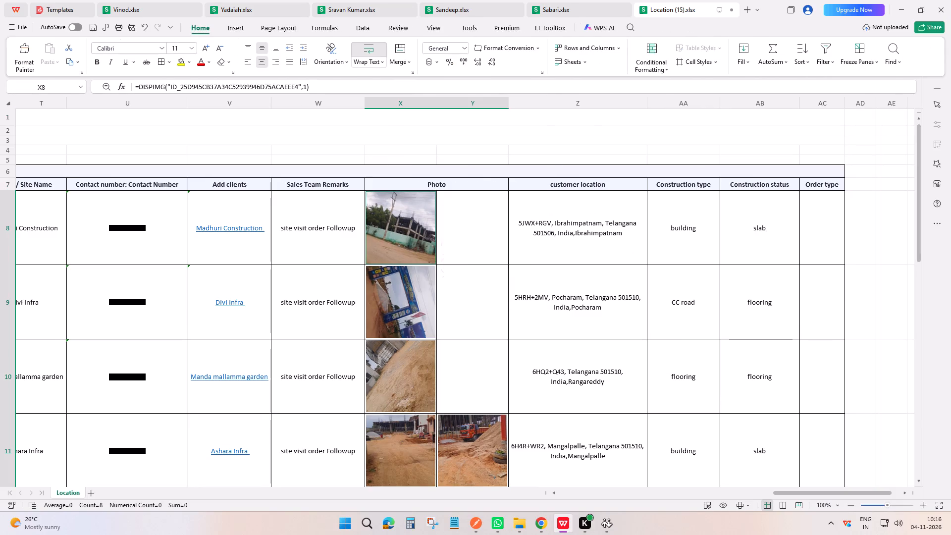
# Delete the second column under the Photo heading, next to customer location.
pyautogui.click(488, 102)
pyautogui.hotkey('ctrl', '-')
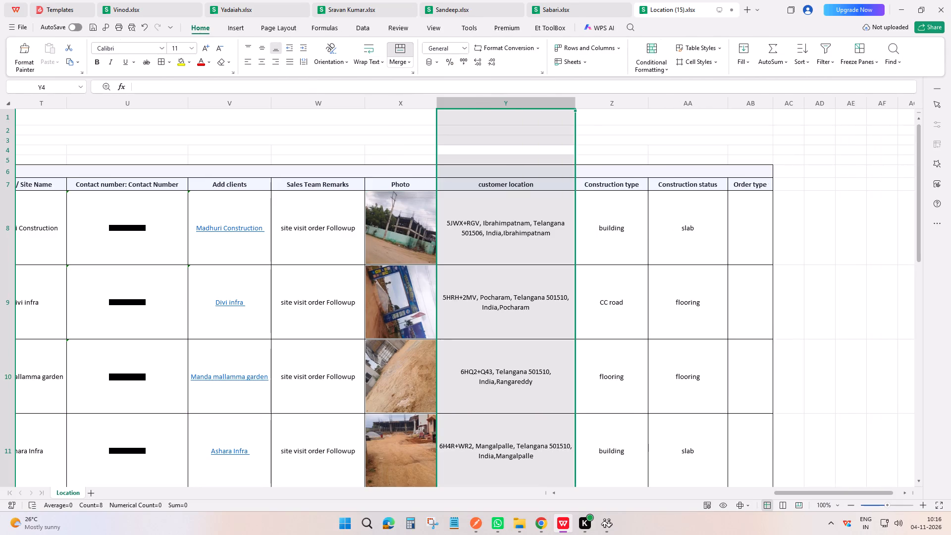
# Copy the whole Location sheet into a new spreadsheet workbook, keeping the source column widths.
pyautogui.scroll(-3, 667, 325)
pyautogui.moveTo(815, 491); pyautogui.dragTo(335, 463)
pyautogui.scroll(3, 369, 333)
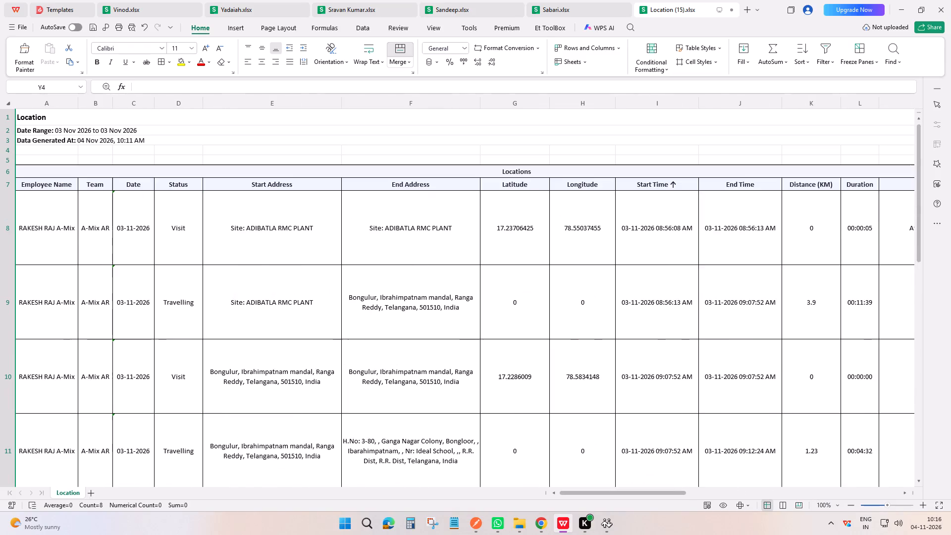
pyautogui.scroll(6, 369, 333)
pyautogui.scroll(3, 254, 198)
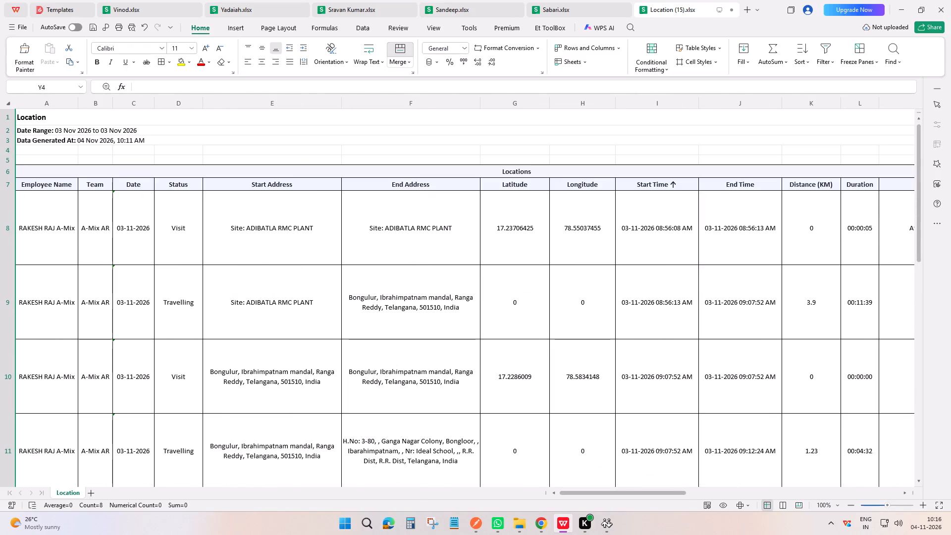
pyautogui.click(5, 106)
pyautogui.hotkey('ctrl', 'c')
pyautogui.click(758, 9)
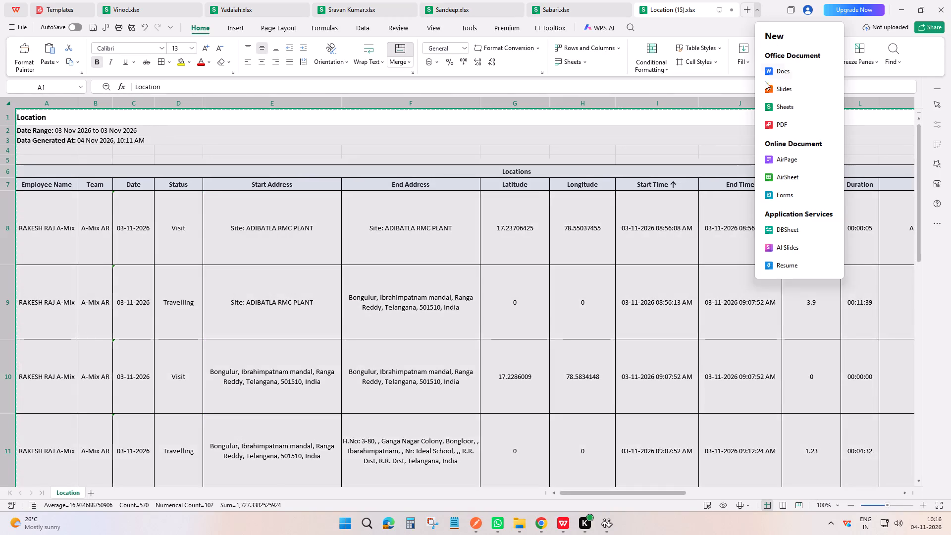
pyautogui.click(780, 106)
pyautogui.hotkey('ctrl', 'v')
pyautogui.click(906, 113)
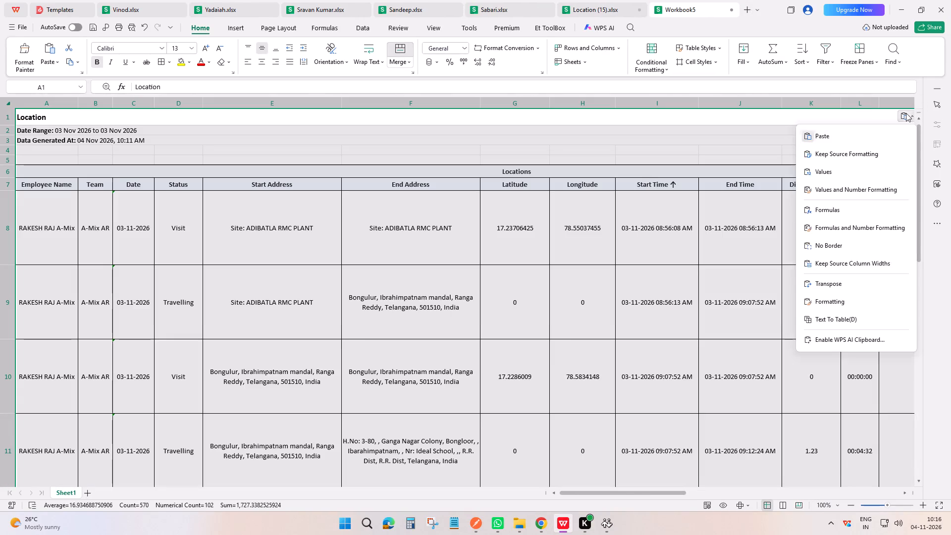
pyautogui.click(863, 263)
pyautogui.click(810, 193)
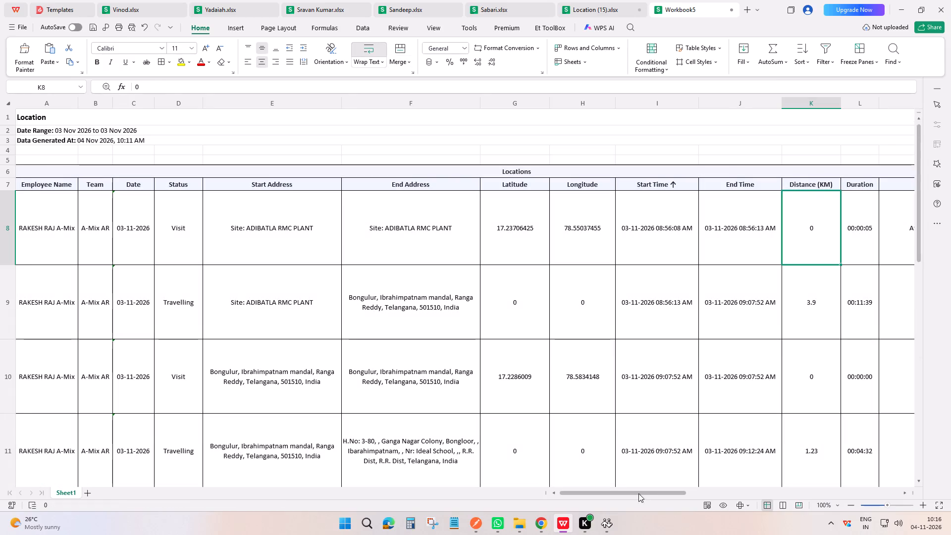
# Check the copied client visit rows in the new workbook, including contact details, photos and customer locations.
pyautogui.moveTo(645, 495); pyautogui.dragTo(854, 471)
pyautogui.scroll(-5, 717, 362)
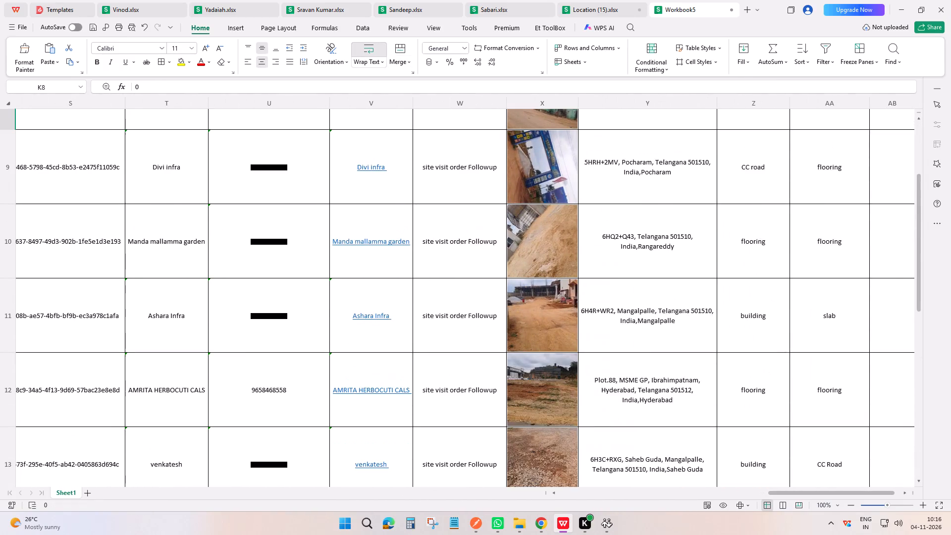
pyautogui.scroll(5, 716, 361)
pyautogui.scroll(-4, 706, 348)
pyautogui.scroll(3, 686, 354)
pyautogui.scroll(-4, 686, 354)
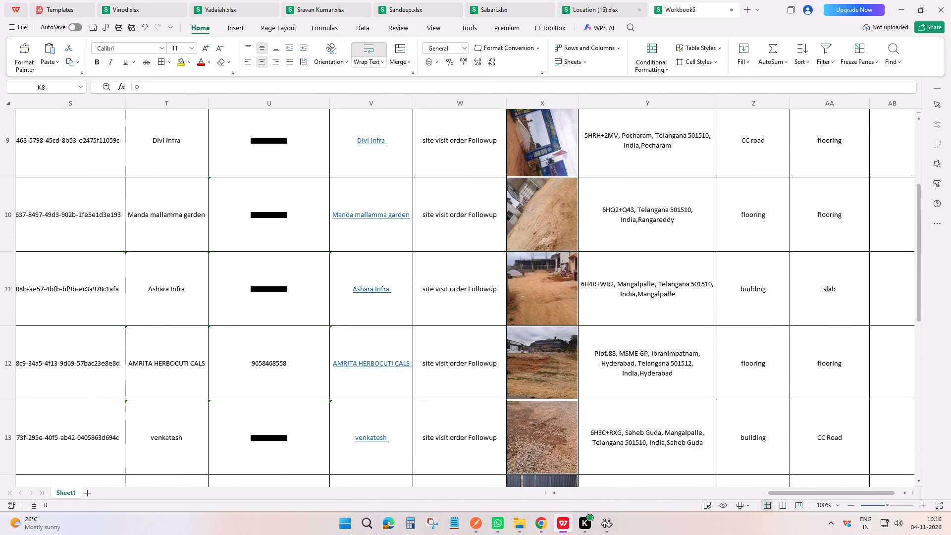
pyautogui.scroll(-4, 686, 354)
pyautogui.scroll(5, 686, 354)
# Clear all the client visit data under the headings in the new workbook, from Task Address in N8 onward.
pyautogui.moveTo(781, 491); pyautogui.dragTo(692, 494)
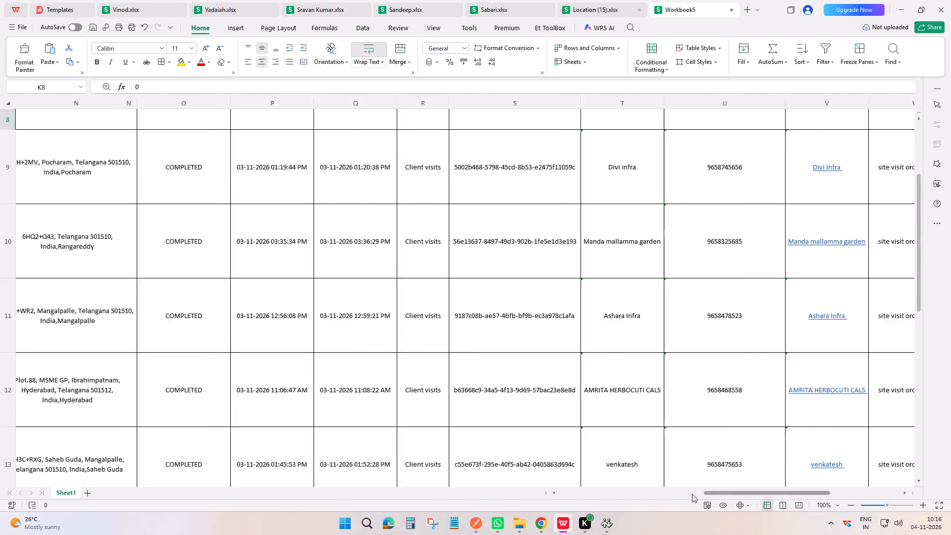
pyautogui.moveTo(692, 494); pyautogui.dragTo(681, 493)
pyautogui.scroll(5, 424, 378)
pyautogui.click(330, 241)
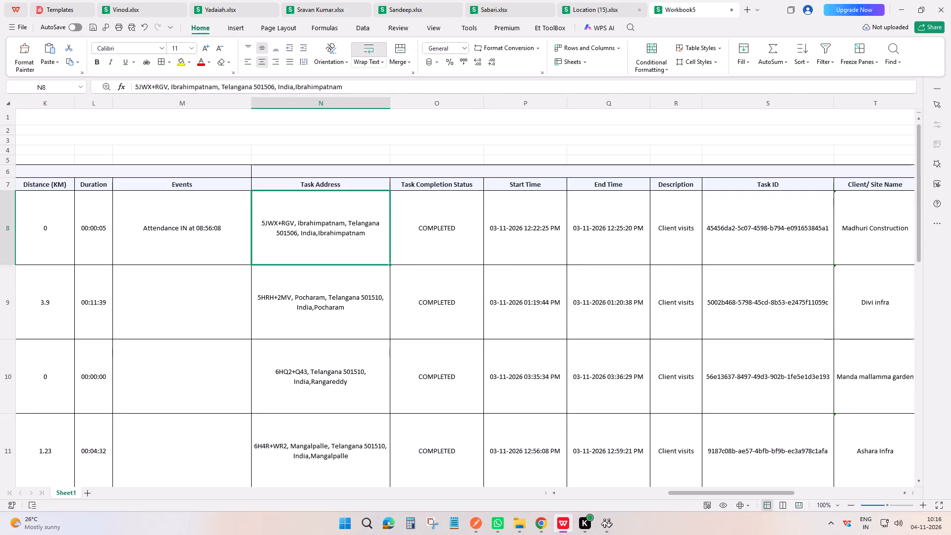
pyautogui.hotkey('ctrl', 'shift', 'Down')
pyautogui.hotkey('ctrl', 'shift', 'Right')
pyautogui.press('Delete')
pyautogui.scroll(3, 330, 241)
pyautogui.click(488, 232)
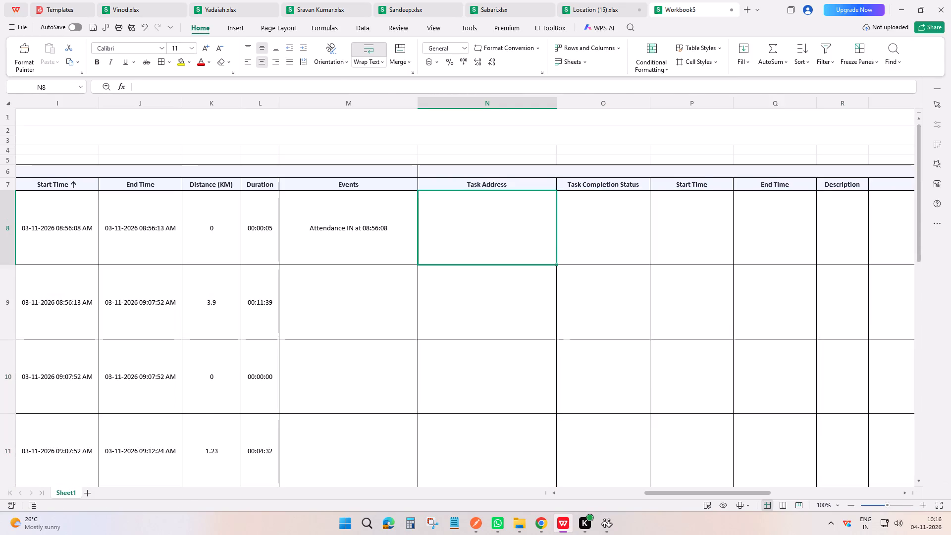
# View the original client visit details, Start Time through customer location, in Location (15).xlsx.
pyautogui.click(584, 8)
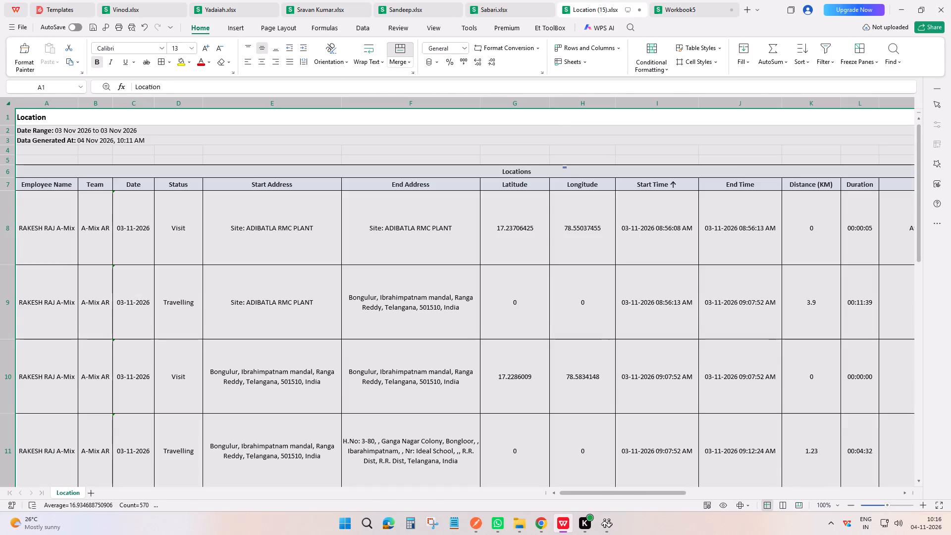
pyautogui.moveTo(650, 492); pyautogui.dragTo(830, 489)
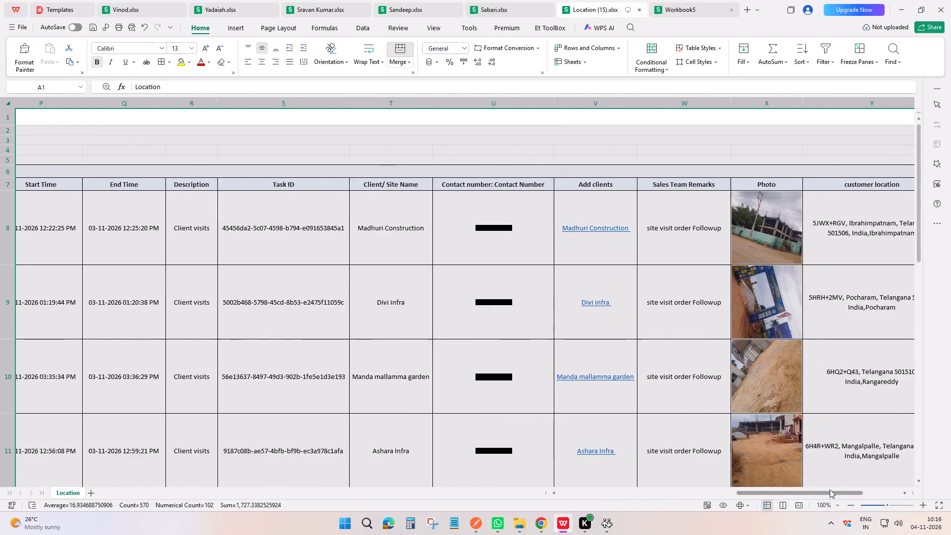
pyautogui.moveTo(830, 489); pyautogui.dragTo(836, 489)
pyautogui.scroll(-2, 607, 342)
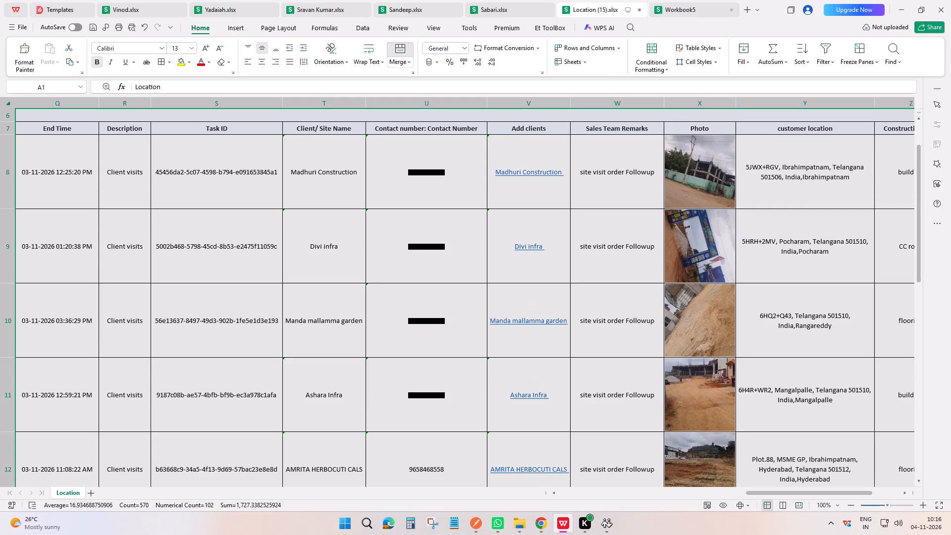
# Load Rakesh's A-Mix timeline for 03-11-2026 on the Unolo dashboard and inspect the 09:07 AM halt.
pyautogui.click(543, 532)
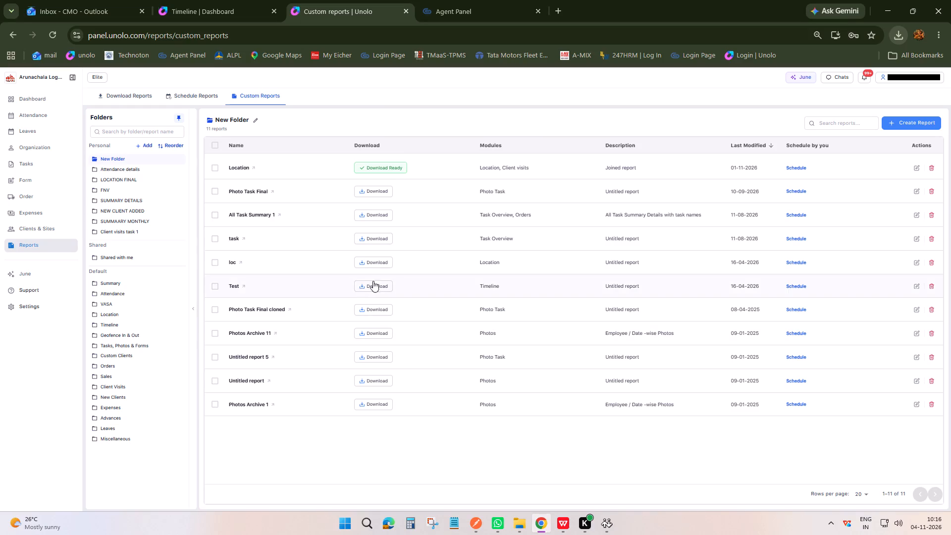
pyautogui.click(198, 0)
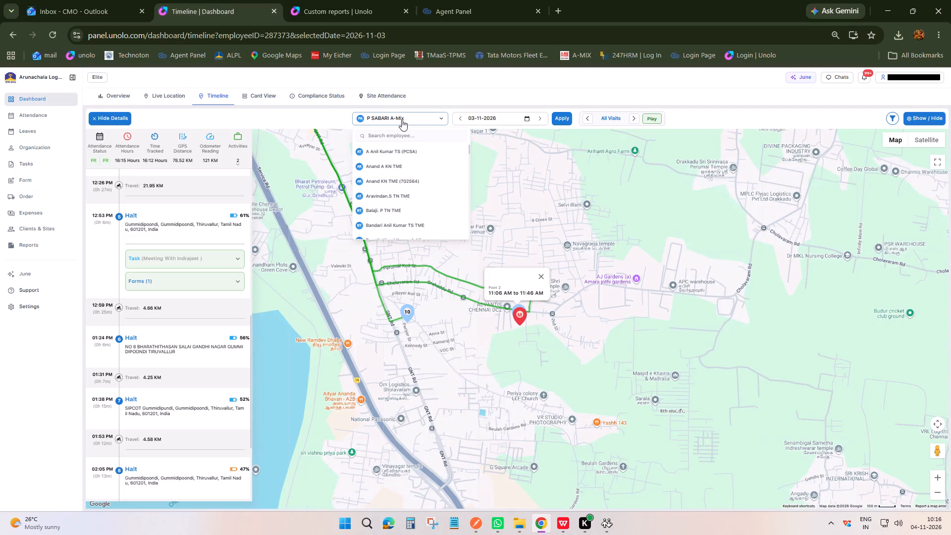
pyautogui.click(403, 119)
pyautogui.click(404, 120)
pyautogui.click(402, 136)
pyautogui.press('e')
pyautogui.press('BackSpace')
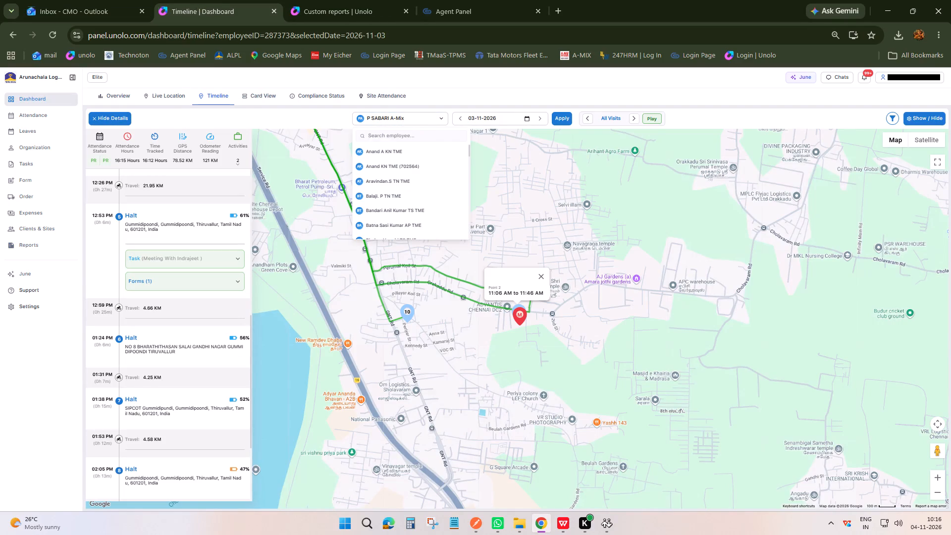
pyautogui.write('rk')
pyautogui.press('BackSpace')
pyautogui.write('akes')
pyautogui.click(378, 153)
pyautogui.click(556, 124)
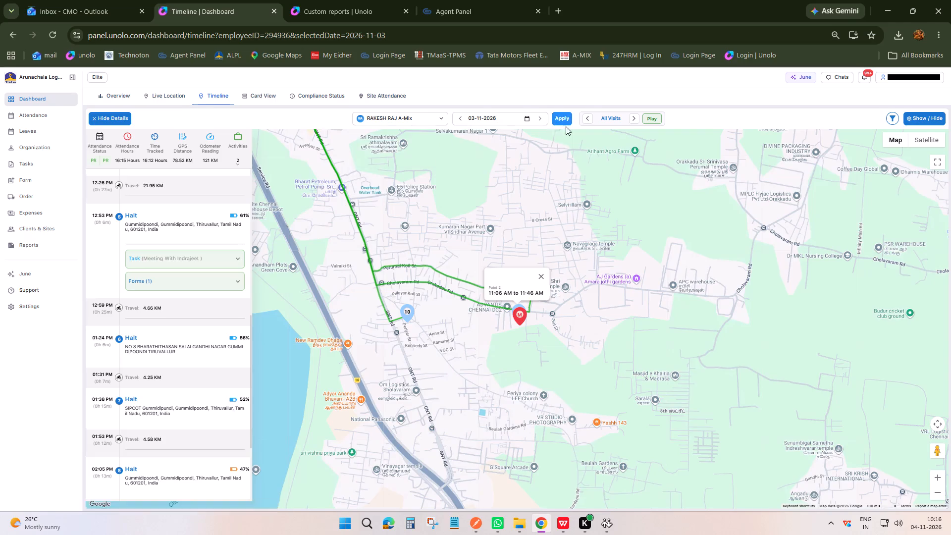
pyautogui.click(200, 231)
pyautogui.scroll(-1, 207, 246)
pyautogui.click(197, 275)
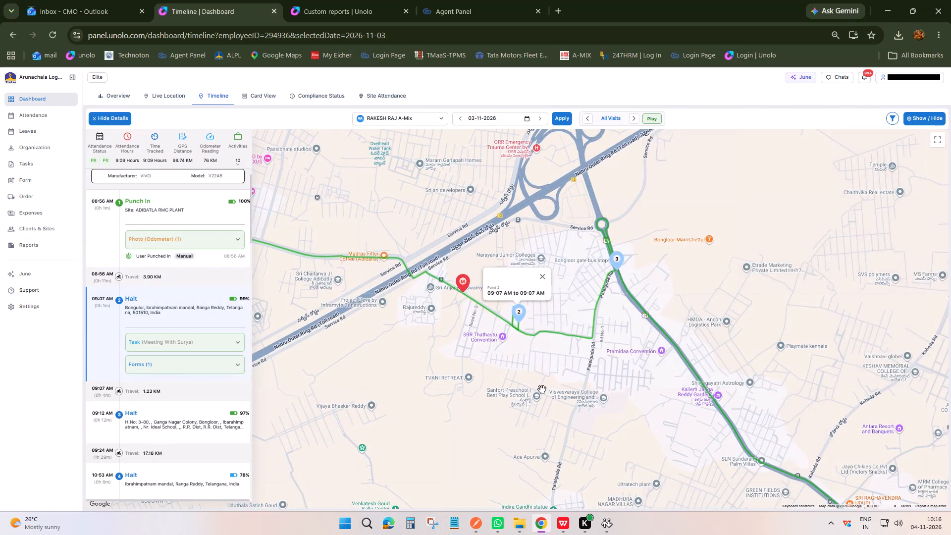
# Copy the Surya visit details, Task Address onward (N14:AA14), from Location (15).xlsx into Workbook5 at N9.
pyautogui.click(562, 527)
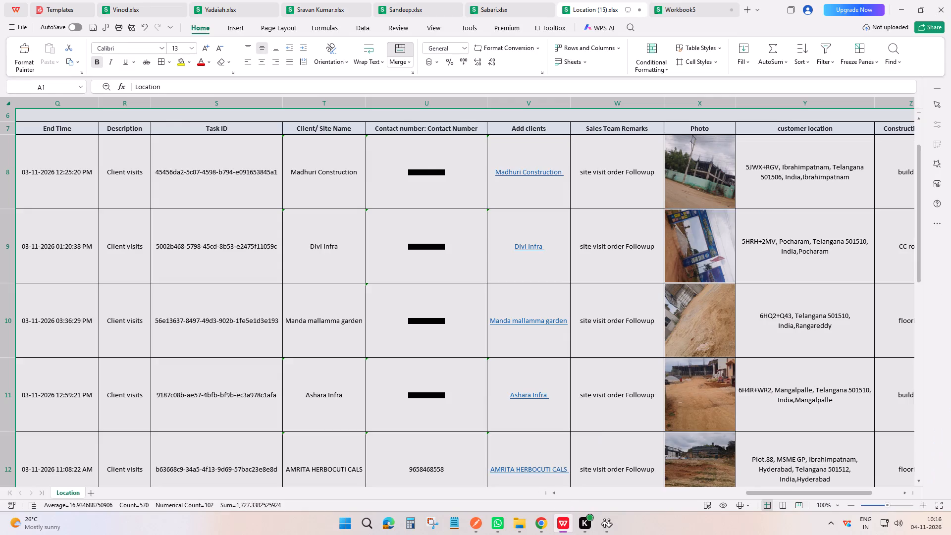
pyautogui.click(532, 209)
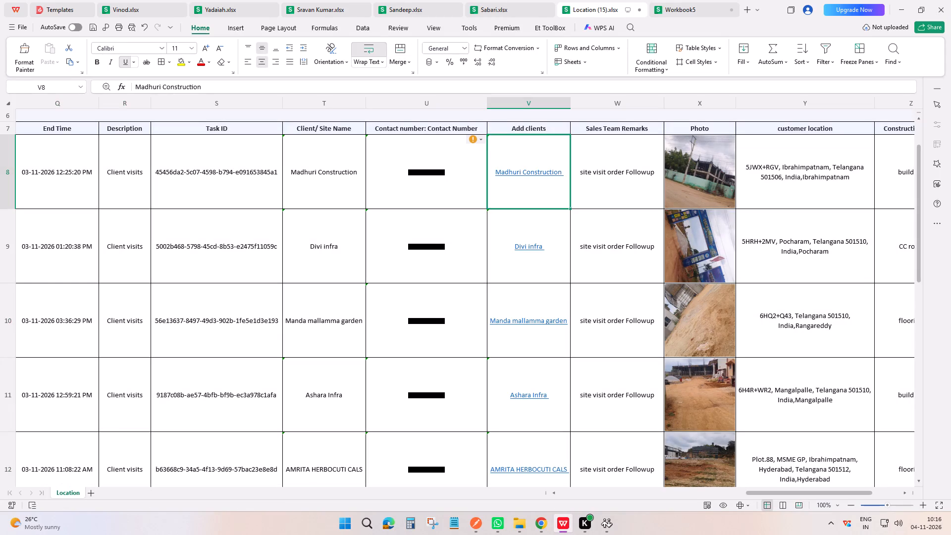
pyautogui.moveTo(754, 497); pyautogui.dragTo(760, 496)
pyautogui.scroll(-11, 581, 416)
pyautogui.click(541, 352)
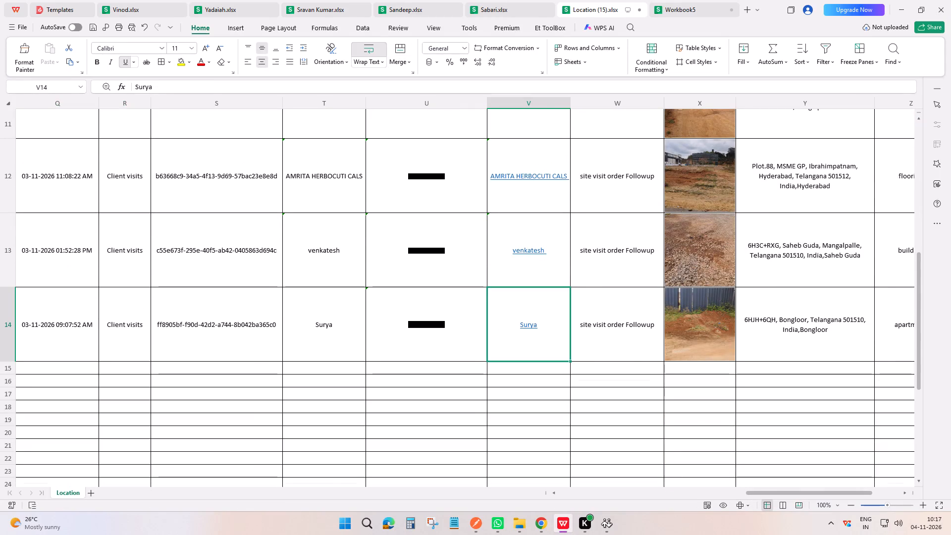
pyautogui.press('Left')
pyautogui.press('Left')
pyautogui.press('Left')
pyautogui.press('Left')
pyautogui.press('Left')
pyautogui.press('Left')
pyautogui.press('Left')
pyautogui.press('Left')
pyautogui.press('Left')
pyautogui.press('Right')
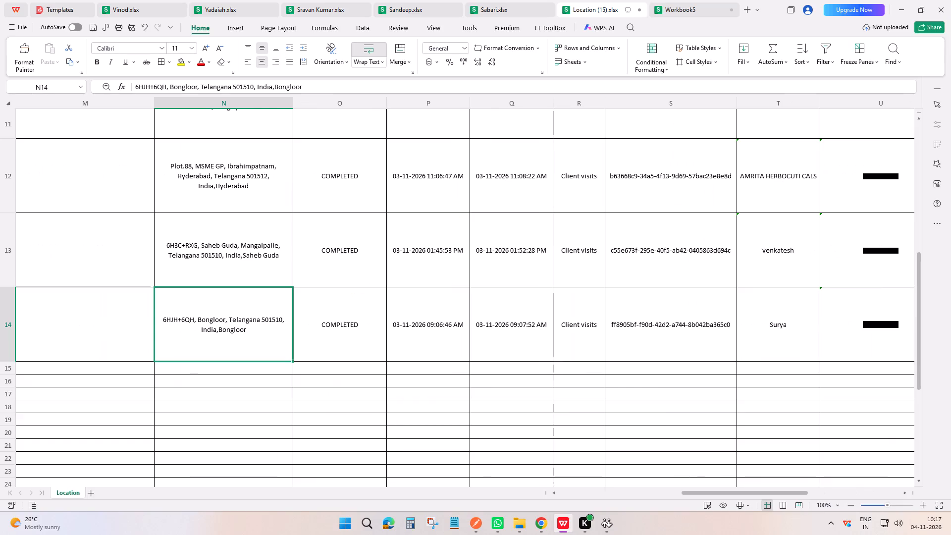
pyautogui.hotkey('ctrl', 'shift', 'Right')
pyautogui.hotkey('ctrl', 'c')
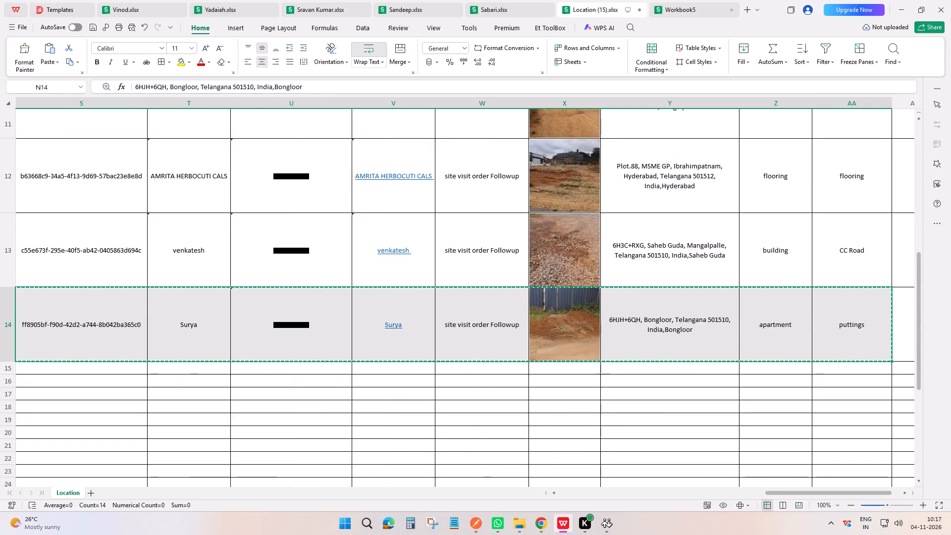
pyautogui.scroll(8, 635, 305)
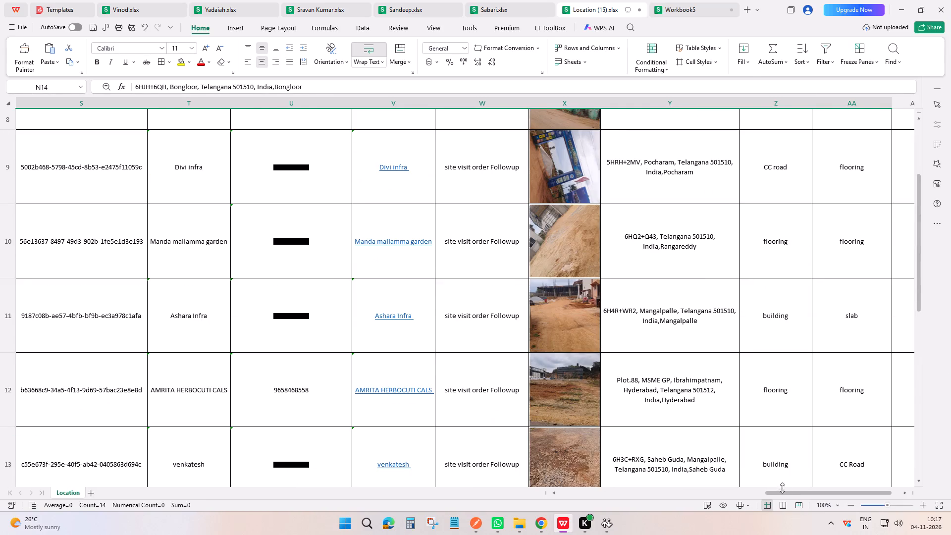
pyautogui.moveTo(799, 494); pyautogui.dragTo(776, 494)
pyautogui.click(677, 0)
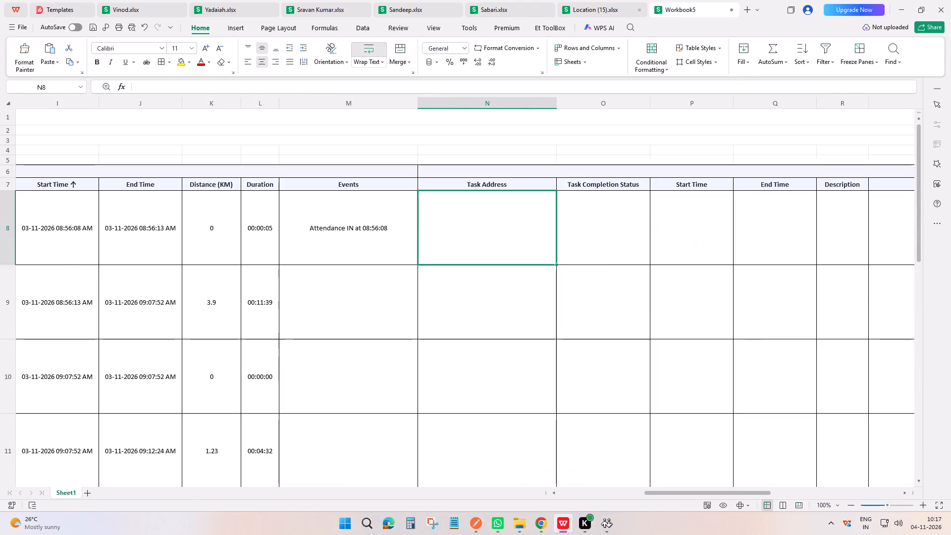
pyautogui.scroll(-1, 473, 241)
pyautogui.scroll(-2, 87, 312)
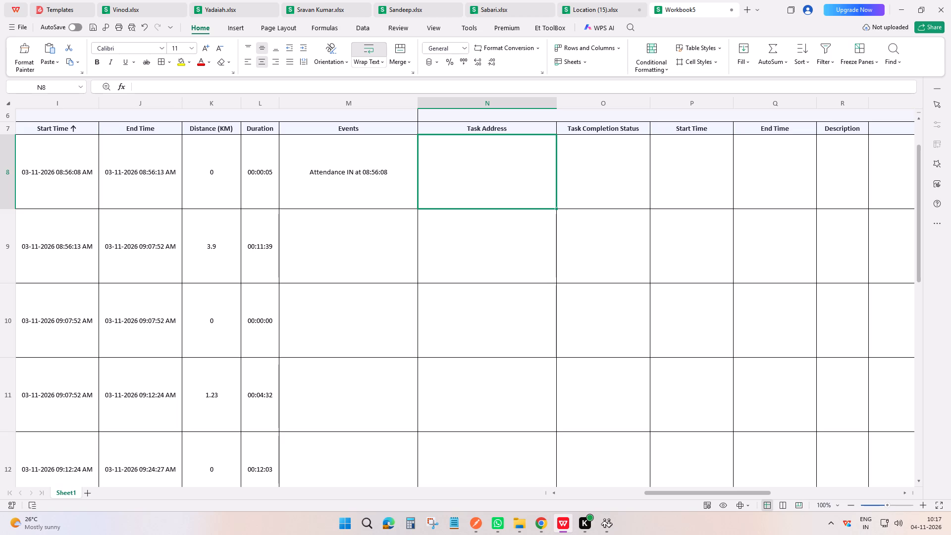
pyautogui.click(449, 217)
pyautogui.hotkey('ctrl', 'v')
# After checking the timeline, copy the Surya visit from row 9 to N10, the 09:07:52 AM halt, and clear it from row 9.
pyautogui.click(534, 529)
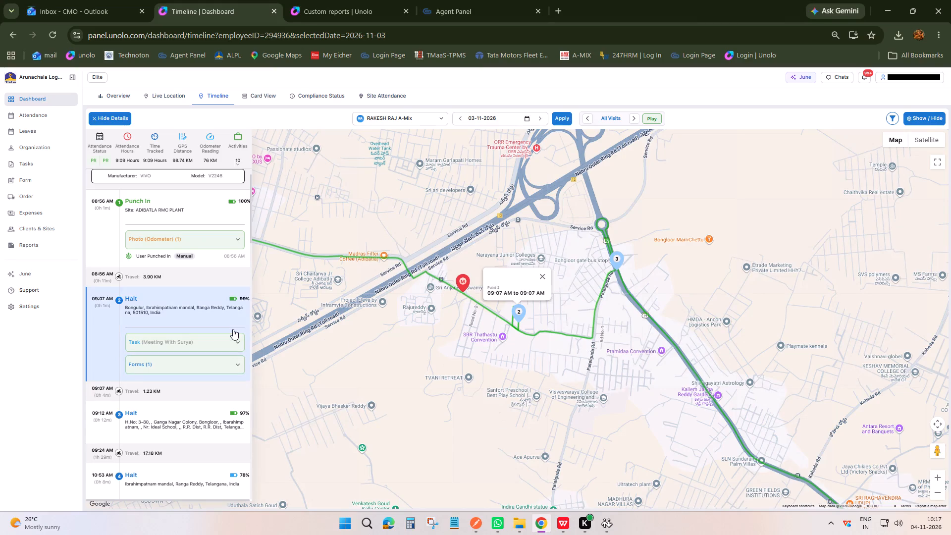
pyautogui.hotkey('alt', 'Tab')
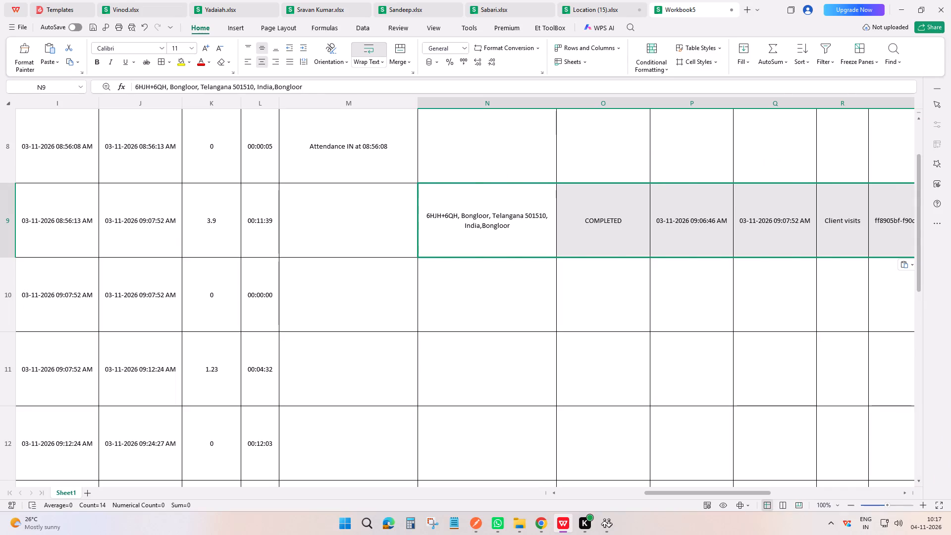
pyautogui.hotkey('ctrl', 'c')
pyautogui.click(480, 297)
pyautogui.hotkey('ctrl', 'v')
pyautogui.click(493, 240)
pyautogui.hotkey('ctrl', 'shift', 'Right')
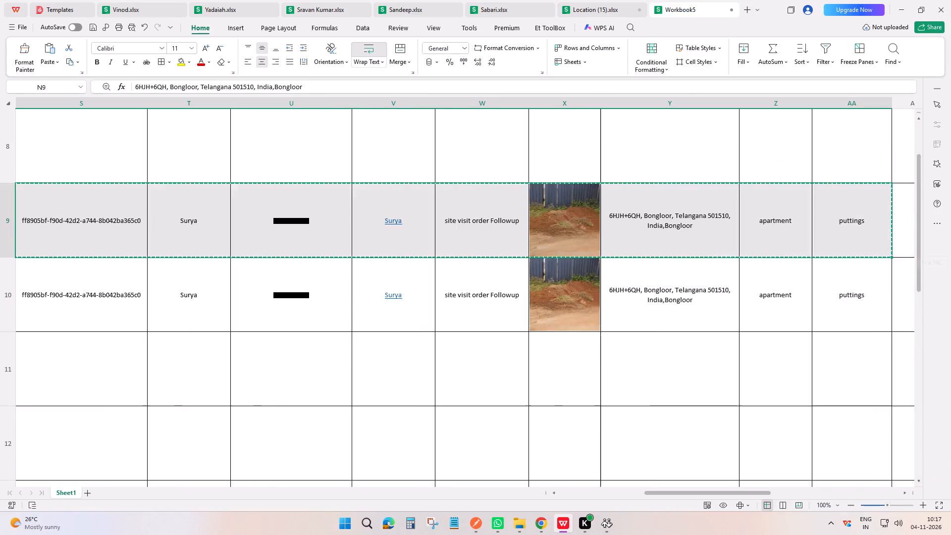
pyautogui.press('Delete')
# Examine the client visit task at the 11:08 AM halt in Rakesh's Unolo timeline.
pyautogui.scroll(-3, 324, 260)
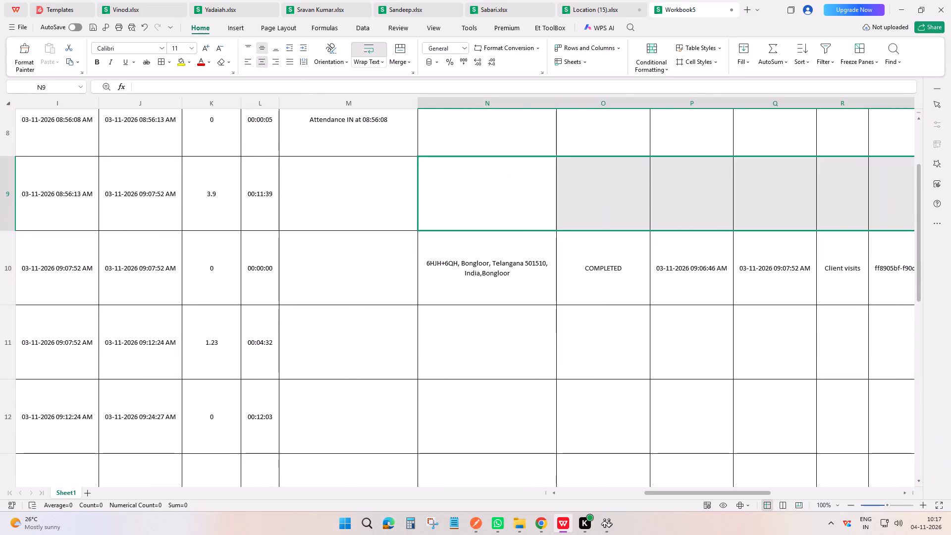
pyautogui.click(447, 302)
pyautogui.click(542, 530)
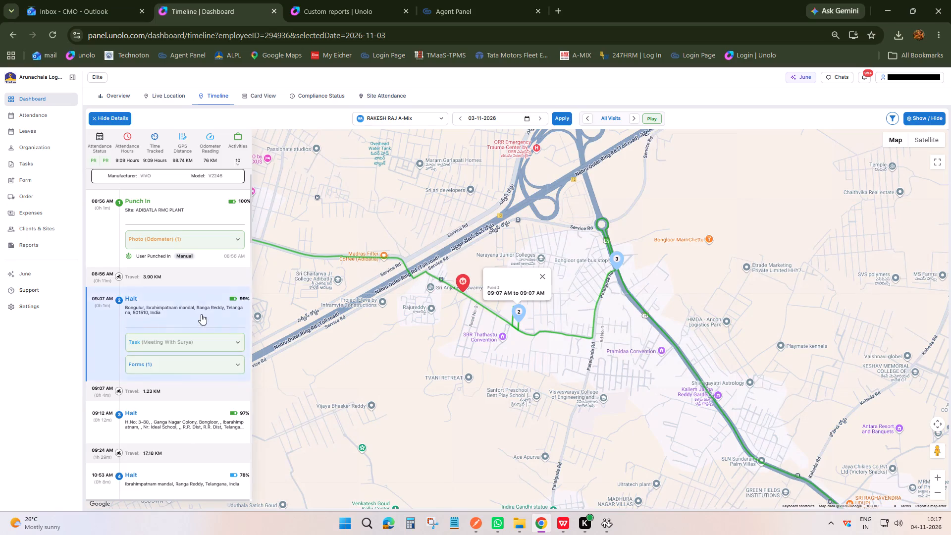
pyautogui.scroll(-4, 201, 315)
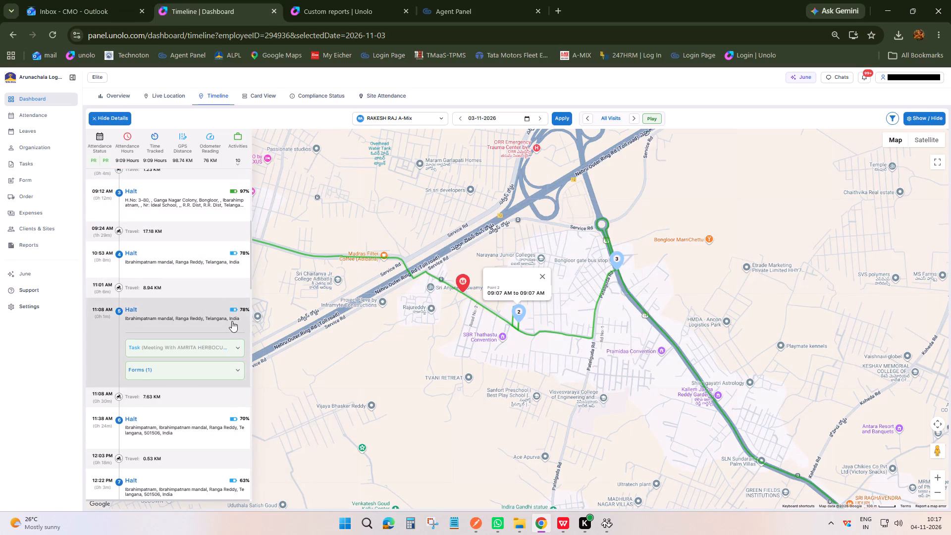
pyautogui.click(233, 348)
pyautogui.scroll(-2, 224, 325)
pyautogui.scroll(2, 218, 296)
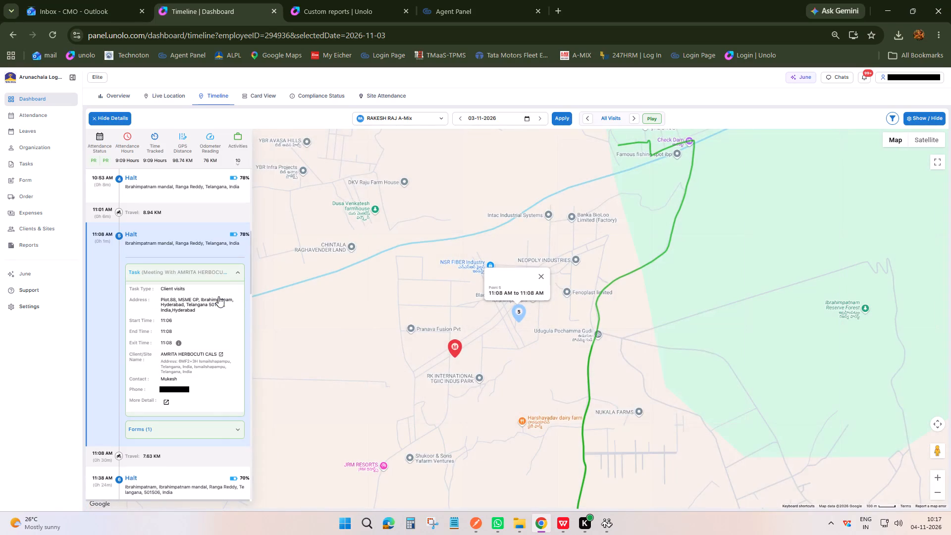
# Copy the AMRITA HERBOCUTI CALS visit details (N12:AA12) from Location (15).xlsx into Workbook5 at N16, the 11:08:22 AM halt row.
pyautogui.hotkey('alt', 'Tab')
pyautogui.click(582, 0)
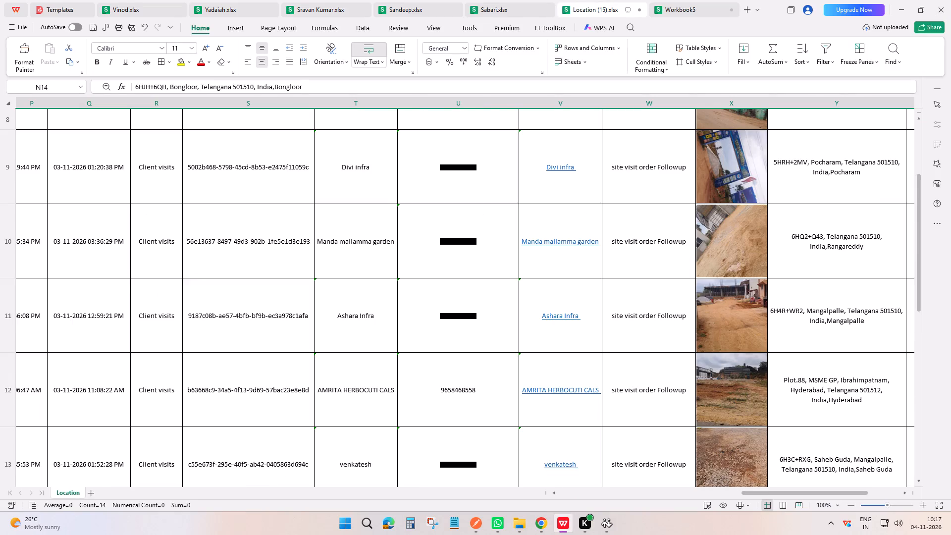
pyautogui.scroll(3, 554, 232)
pyautogui.scroll(-5, 554, 232)
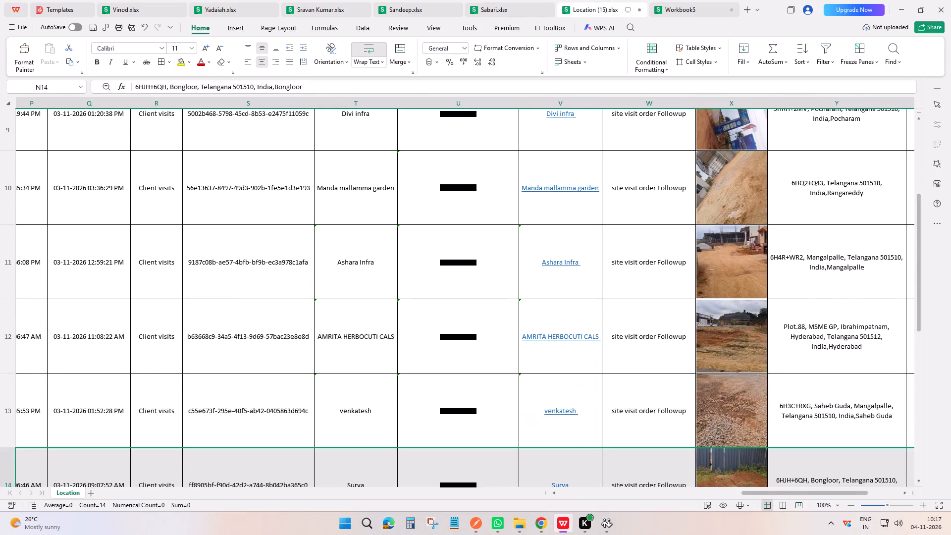
pyautogui.scroll(-4, 556, 308)
pyautogui.scroll(4, 556, 304)
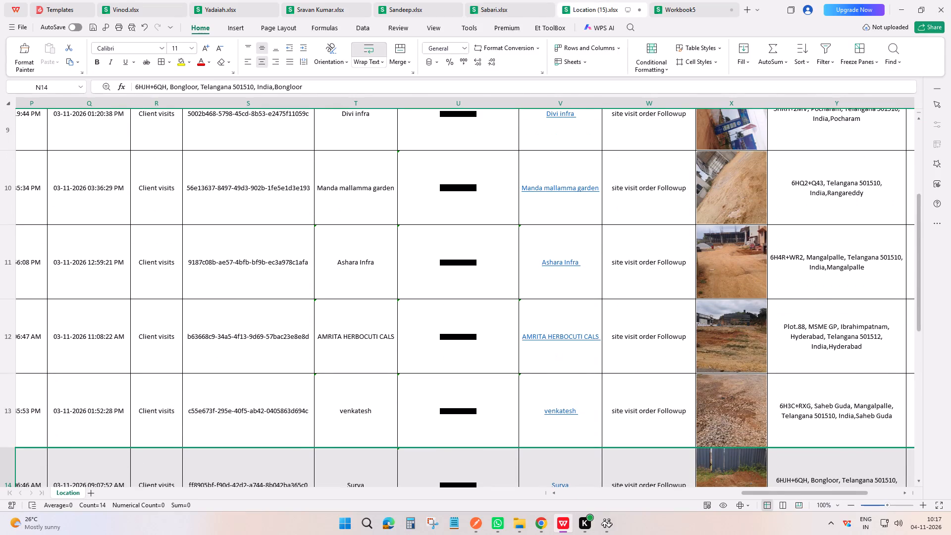
pyautogui.click(558, 309)
pyautogui.hotkey('ctrl', 'Left')
pyautogui.press('Right')
pyautogui.press('Right')
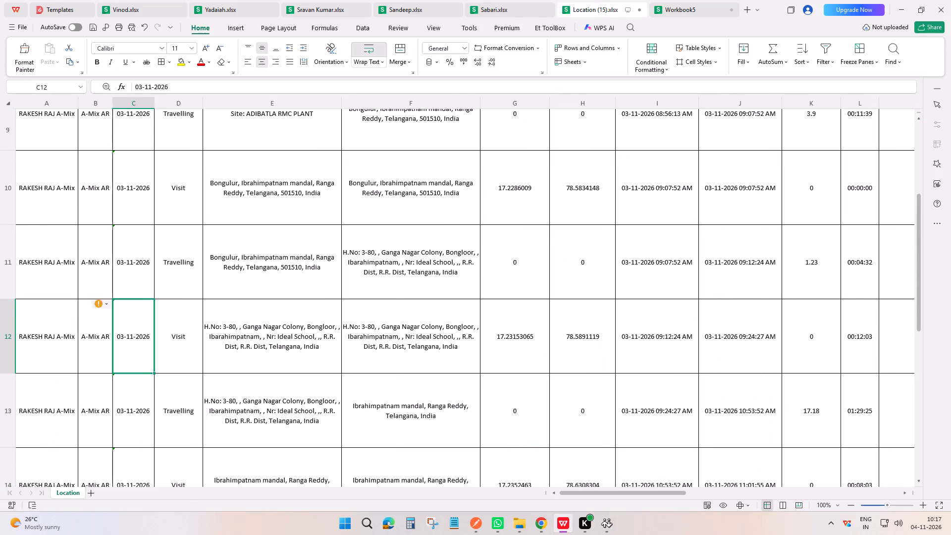
pyautogui.press('Right')
pyautogui.press('Right')
pyautogui.press('Right')
pyautogui.press('Right')
pyautogui.press('Right')
pyautogui.press('Right')
pyautogui.press('Right')
pyautogui.press('Right')
pyautogui.press('Right')
pyautogui.press('Right')
pyautogui.press('Right')
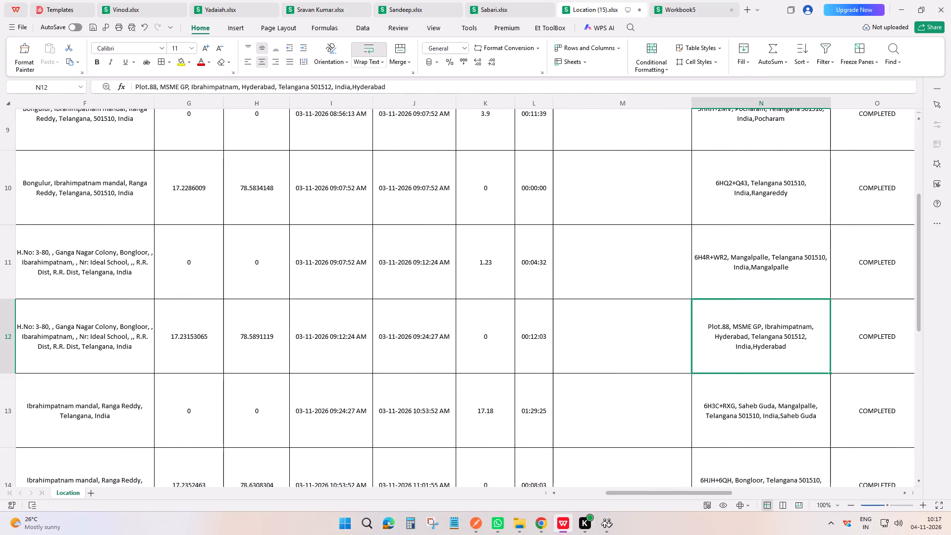
pyautogui.hotkey('ctrl', 'shift', 'Right')
pyautogui.hotkey('ctrl', 'c')
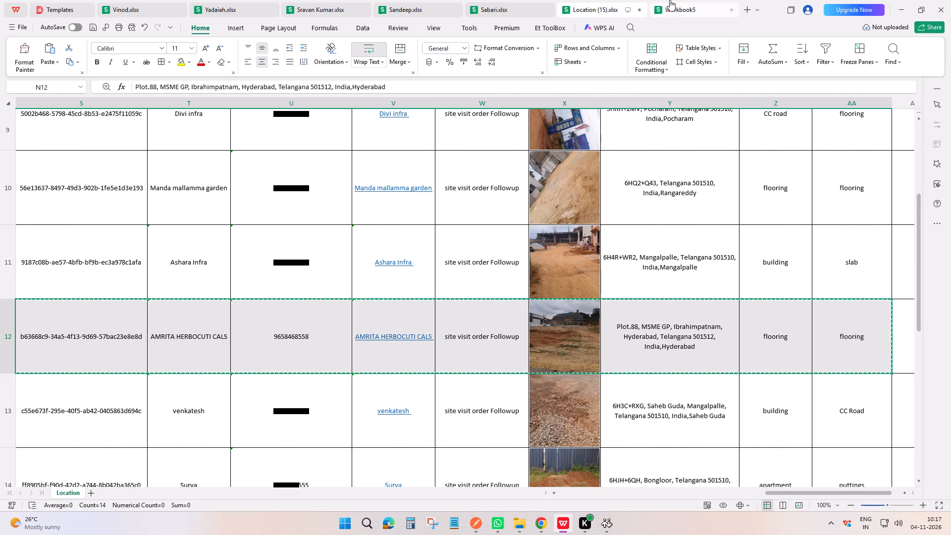
pyautogui.click(670, 0)
pyautogui.scroll(-2, 560, 215)
pyautogui.click(541, 520)
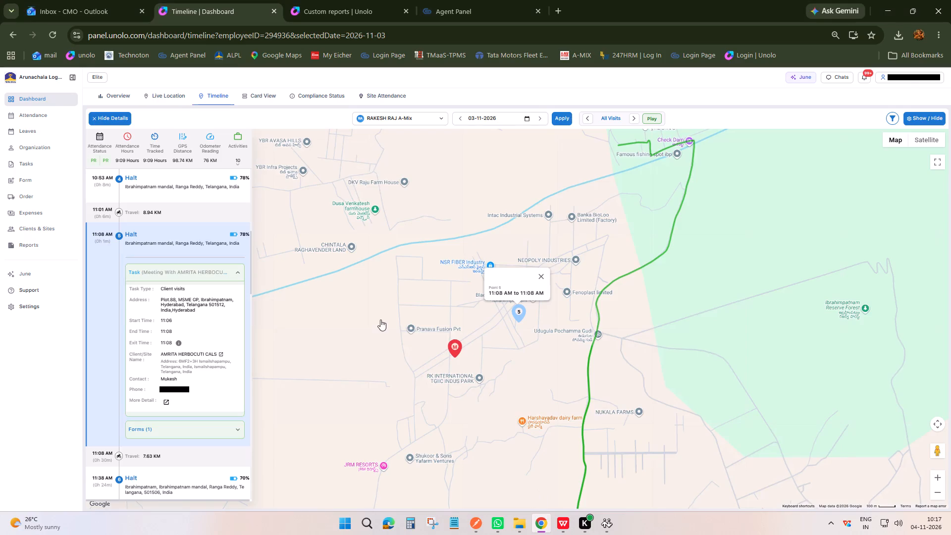
pyautogui.click(564, 527)
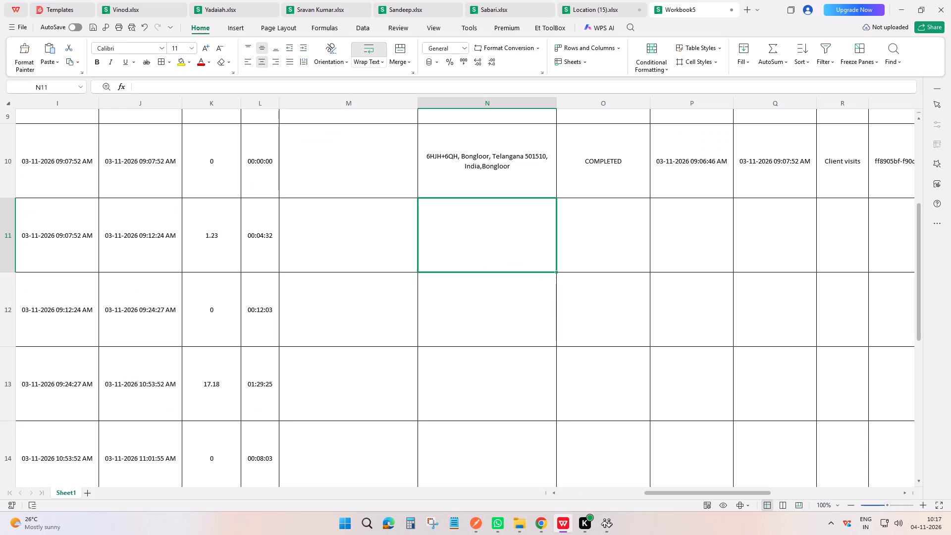
pyautogui.scroll(-8, 196, 317)
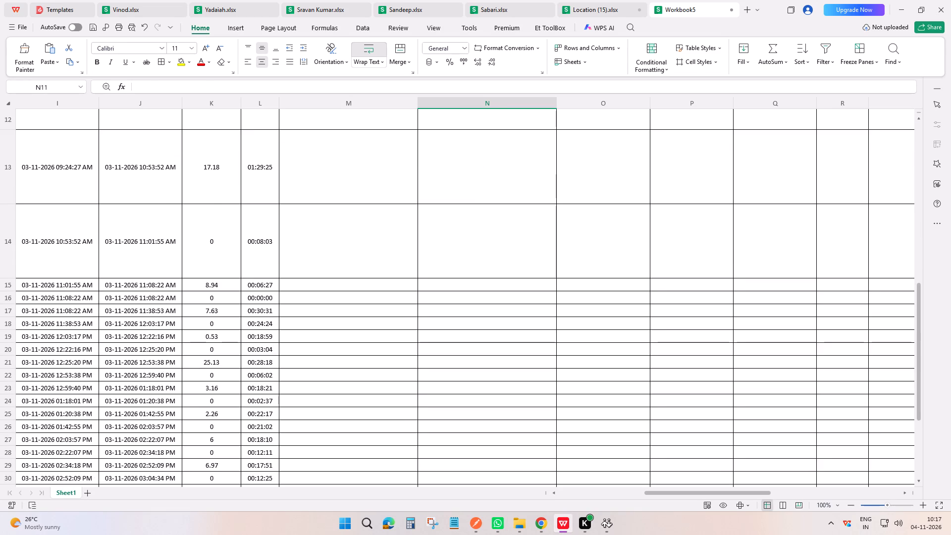
pyautogui.moveTo(77, 301); pyautogui.dragTo(448, 300)
pyautogui.click(450, 299)
pyautogui.hotkey('ctrl', 'v')
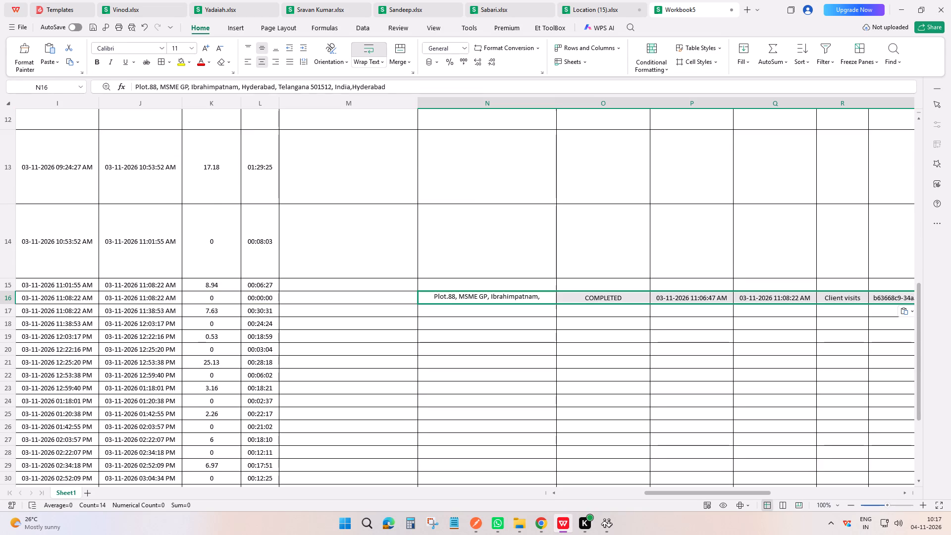
# Examine the client visit task at the 12:22 PM halt in Rakesh's Unolo timeline.
pyautogui.hotkey('alt', 'Tab')
pyautogui.scroll(-6, 187, 321)
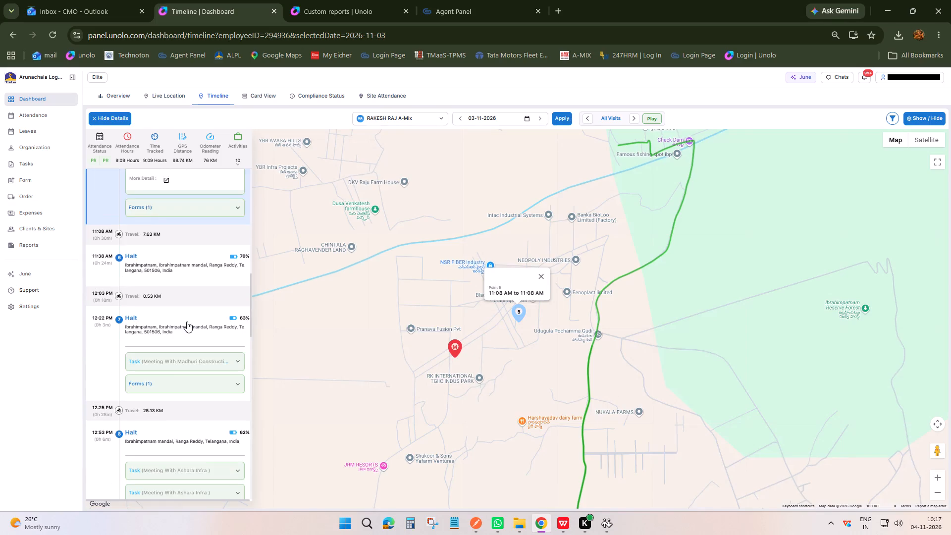
pyautogui.click(213, 252)
pyautogui.scroll(1, 213, 265)
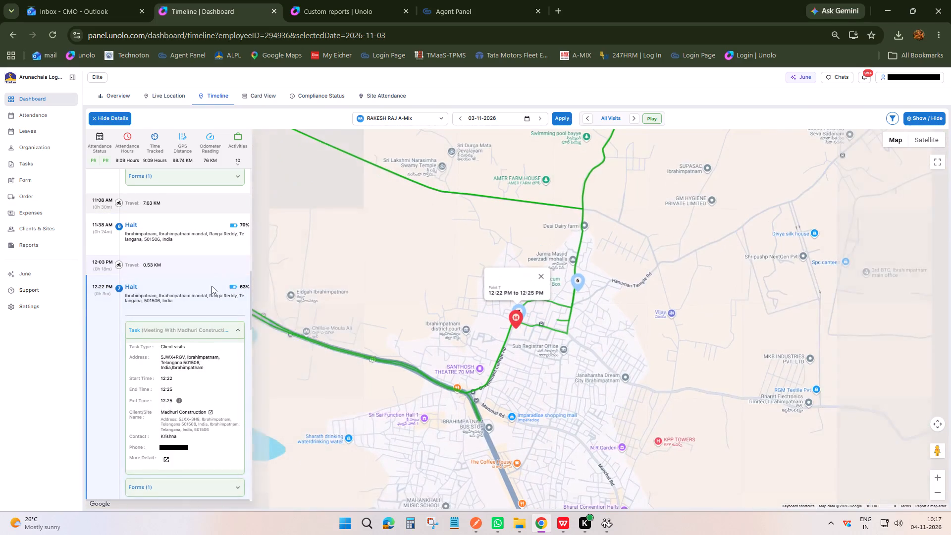
pyautogui.scroll(-1, 211, 301)
# Copy the Madhuri Construction visit details (N8:AA8) from Location (15).xlsx into Workbook5 at N20, the 12:22:16 PM halt row.
pyautogui.click(564, 534)
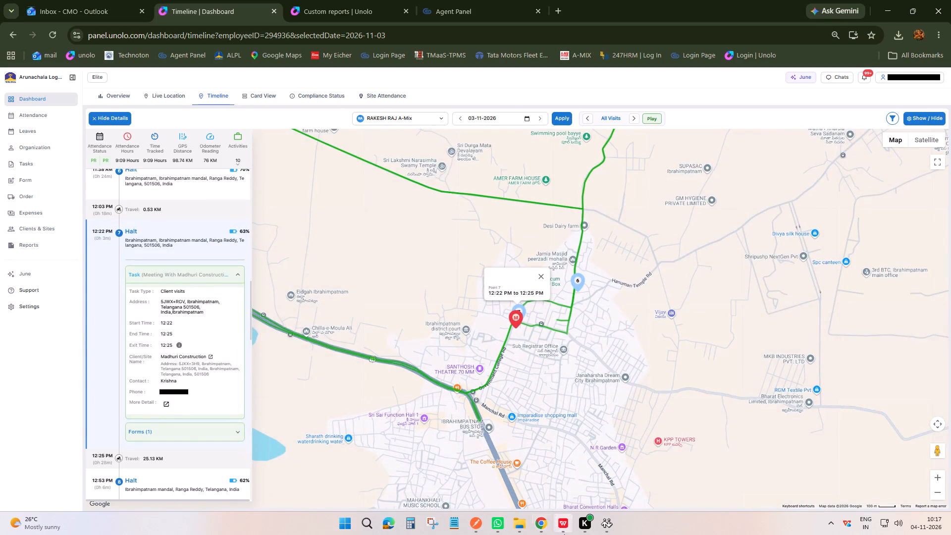
pyautogui.click(605, 3)
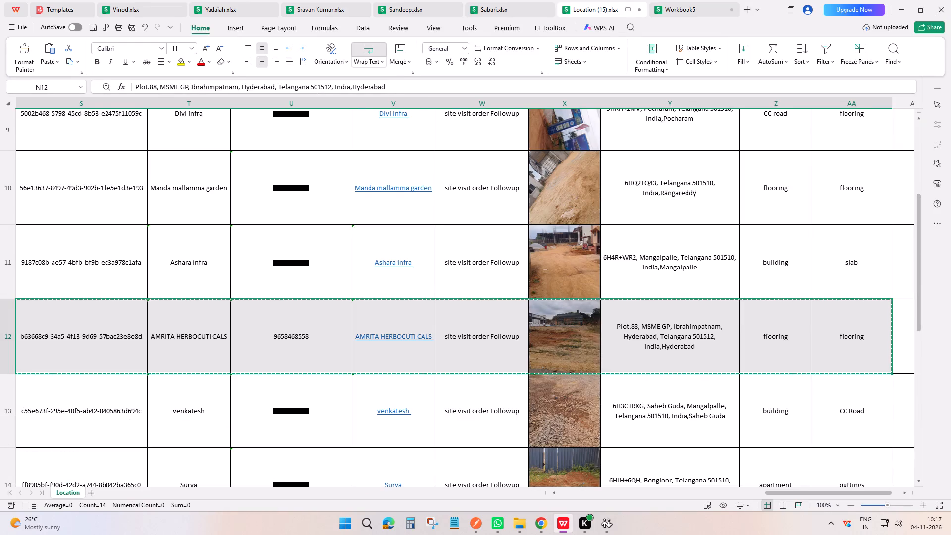
pyautogui.scroll(-5, 483, 293)
pyautogui.scroll(3, 483, 294)
pyautogui.scroll(-1, 483, 294)
pyautogui.scroll(1, 483, 294)
pyautogui.scroll(2, 460, 259)
pyautogui.scroll(4, 406, 209)
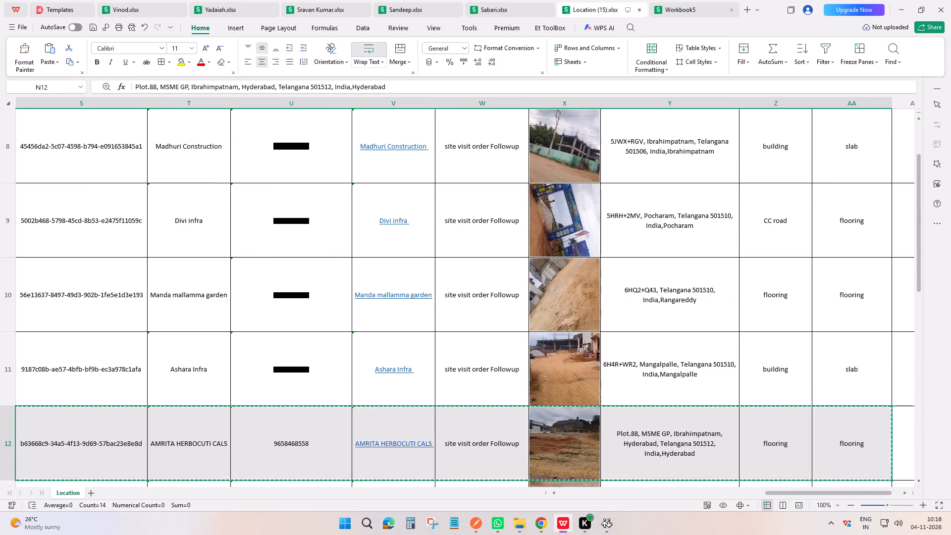
pyautogui.scroll(2, 406, 209)
pyautogui.click(384, 223)
pyautogui.press('Left')
pyautogui.press('Left')
pyautogui.press('Left')
pyautogui.press('Left')
pyautogui.press('Left')
pyautogui.press('Left')
pyautogui.press('Left')
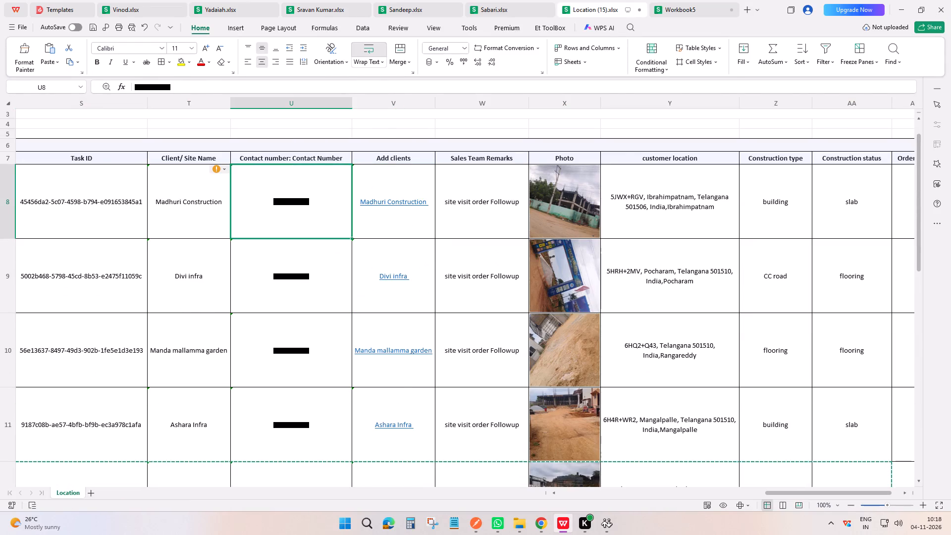
pyautogui.press('Left')
pyautogui.hotkey('ctrl', 'shift', 'Right')
pyautogui.hotkey('ctrl', 'c')
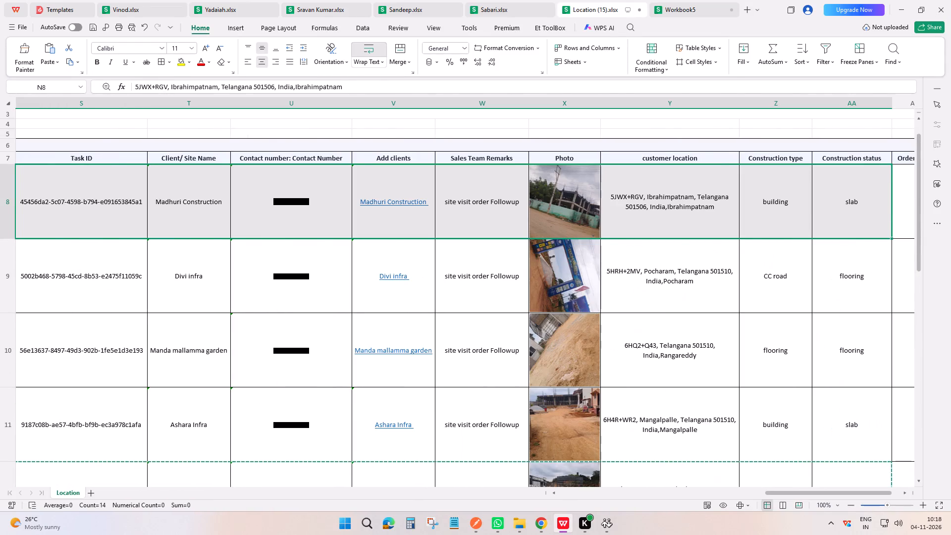
pyautogui.click(665, 0)
pyautogui.scroll(-2, 562, 236)
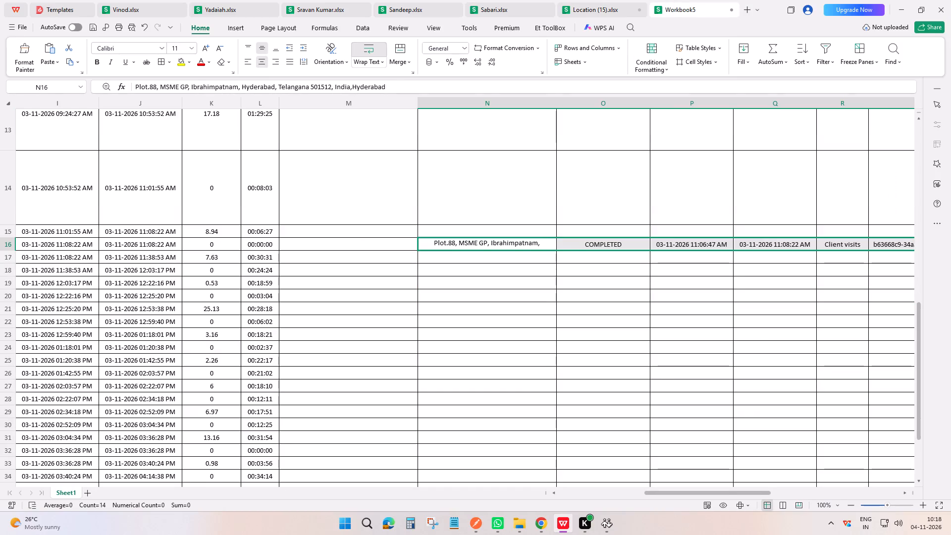
pyautogui.click(547, 526)
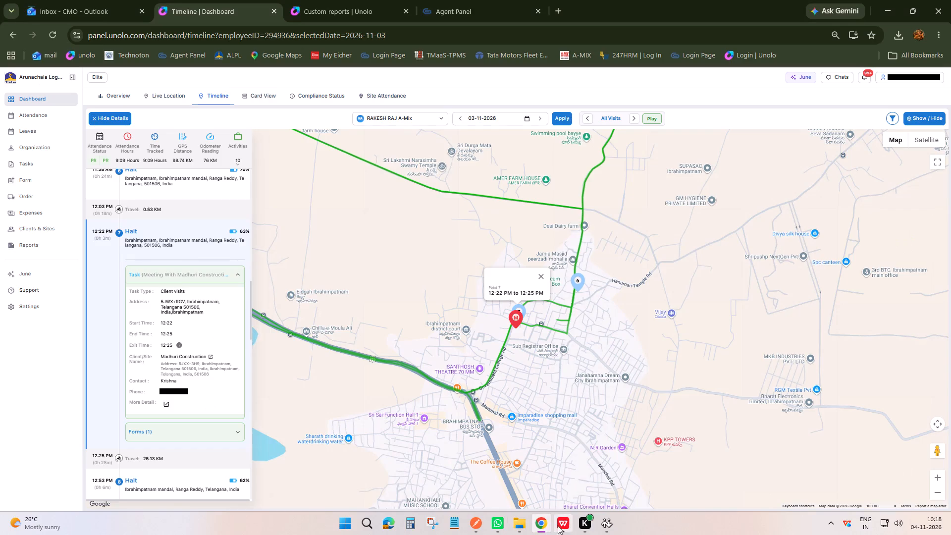
pyautogui.click(559, 526)
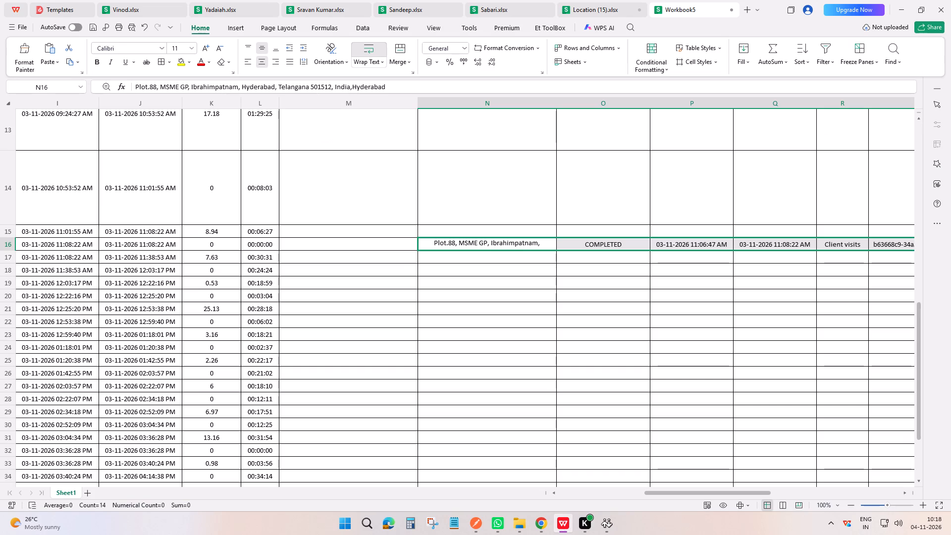
pyautogui.moveTo(73, 297); pyautogui.dragTo(463, 294)
pyautogui.click(463, 294)
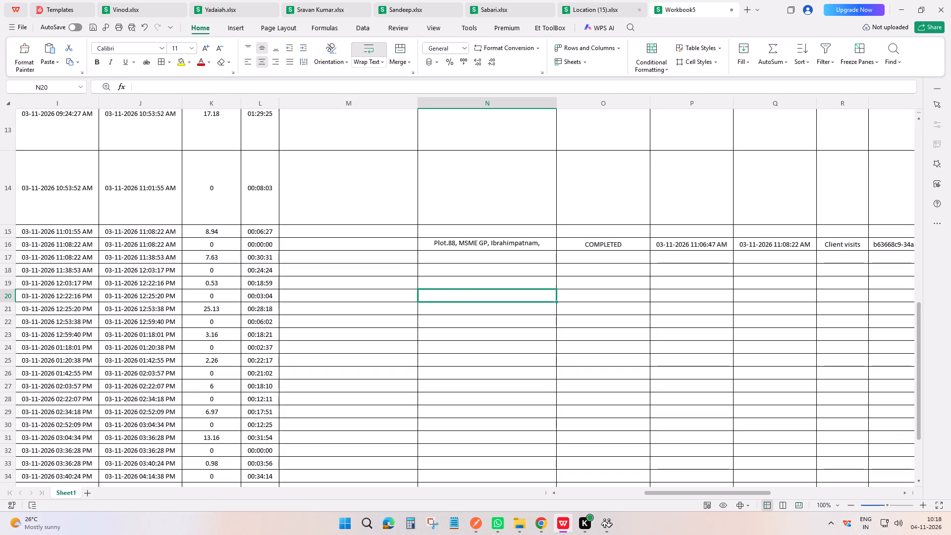
pyautogui.hotkey('ctrl', 'v')
# Examine both task entries at the 12:53 PM halt in Rakesh's Unolo timeline to identify the client visit.
pyautogui.hotkey('alt', 'Tab')
pyautogui.scroll(-5, 181, 281)
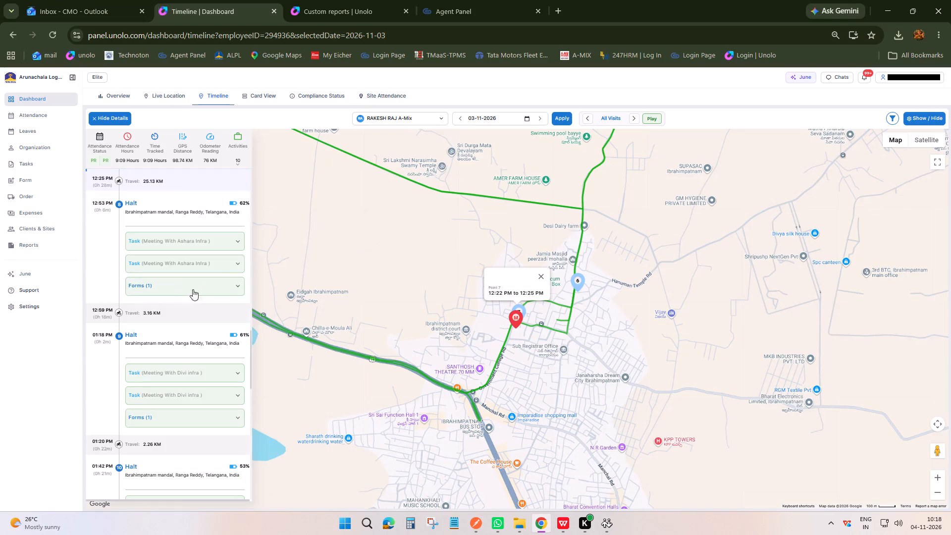
pyautogui.click(229, 240)
pyautogui.scroll(-1, 222, 263)
pyautogui.click(224, 360)
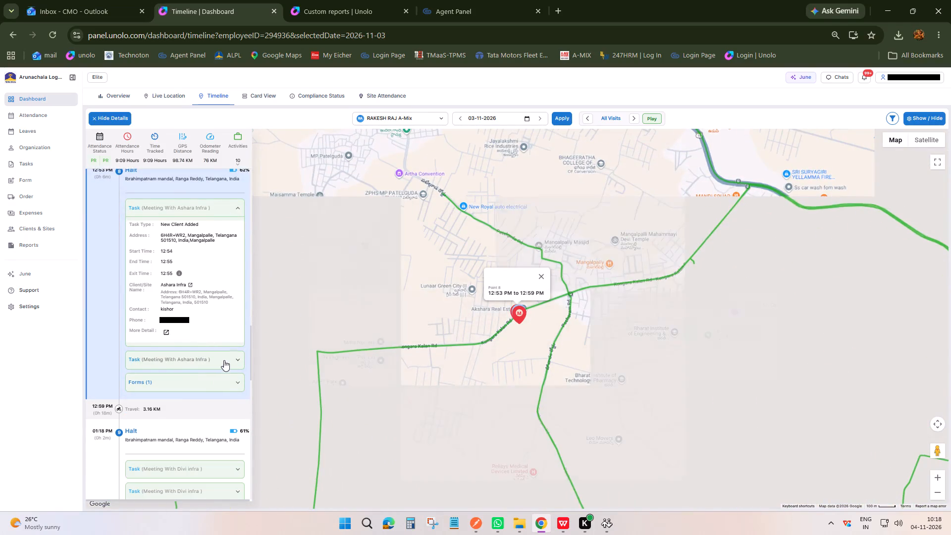
pyautogui.scroll(-3, 209, 337)
pyautogui.scroll(4, 209, 337)
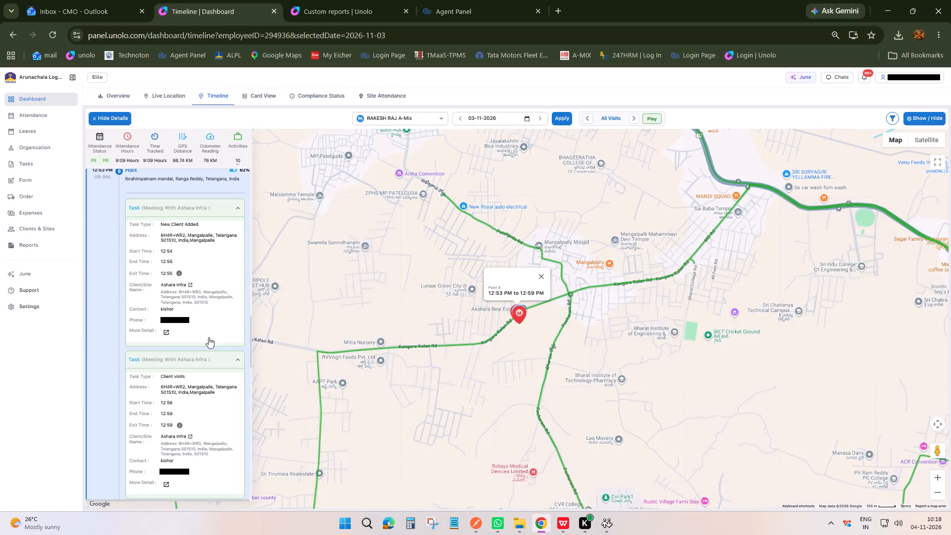
pyautogui.scroll(-4, 207, 319)
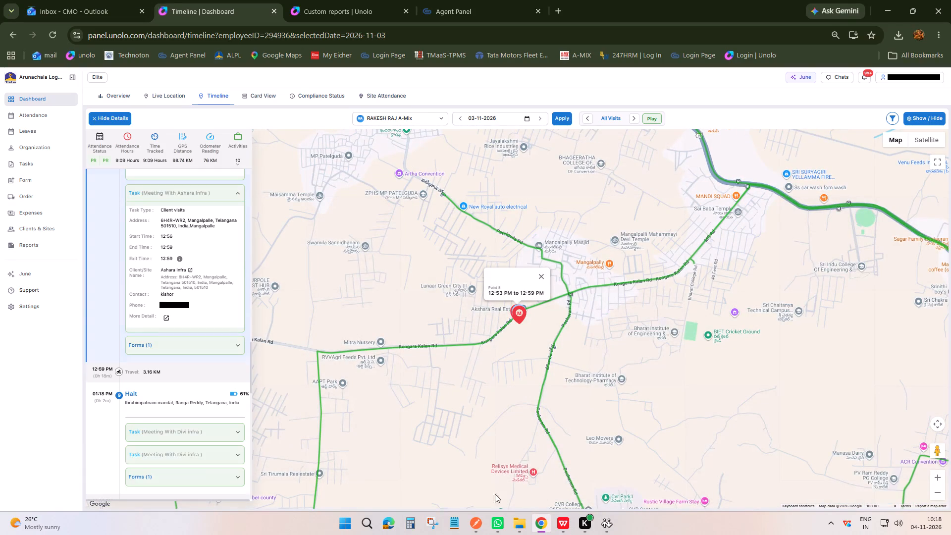
# Copy the Ashara Infra visit details (N11:AA11) from Location (15).xlsx into Workbook5 at N22, the 12:53:38 PM halt row.
pyautogui.click(562, 529)
pyautogui.click(595, 2)
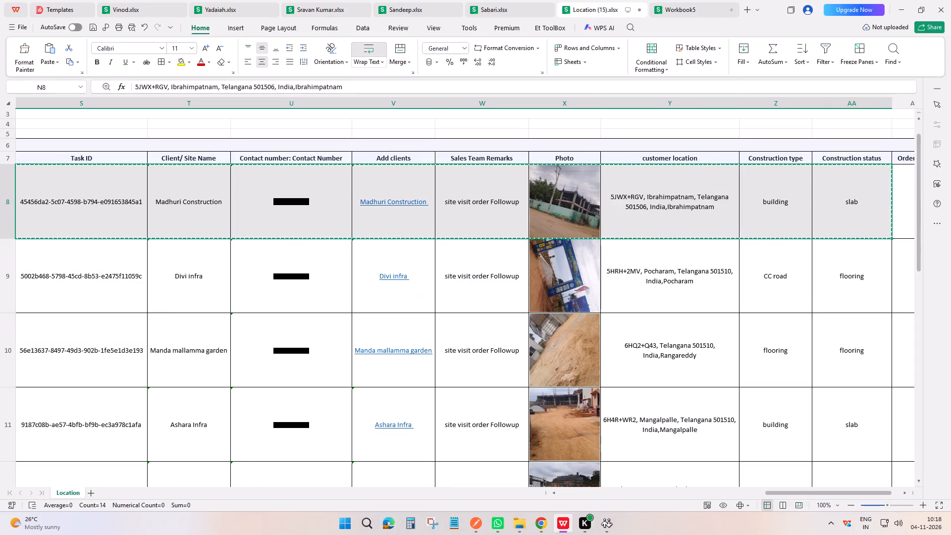
pyautogui.scroll(-5, 432, 303)
pyautogui.click(424, 301)
pyautogui.press('Left')
pyautogui.press('Left')
pyautogui.press('Left')
pyautogui.press('Left')
pyautogui.press('Left')
pyautogui.press('Left')
pyautogui.press('Left')
pyautogui.press('Left')
pyautogui.press('Left')
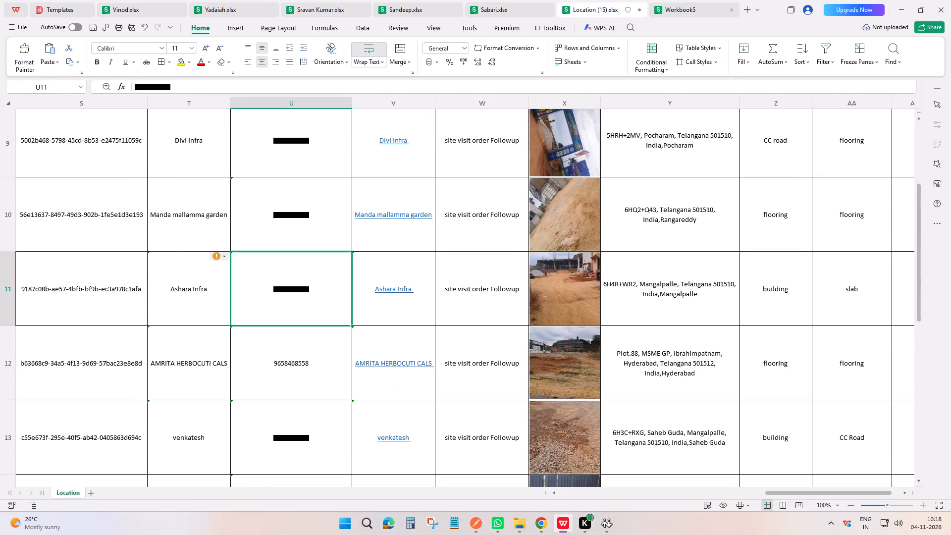
pyautogui.press('Right')
pyautogui.hotkey('ctrl', 'shift', 'Right')
pyautogui.hotkey('ctrl', 'c')
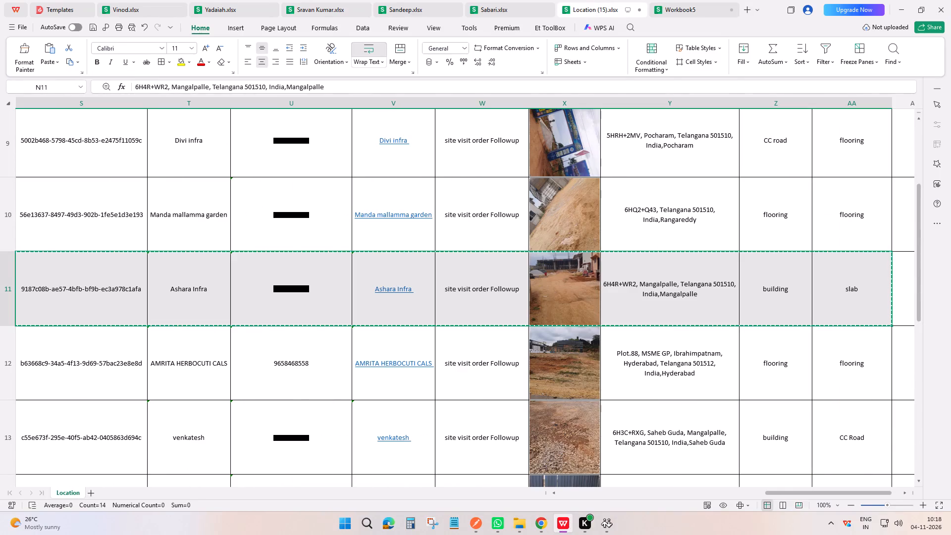
pyautogui.click(707, 0)
pyautogui.scroll(-3, 507, 303)
pyautogui.moveTo(72, 243); pyautogui.dragTo(147, 242)
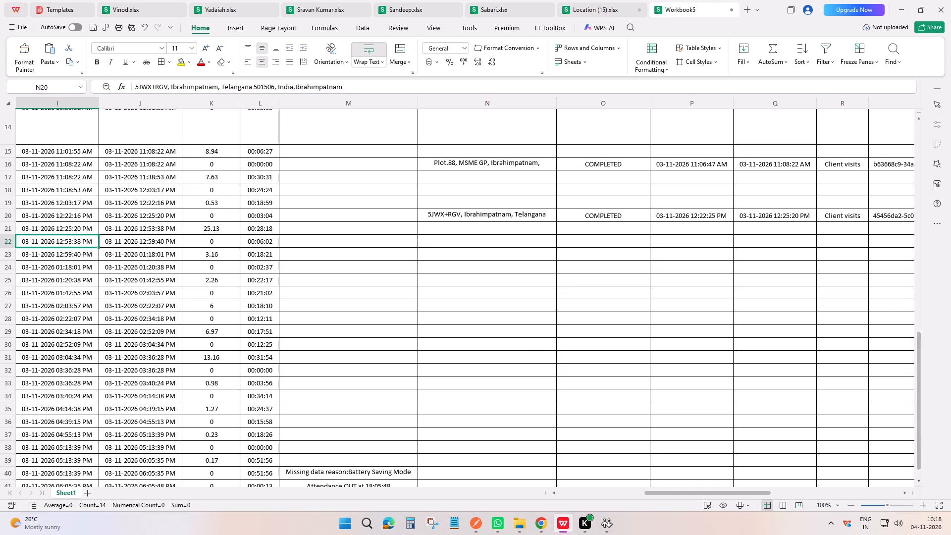
pyautogui.moveTo(147, 242); pyautogui.dragTo(465, 241)
pyautogui.click(465, 241)
pyautogui.hotkey('ctrl', 'v')
# Examine both task entries at the 01:18 PM halt in Rakesh's Unolo timeline to identify the client visit.
pyautogui.hotkey('alt', 'Tab')
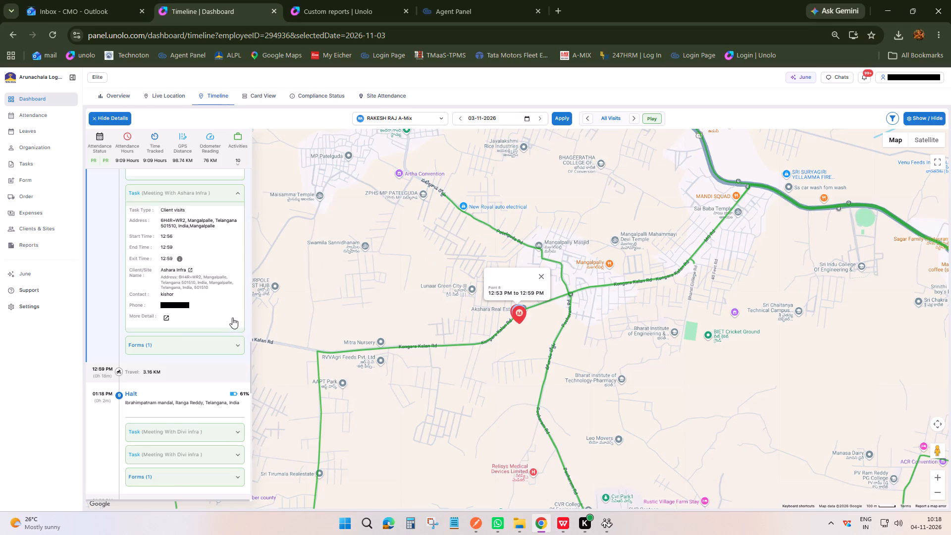
pyautogui.scroll(-2, 224, 324)
pyautogui.click(219, 323)
pyautogui.scroll(-2, 216, 315)
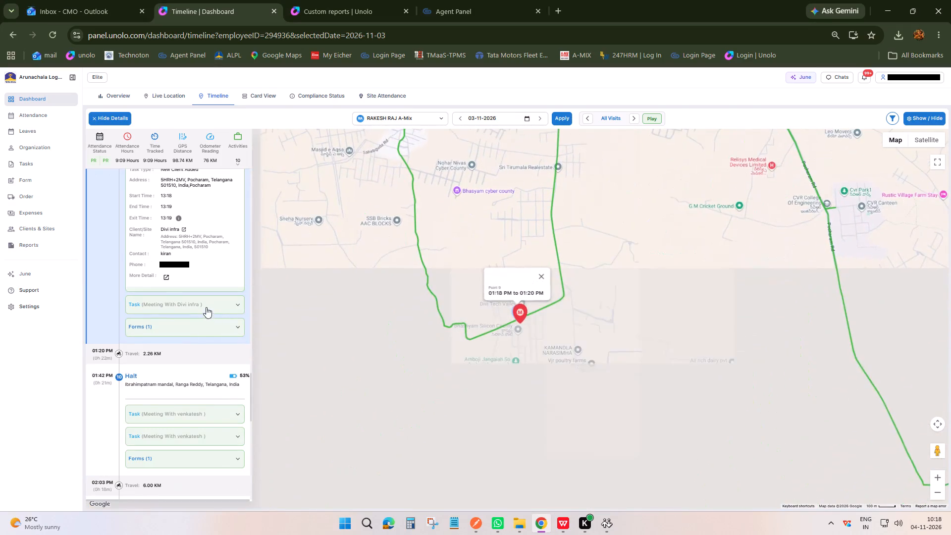
pyautogui.click(208, 305)
pyautogui.scroll(3, 208, 305)
pyautogui.scroll(-4, 205, 305)
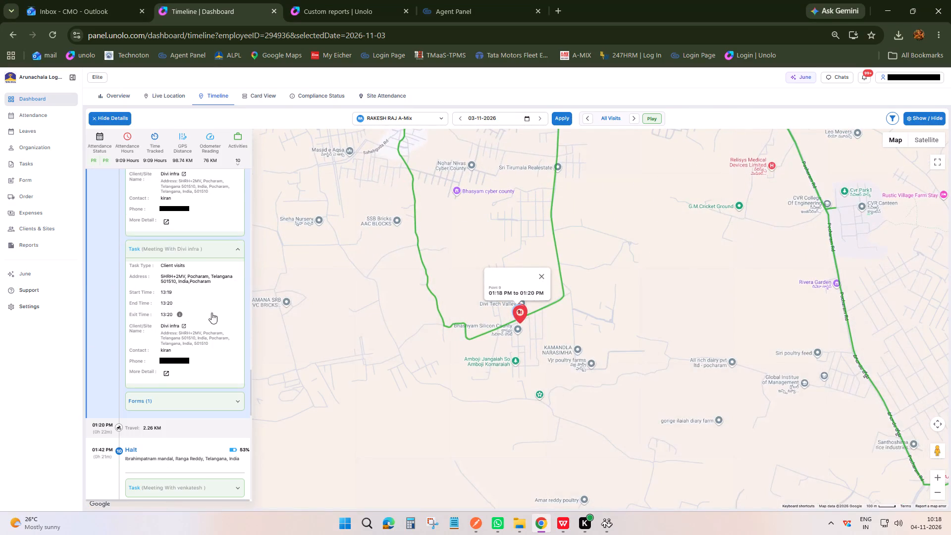
# Copy the Divi infra visit details (N9:AA9) from Location (15).xlsx into Workbook5 at N24, the 01:18:01 PM halt row.
pyautogui.click(567, 523)
pyautogui.click(603, 5)
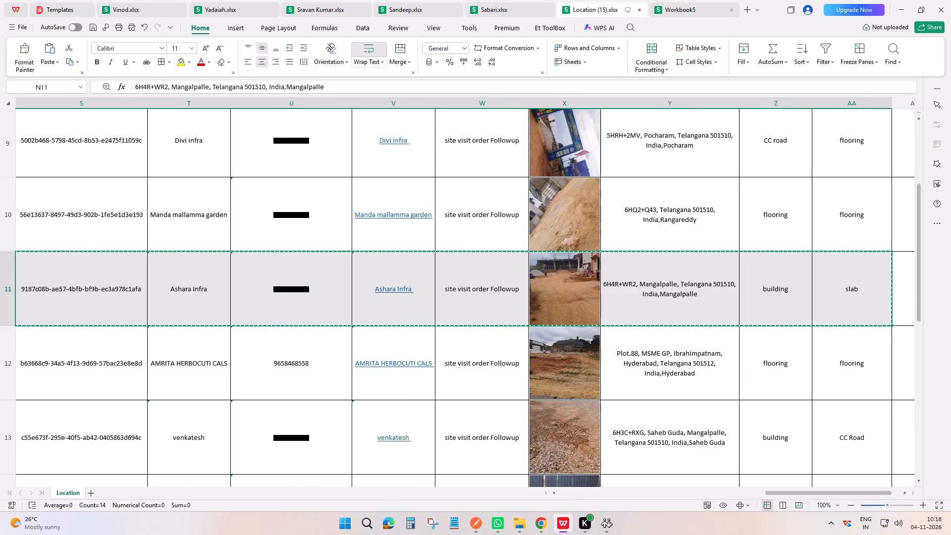
pyautogui.scroll(-4, 447, 304)
pyautogui.scroll(5, 418, 331)
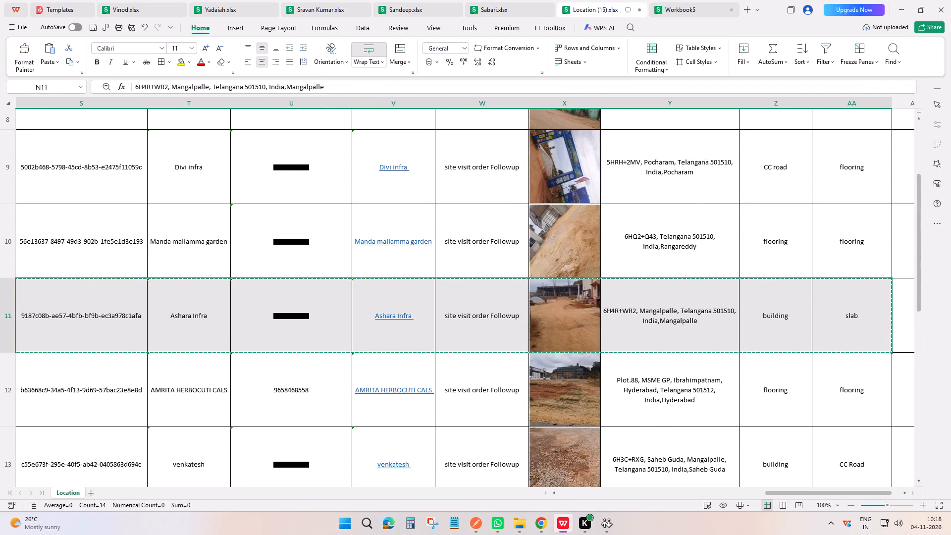
pyautogui.click(395, 182)
pyautogui.press('Left')
pyautogui.press('Left')
pyautogui.press('Left')
pyautogui.press('Left')
pyautogui.press('Left')
pyautogui.press('Left')
pyautogui.press('Left')
pyautogui.press('Left')
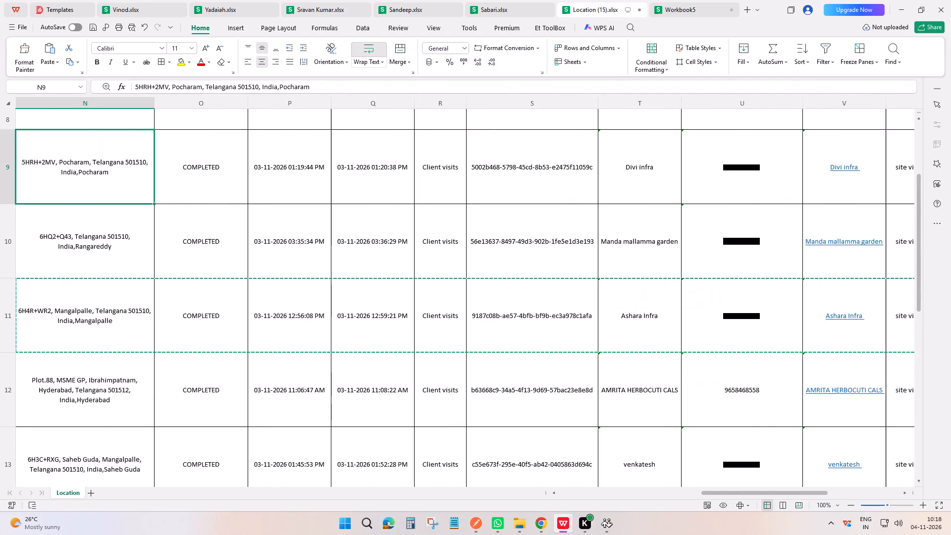
pyautogui.hotkey('ctrl', 'shift', 'Right')
pyautogui.hotkey('ctrl', 'c')
pyautogui.click(698, 3)
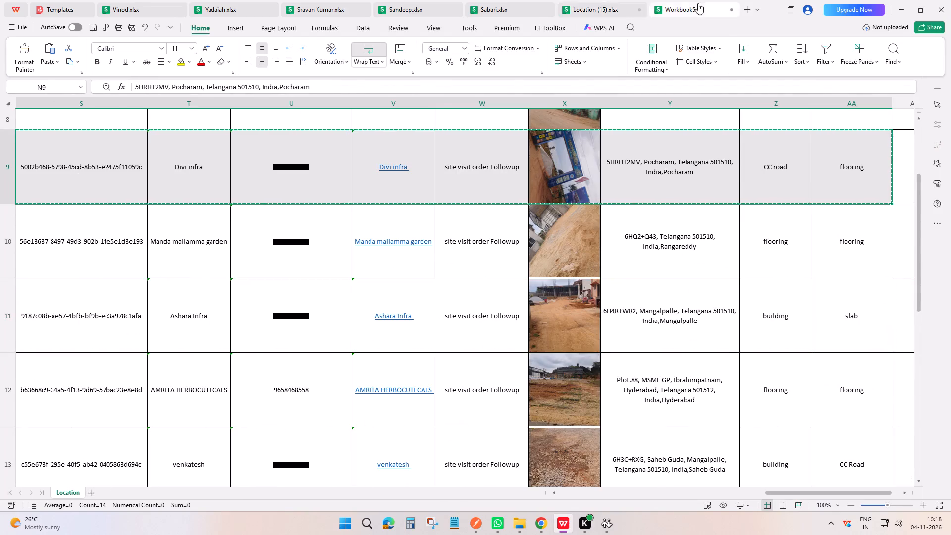
pyautogui.scroll(-3, 385, 270)
pyautogui.moveTo(71, 190); pyautogui.dragTo(122, 191)
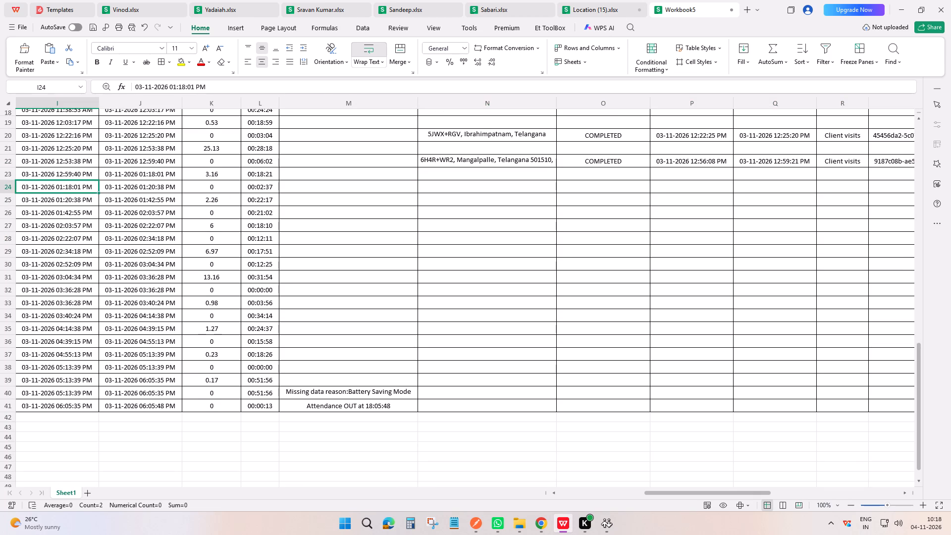
pyautogui.moveTo(122, 191); pyautogui.dragTo(480, 189)
pyautogui.click(480, 189)
pyautogui.hotkey('ctrl', 'v')
# Examine both task entries at the 01:42 PM halt in Rakesh's Unolo timeline to identify the client visit.
pyautogui.hotkey('alt', 'Tab')
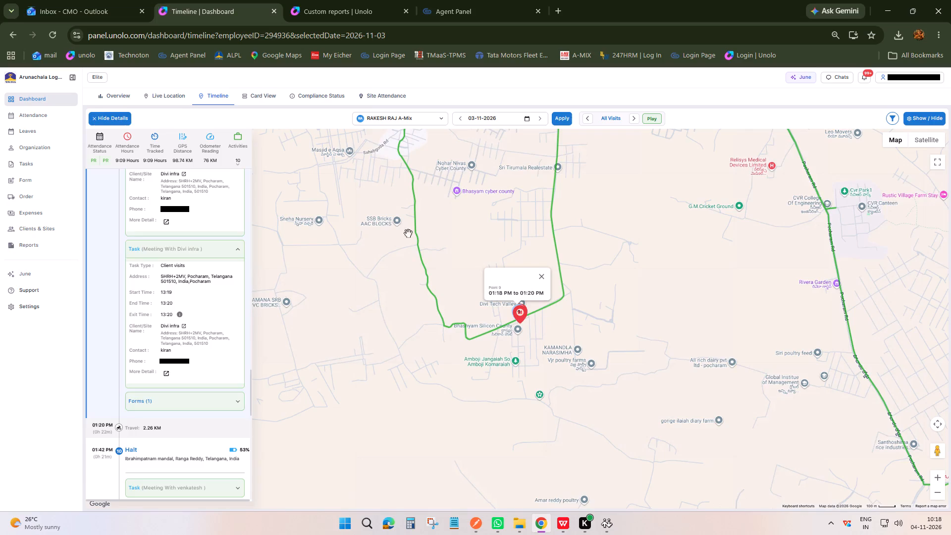
pyautogui.scroll(-3, 190, 276)
pyautogui.click(198, 321)
pyautogui.scroll(-3, 204, 299)
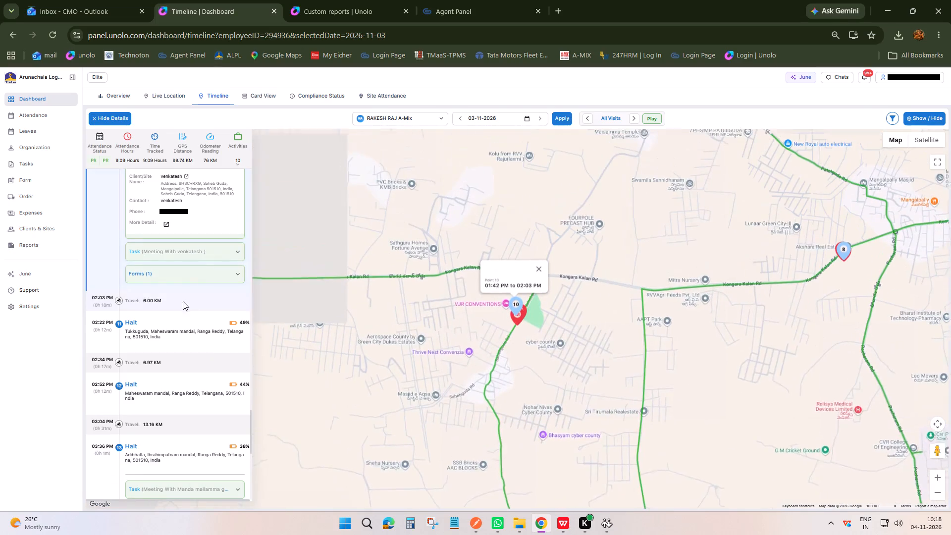
pyautogui.click(205, 246)
pyautogui.scroll(3, 204, 278)
pyautogui.scroll(-1, 204, 278)
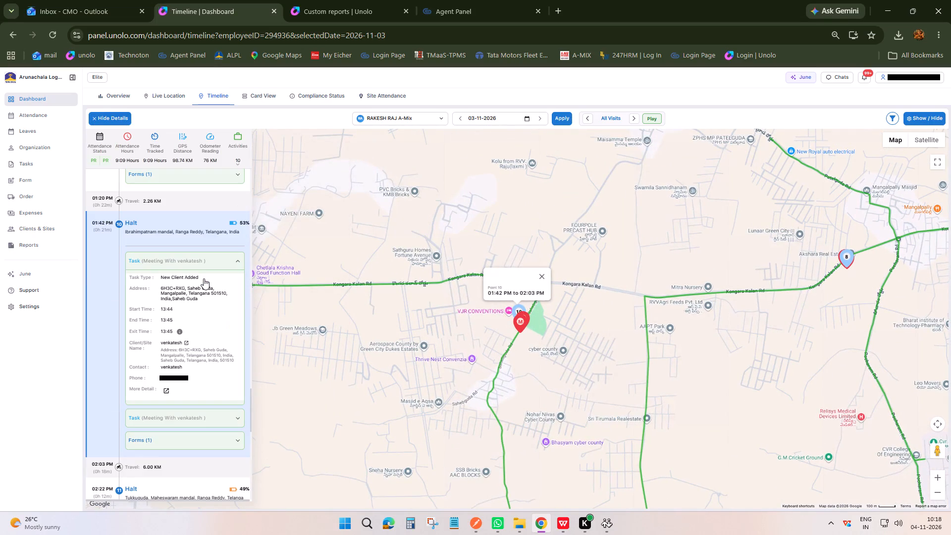
pyautogui.click(220, 361)
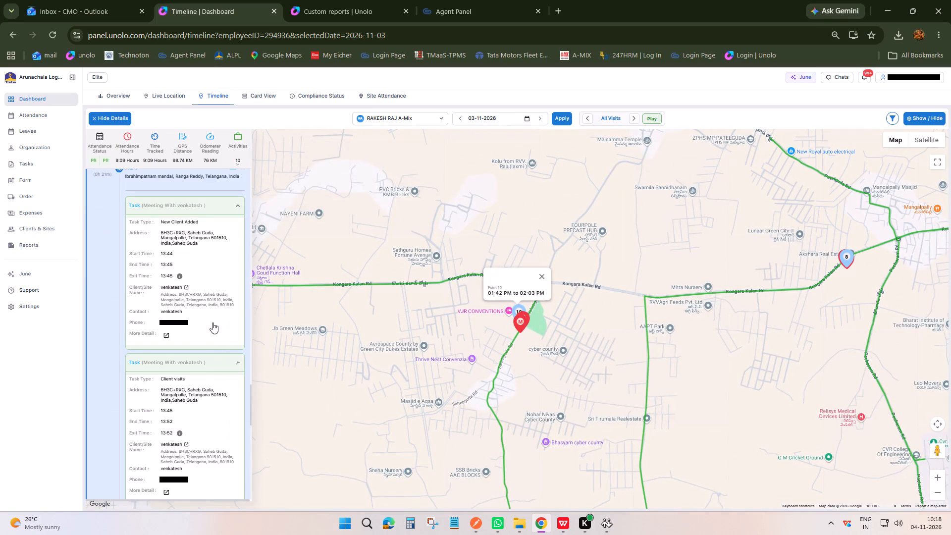
pyautogui.scroll(2, 212, 322)
pyautogui.scroll(-6, 212, 322)
pyautogui.scroll(1, 212, 322)
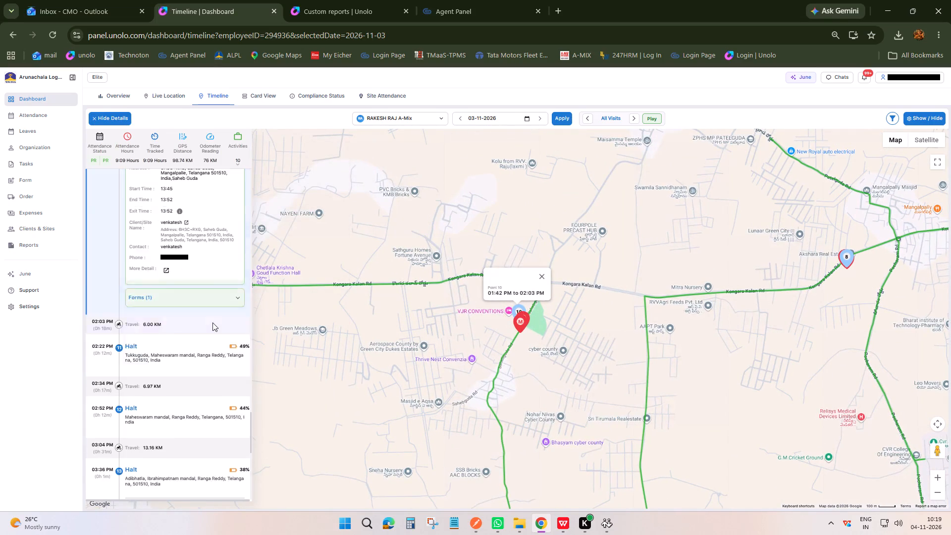
pyautogui.scroll(2, 212, 322)
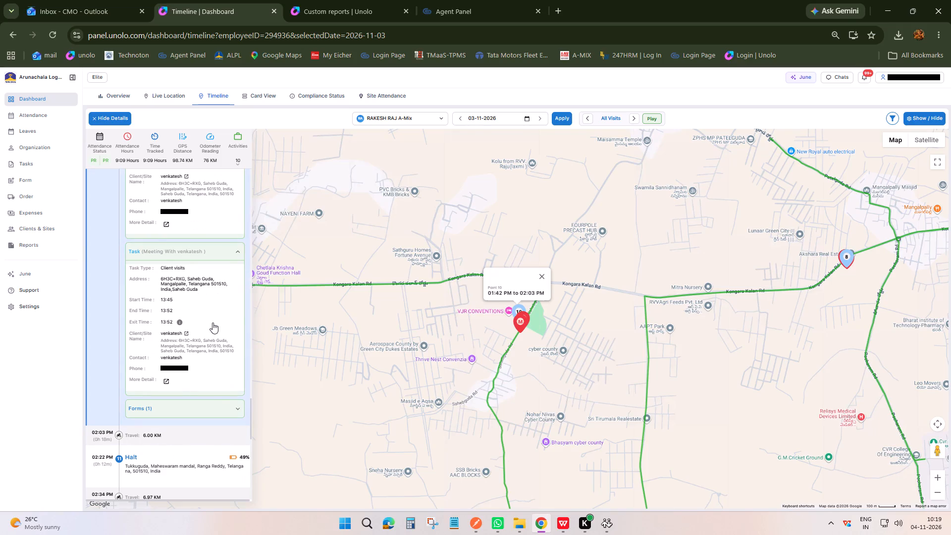
# Copy the venkatesh visit details (N13:AA13) from Location (15).xlsx into Workbook5 at N26, the 01:42:55 PM halt row.
pyautogui.click(565, 523)
pyautogui.click(589, 0)
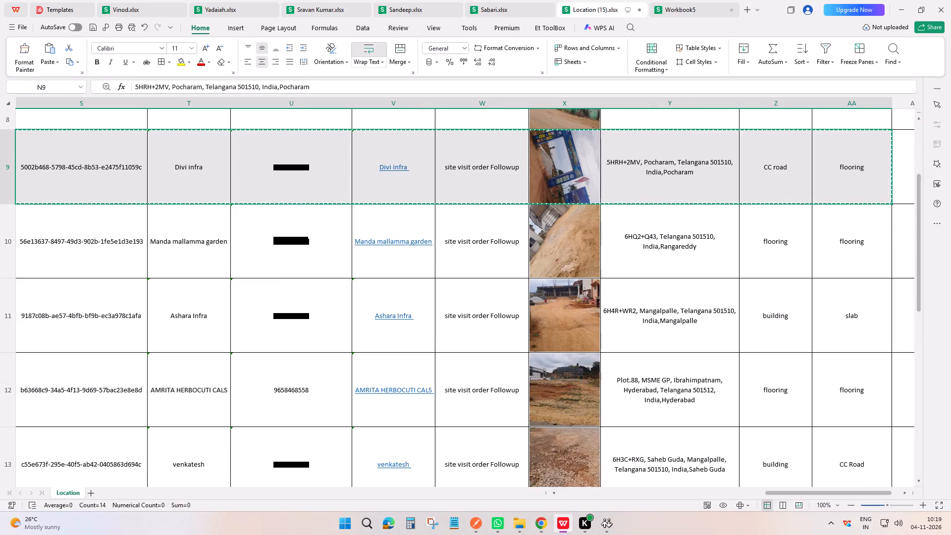
pyautogui.scroll(-4, 514, 264)
pyautogui.click(405, 343)
pyautogui.press('Left')
pyautogui.press('Left')
pyautogui.press('Left')
pyautogui.press('Left')
pyautogui.press('Left')
pyautogui.press('Left')
pyautogui.press('Left')
pyautogui.press('Left')
pyautogui.press('Left')
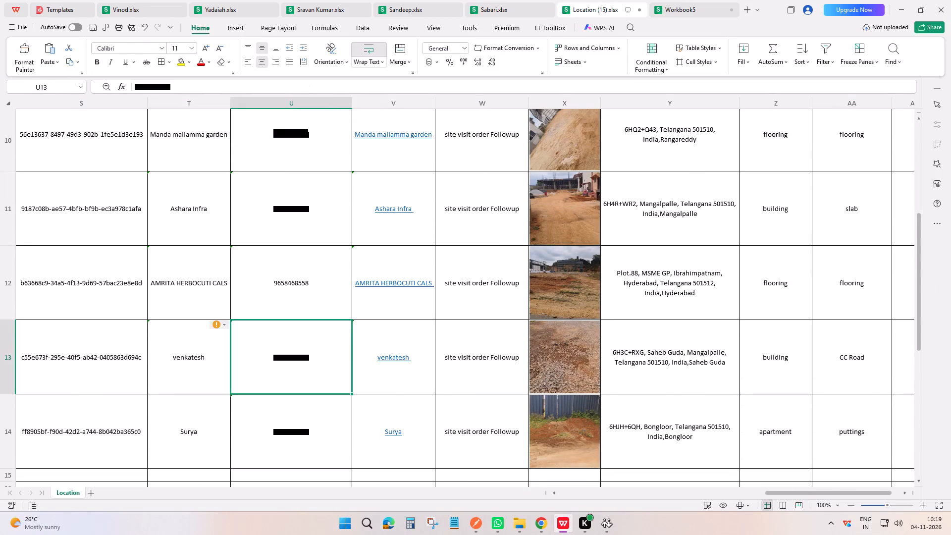
pyautogui.press('Right')
pyautogui.hotkey('ctrl', 'shift', 'Right')
pyautogui.hotkey('ctrl', 'c')
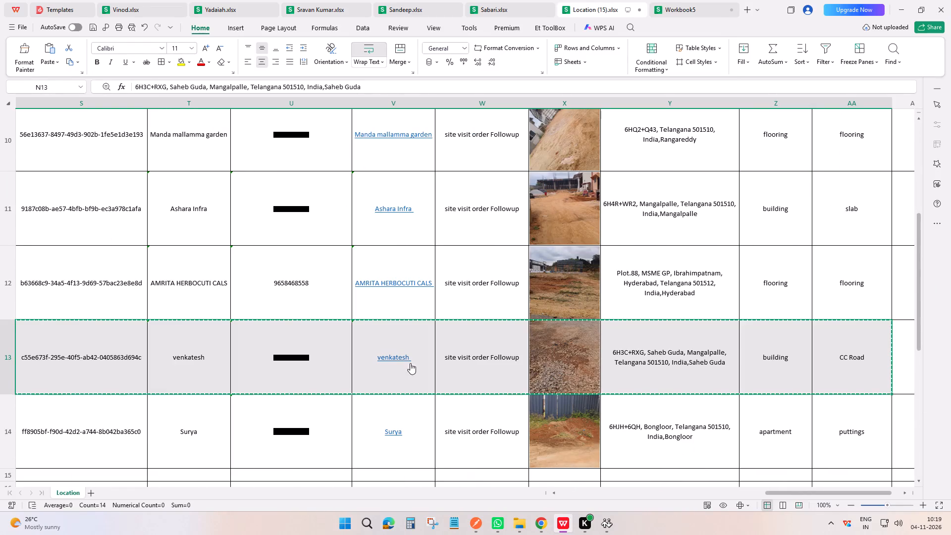
pyautogui.click(675, 0)
pyautogui.scroll(-1, 432, 265)
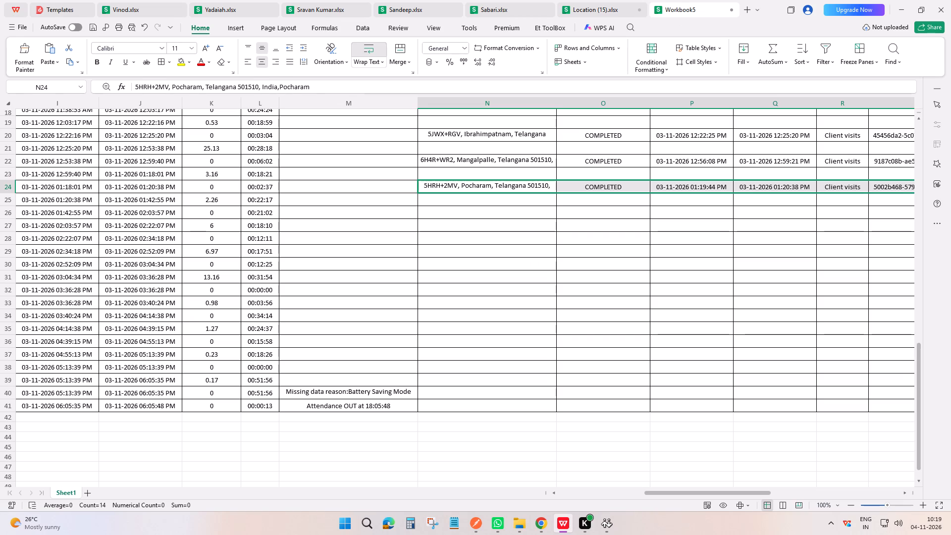
pyautogui.moveTo(68, 183); pyautogui.dragTo(201, 182)
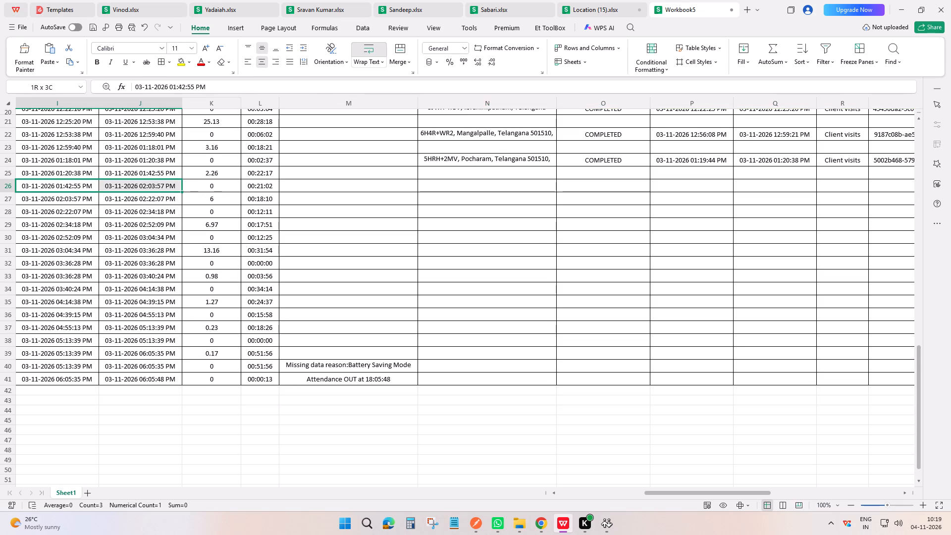
pyautogui.moveTo(201, 182); pyautogui.dragTo(444, 184)
pyautogui.click(444, 184)
pyautogui.hotkey('ctrl', 'v')
# Examine the halts after 02:03 PM in Rakesh's Unolo timeline and open the 03:36 PM task to identify the client visit.
pyautogui.hotkey('alt', 'Tab')
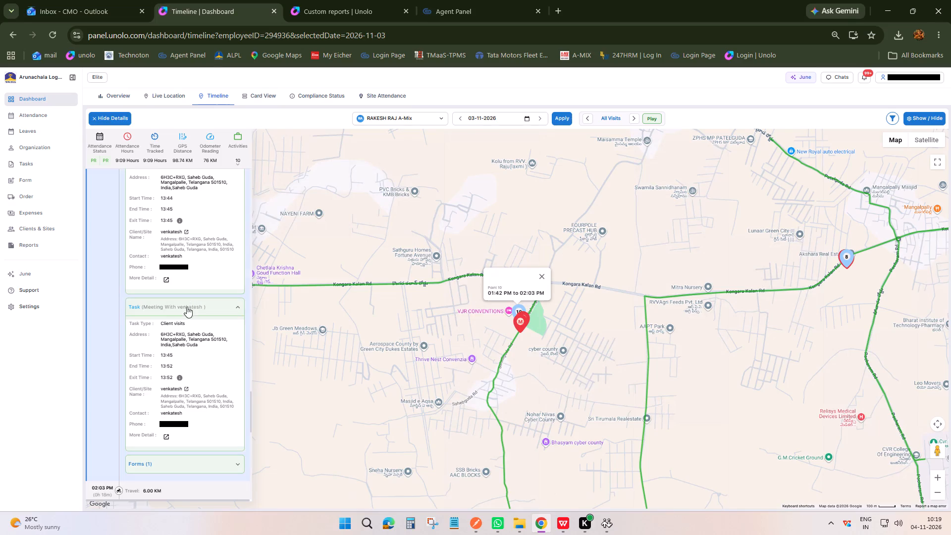
pyautogui.scroll(-12, 187, 310)
pyautogui.scroll(2, 193, 296)
pyautogui.click(208, 259)
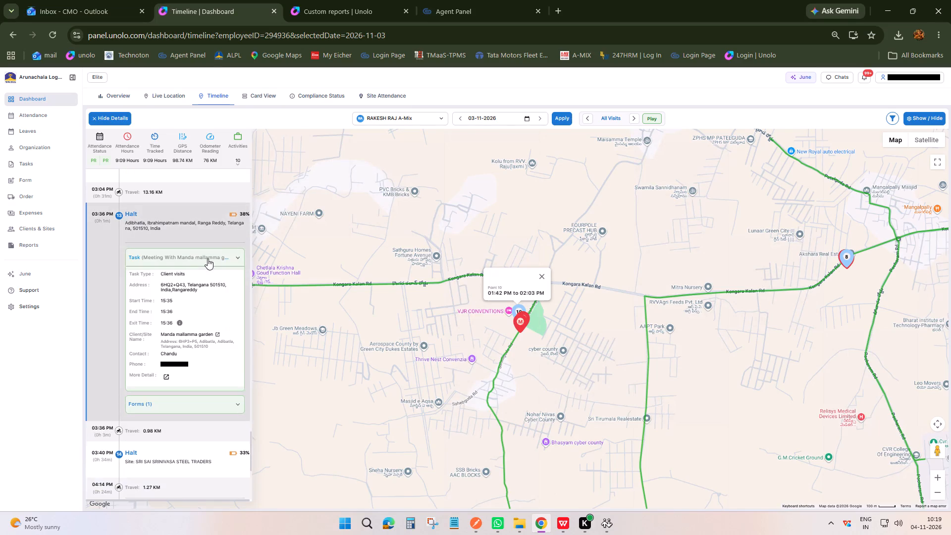
pyautogui.scroll(1, 222, 270)
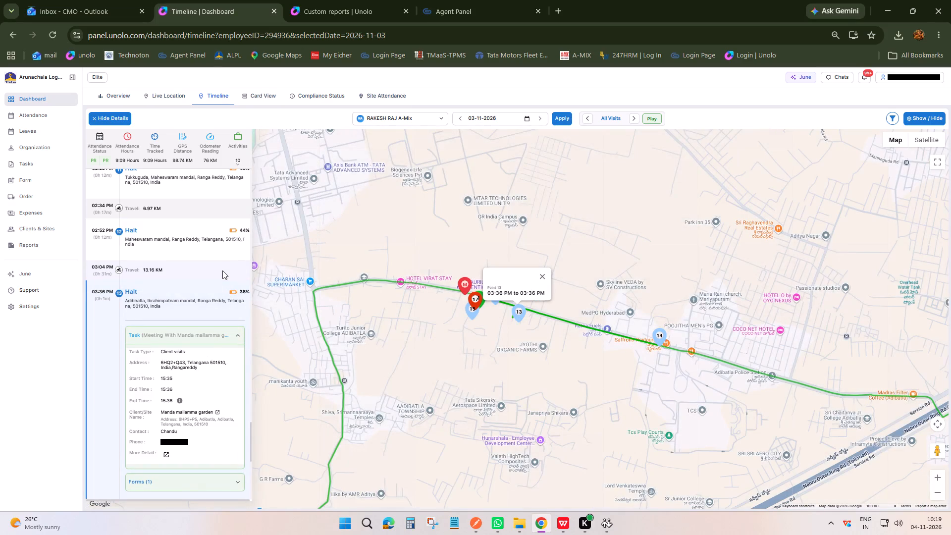
pyautogui.scroll(-2, 222, 270)
pyautogui.hotkey('alt', 'Tab')
pyautogui.click(578, 4)
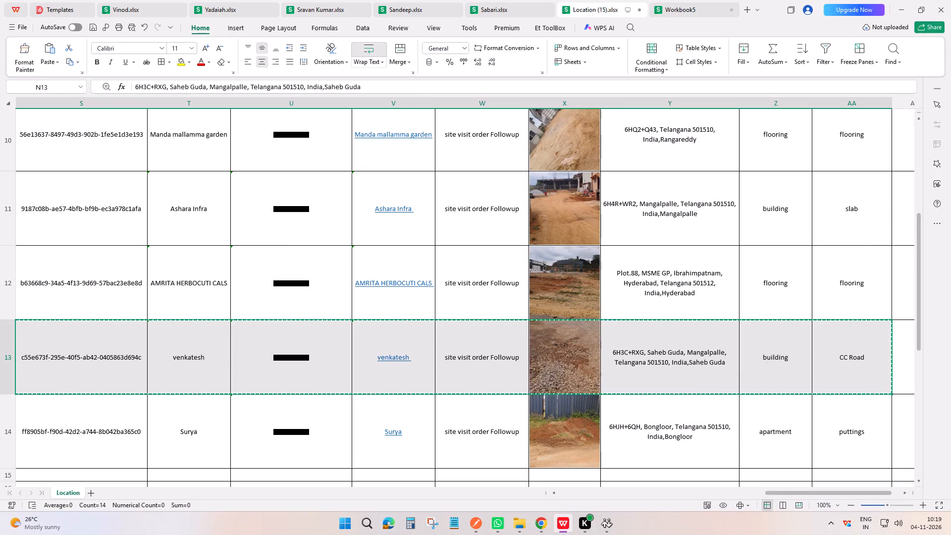
pyautogui.scroll(-4, 494, 259)
pyautogui.scroll(9, 493, 260)
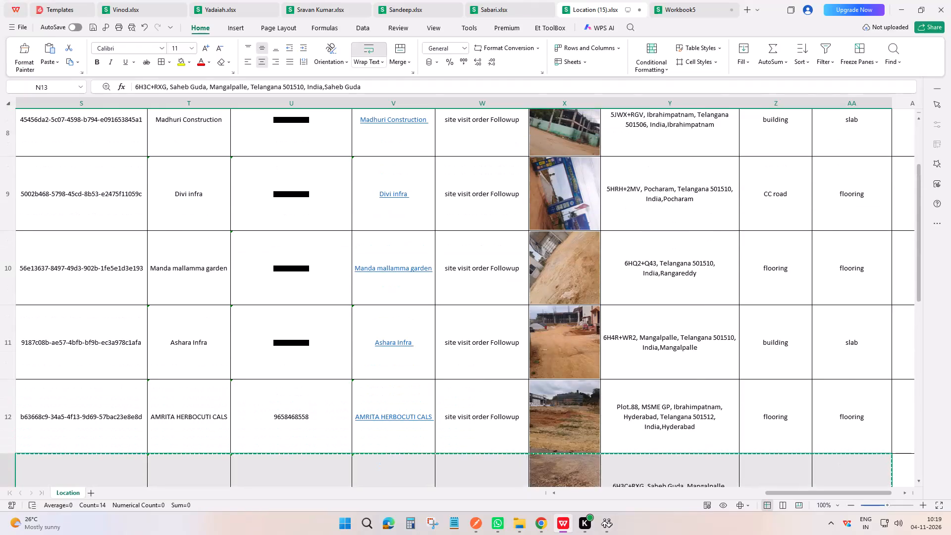
pyautogui.click(419, 250)
pyautogui.press('Left')
pyautogui.press('Left')
pyautogui.press('Left')
pyautogui.press('Left')
pyautogui.press('Left')
pyautogui.press('Left')
pyautogui.press('Left')
pyautogui.press('Left')
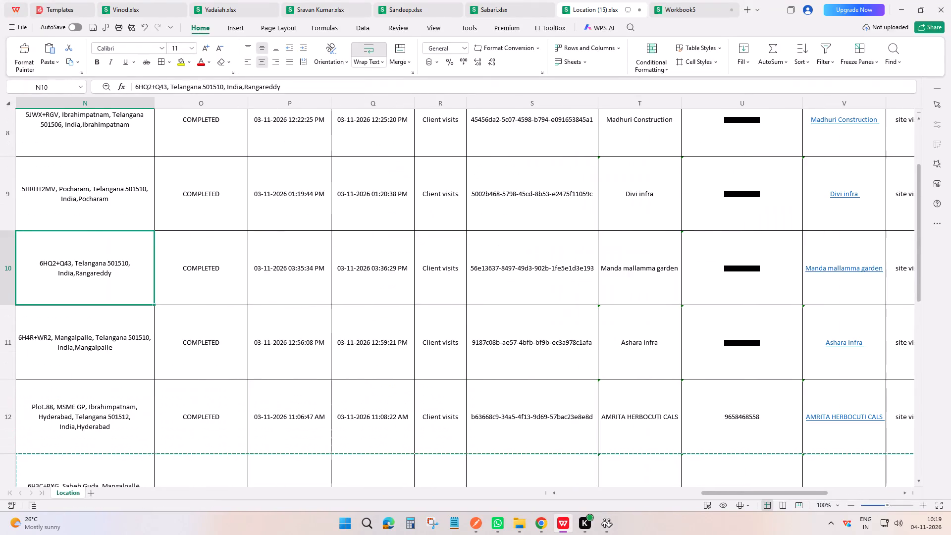
pyautogui.hotkey('ctrl', 'shift', 'Right')
pyautogui.hotkey('ctrl', 'c')
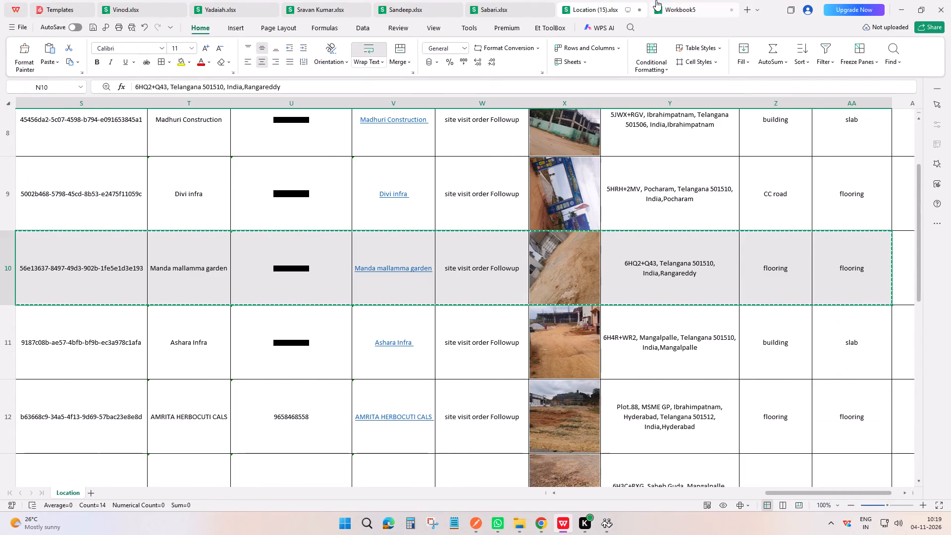
pyautogui.click(670, 0)
pyautogui.scroll(-2, 407, 285)
pyautogui.moveTo(56, 208); pyautogui.dragTo(312, 205)
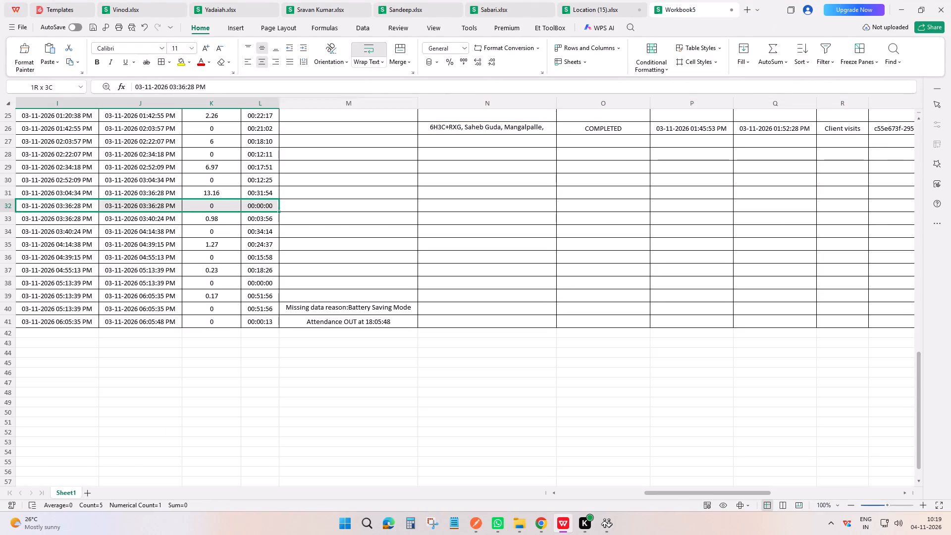
pyautogui.moveTo(312, 205); pyautogui.dragTo(496, 203)
pyautogui.click(496, 203)
pyautogui.hotkey('ctrl', 'v')
# Auto-fit the row heights across the whole Workbook5 sheet.
pyautogui.scroll(4, 492, 215)
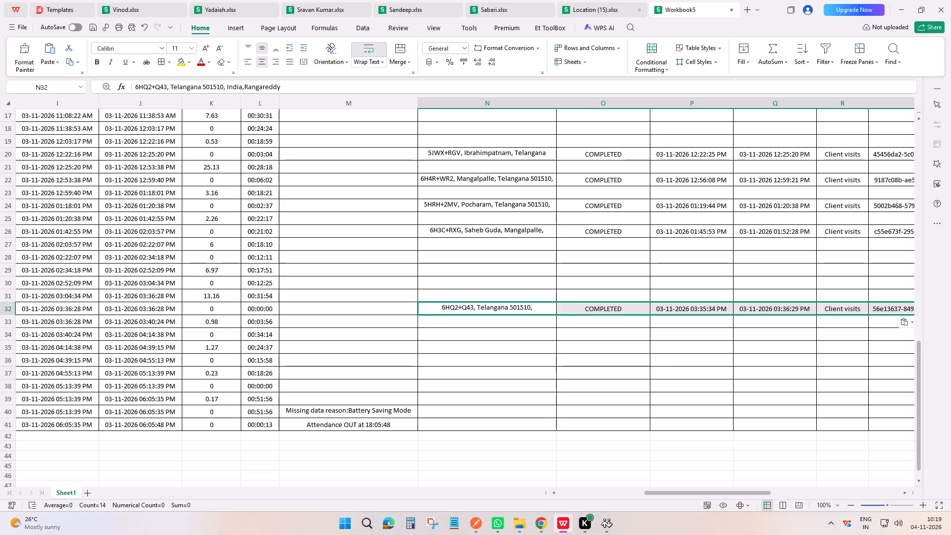
pyautogui.click(5, 103)
pyautogui.doubleClick(13, 136)
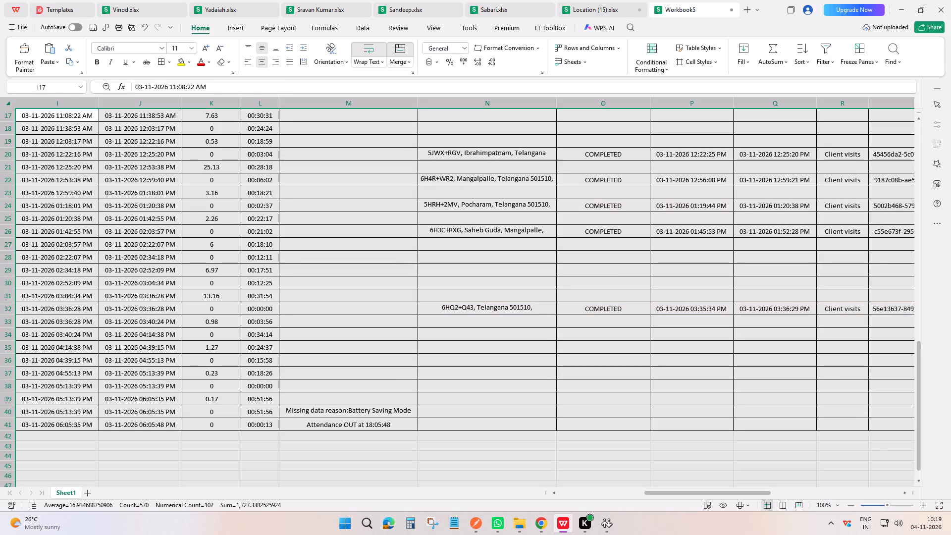
pyautogui.scroll(-7, 495, 231)
# Examine the placed visit rows in Workbook5 from Surya to Manda mallamma garden, checking client names, remarks, photos and construction details.
pyautogui.moveTo(715, 493); pyautogui.dragTo(945, 484)
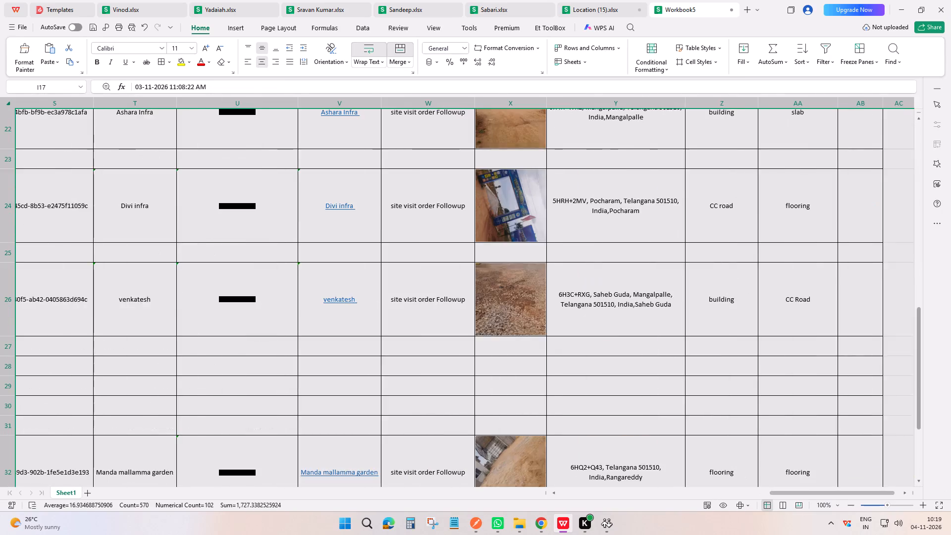
pyautogui.scroll(9, 710, 334)
pyautogui.scroll(2, 558, 315)
pyautogui.scroll(-1, 558, 315)
pyautogui.scroll(12, 558, 315)
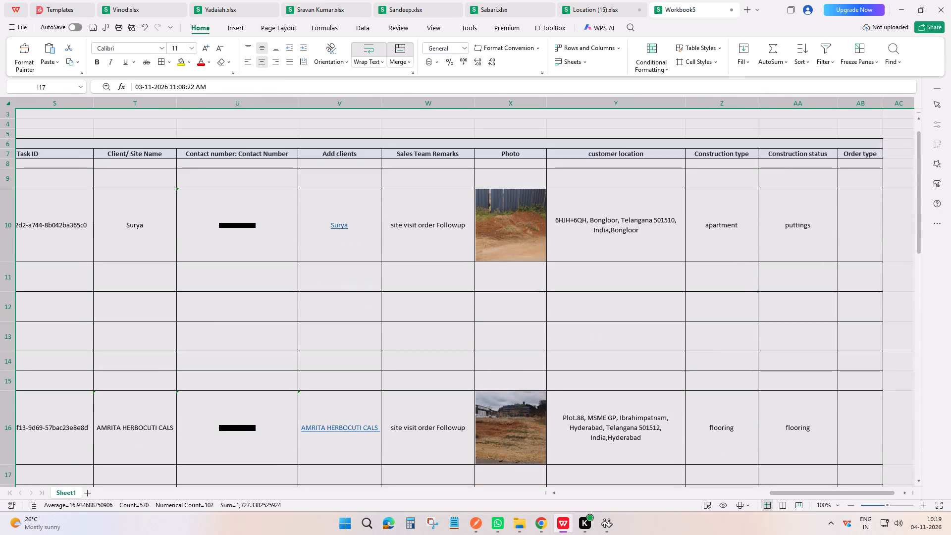
pyautogui.scroll(3, 544, 280)
pyautogui.click(435, 243)
pyautogui.scroll(-4, 436, 243)
pyautogui.click(430, 338)
pyautogui.scroll(-2, 473, 310)
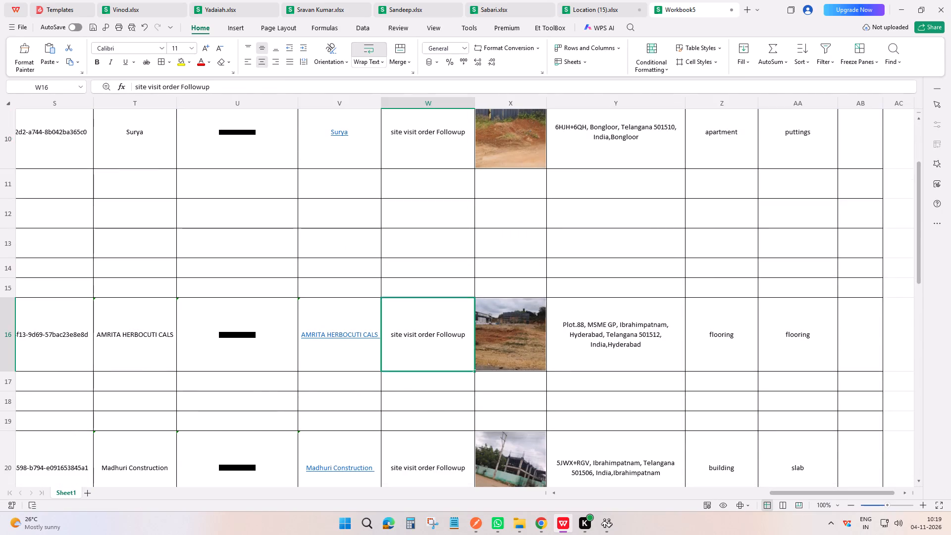
pyautogui.scroll(-2, 473, 310)
pyautogui.click(427, 343)
pyautogui.scroll(-4, 508, 311)
pyautogui.click(441, 345)
pyautogui.scroll(-4, 497, 319)
pyautogui.click(441, 348)
pyautogui.scroll(-3, 523, 312)
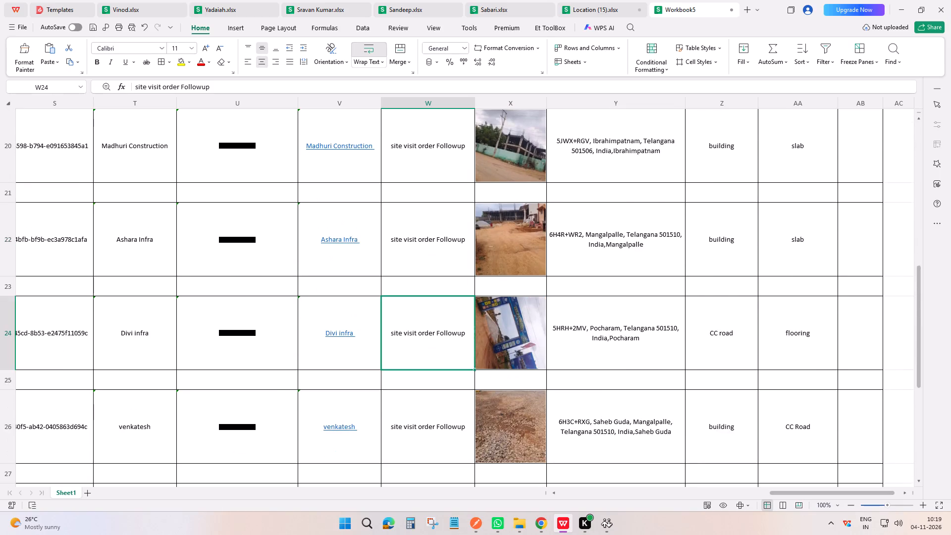
pyautogui.scroll(-1, 523, 312)
pyautogui.click(448, 331)
pyautogui.scroll(-4, 489, 312)
pyautogui.click(438, 393)
pyautogui.scroll(-6, 546, 319)
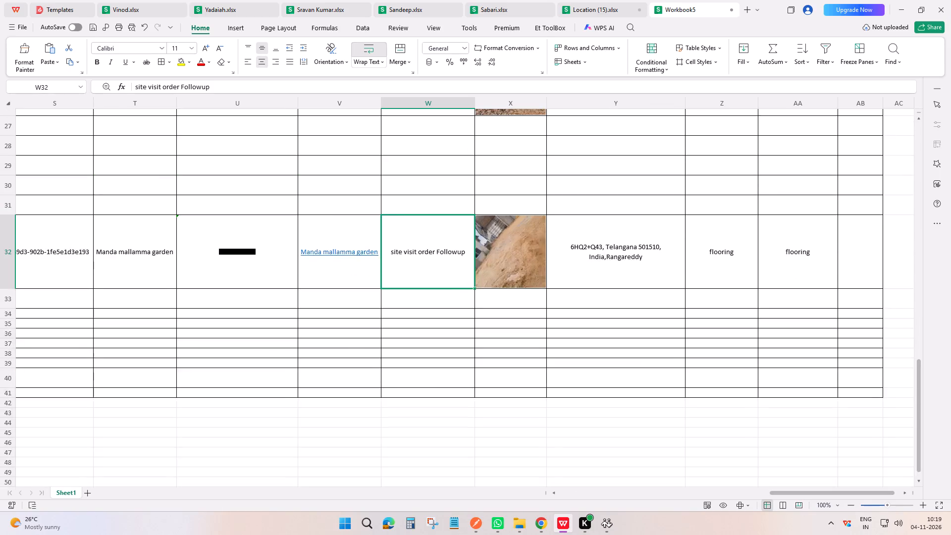
pyautogui.scroll(6, 547, 316)
pyautogui.moveTo(916, 359); pyautogui.dragTo(934, 51)
pyautogui.scroll(4, 606, 205)
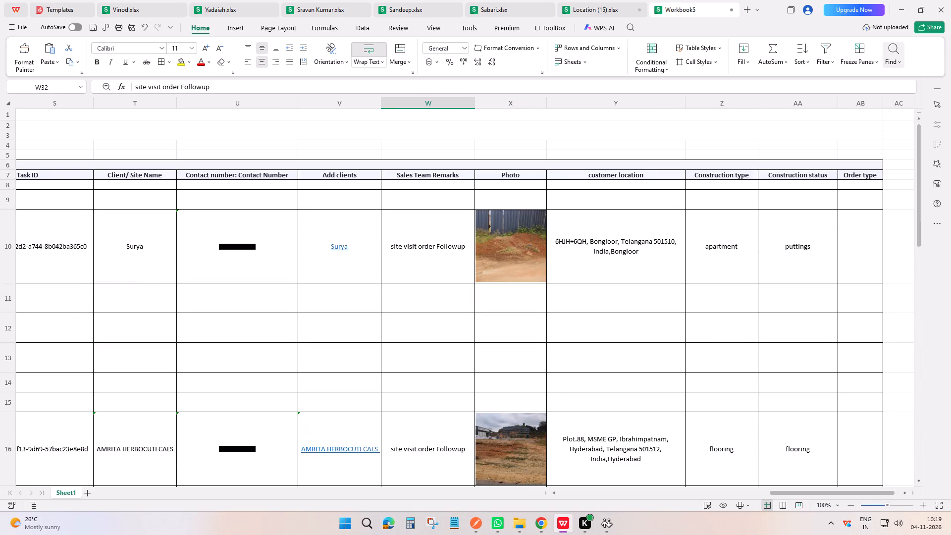
pyautogui.scroll(4, 625, 246)
pyautogui.moveTo(792, 491); pyautogui.dragTo(157, 395)
pyautogui.scroll(4, 181, 288)
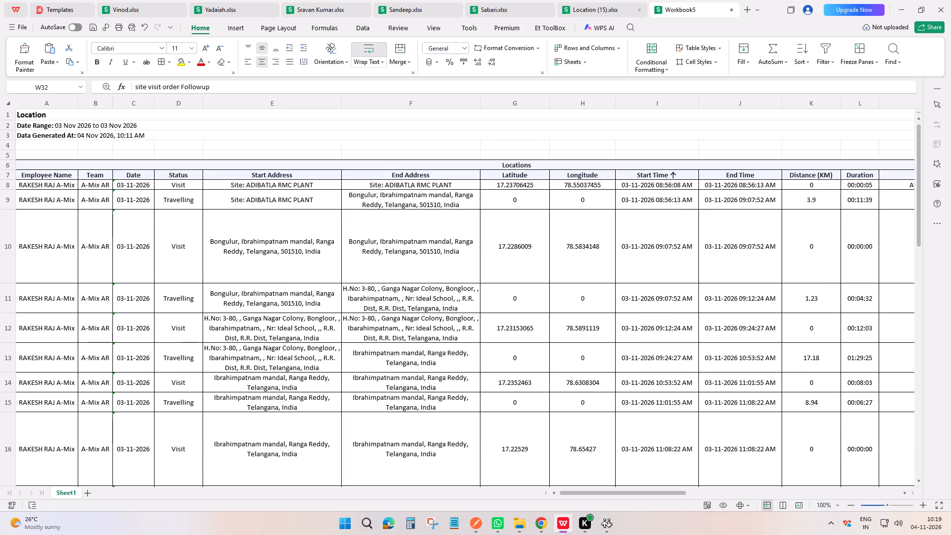
# Save Workbook5 as Rakesh.xlsx in the Desktop report folder, replacing the existing file.
pyautogui.click(21, 27)
pyautogui.click(40, 112)
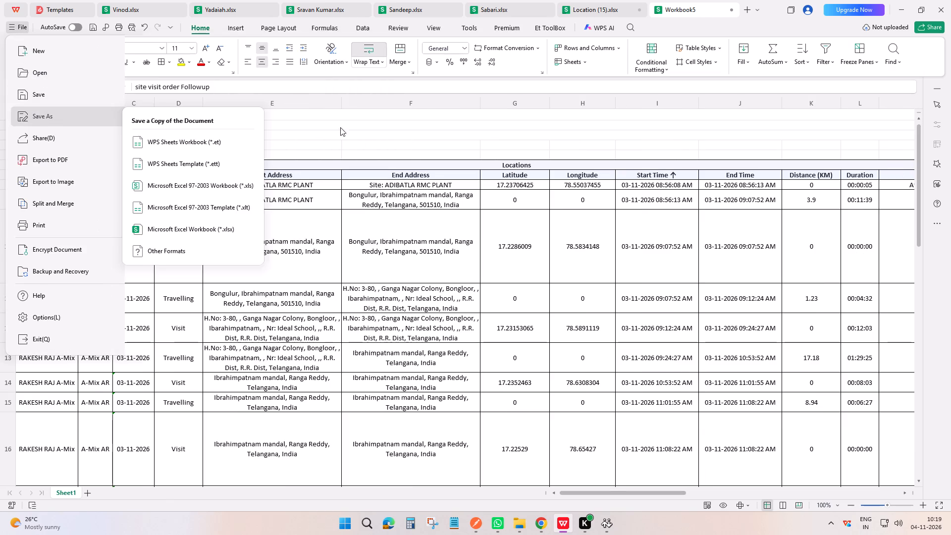
pyautogui.write('Raj')
pyautogui.press('BackSpace')
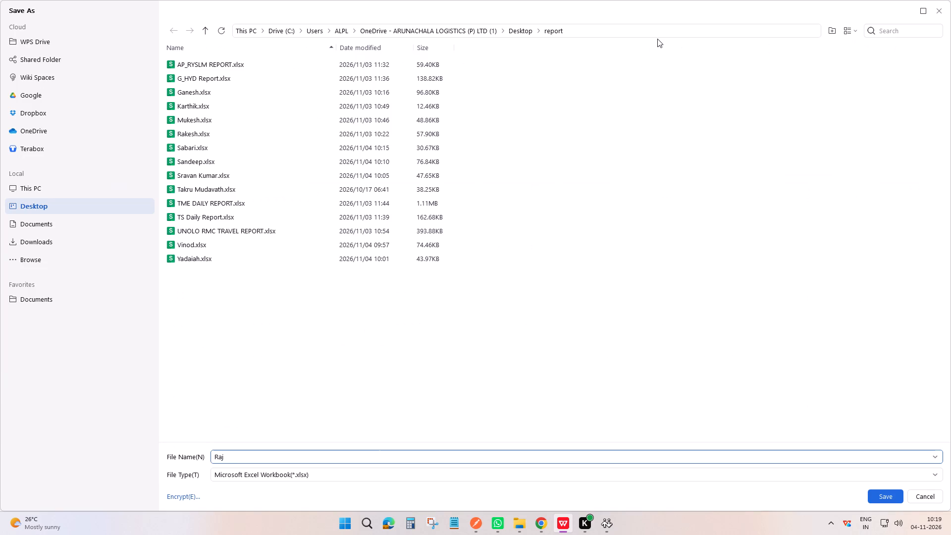
pyautogui.press('k')
pyautogui.press('Down')
pyautogui.press('Return')
pyautogui.press('Return')
pyautogui.press('Return')
pyautogui.press('Return')
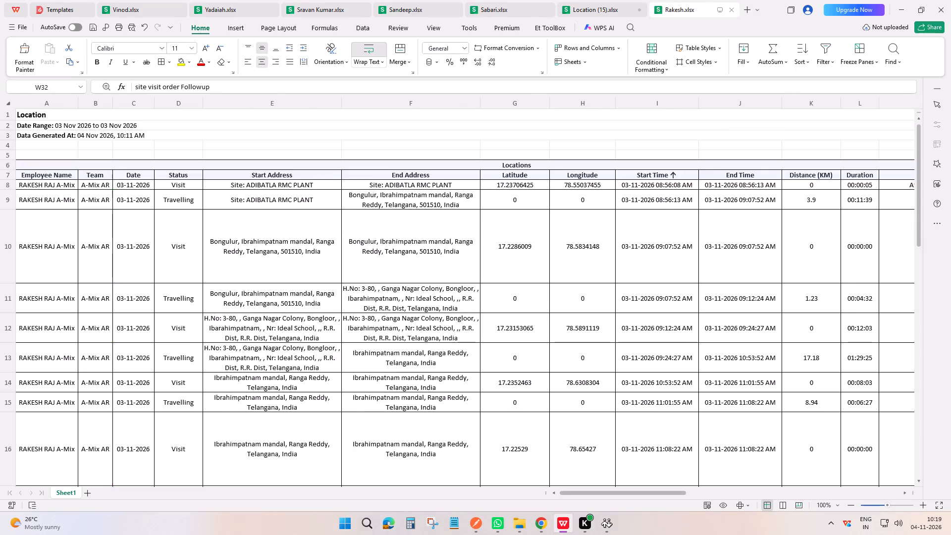
# Close the Location (15).xlsx source workbook.
pyautogui.scroll(5, 514, 214)
pyautogui.click(582, 0)
pyautogui.hotkey('ctrl', 'w')
pyautogui.click(503, 258)
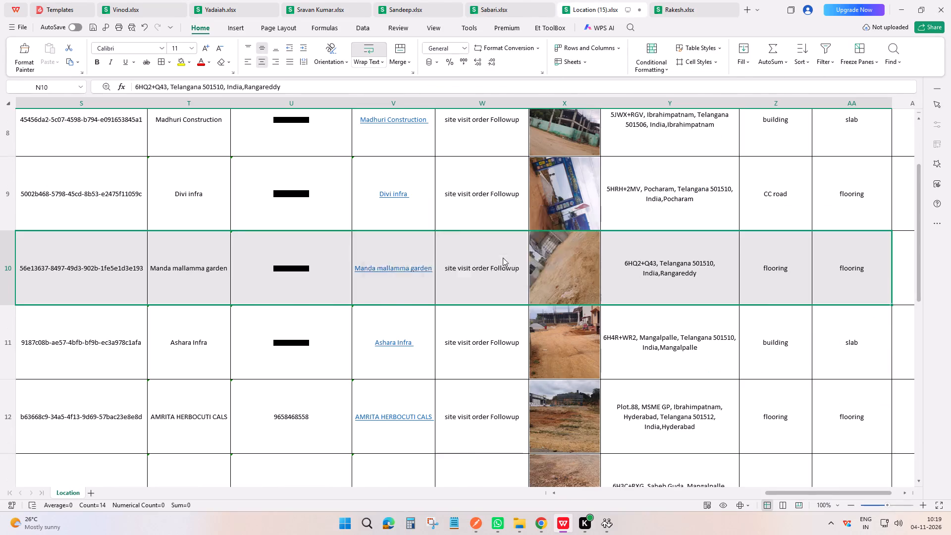
pyautogui.scroll(4, 510, 248)
pyautogui.scroll(19, 510, 248)
pyautogui.hotkey('alt', 'Tab')
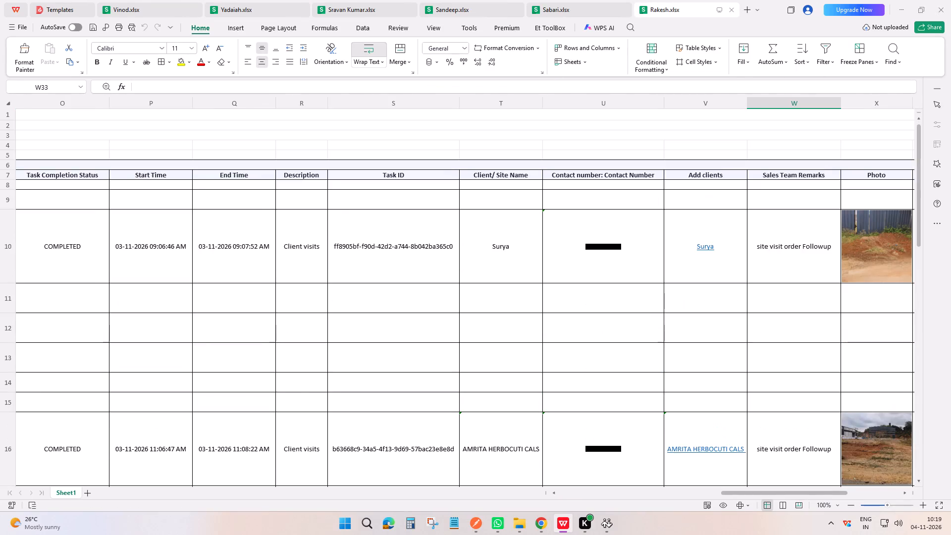
pyautogui.click(403, 117)
pyautogui.click(396, 138)
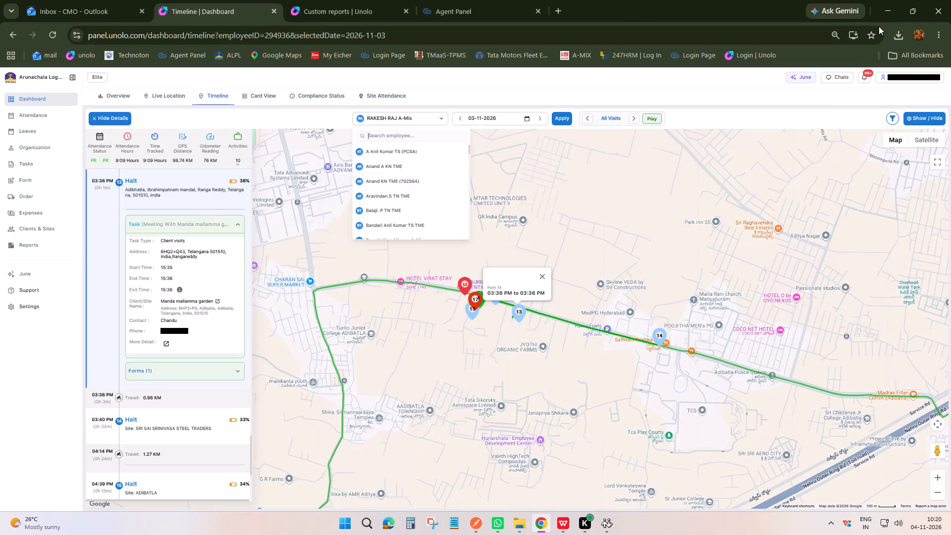
pyautogui.write('kar')
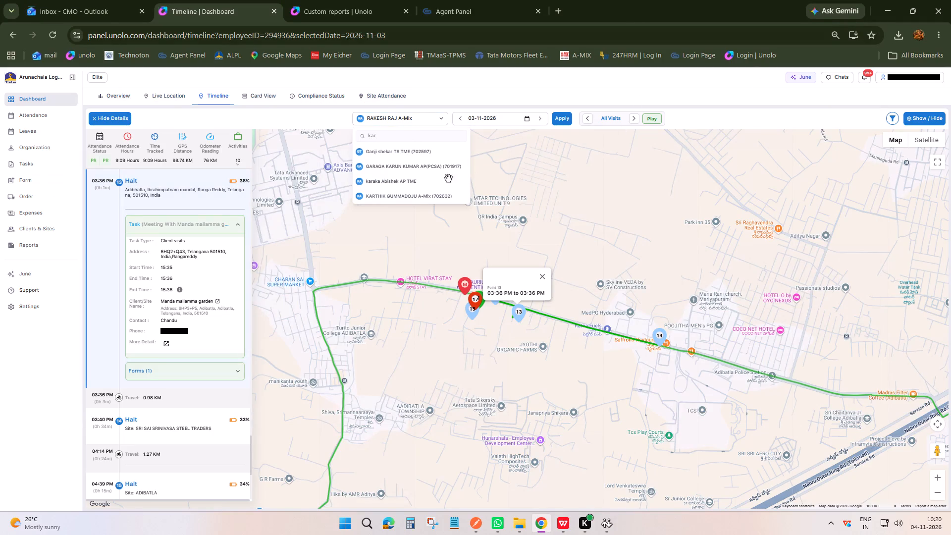
pyautogui.click(419, 193)
pyautogui.click(552, 117)
# Download the already generated Location custom report for the one selected employee as an Excel file.
pyautogui.click(315, 0)
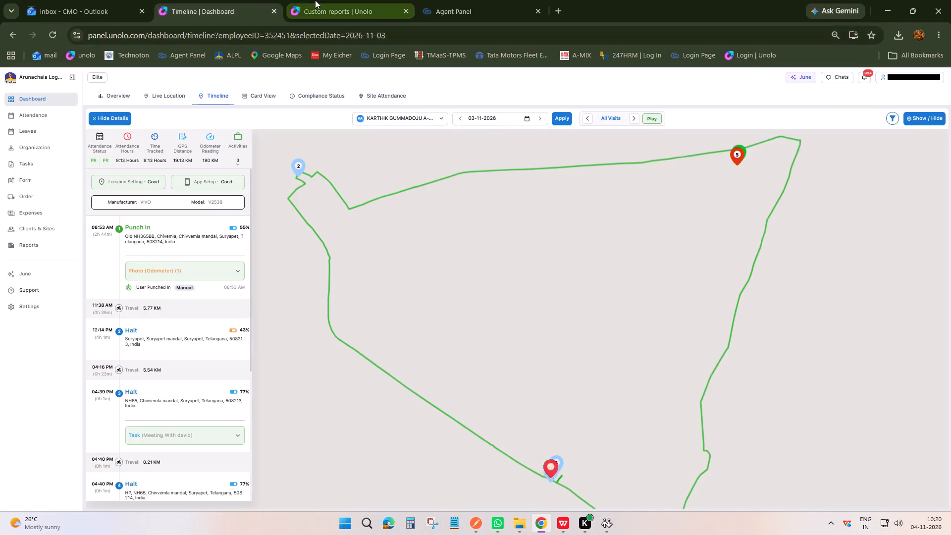
pyautogui.click(382, 163)
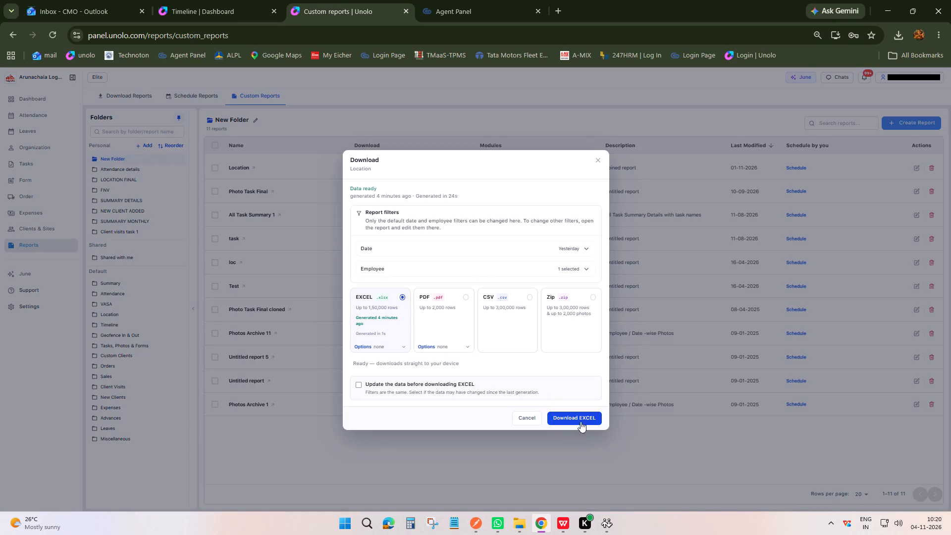
pyautogui.click(581, 419)
pyautogui.click(583, 350)
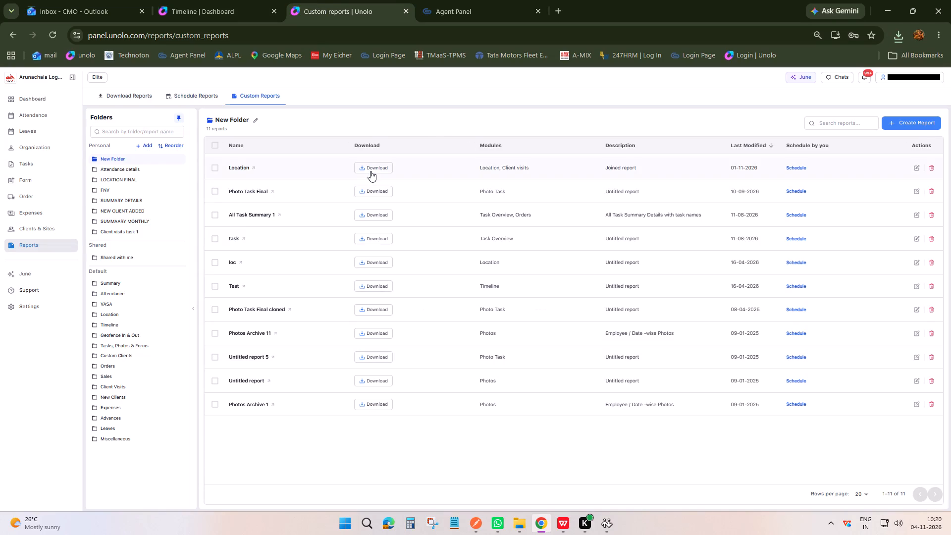
# Generate the Location custom report as Excel for MUKESH A-Mix only, keeping yesterday as the date.
pyautogui.click(370, 171)
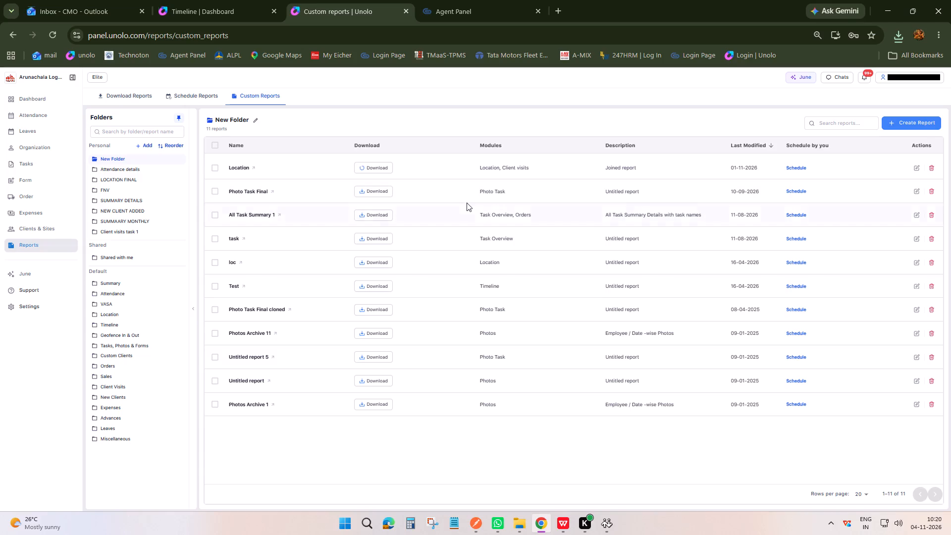
pyautogui.click(578, 265)
pyautogui.click(580, 284)
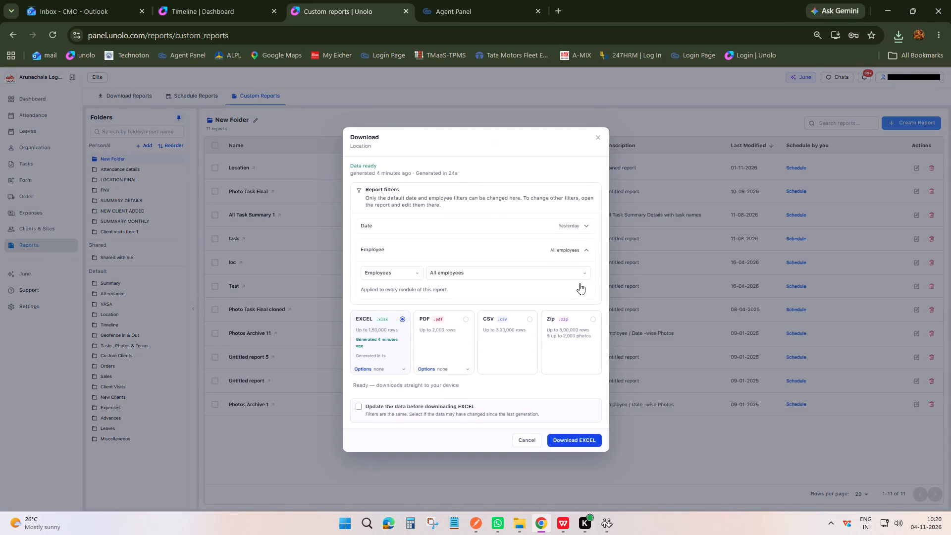
pyautogui.click(580, 283)
pyautogui.click(548, 305)
pyautogui.write('mukes')
pyautogui.click(491, 342)
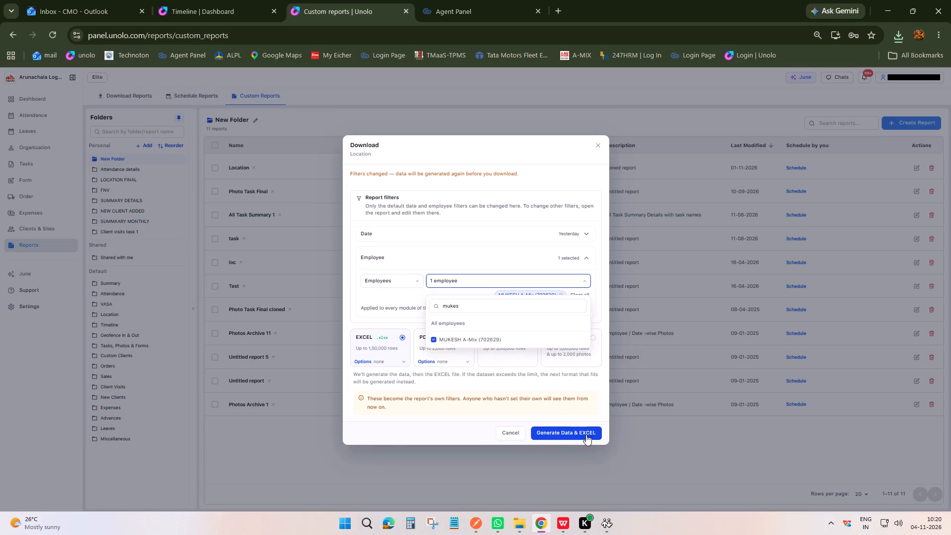
pyautogui.click(586, 434)
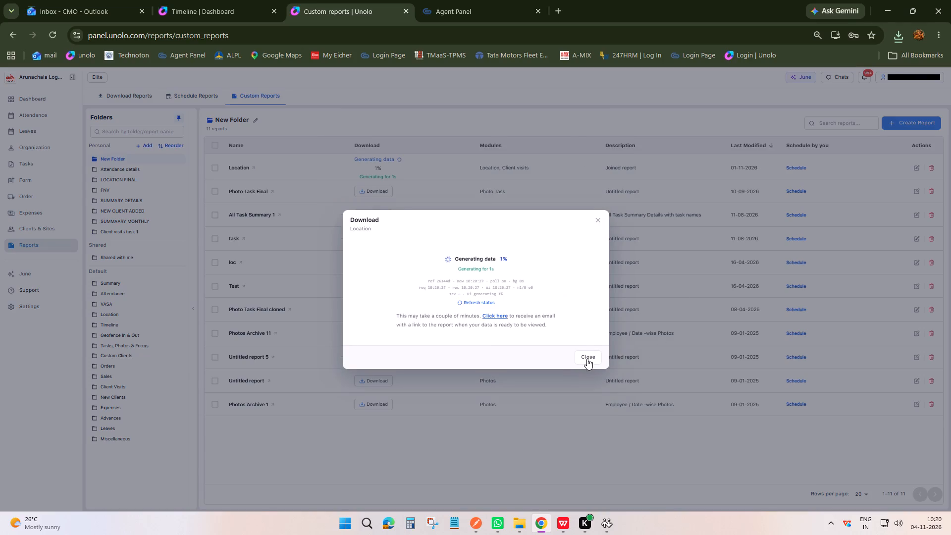
pyautogui.click(587, 359)
# Open the downloaded Location (16).xlsx report in WPS Office.
pyautogui.click(903, 31)
pyautogui.click(825, 98)
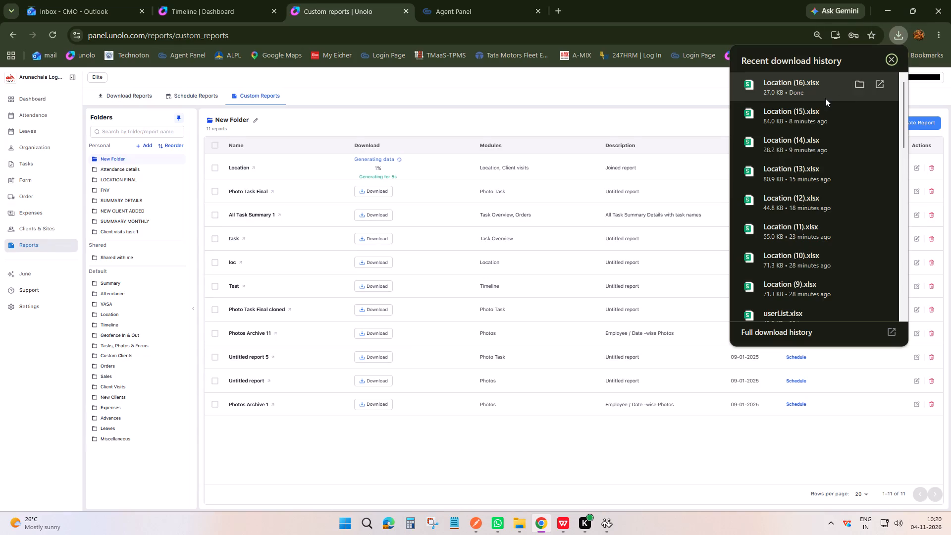
# Delete the Add Form column at the end of the Client visits report block.
pyautogui.scroll(4, 448, 326)
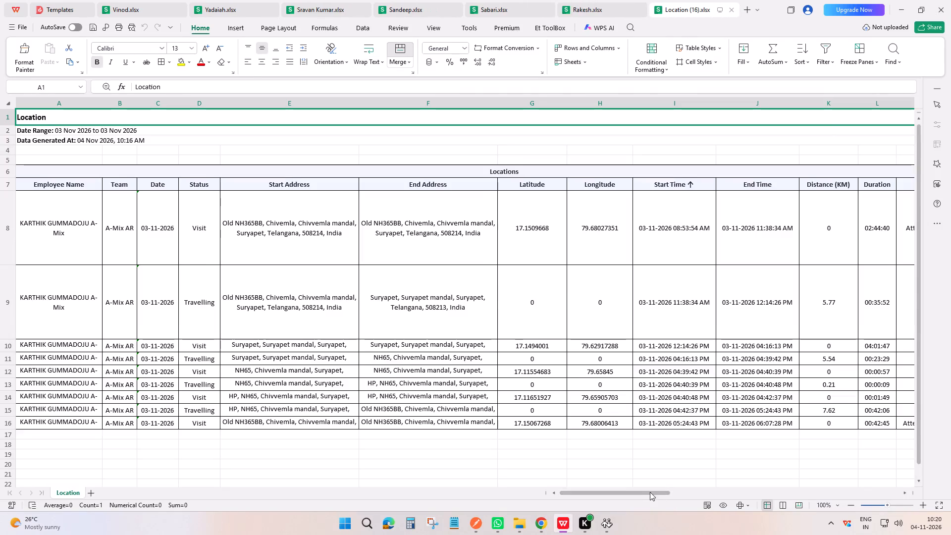
pyautogui.moveTo(649, 492); pyautogui.dragTo(889, 460)
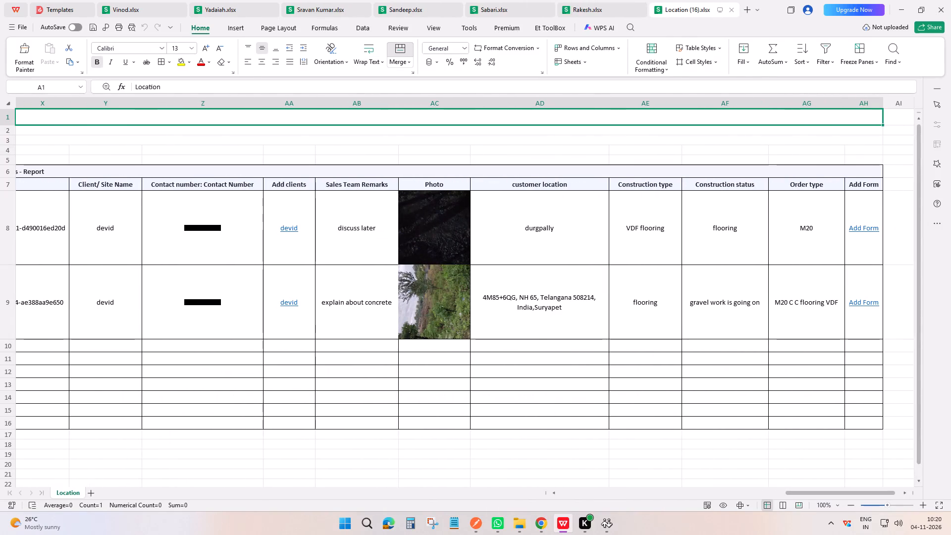
pyautogui.click(868, 107)
pyautogui.hotkey('ctrl', '-')
# Embed both visit pictures into their nearest cells in the Photo column.
pyautogui.rightClick(434, 240)
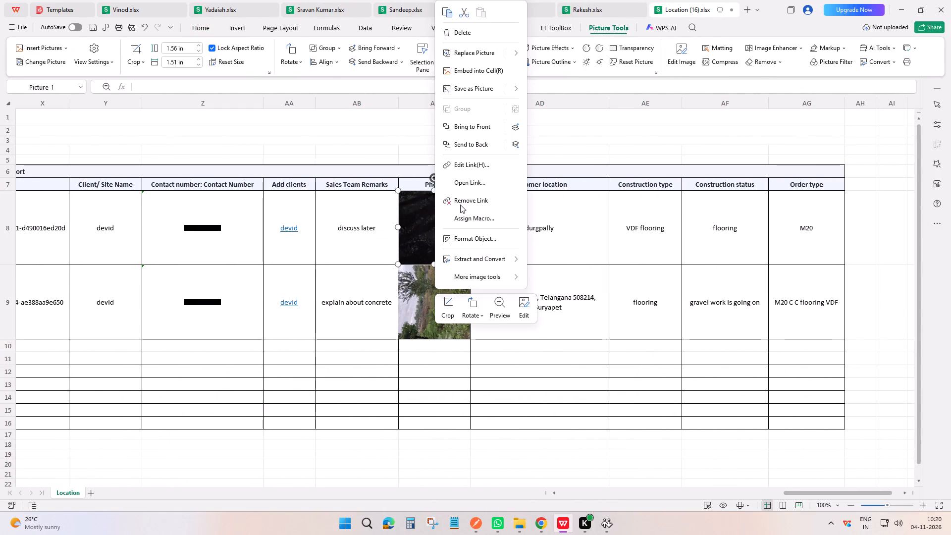
pyautogui.click(497, 63)
pyautogui.rightClick(444, 225)
pyautogui.click(496, 86)
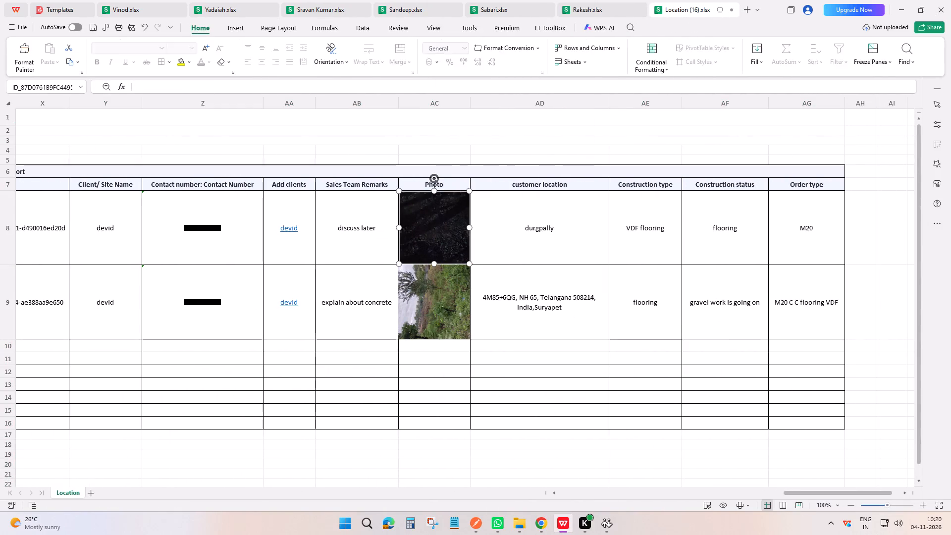
pyautogui.click(504, 210)
pyautogui.click(561, 232)
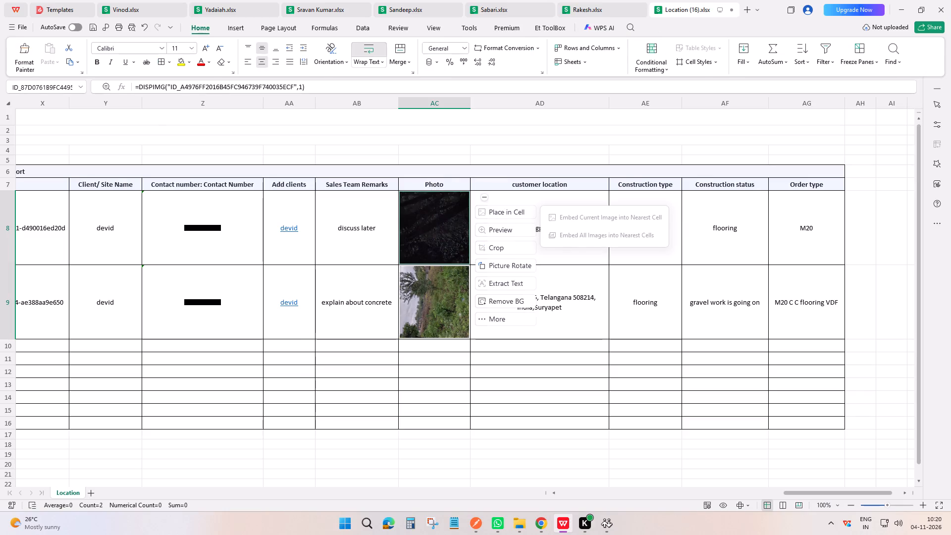
# Switch to Karthik's timeline in Chrome and examine the task details under the 04:39 PM and 04:40 PM halts.
pyautogui.click(546, 521)
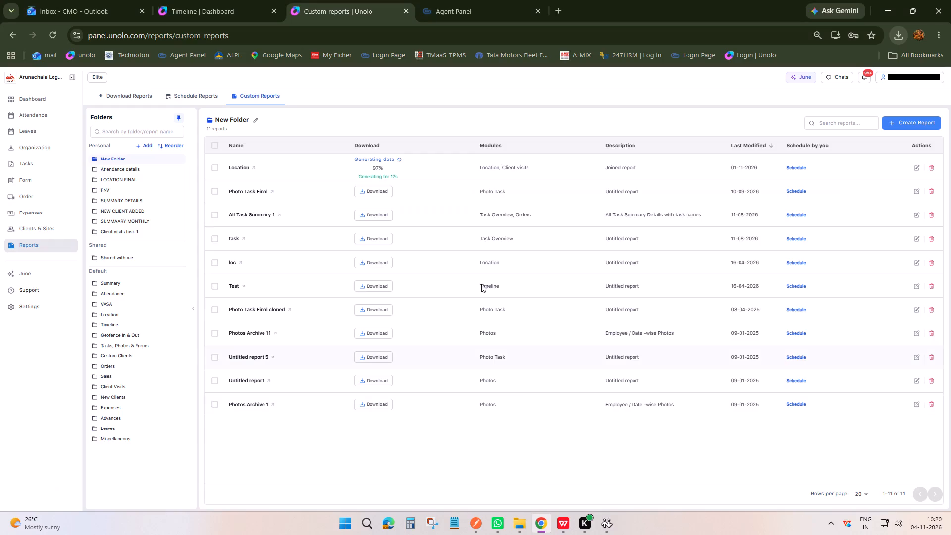
pyautogui.click(226, 33)
pyautogui.click(226, 5)
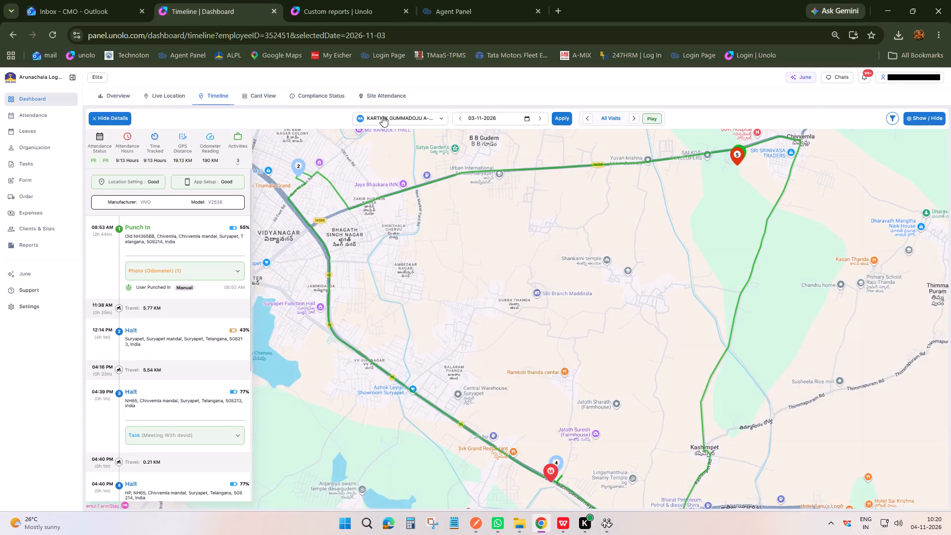
pyautogui.scroll(-2, 202, 319)
pyautogui.click(197, 302)
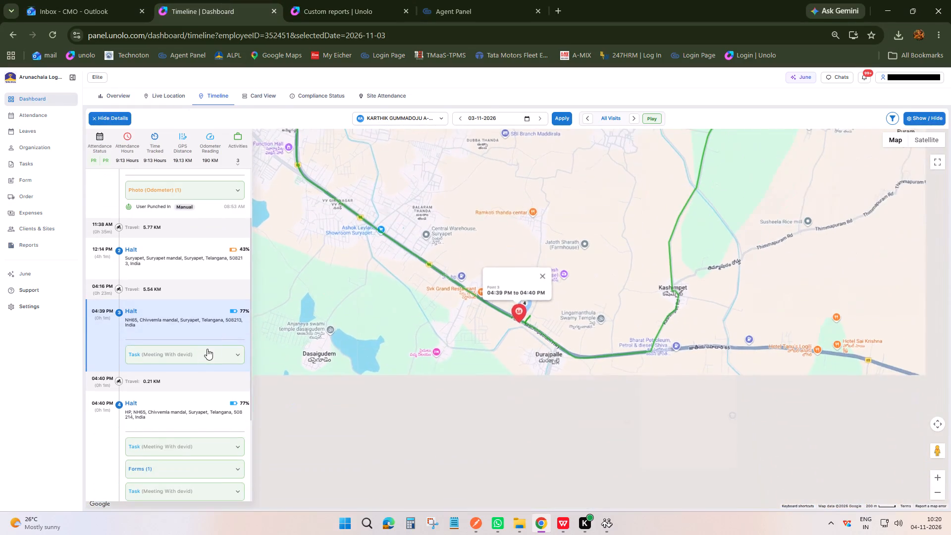
pyautogui.click(206, 351)
pyautogui.scroll(-5, 207, 327)
pyautogui.click(207, 315)
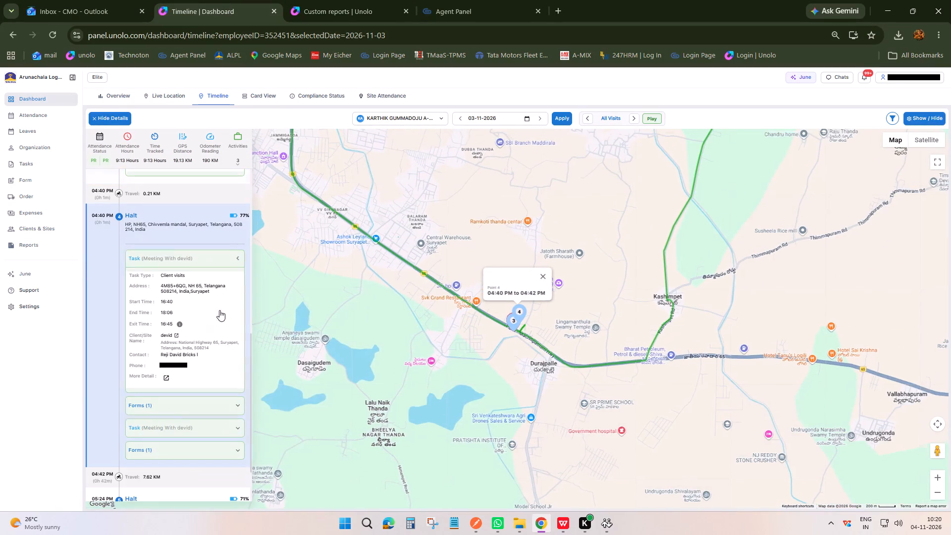
pyautogui.scroll(-1, 219, 310)
pyautogui.click(208, 372)
pyautogui.scroll(-1, 221, 341)
pyautogui.scroll(2, 221, 341)
pyautogui.scroll(-7, 221, 341)
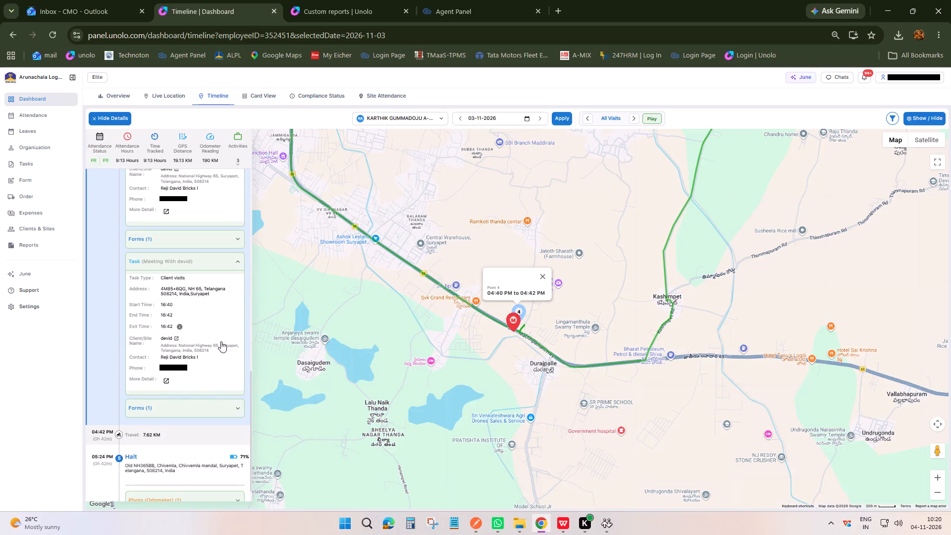
pyautogui.scroll(3, 221, 341)
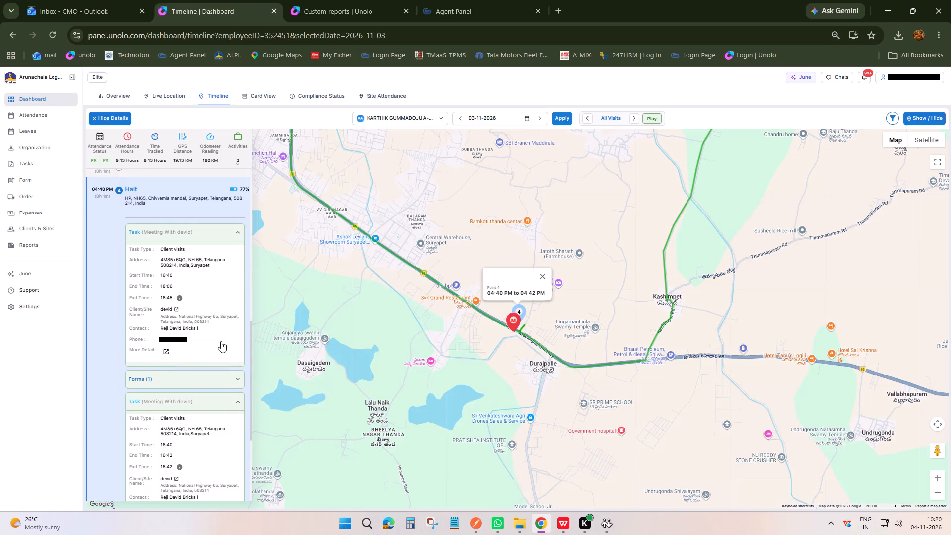
pyautogui.scroll(3, 221, 341)
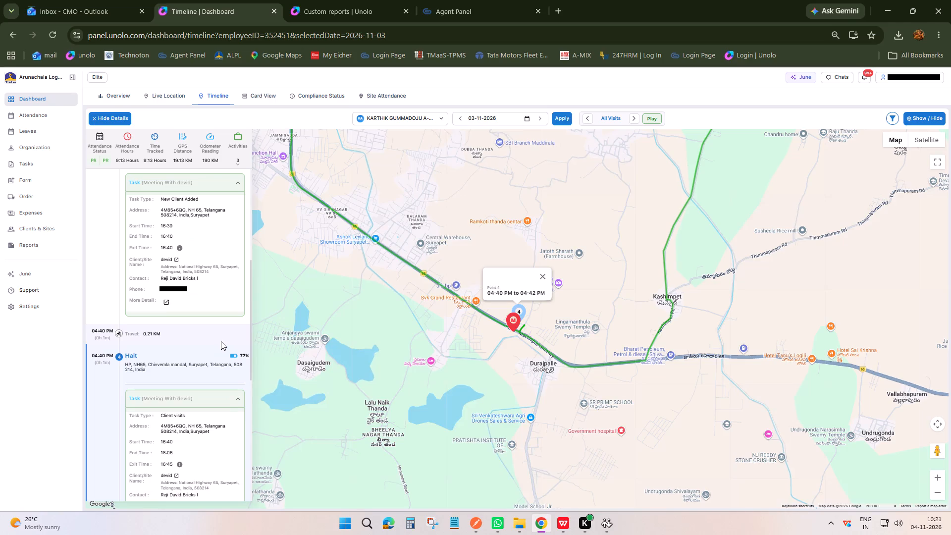
# Back in Location (16).xlsx, delete the client-visit columns Employee Name, Manager Name, Designation, Date and Assigned by.
pyautogui.hotkey('alt', 'Tab')
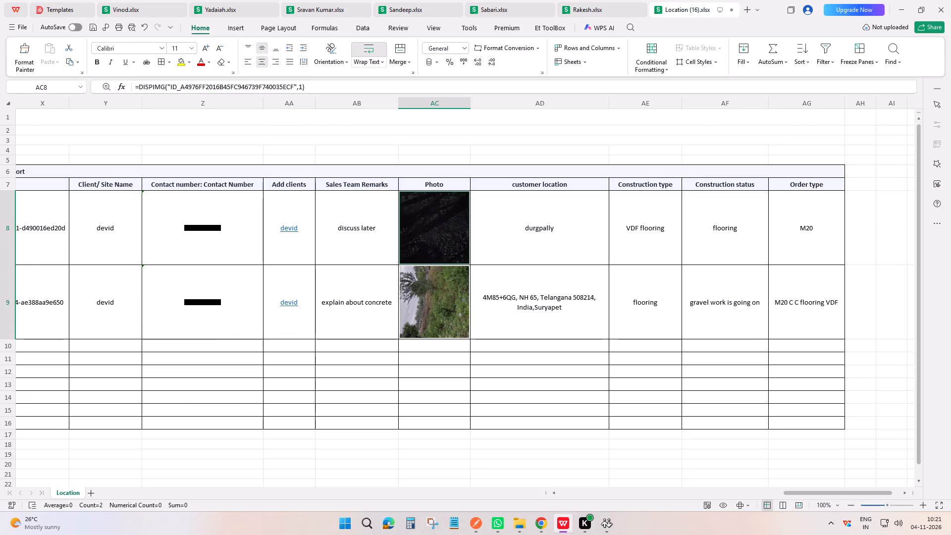
pyautogui.moveTo(802, 492); pyautogui.dragTo(723, 496)
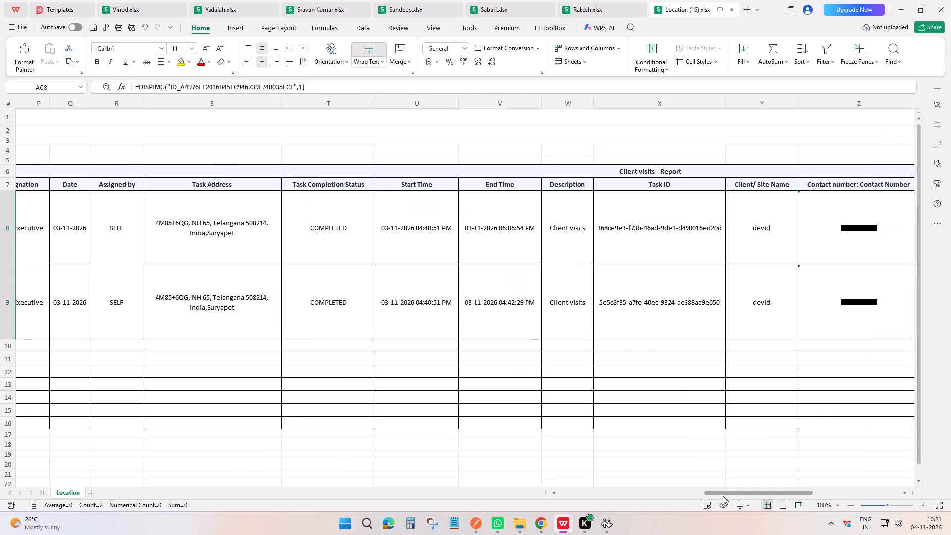
pyautogui.moveTo(723, 496); pyautogui.dragTo(660, 489)
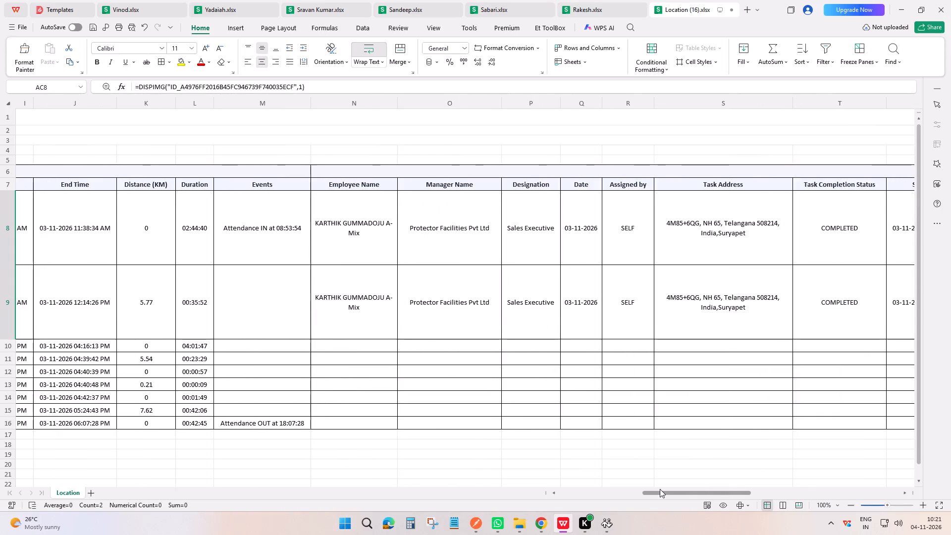
pyautogui.moveTo(660, 489); pyautogui.dragTo(682, 492)
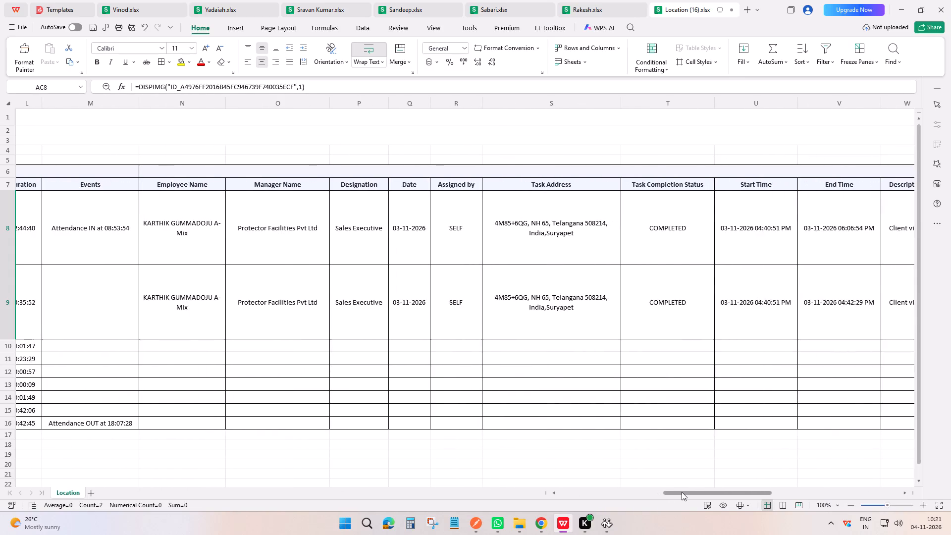
pyautogui.moveTo(682, 492); pyautogui.dragTo(673, 495)
pyautogui.moveTo(264, 103); pyautogui.dragTo(501, 129)
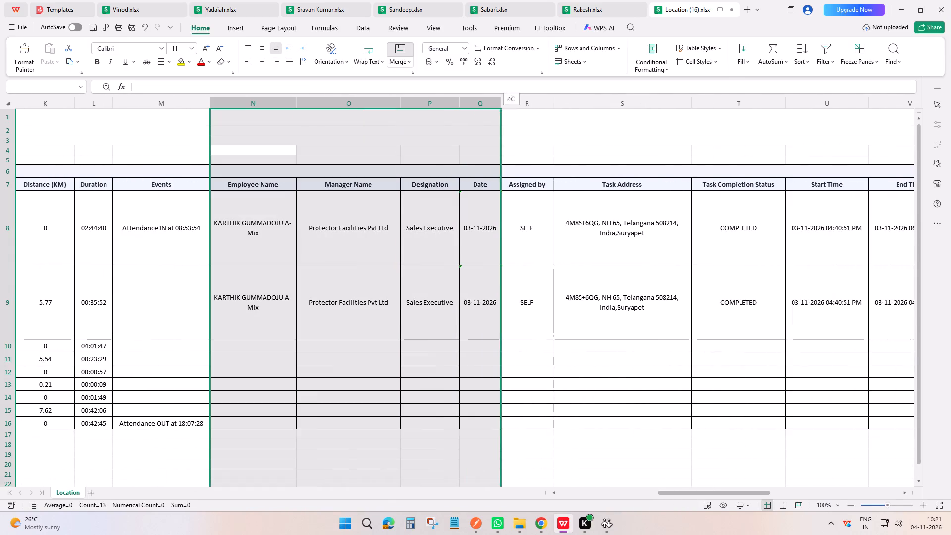
pyautogui.moveTo(501, 129); pyautogui.dragTo(525, 130)
pyautogui.rightClick(518, 133)
pyautogui.click(550, 166)
pyautogui.click(667, 353)
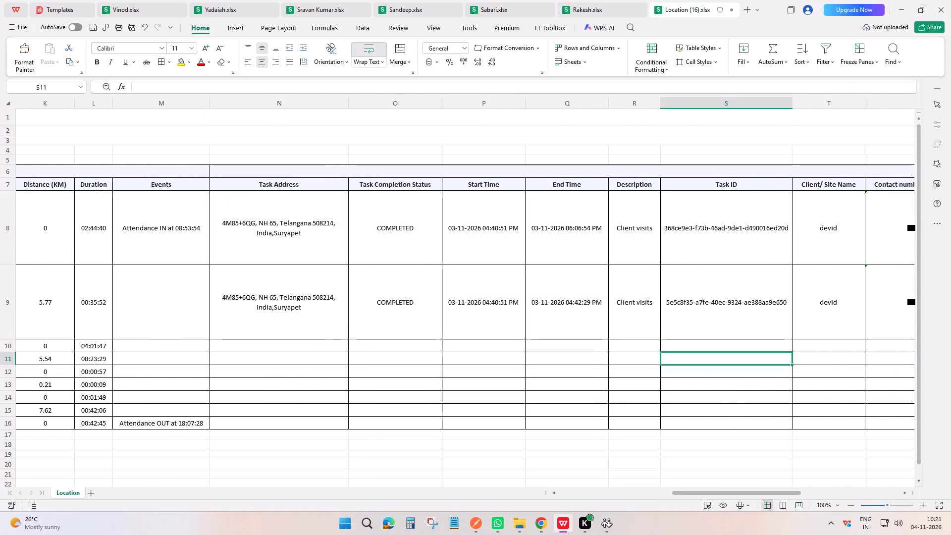
# Review the remaining client-visit columns from Task Address through Order type for both visit rows.
pyautogui.moveTo(723, 489); pyautogui.dragTo(734, 491)
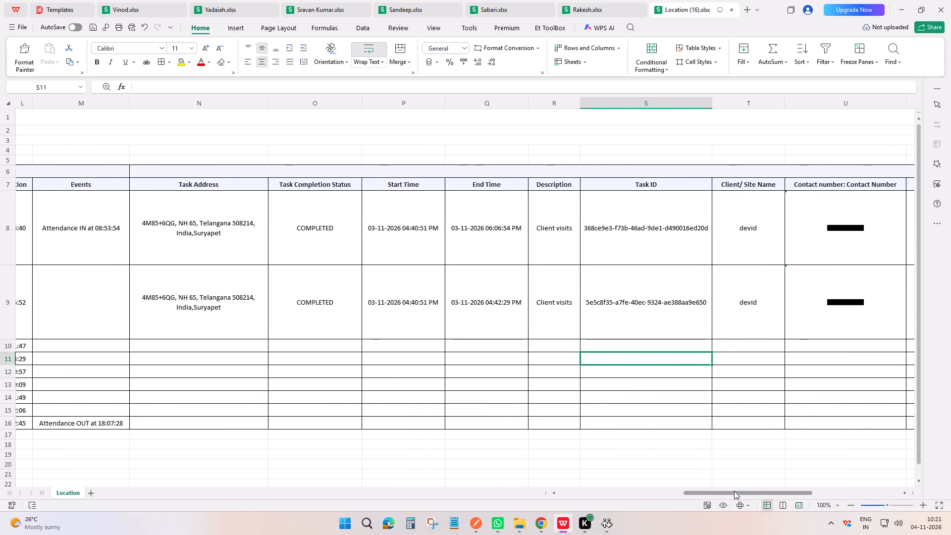
pyautogui.moveTo(734, 491); pyautogui.dragTo(755, 490)
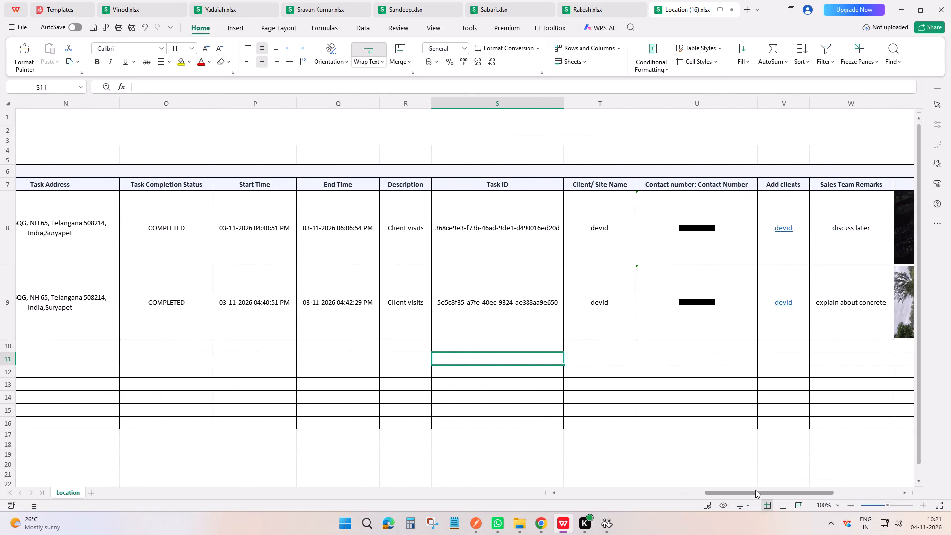
pyautogui.moveTo(755, 490); pyautogui.dragTo(777, 486)
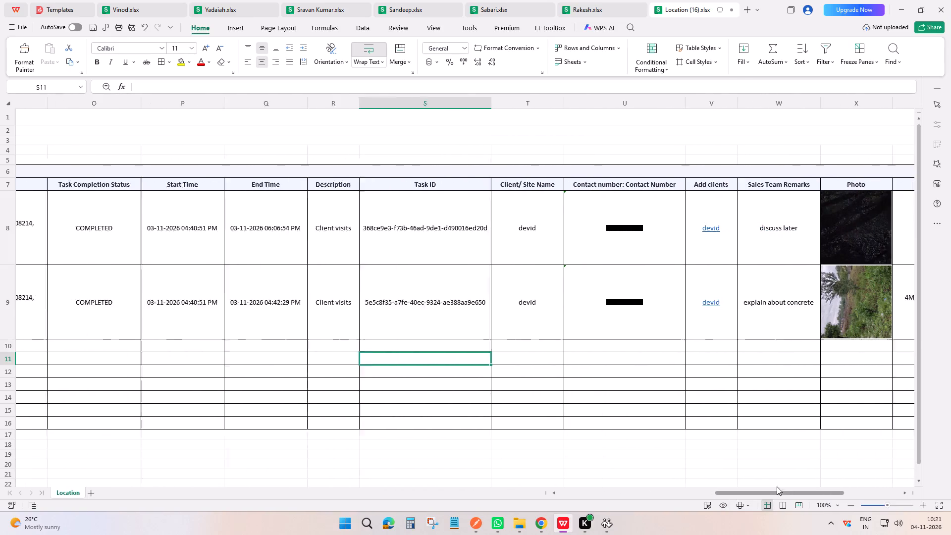
pyautogui.moveTo(777, 486); pyautogui.dragTo(795, 485)
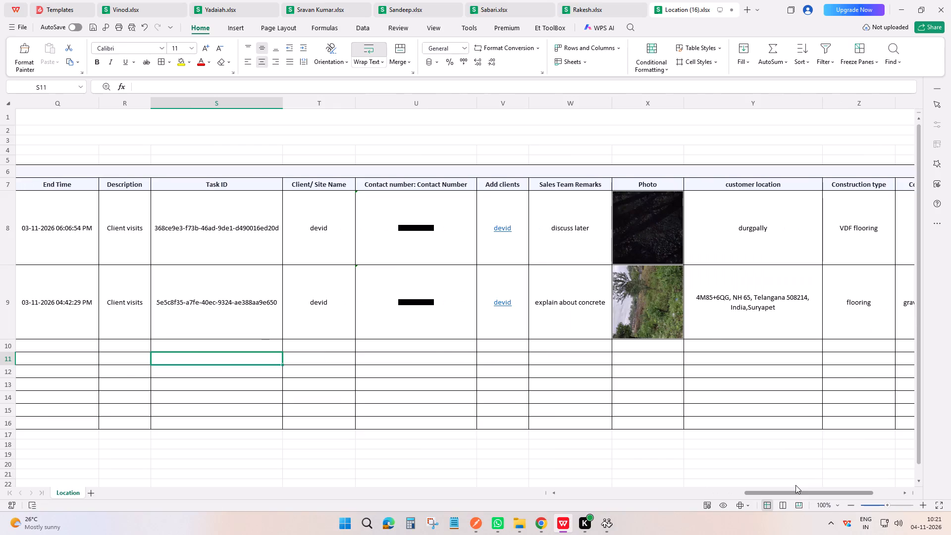
pyautogui.moveTo(795, 485); pyautogui.dragTo(851, 483)
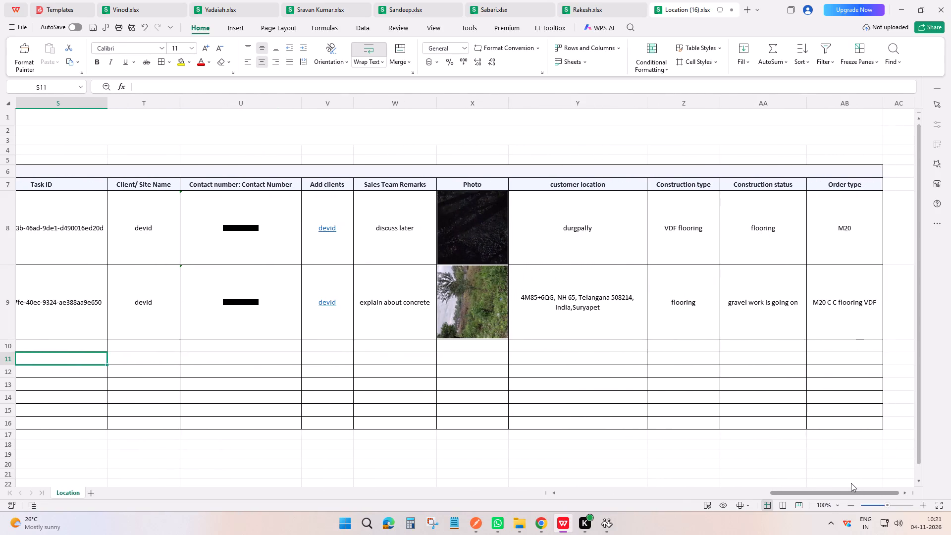
pyautogui.moveTo(851, 483); pyautogui.dragTo(720, 481)
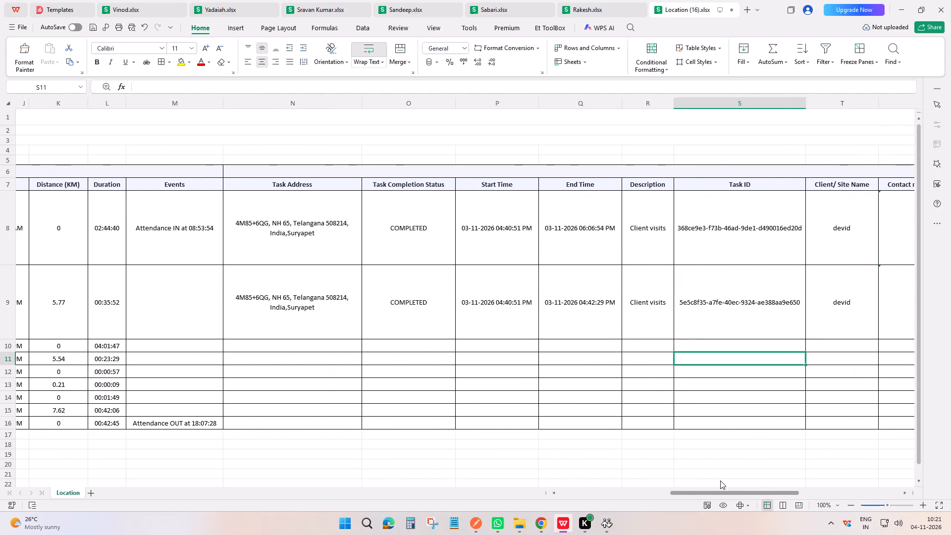
pyautogui.moveTo(720, 481); pyautogui.dragTo(682, 482)
# Recheck the task types and times at Karthik's 04:39 PM and 04:40 PM timeline halts against the sheet's visit rows.
pyautogui.hotkey('alt', 'Tab')
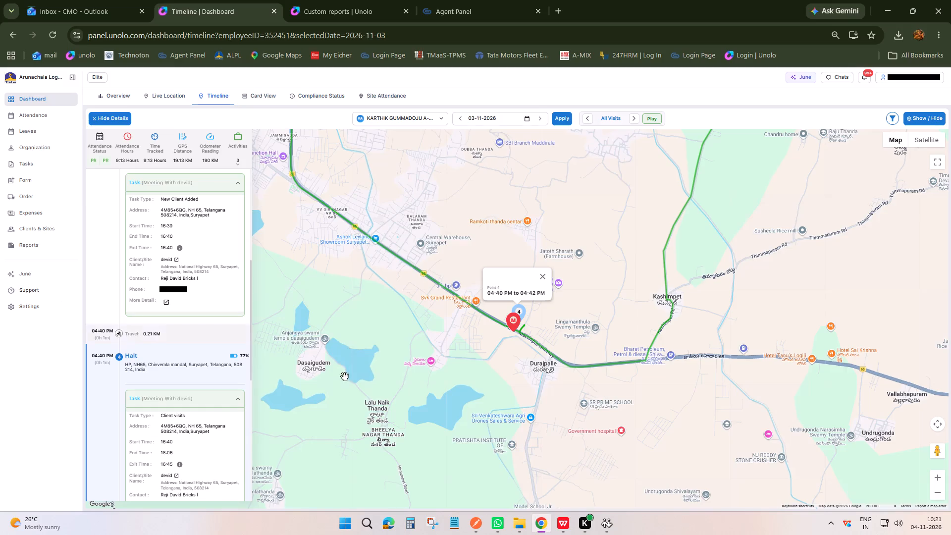
pyautogui.scroll(4, 133, 320)
pyautogui.scroll(-2, 133, 320)
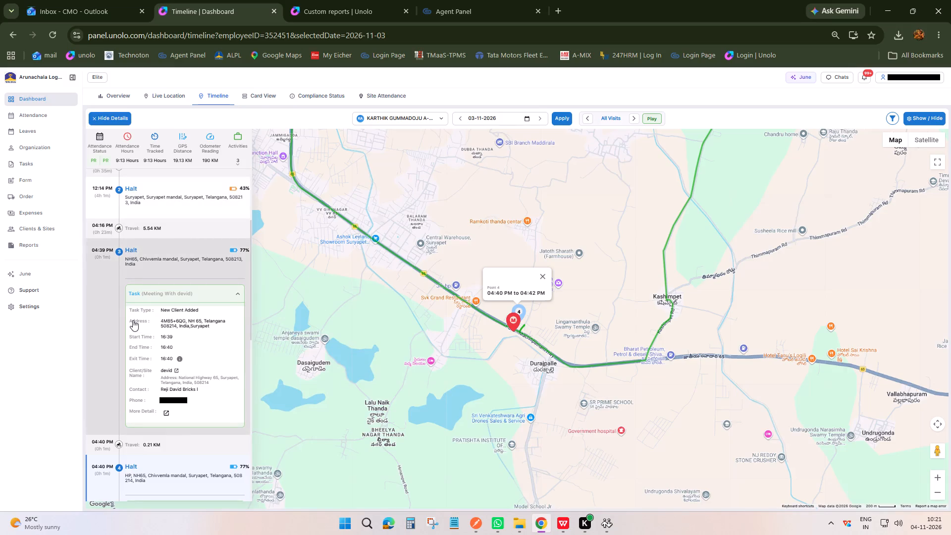
pyautogui.scroll(-4, 133, 320)
pyautogui.scroll(4, 133, 320)
pyautogui.scroll(-5, 133, 320)
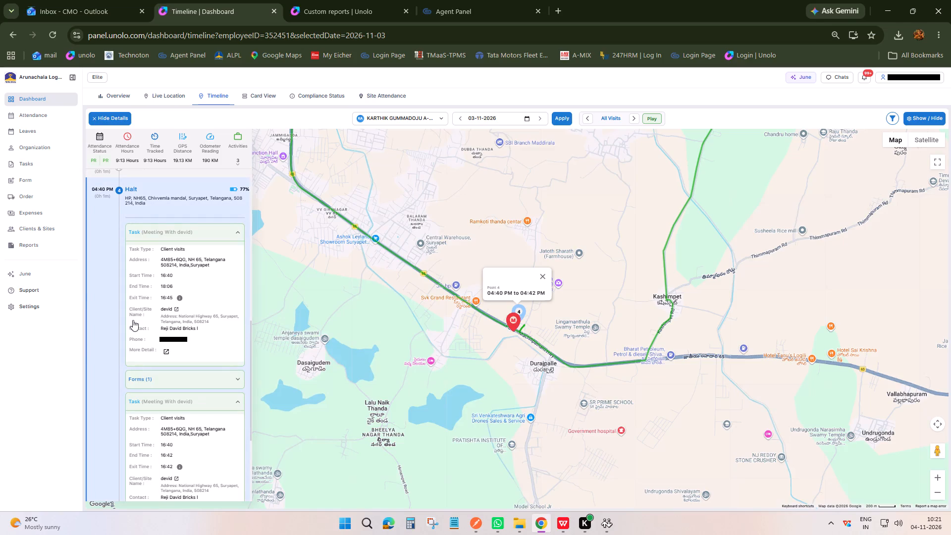
pyautogui.scroll(-3, 133, 320)
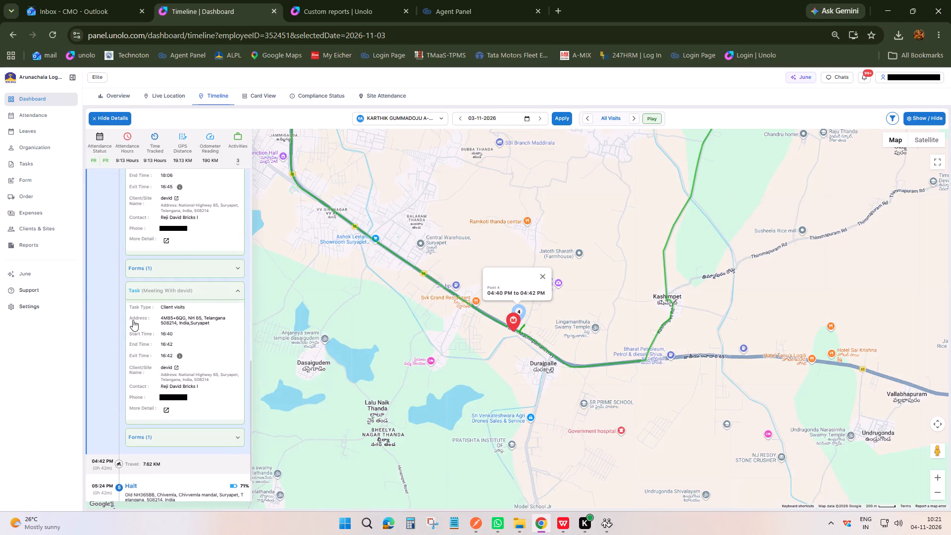
pyautogui.scroll(-5, 133, 320)
pyautogui.scroll(4, 133, 320)
pyautogui.hotkey('alt', 'Tab')
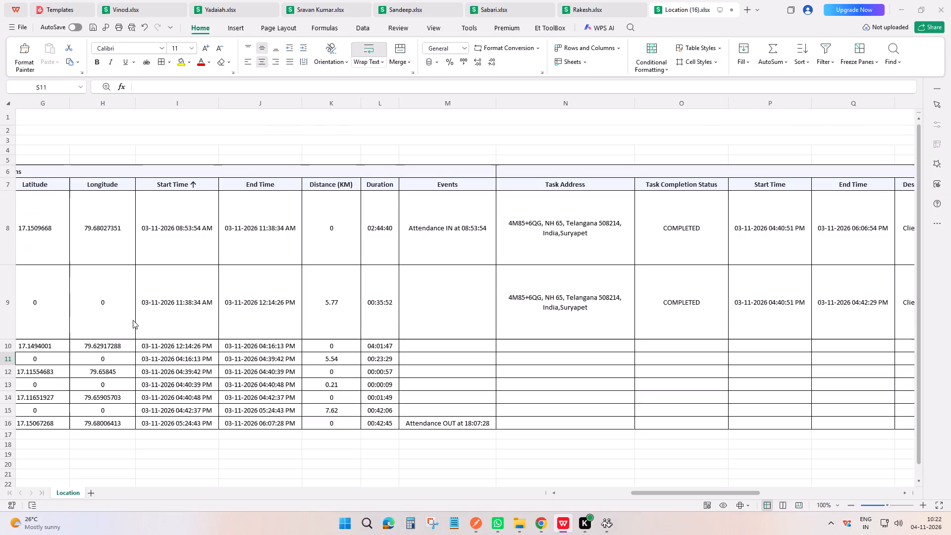
# Copy the client-visit data ending 04:42:29 PM from row 9 into row 14, alongside the 04:40:48 PM halt.
pyautogui.moveTo(685, 492); pyautogui.dragTo(719, 482)
pyautogui.click(367, 295)
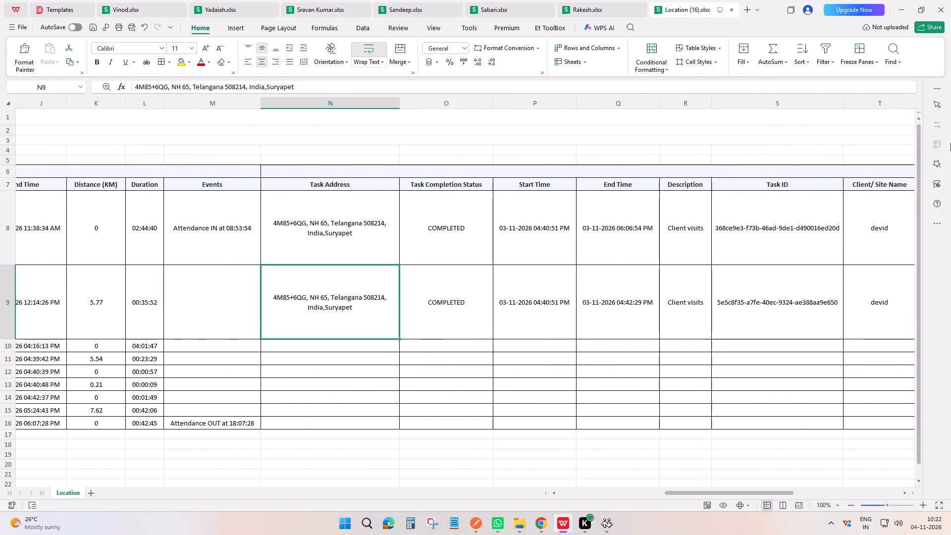
pyautogui.hotkey('ctrl', 'shift', 'Right')
pyautogui.hotkey('ctrl', 'c')
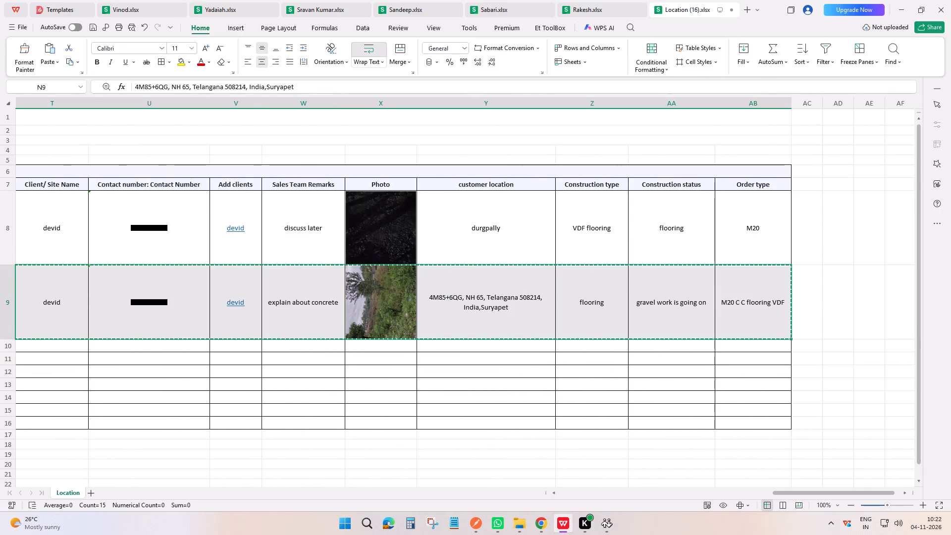
pyautogui.moveTo(818, 493); pyautogui.dragTo(680, 487)
pyautogui.moveTo(144, 385); pyautogui.dragTo(285, 391)
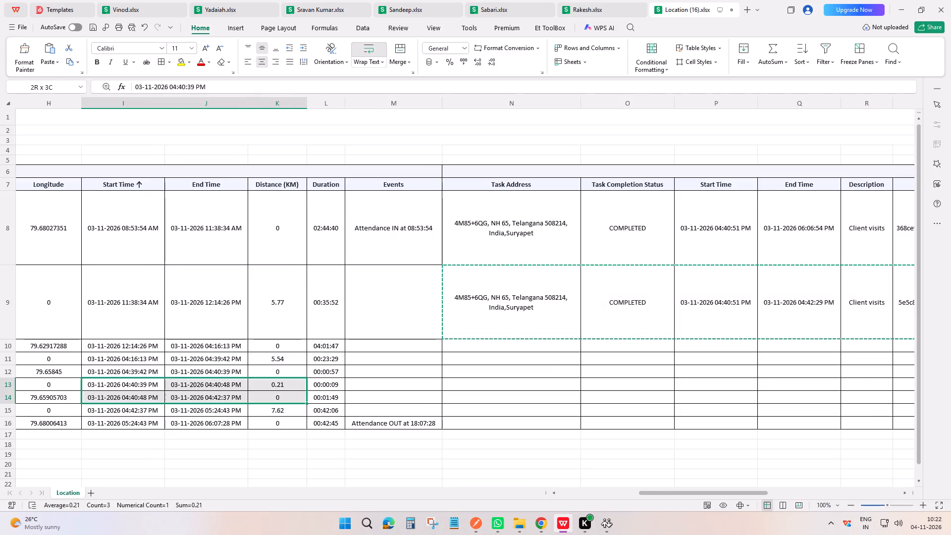
pyautogui.moveTo(285, 391); pyautogui.dragTo(306, 391)
pyautogui.moveTo(378, 398); pyautogui.dragTo(497, 399)
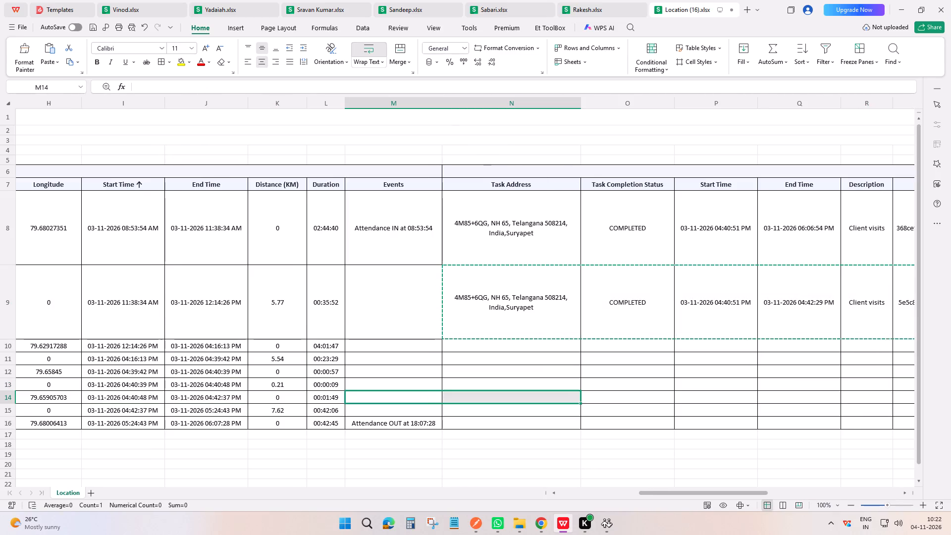
pyautogui.click(498, 399)
pyautogui.hotkey('ctrl', 'v')
# Clear the original client-visit data from Task Address through Order type in rows 8 and 9.
pyautogui.click(515, 315)
pyautogui.hotkey('shift', 'Up')
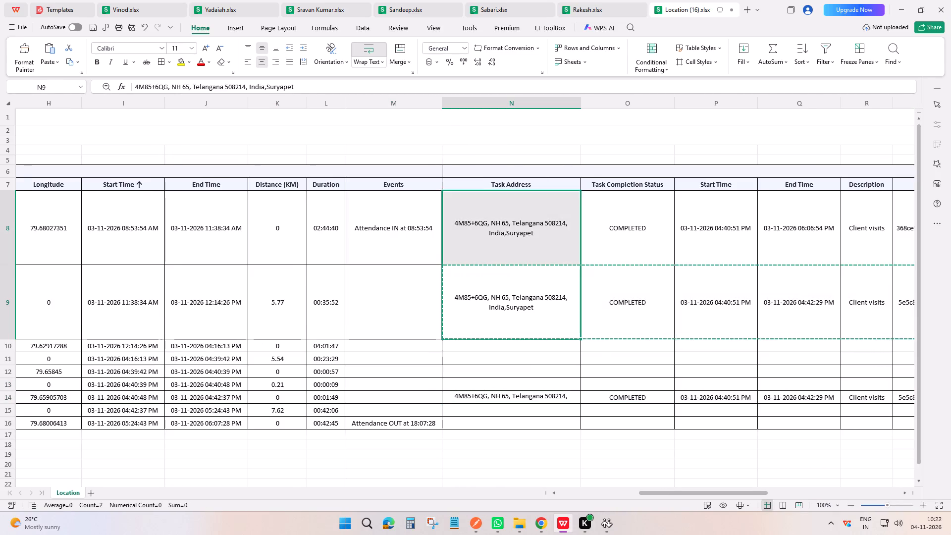
pyautogui.hotkey('ctrl', 'shift', 'Right')
pyautogui.press('Delete')
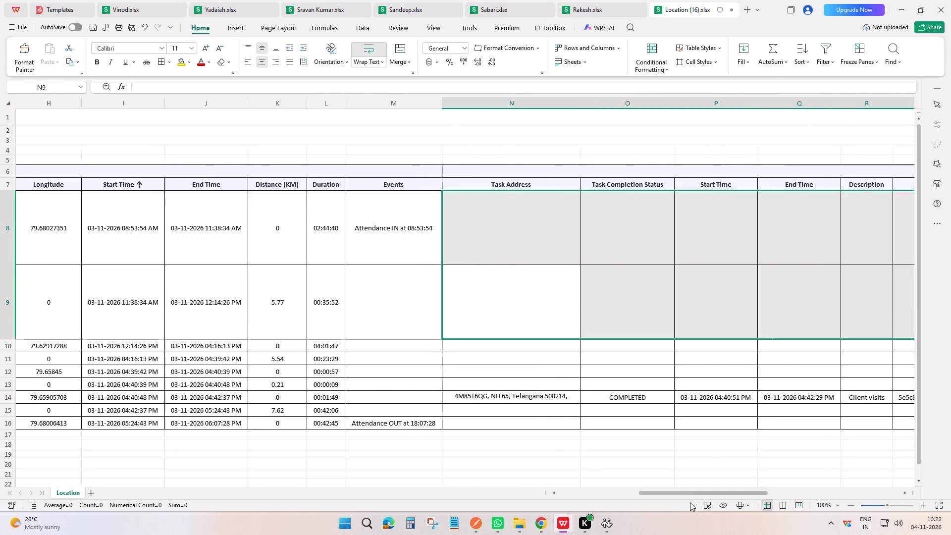
# Auto-fit the height of all rows in Karthik's sheet and check the rearranged visit row.
pyautogui.moveTo(703, 492); pyautogui.dragTo(372, 448)
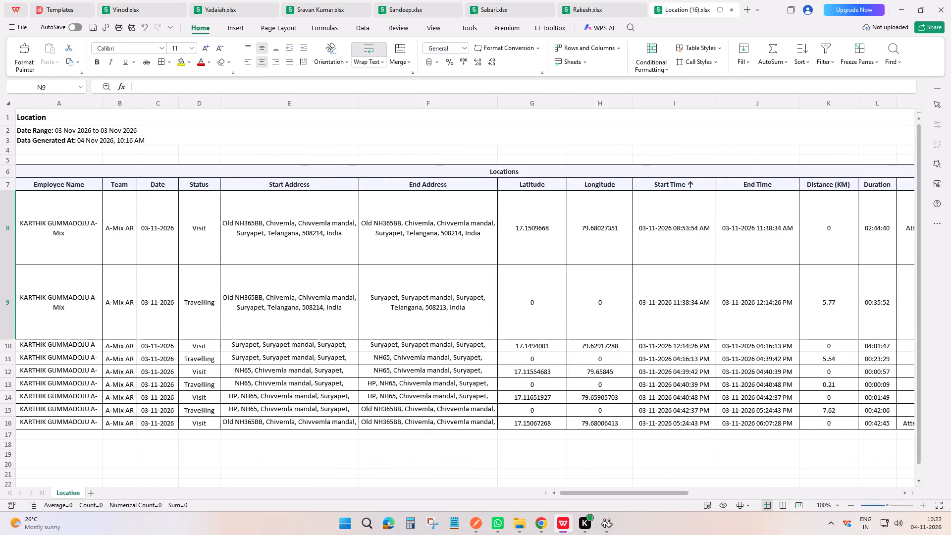
pyautogui.click(9, 102)
pyautogui.doubleClick(14, 263)
pyautogui.scroll(-1, 423, 264)
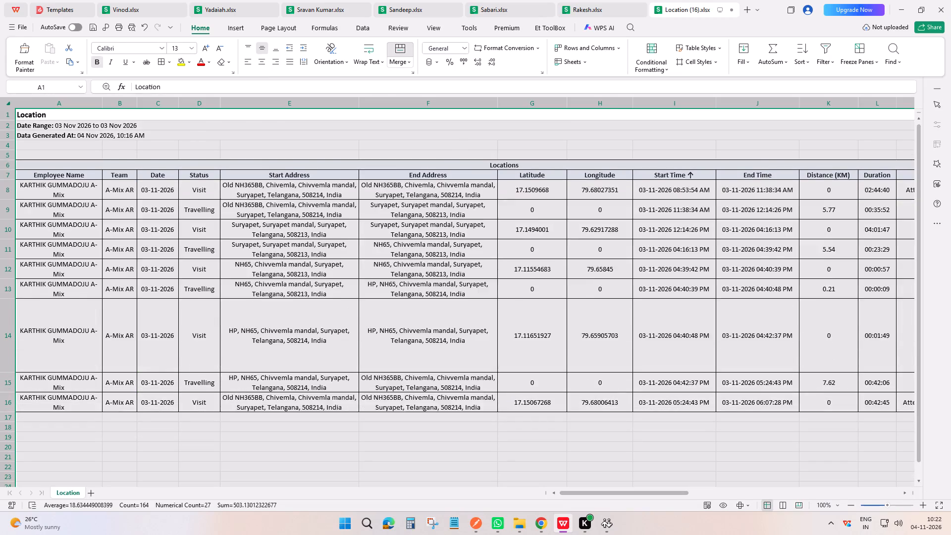
pyautogui.scroll(-2, 423, 264)
pyautogui.moveTo(643, 491); pyautogui.dragTo(405, 452)
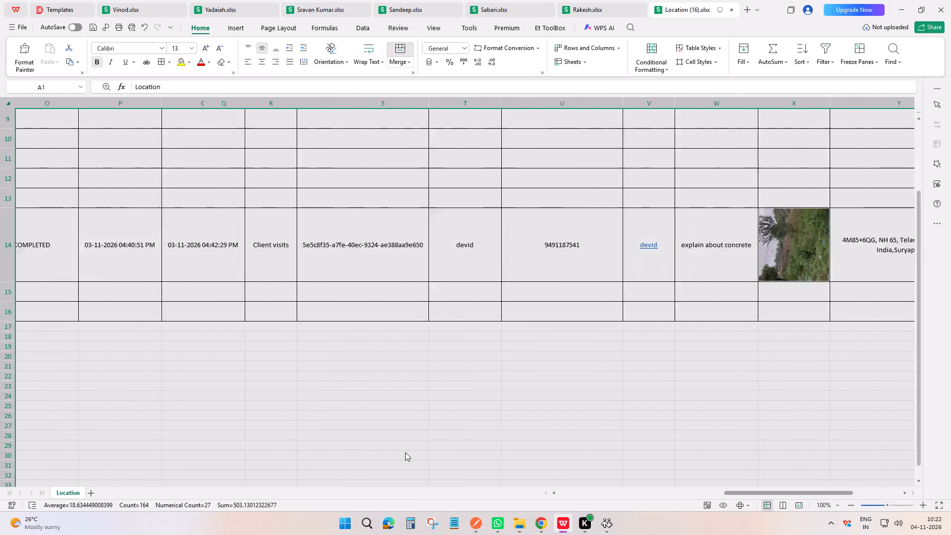
pyautogui.moveTo(405, 452); pyautogui.dragTo(221, 435)
pyautogui.scroll(11, 397, 321)
pyautogui.click(250, 156)
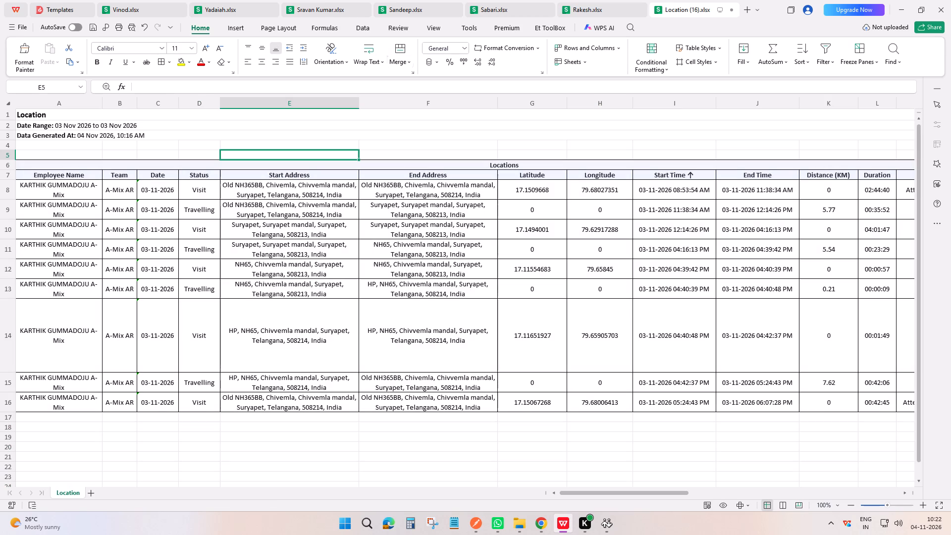
# Save the workbook as Karthik.xlsx in the report folder on the Desktop, replacing the existing file.
pyautogui.scroll(5, 245, 157)
pyautogui.hotkey('ctrl', 's')
pyautogui.hotkey('ctrl', 's')
pyautogui.scroll(4, 278, 234)
pyautogui.scroll(4, 133, 182)
pyautogui.click(21, 24)
pyautogui.click(41, 119)
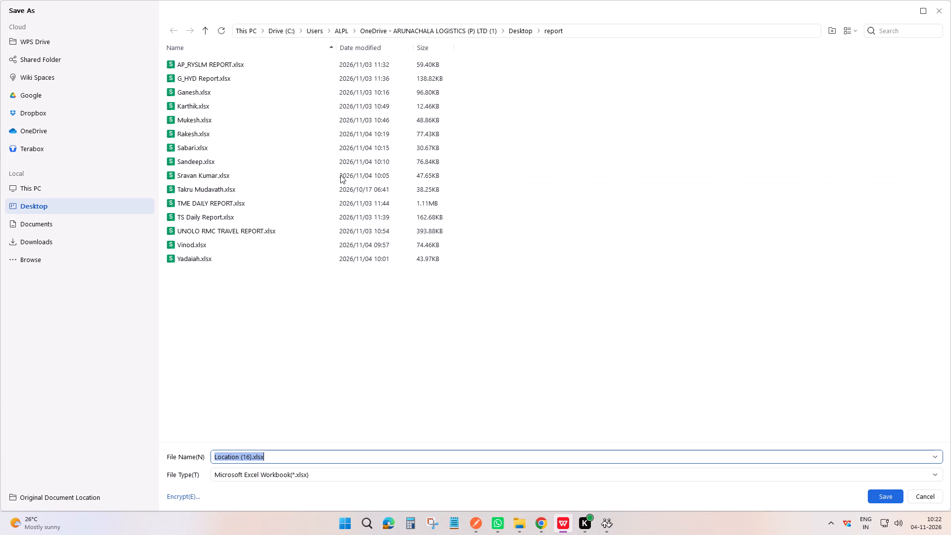
pyautogui.press('BackSpace')
pyautogui.write('Ka')
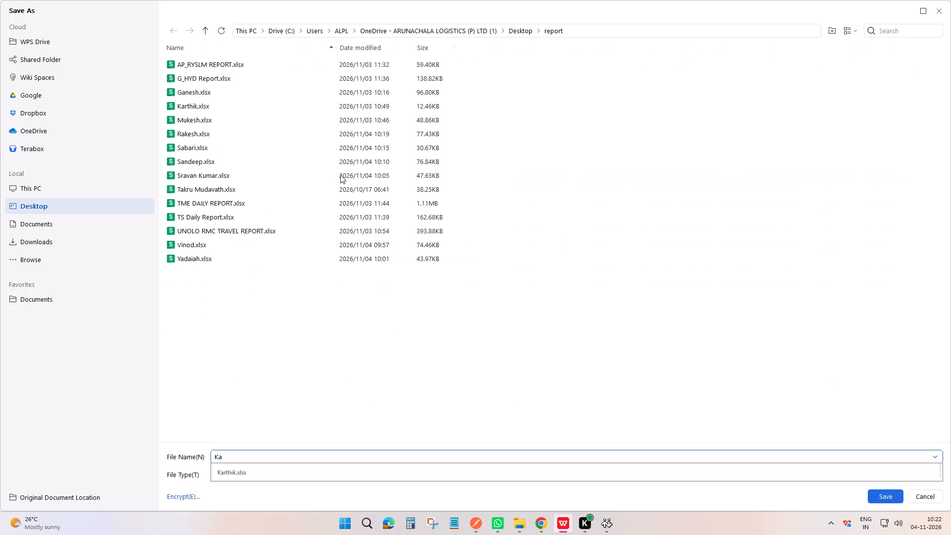
pyautogui.press('Down')
pyautogui.press('Return')
pyautogui.press('Return')
pyautogui.press('Return')
pyautogui.scroll(5, 360, 231)
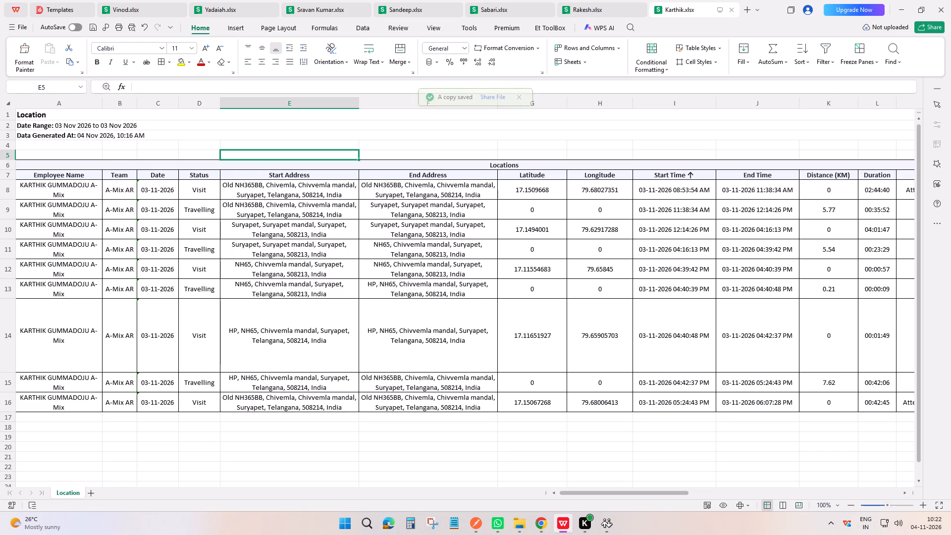
pyautogui.scroll(-1, 504, 150)
pyautogui.scroll(3, 504, 150)
# Switch to Unolo's custom reports in Chrome and download Mukesh's generated Location report in Excel format.
pyautogui.hotkey('alt', 'Tab')
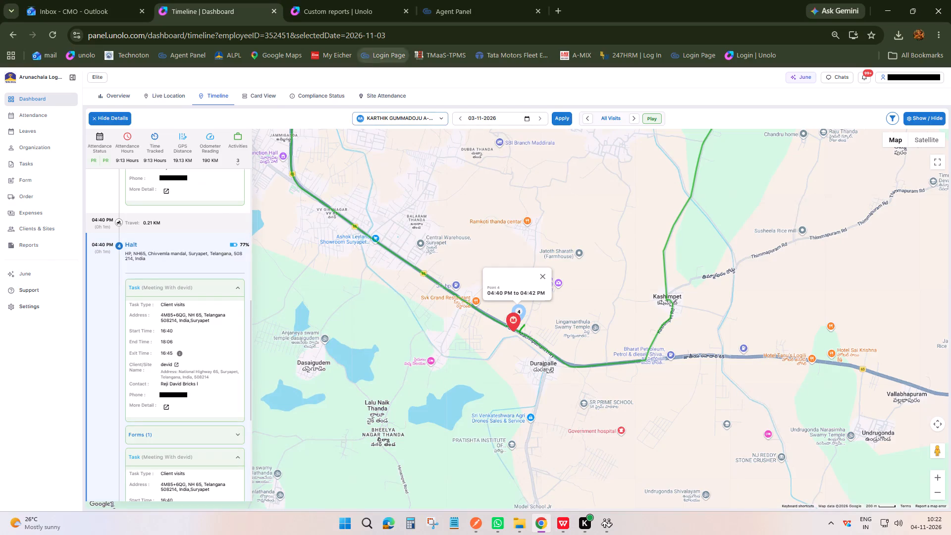
pyautogui.click(352, 1)
pyautogui.click(380, 161)
pyautogui.click(390, 174)
pyautogui.click(401, 168)
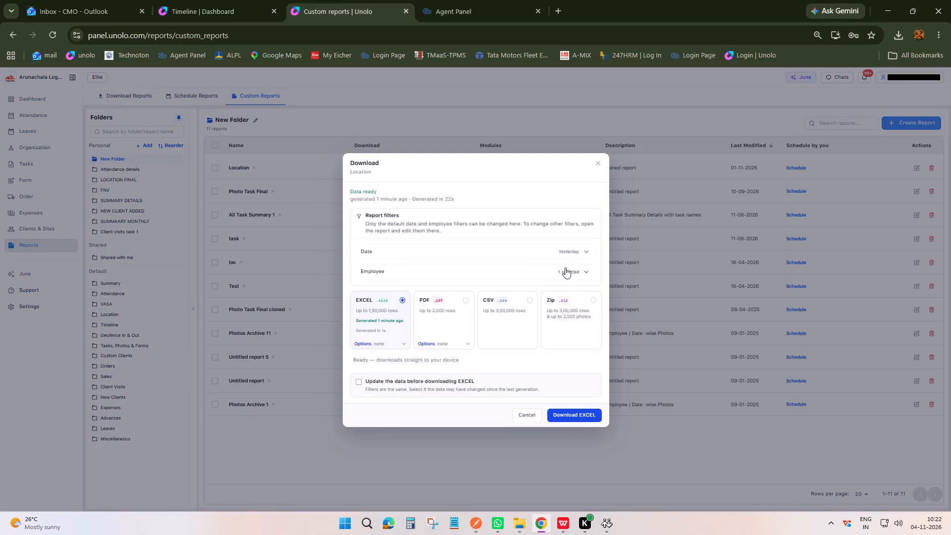
pyautogui.click(587, 413)
pyautogui.click(593, 348)
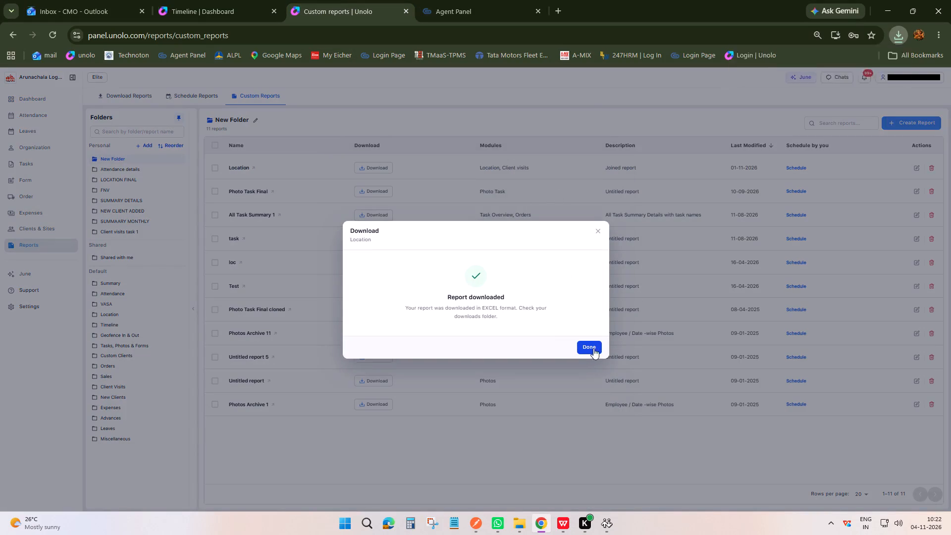
pyautogui.click(892, 39)
pyautogui.click(769, 91)
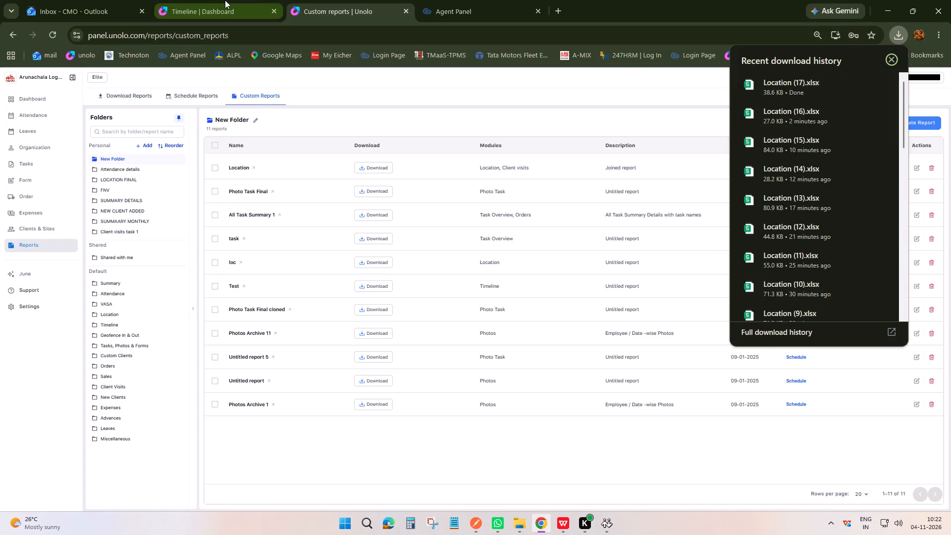
# Load the timeline for MUKESH A-Mix on 03-11-2026.
pyautogui.click(225, 0)
pyautogui.click(404, 119)
pyautogui.click(404, 146)
pyautogui.click(412, 137)
pyautogui.click(414, 123)
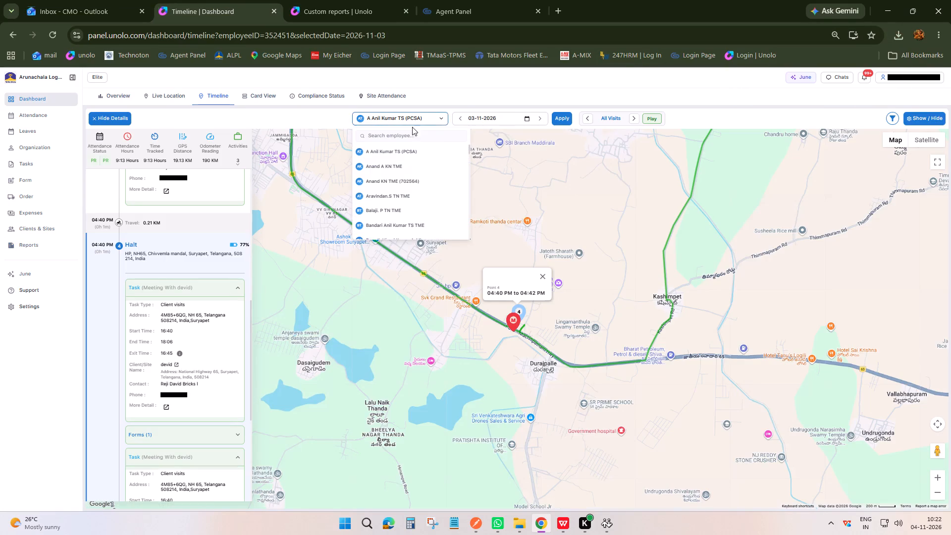
pyautogui.click(408, 133)
pyautogui.write('Mukes')
pyautogui.click(388, 155)
pyautogui.click(568, 118)
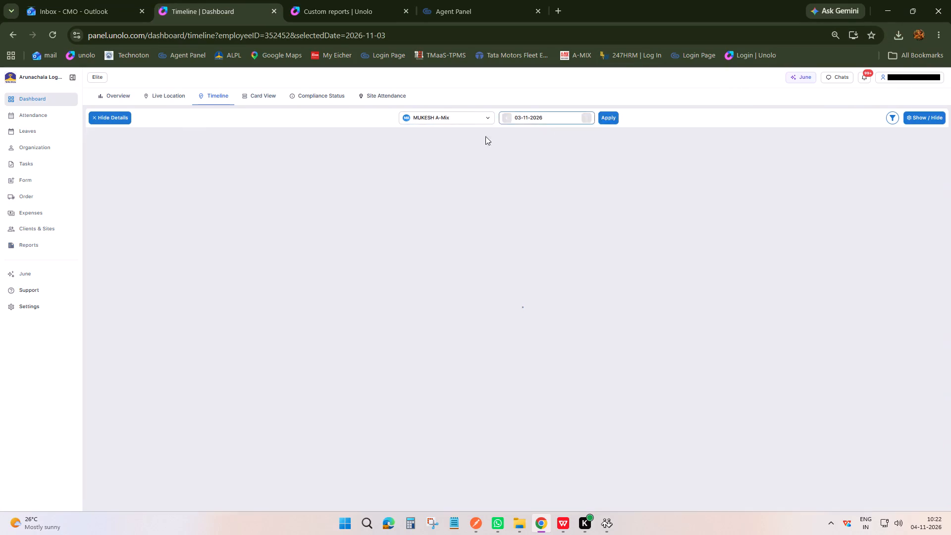
# Examine the halts on Mukesh's timeline and the client tasks listed under each.
pyautogui.click(213, 238)
pyautogui.scroll(-2, 213, 242)
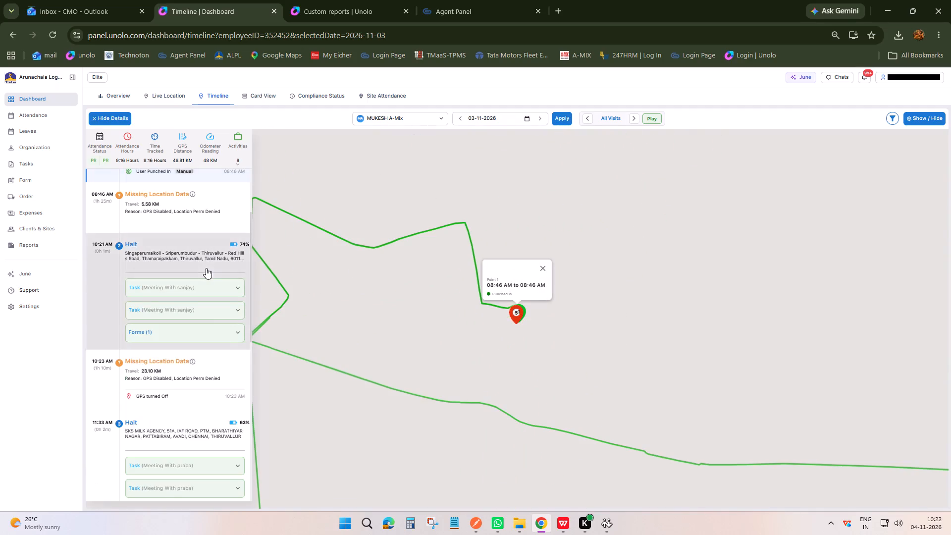
pyautogui.click(206, 268)
pyautogui.scroll(-4, 220, 270)
pyautogui.click(208, 251)
pyautogui.scroll(-3, 210, 253)
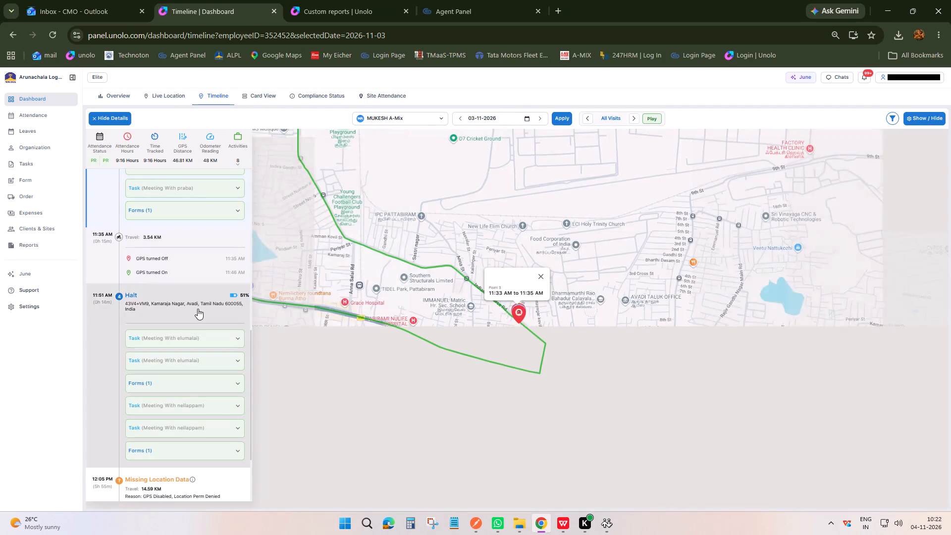
pyautogui.click(198, 309)
pyautogui.scroll(-4, 251, 295)
pyautogui.scroll(4, 212, 335)
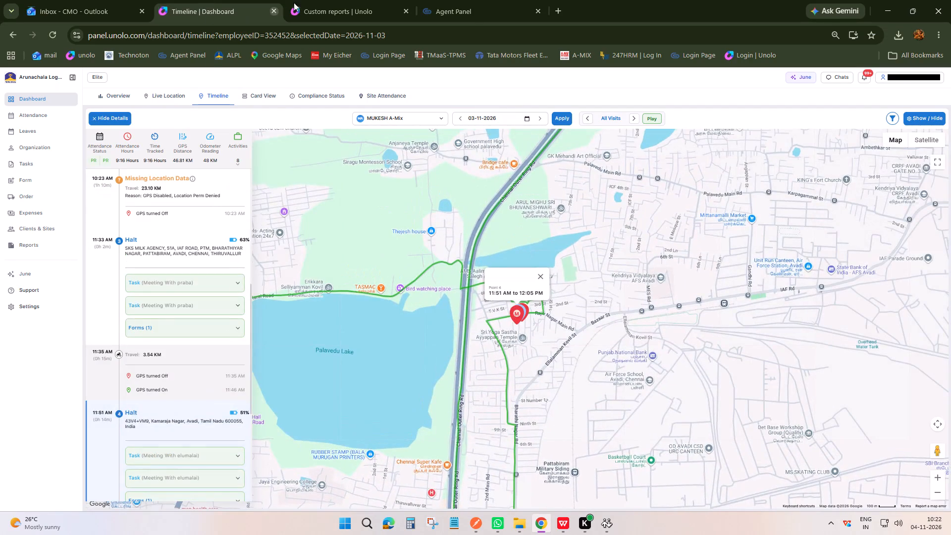
# Return to the custom reports page and open the downloaded Location (17).xlsx in WPS Office.
pyautogui.click(299, 0)
pyautogui.click(892, 36)
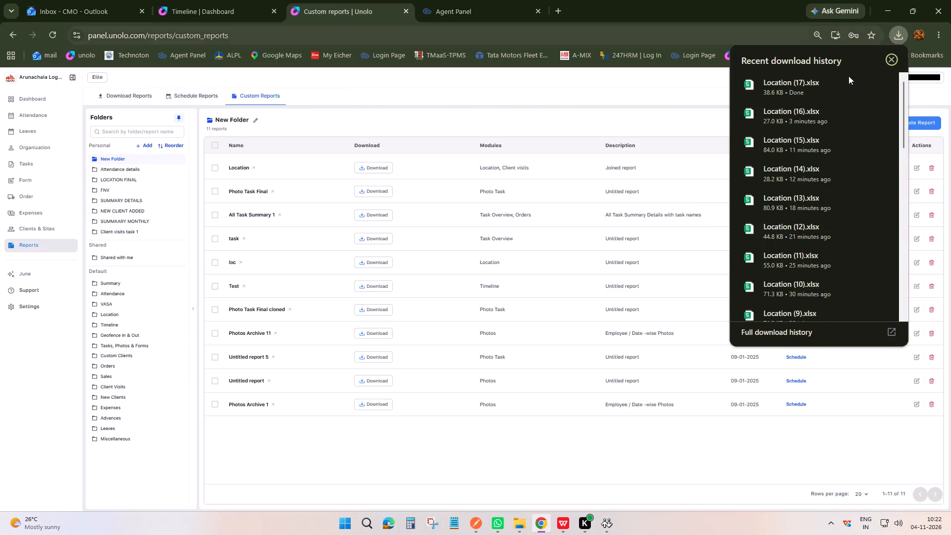
pyautogui.click(825, 82)
pyautogui.scroll(4, 505, 226)
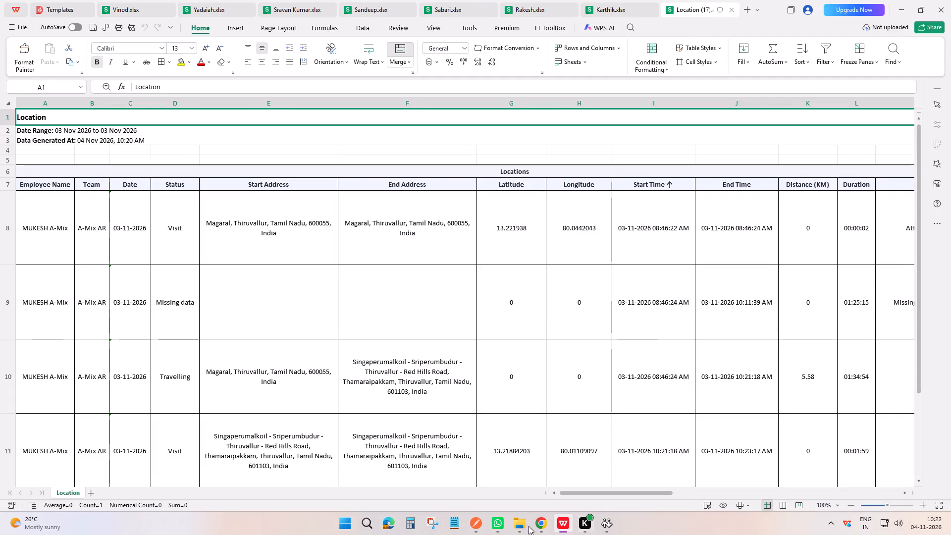
# Delete the Add Form column and the client-visit columns Employee Name, Manager Name, Designation, Date and Assigned by.
pyautogui.moveTo(636, 490); pyautogui.dragTo(880, 466)
pyautogui.click(866, 107)
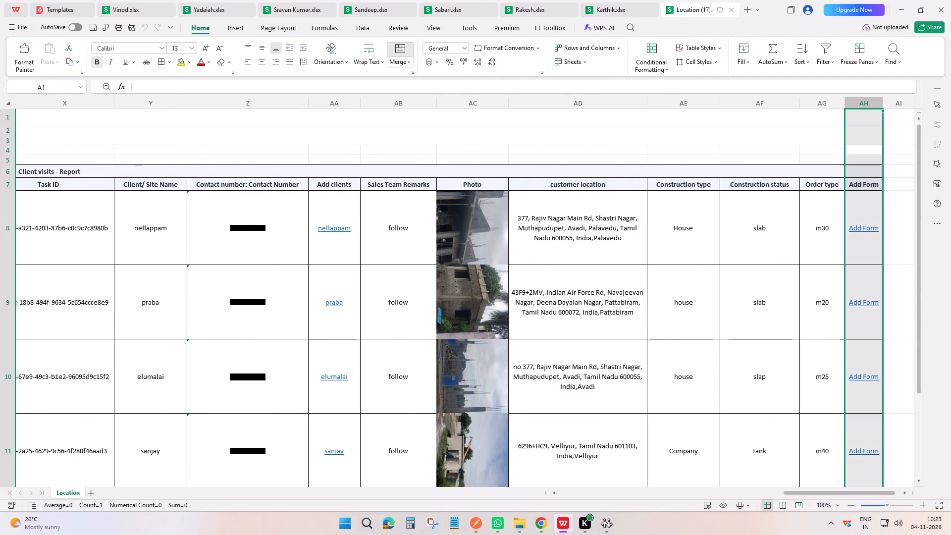
pyautogui.hotkey('ctrl', '-')
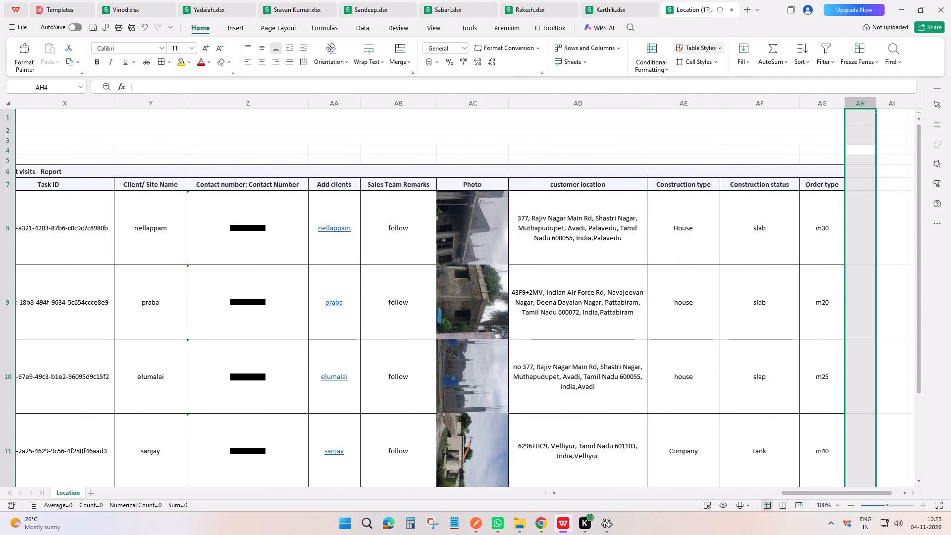
pyautogui.moveTo(814, 492); pyautogui.dragTo(712, 486)
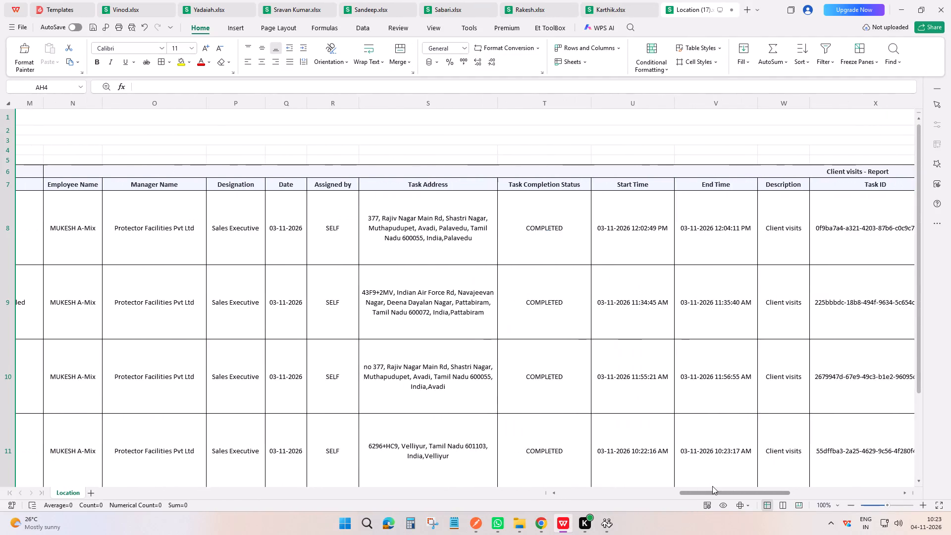
pyautogui.moveTo(712, 486); pyautogui.dragTo(699, 488)
pyautogui.moveTo(183, 108); pyautogui.dragTo(436, 139)
pyautogui.hotkey('ctrl', '-')
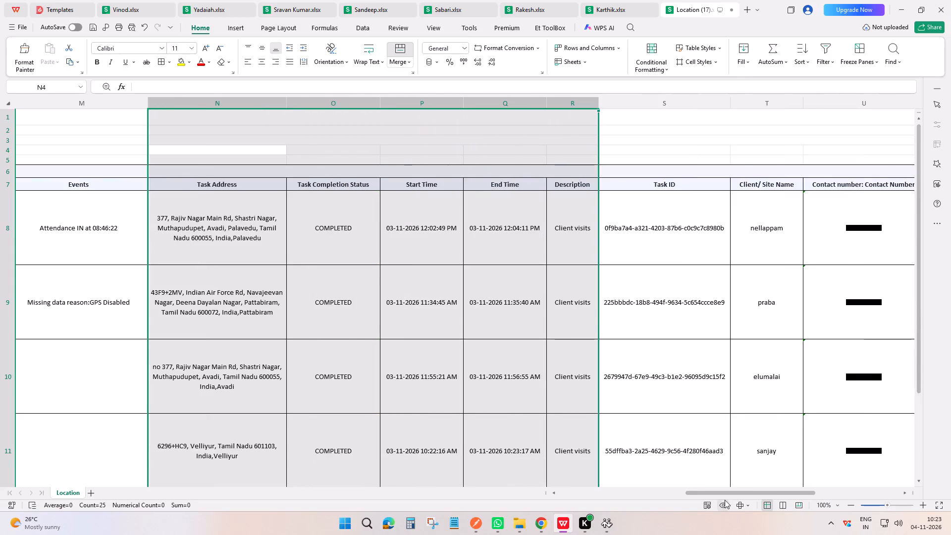
# Switch the first Photo picture to floating, place all the Photo column pictures in their cells, and check them.
pyautogui.moveTo(729, 493); pyautogui.dragTo(834, 484)
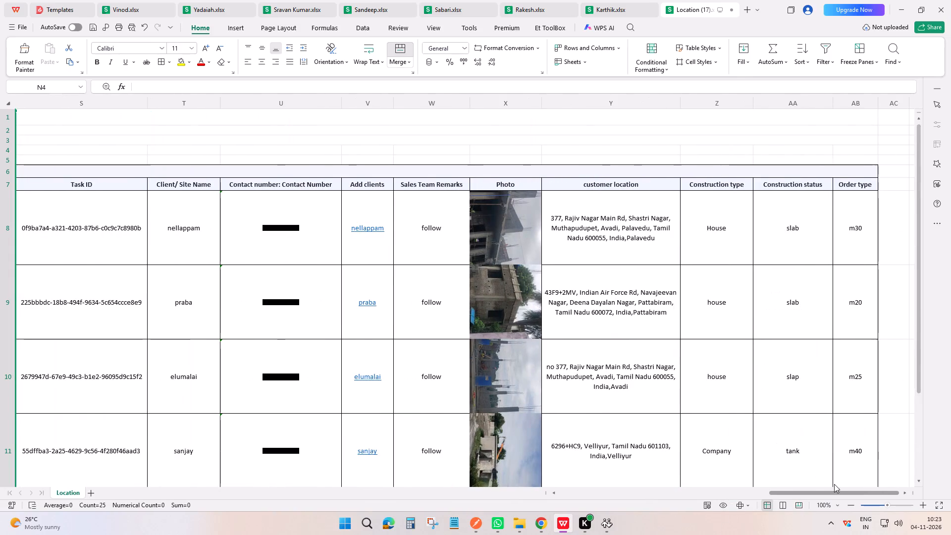
pyautogui.rightClick(515, 232)
pyautogui.click(551, 69)
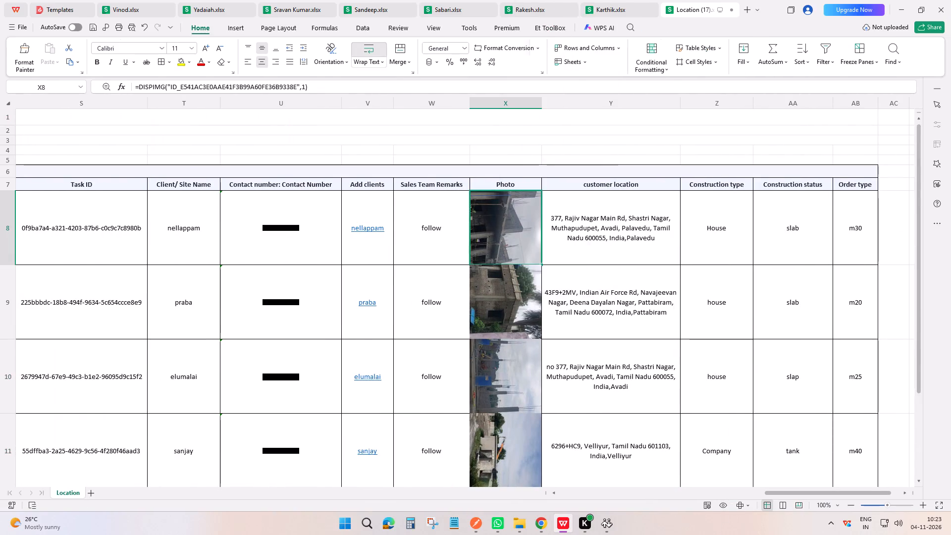
pyautogui.rightClick(529, 222)
pyautogui.click(581, 87)
pyautogui.click(587, 212)
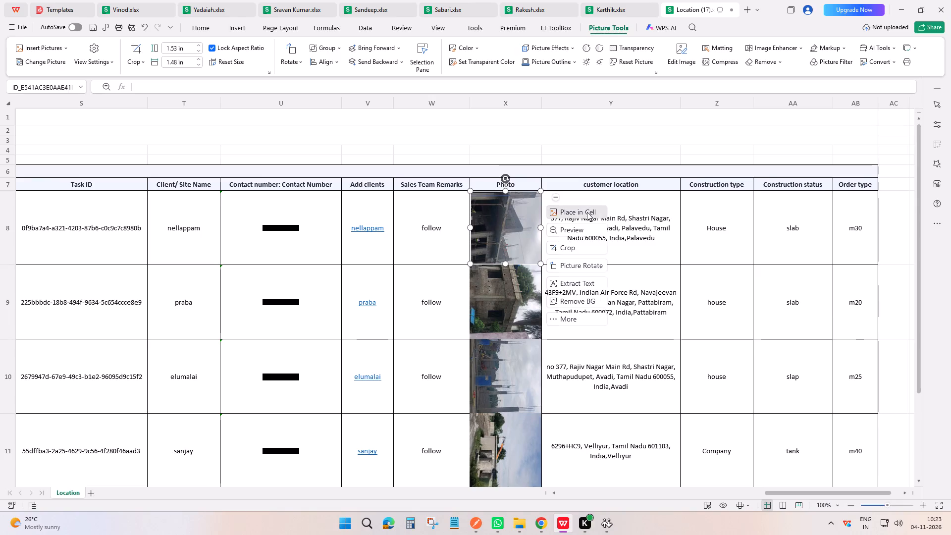
pyautogui.click(677, 239)
pyautogui.scroll(-7, 610, 304)
pyautogui.scroll(2, 606, 312)
pyautogui.scroll(-1, 606, 312)
pyautogui.scroll(1, 606, 312)
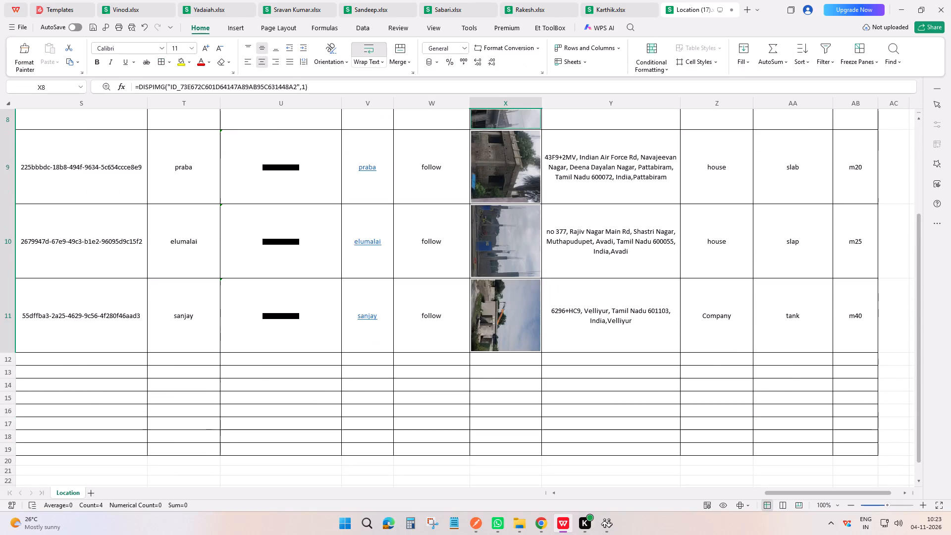
pyautogui.scroll(4, 606, 312)
pyautogui.scroll(-1, 606, 312)
pyautogui.scroll(2, 606, 312)
# Copy the whole Location (17).xlsx sheet into a new blank workbook.
pyautogui.moveTo(783, 494); pyautogui.dragTo(631, 490)
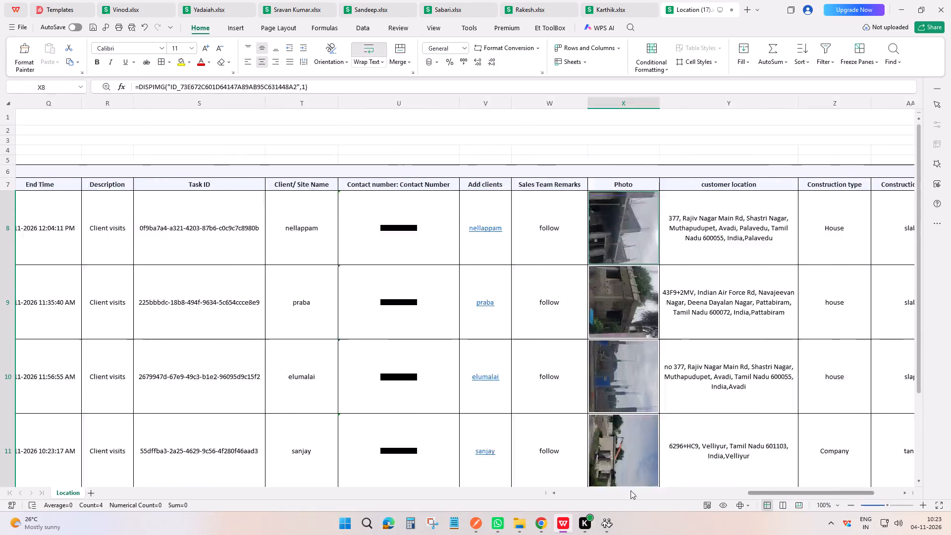
pyautogui.moveTo(631, 490); pyautogui.dragTo(288, 438)
pyautogui.scroll(3, 193, 213)
pyautogui.click(12, 102)
pyautogui.hotkey('ctrl', 'c')
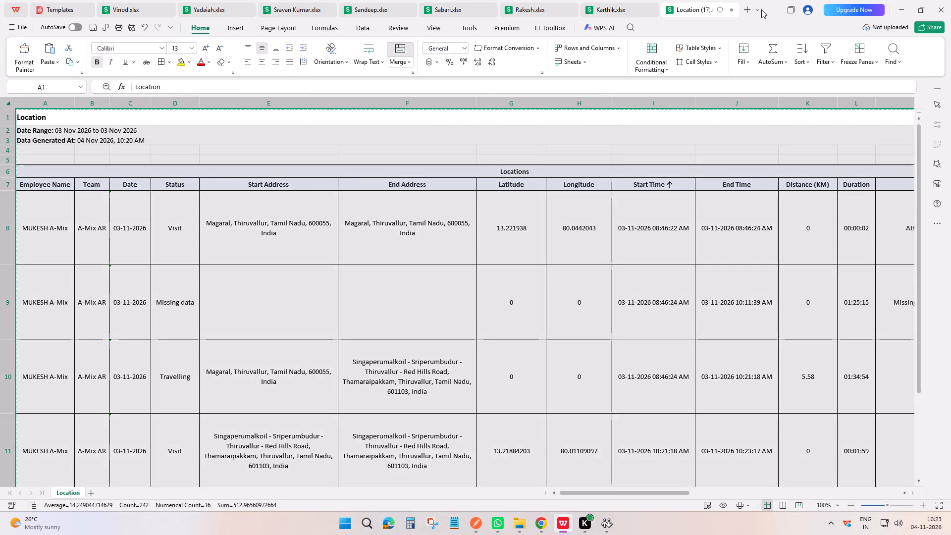
pyautogui.click(758, 10)
pyautogui.click(777, 107)
pyautogui.hotkey('ctrl', 'v')
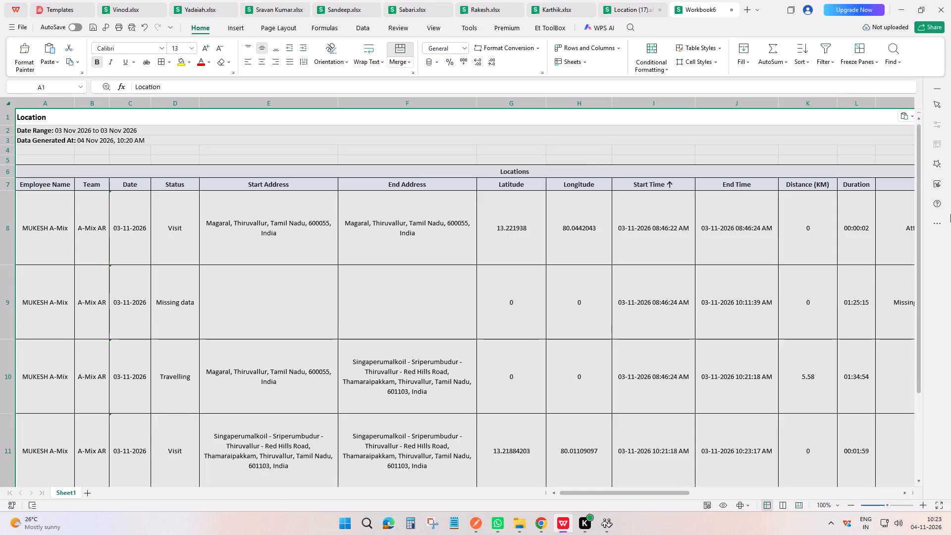
pyautogui.click(905, 118)
pyautogui.click(852, 262)
pyautogui.click(739, 260)
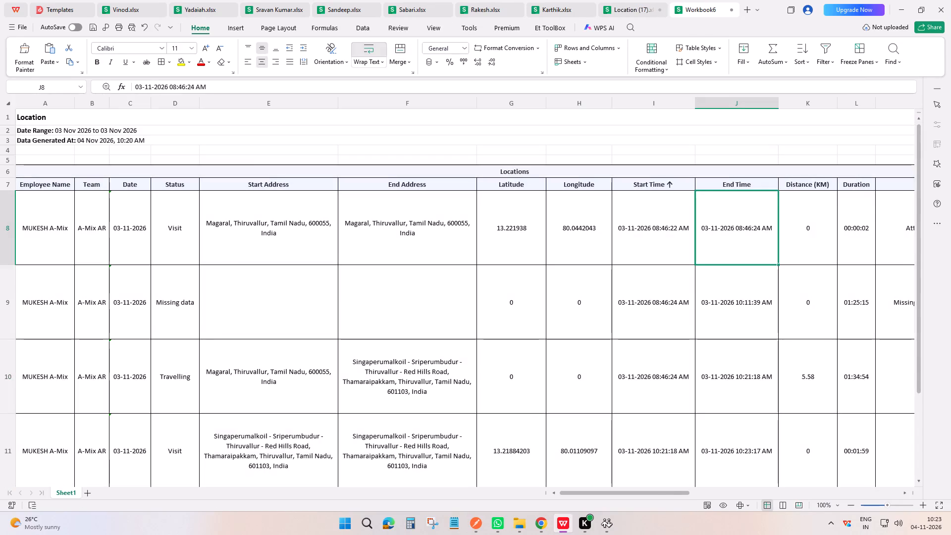
# Clear the client-visit entries in rows 8 to 11 of the new workbook, from Task Address through the last column.
pyautogui.moveTo(662, 494); pyautogui.dragTo(738, 492)
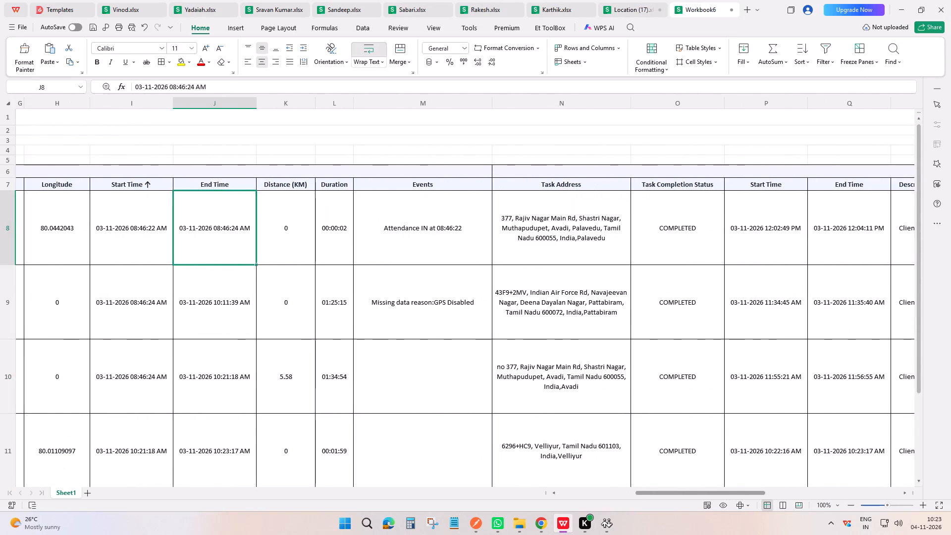
pyautogui.click(571, 228)
pyautogui.hotkey('ctrl', 'shift', 'Down')
pyautogui.hotkey('ctrl', 'shift', 'Right')
pyautogui.press('Delete')
pyautogui.click(546, 231)
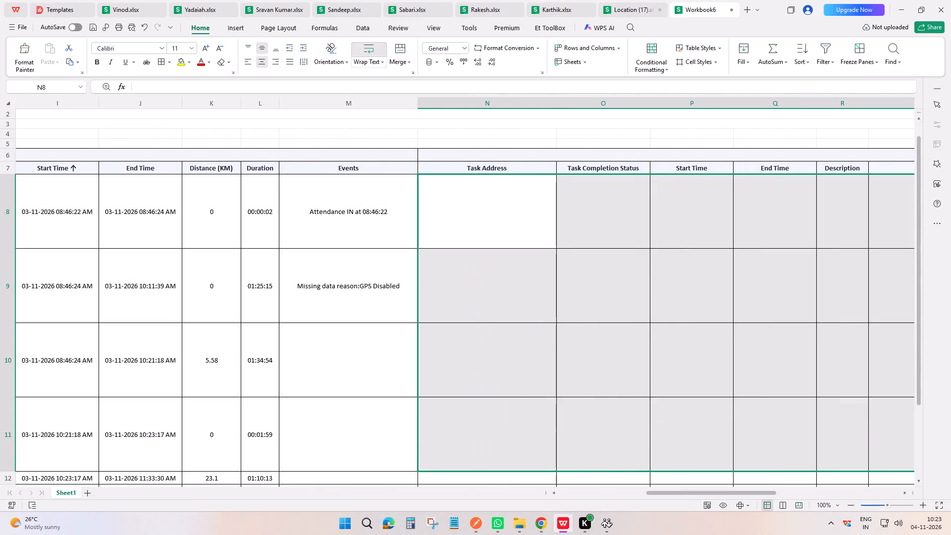
# Switch to Mukesh's Unolo timeline in Chrome and examine both praba tasks under the 11:33 AM halt.
pyautogui.click(552, 528)
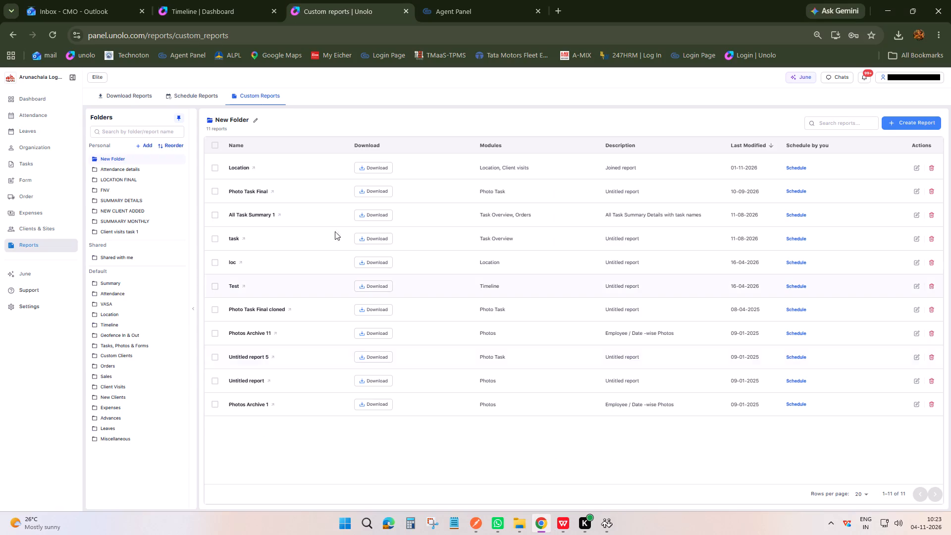
pyautogui.scroll(3, 275, 242)
pyautogui.click(214, 0)
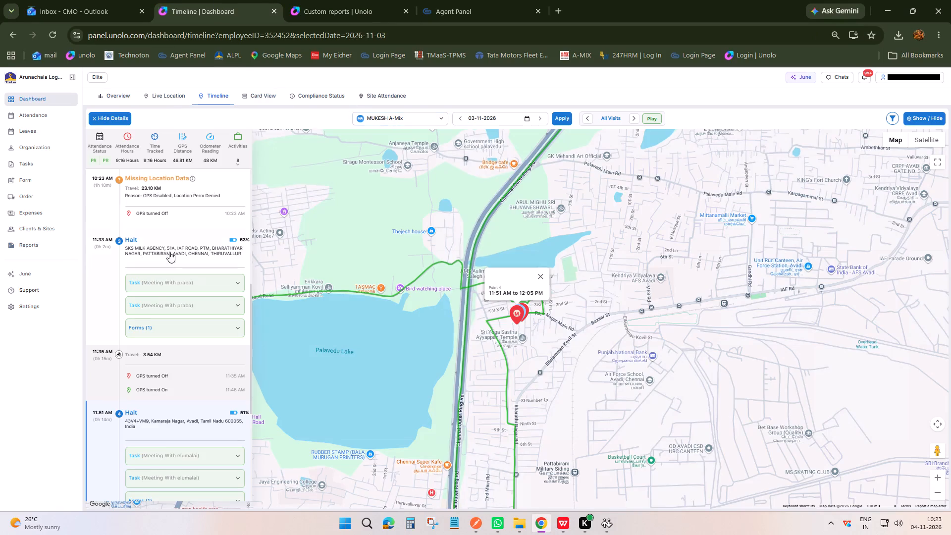
pyautogui.scroll(9, 162, 290)
pyautogui.click(202, 240)
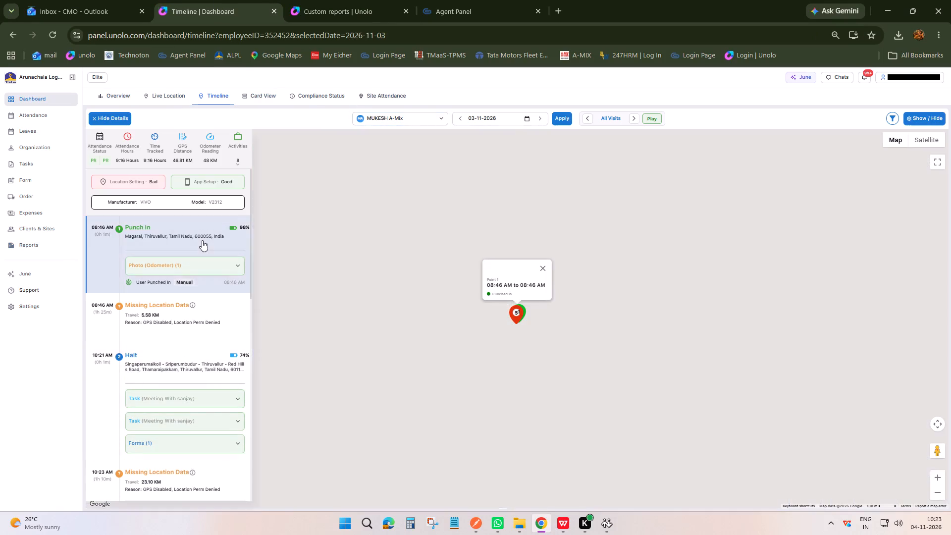
pyautogui.scroll(-10, 202, 240)
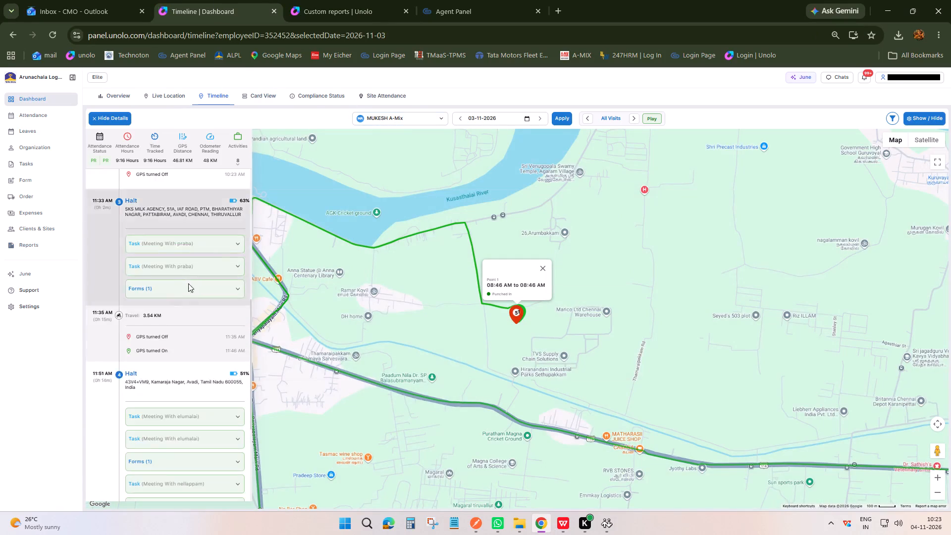
pyautogui.scroll(4, 193, 290)
pyautogui.click(202, 250)
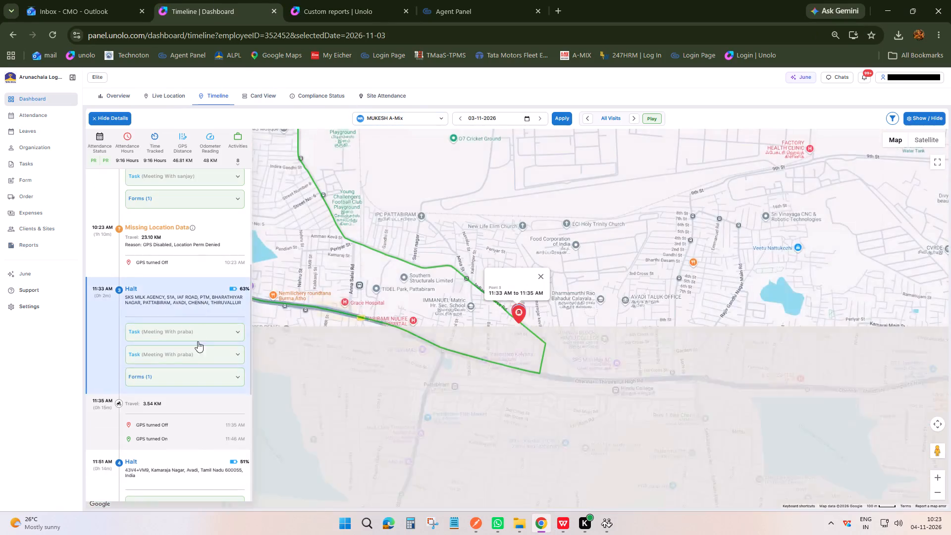
pyautogui.click(214, 334)
pyautogui.scroll(-1, 222, 312)
pyautogui.click(202, 438)
pyautogui.scroll(-3, 216, 357)
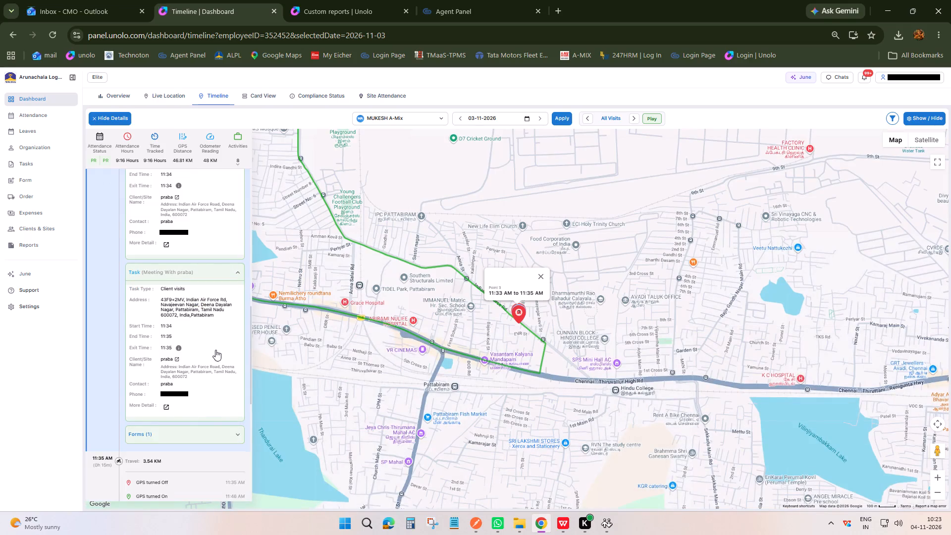
pyautogui.scroll(4, 212, 343)
pyautogui.scroll(-6, 198, 312)
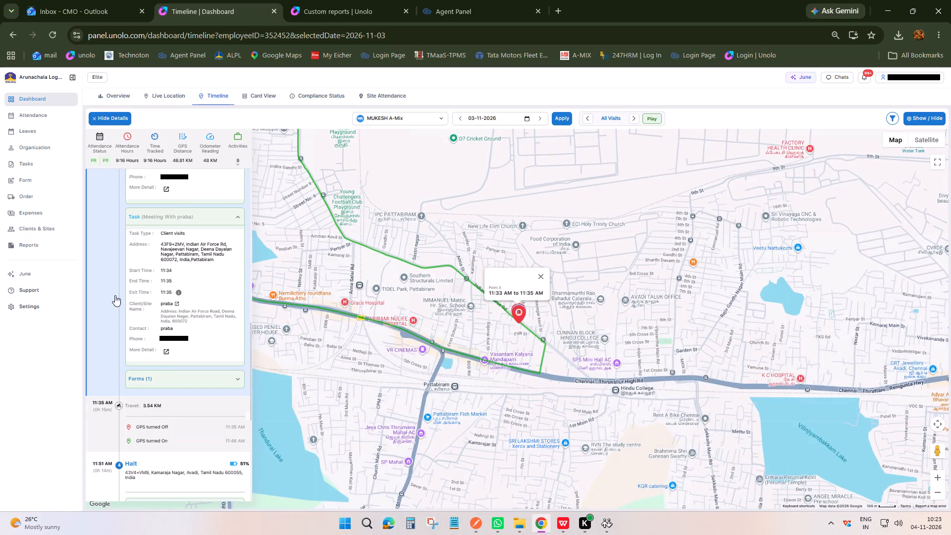
# Copy praba's visit record, Task Address through Order type, from Location (17).xlsx to N14 in Workbook6, the row starting at 11:33:30 AM.
pyautogui.click(561, 528)
pyautogui.click(617, 0)
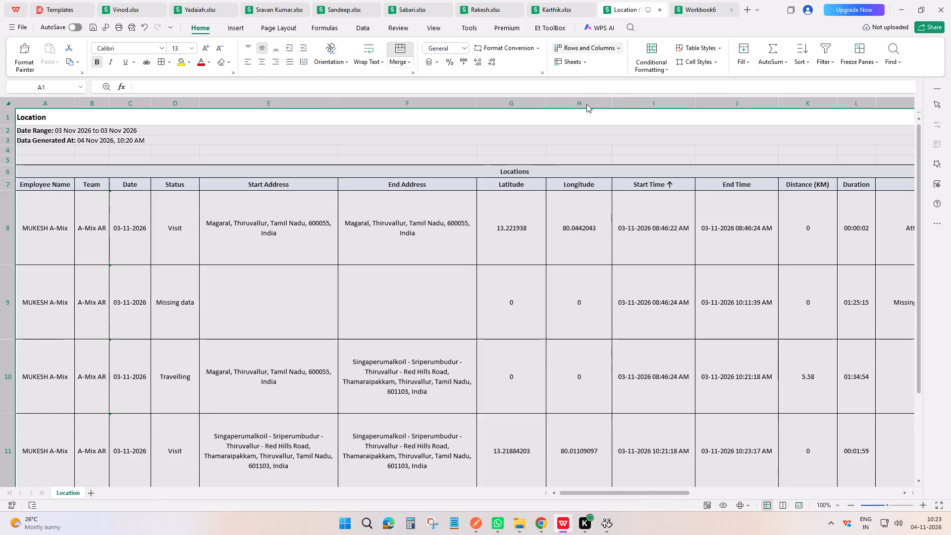
pyautogui.scroll(-2, 520, 261)
pyautogui.moveTo(648, 491); pyautogui.dragTo(790, 471)
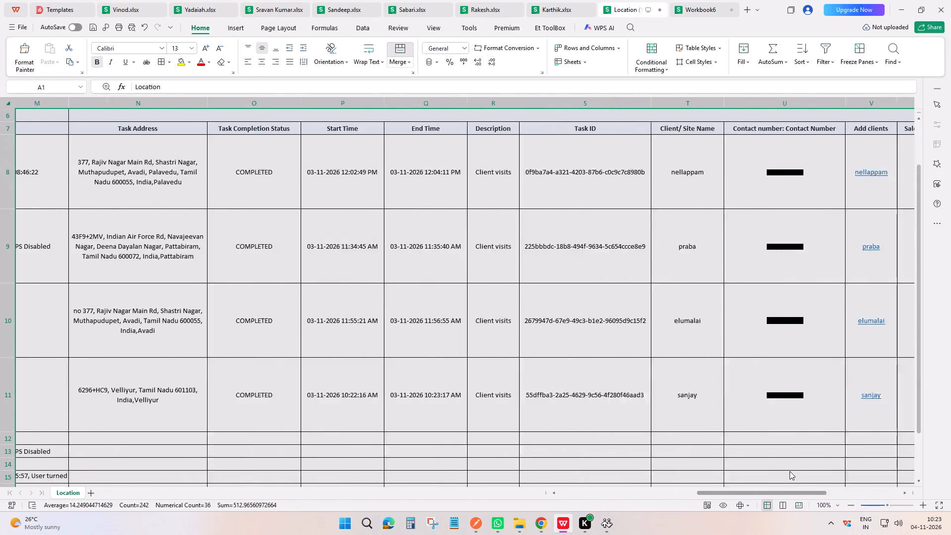
pyautogui.moveTo(790, 471); pyautogui.dragTo(823, 465)
pyautogui.click(614, 257)
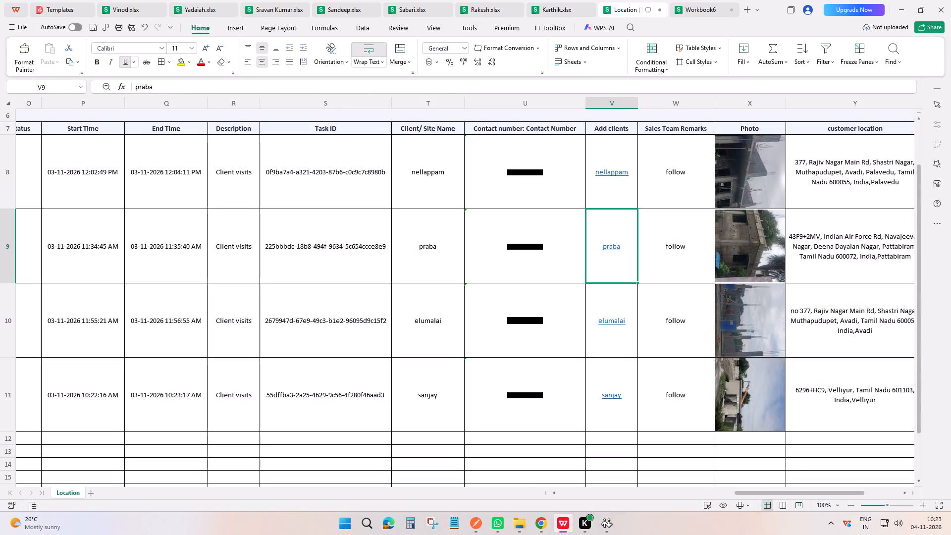
pyautogui.press('Left')
pyautogui.press('Left')
pyautogui.press('Left')
pyautogui.press('Left')
pyautogui.press('Left')
pyautogui.press('Left')
pyautogui.press('Left')
pyautogui.press('Left')
pyautogui.hotkey('ctrl', 'shift', 'Right')
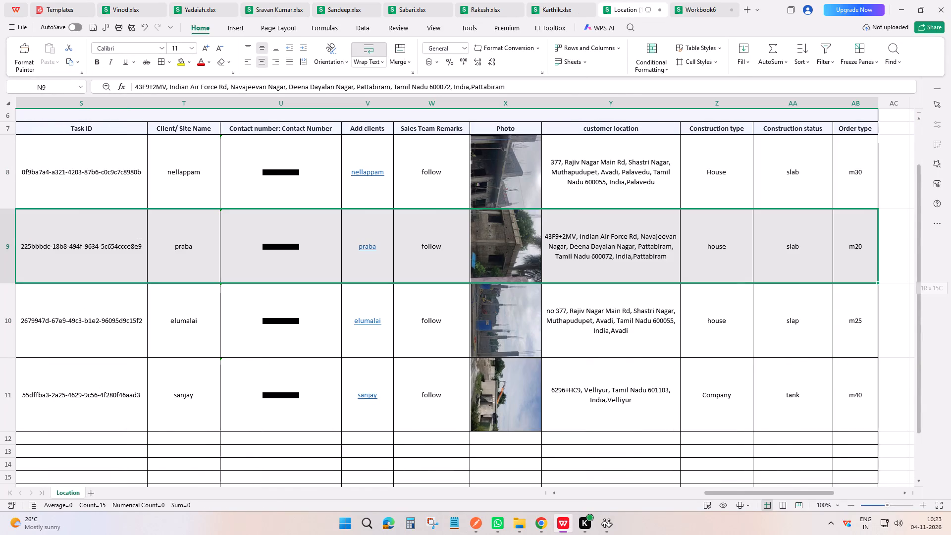
pyautogui.hotkey('ctrl', 'c')
pyautogui.click(710, 5)
pyautogui.scroll(-1, 473, 247)
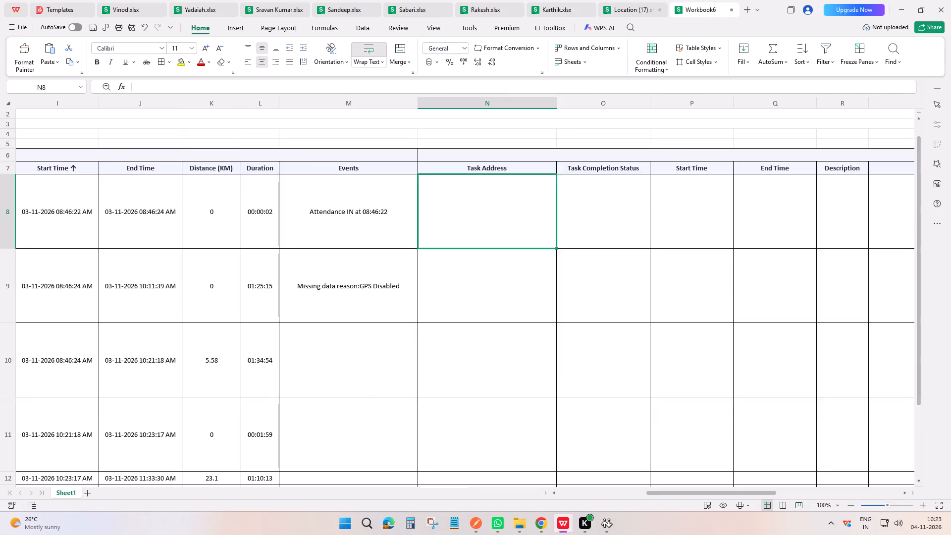
pyautogui.scroll(-2, 472, 249)
pyautogui.scroll(-5, 256, 313)
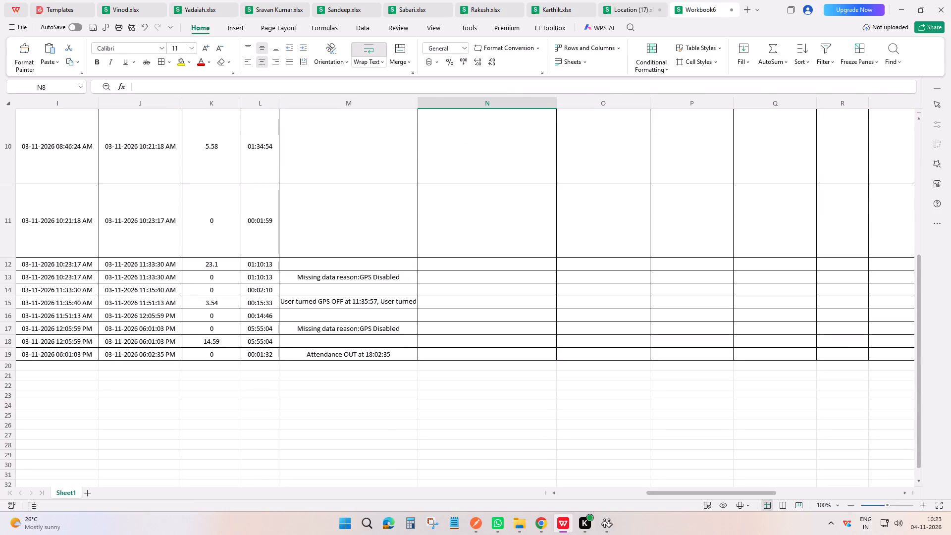
pyautogui.moveTo(81, 289); pyautogui.dragTo(469, 288)
pyautogui.click(469, 288)
pyautogui.hotkey('ctrl', 'v')
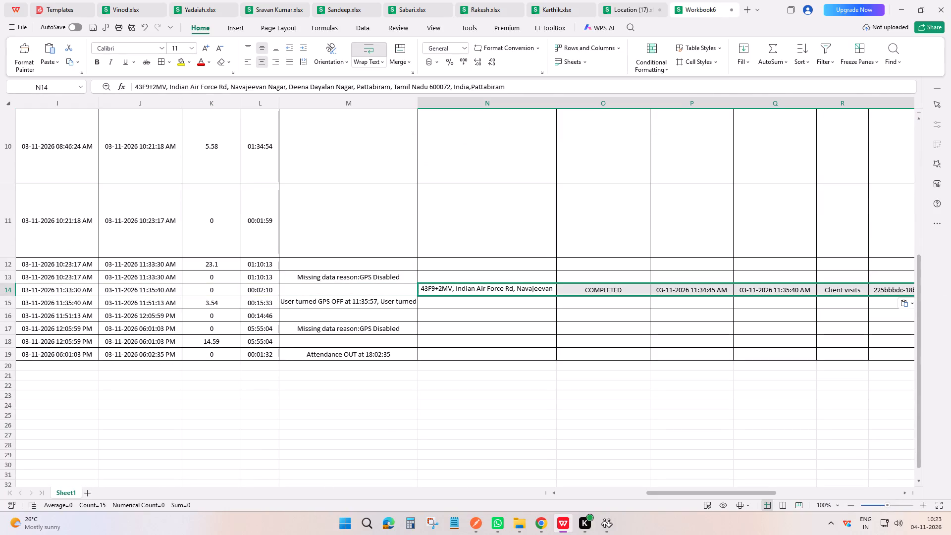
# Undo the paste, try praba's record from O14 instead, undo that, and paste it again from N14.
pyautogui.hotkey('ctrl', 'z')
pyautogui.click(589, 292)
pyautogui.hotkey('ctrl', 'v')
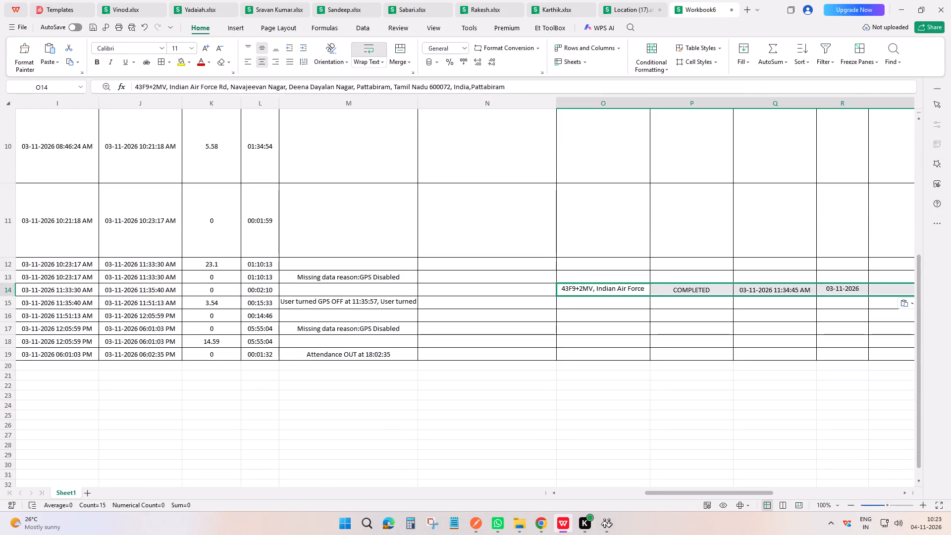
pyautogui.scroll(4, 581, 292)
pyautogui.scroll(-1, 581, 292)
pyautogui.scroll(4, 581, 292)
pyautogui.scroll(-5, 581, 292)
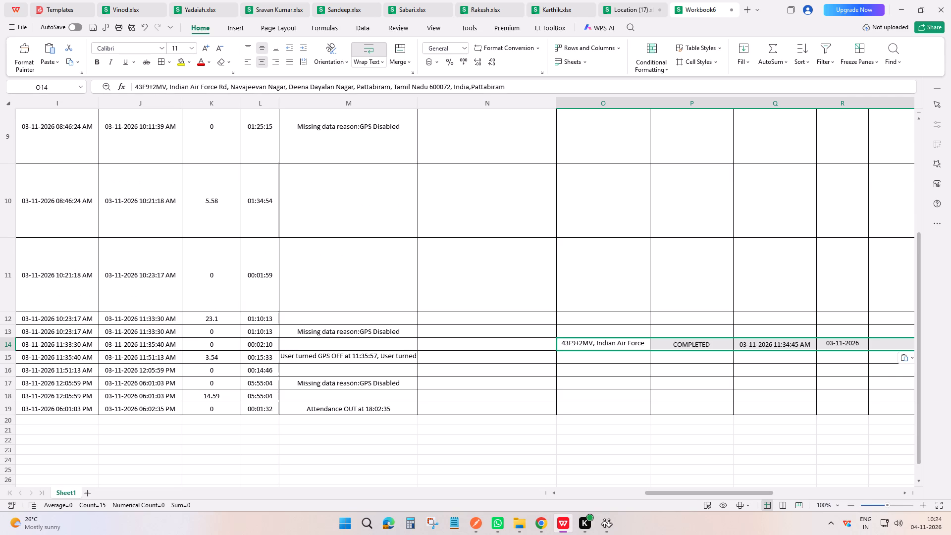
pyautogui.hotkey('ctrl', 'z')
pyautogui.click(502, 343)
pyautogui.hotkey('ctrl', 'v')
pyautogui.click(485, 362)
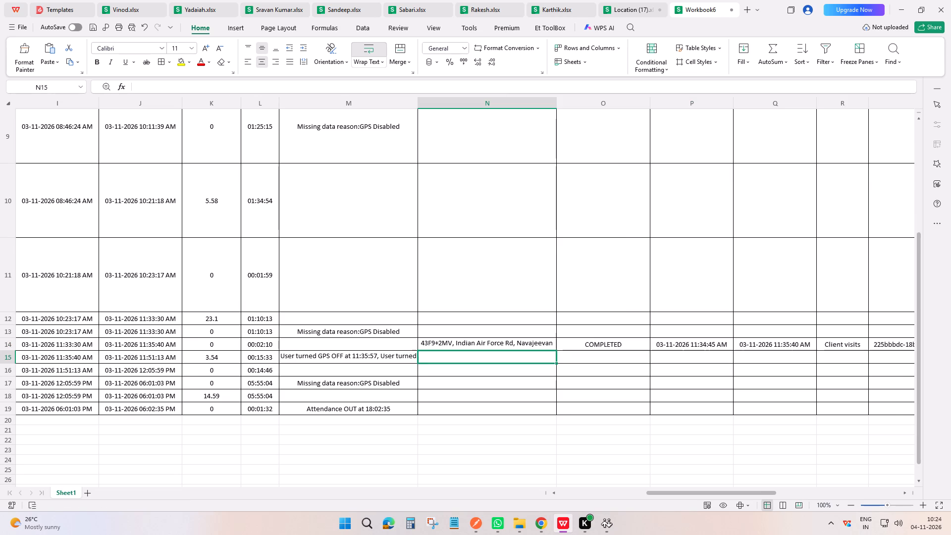
# Return to Mukesh's timeline and examine both elumalai tasks under the 11:51 AM halt.
pyautogui.hotkey('alt', 'Tab')
pyautogui.scroll(-3, 213, 288)
pyautogui.scroll(1, 212, 293)
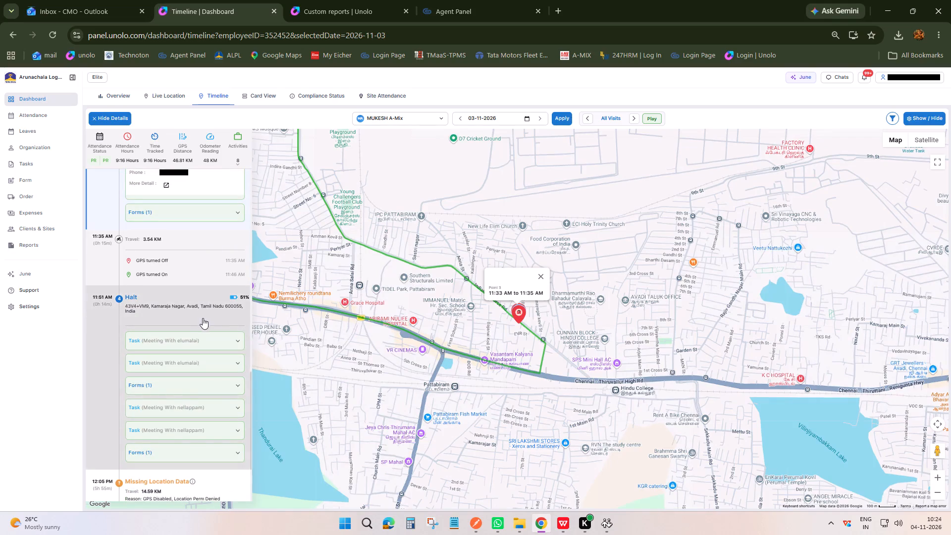
pyautogui.scroll(-2, 202, 319)
pyautogui.click(217, 237)
pyautogui.scroll(-2, 217, 241)
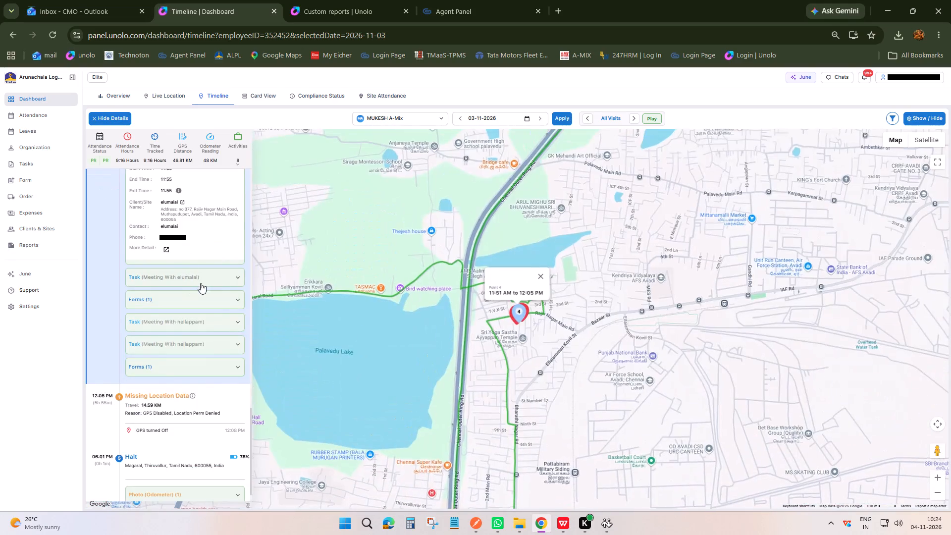
pyautogui.click(222, 281)
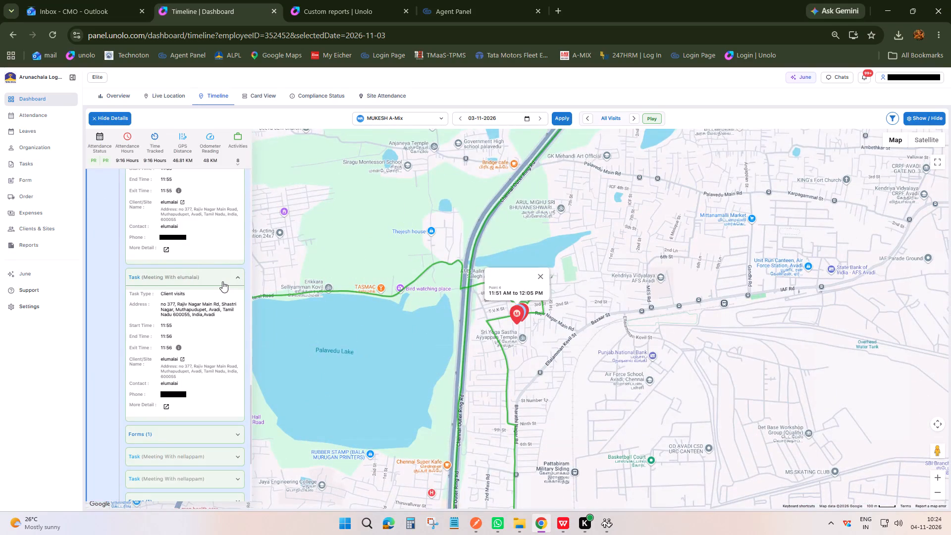
pyautogui.scroll(3, 222, 281)
pyautogui.scroll(-6, 222, 281)
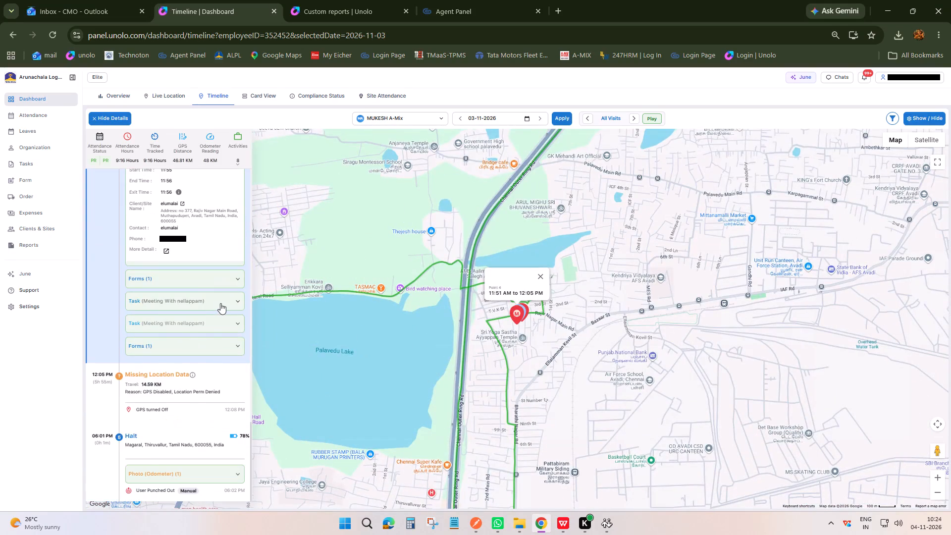
# Examine the times and addresses of both nellappam tasks under the 11:51 AM halt.
pyautogui.click(220, 303)
pyautogui.scroll(-2, 220, 303)
pyautogui.click(218, 352)
pyautogui.scroll(-4, 220, 335)
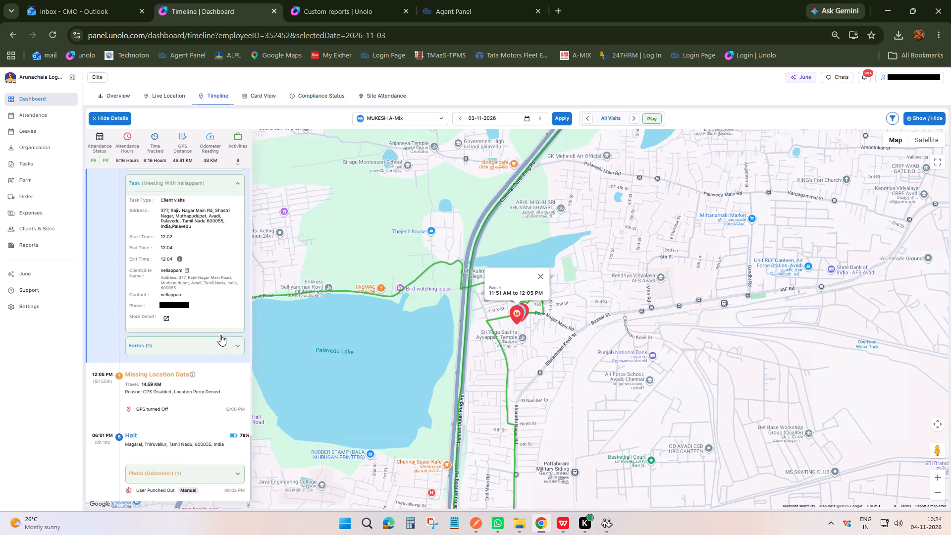
pyautogui.scroll(5, 220, 335)
pyautogui.scroll(-3, 220, 335)
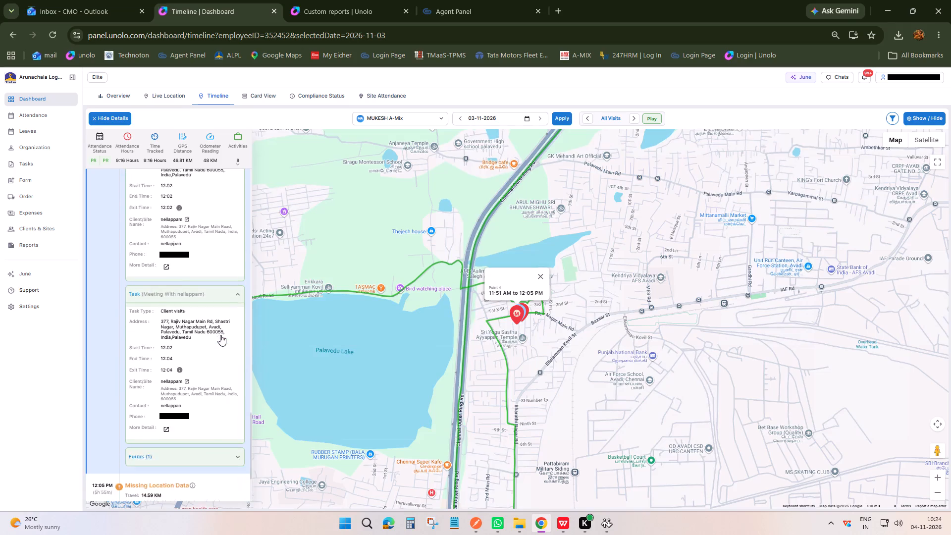
pyautogui.scroll(-2, 220, 335)
pyautogui.scroll(17, 220, 335)
pyautogui.scroll(-1, 221, 333)
# Examine the sanjay task details under the 10:21 AM halt.
pyautogui.scroll(1, 221, 333)
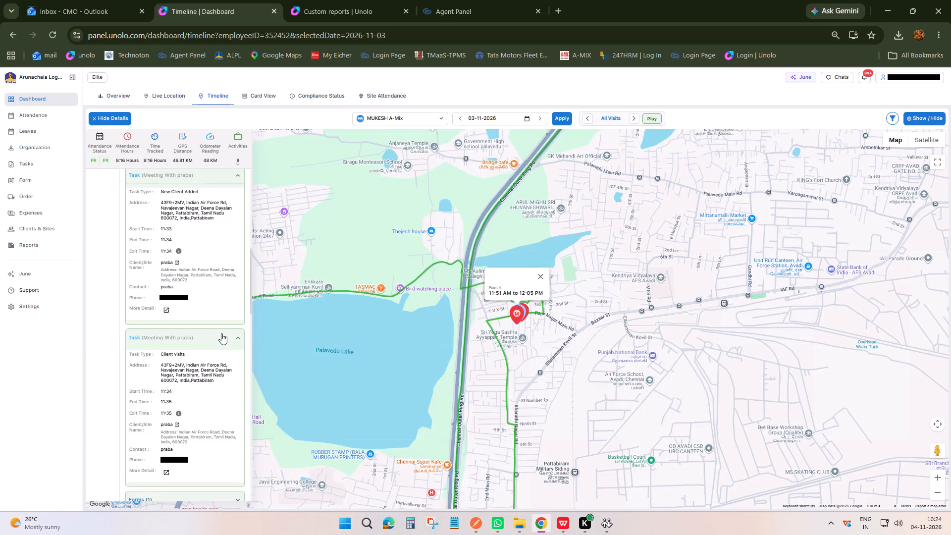
pyautogui.scroll(8, 221, 333)
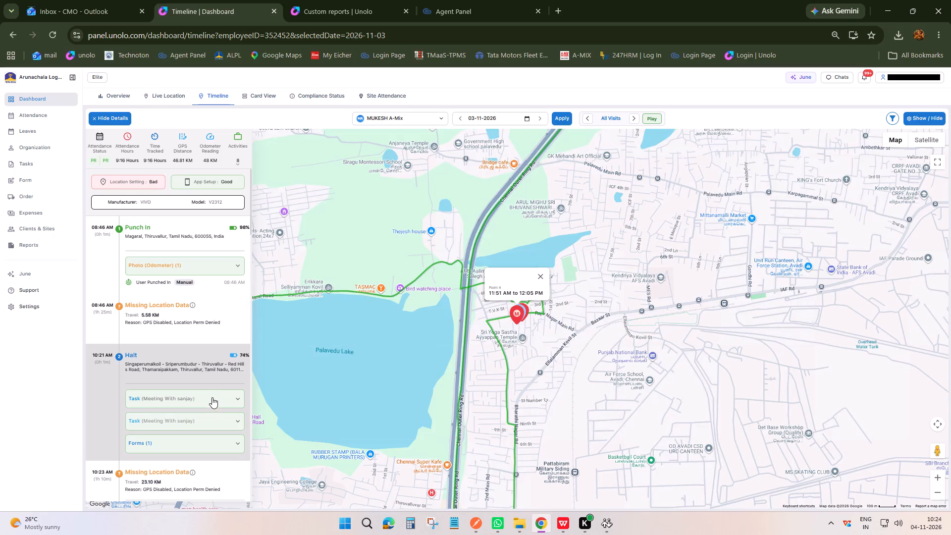
pyautogui.click(211, 396)
pyautogui.scroll(-4, 210, 369)
pyautogui.scroll(8, 211, 363)
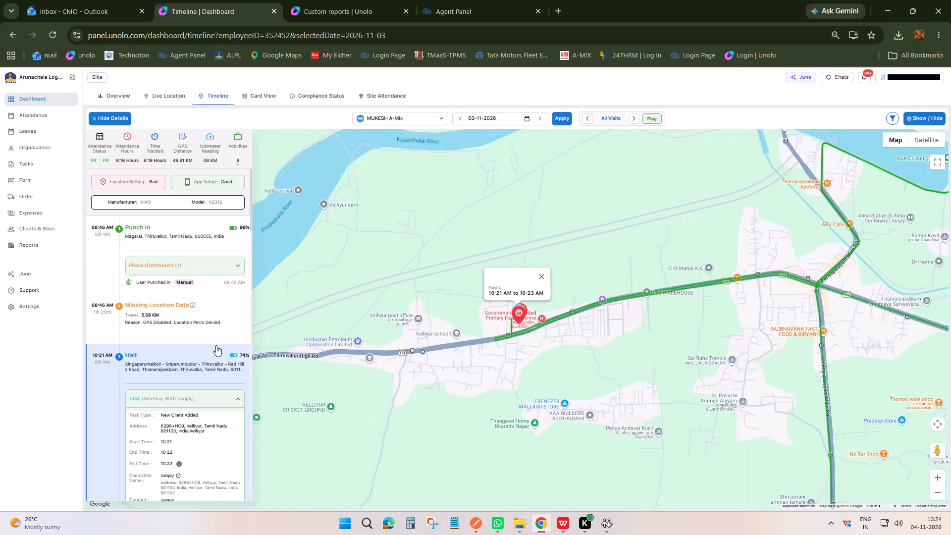
pyautogui.scroll(2, 216, 345)
pyautogui.scroll(-3, 216, 345)
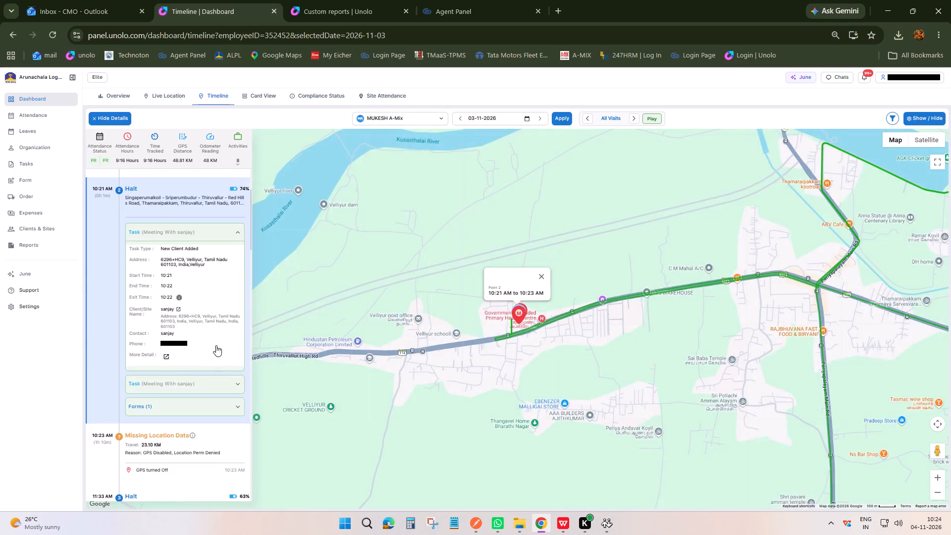